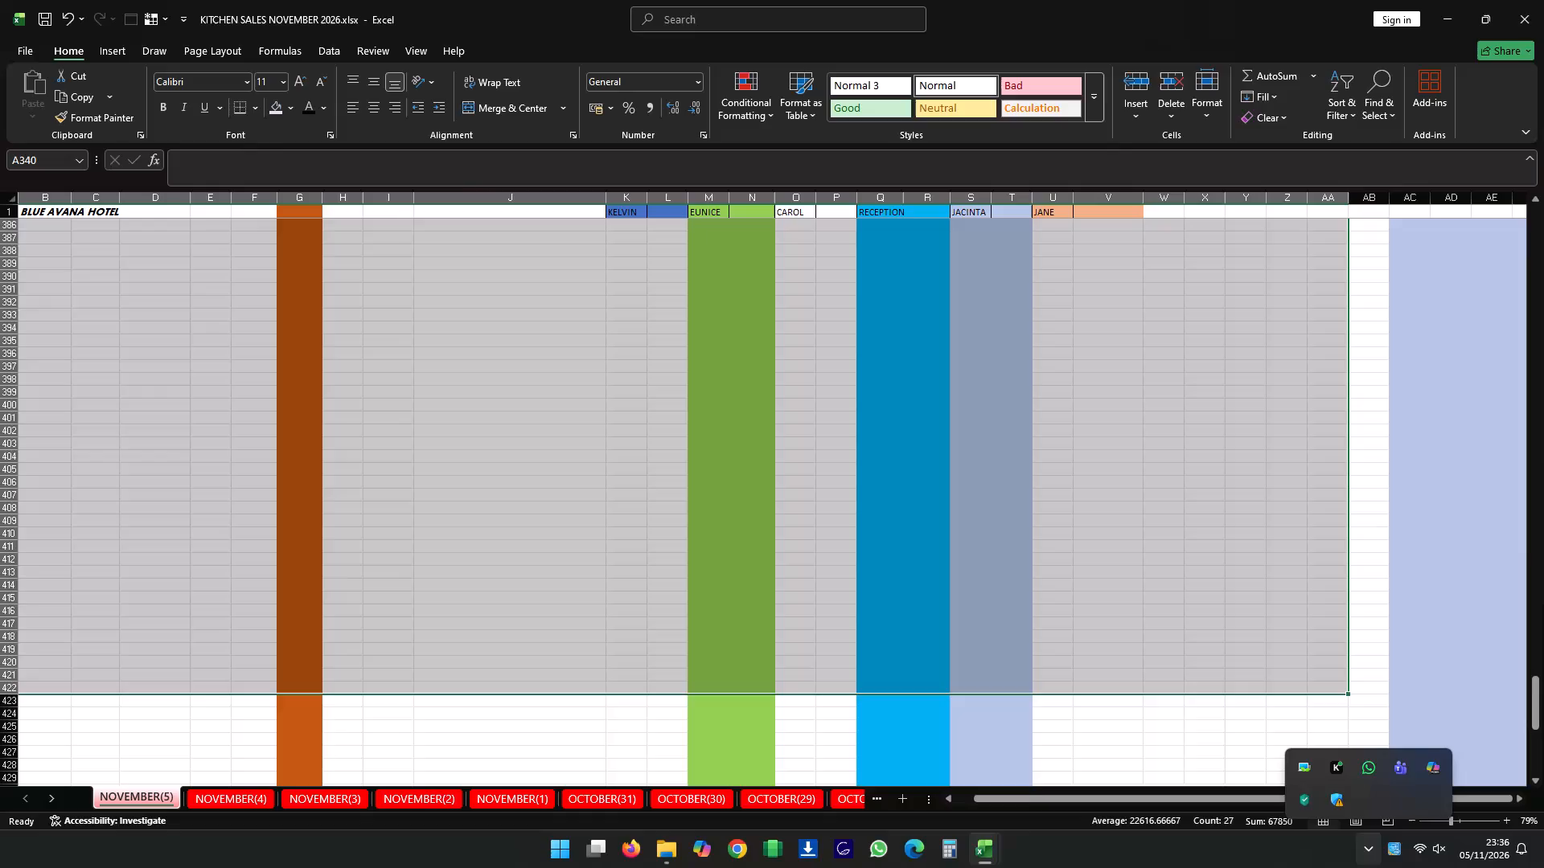
Put the open kitchen sales and stock requisition workbooks aside and open the BLUE AVANA BAR SALES NOVEMBER 2026 workbook from the NOVEMBER 2026 folder.
scroll(400, 768, up, 20)
scroll(400, 768, up, 9)
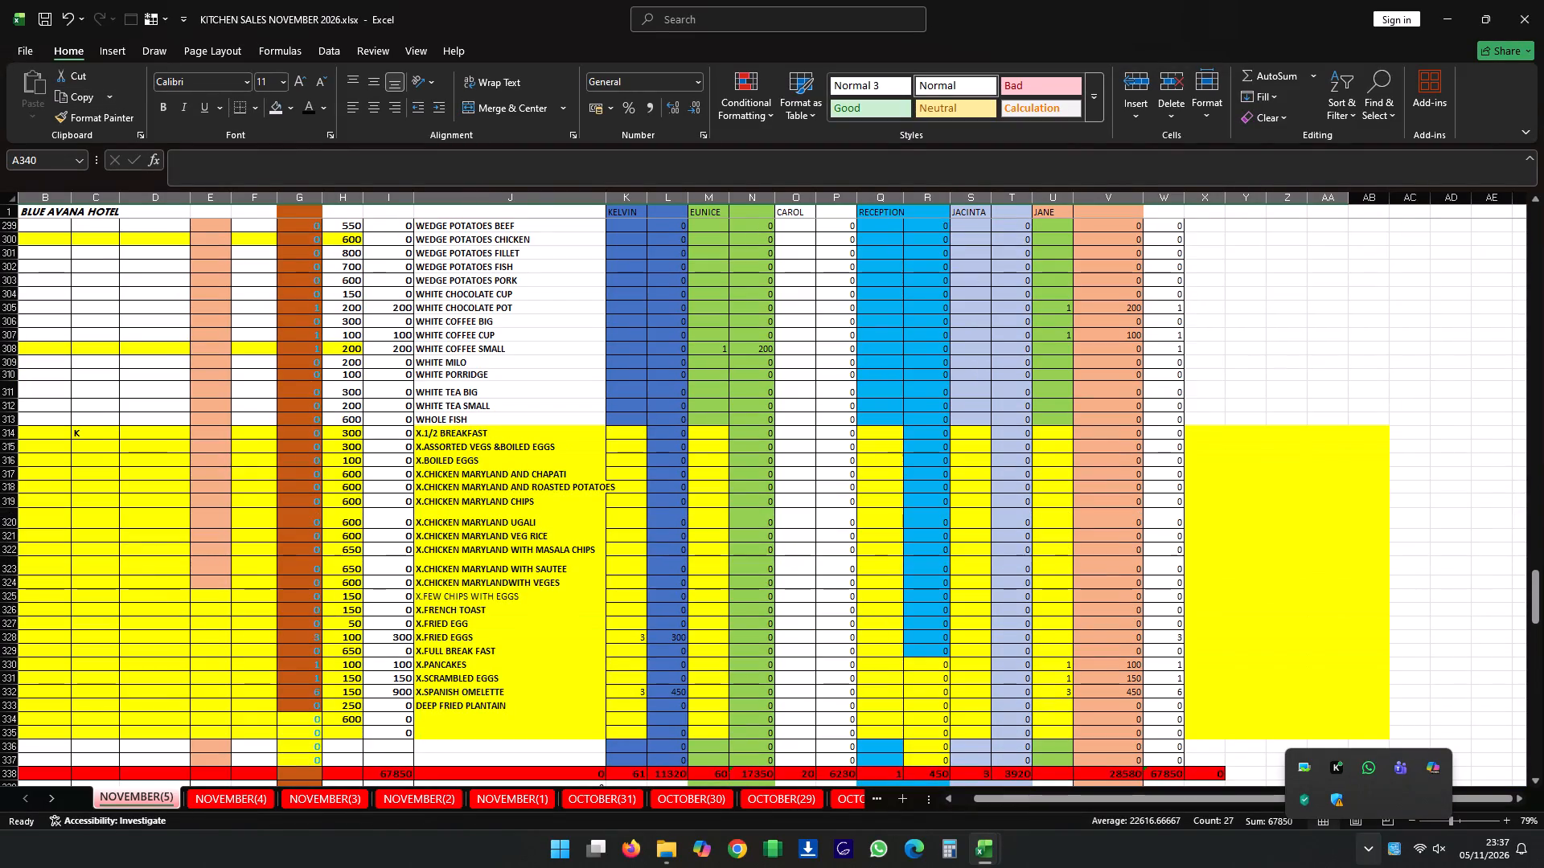
click(708, 512)
click(1462, 6)
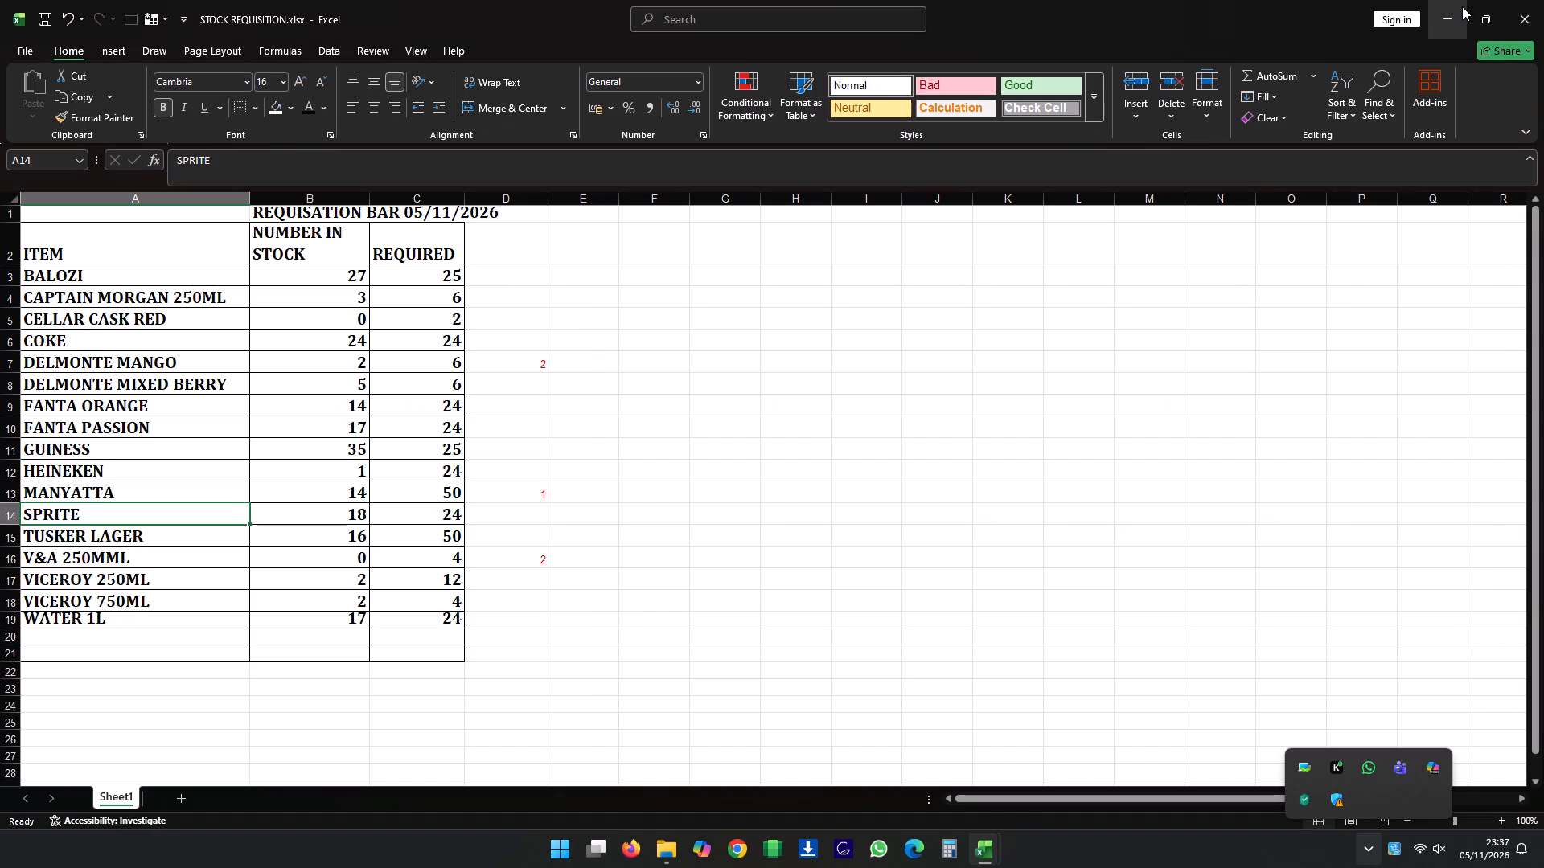
click(1448, 18)
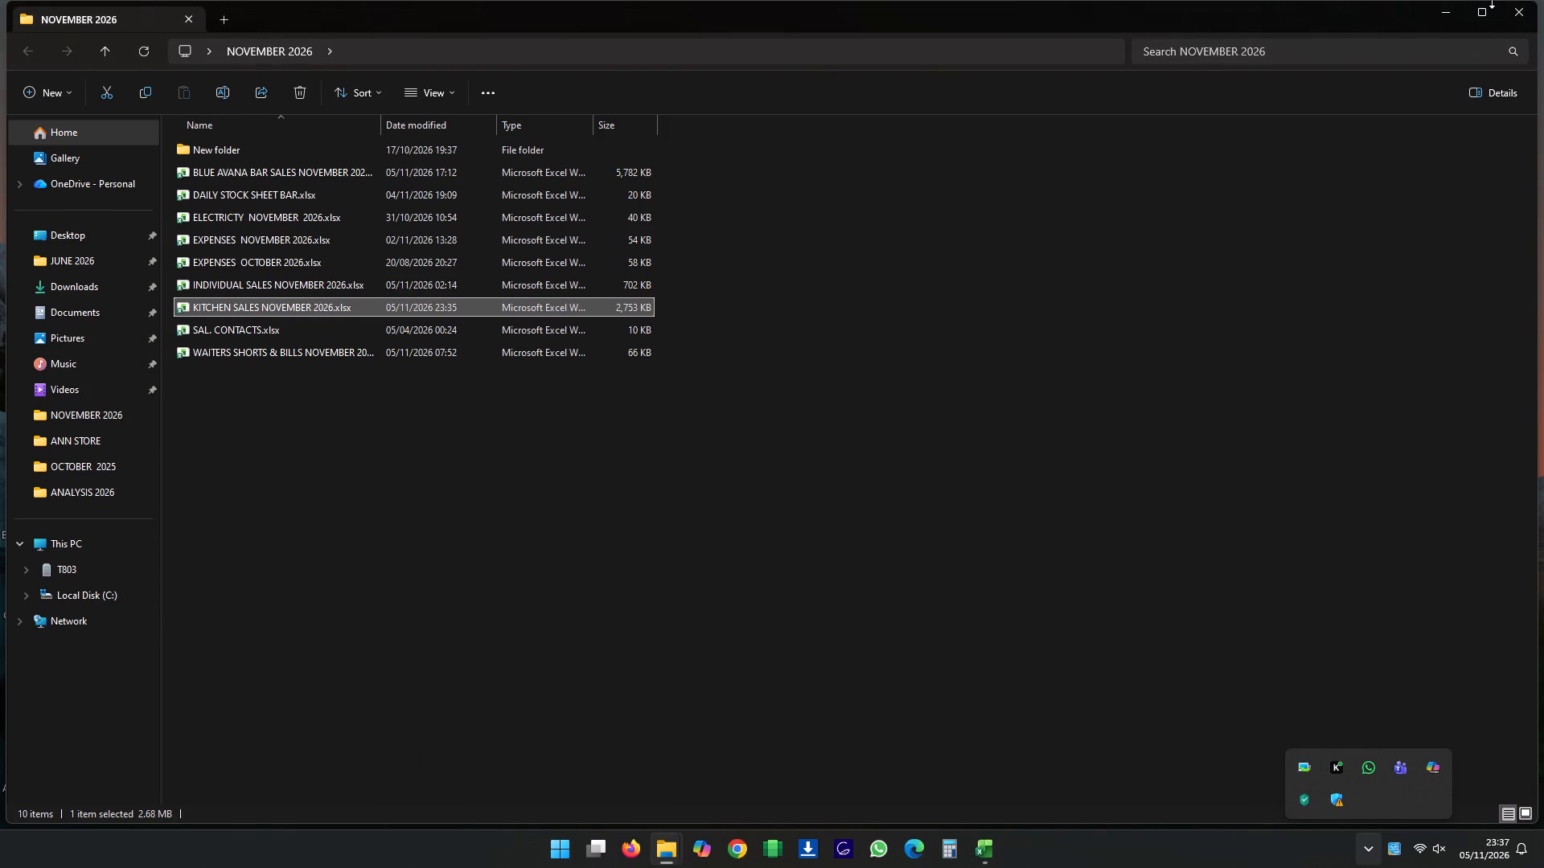
double_click(359, 178)
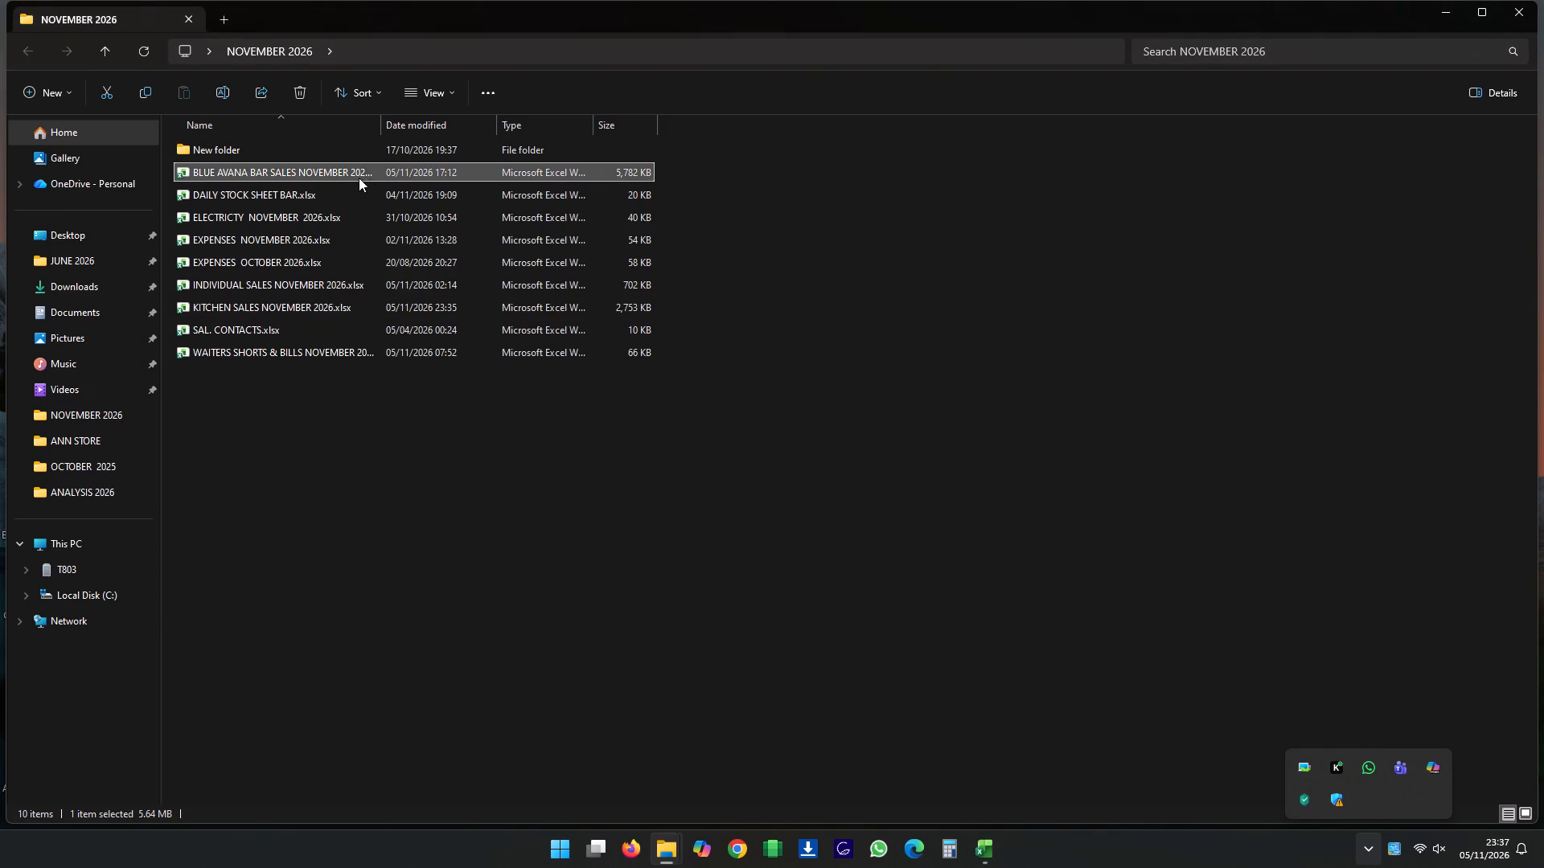
Examine the end-of-day summary and the PAID bills table, including the room 4 balance, below the stock list on NOVEMBER(4).
scroll(512, 560, up, 10)
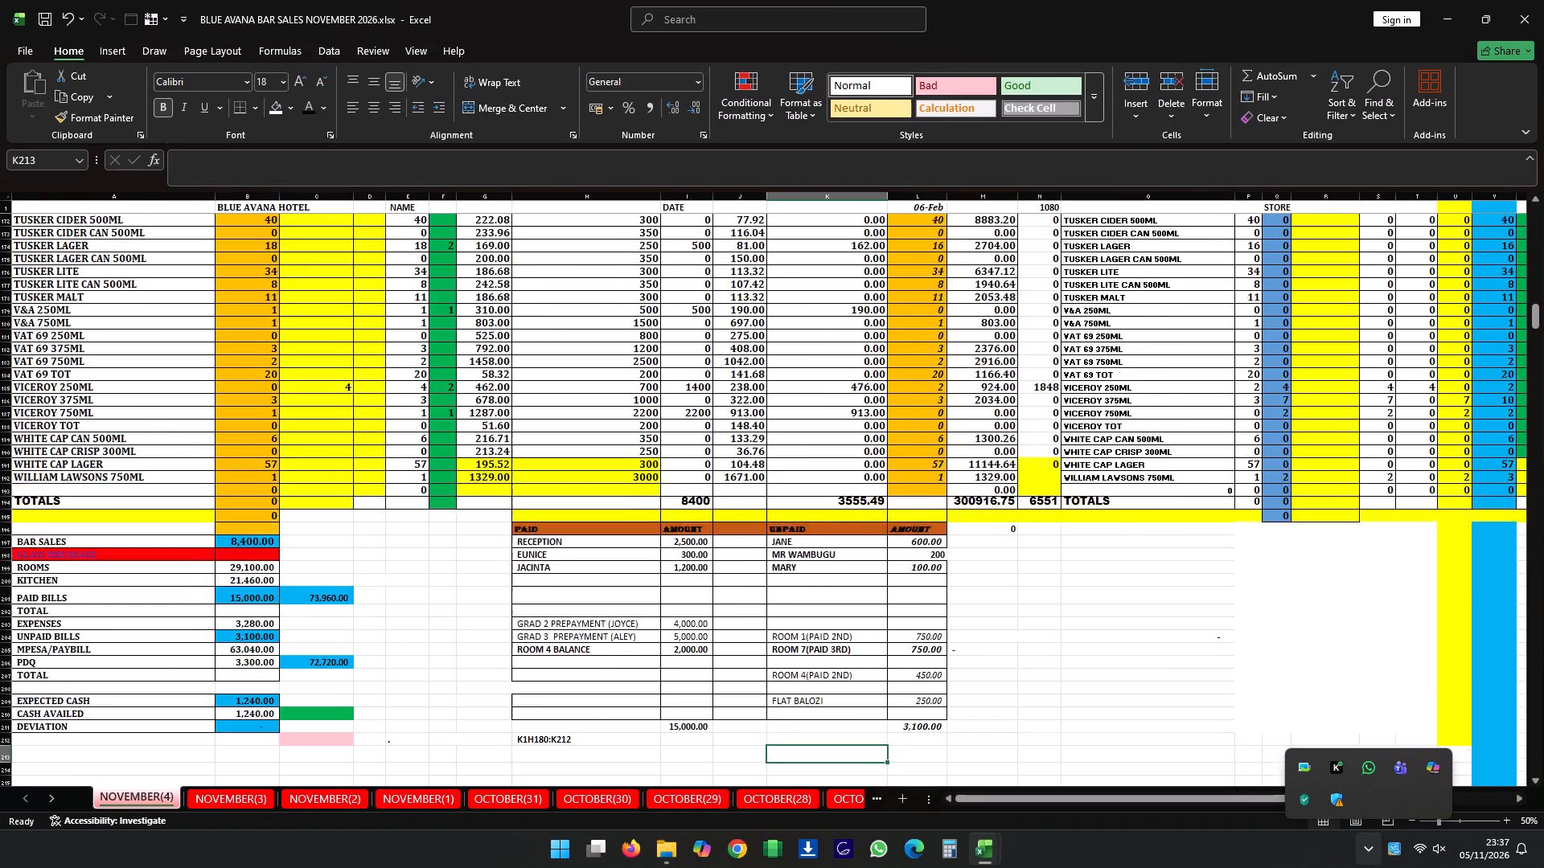
scroll(512, 560, up, 2)
scroll(512, 560, down, 11)
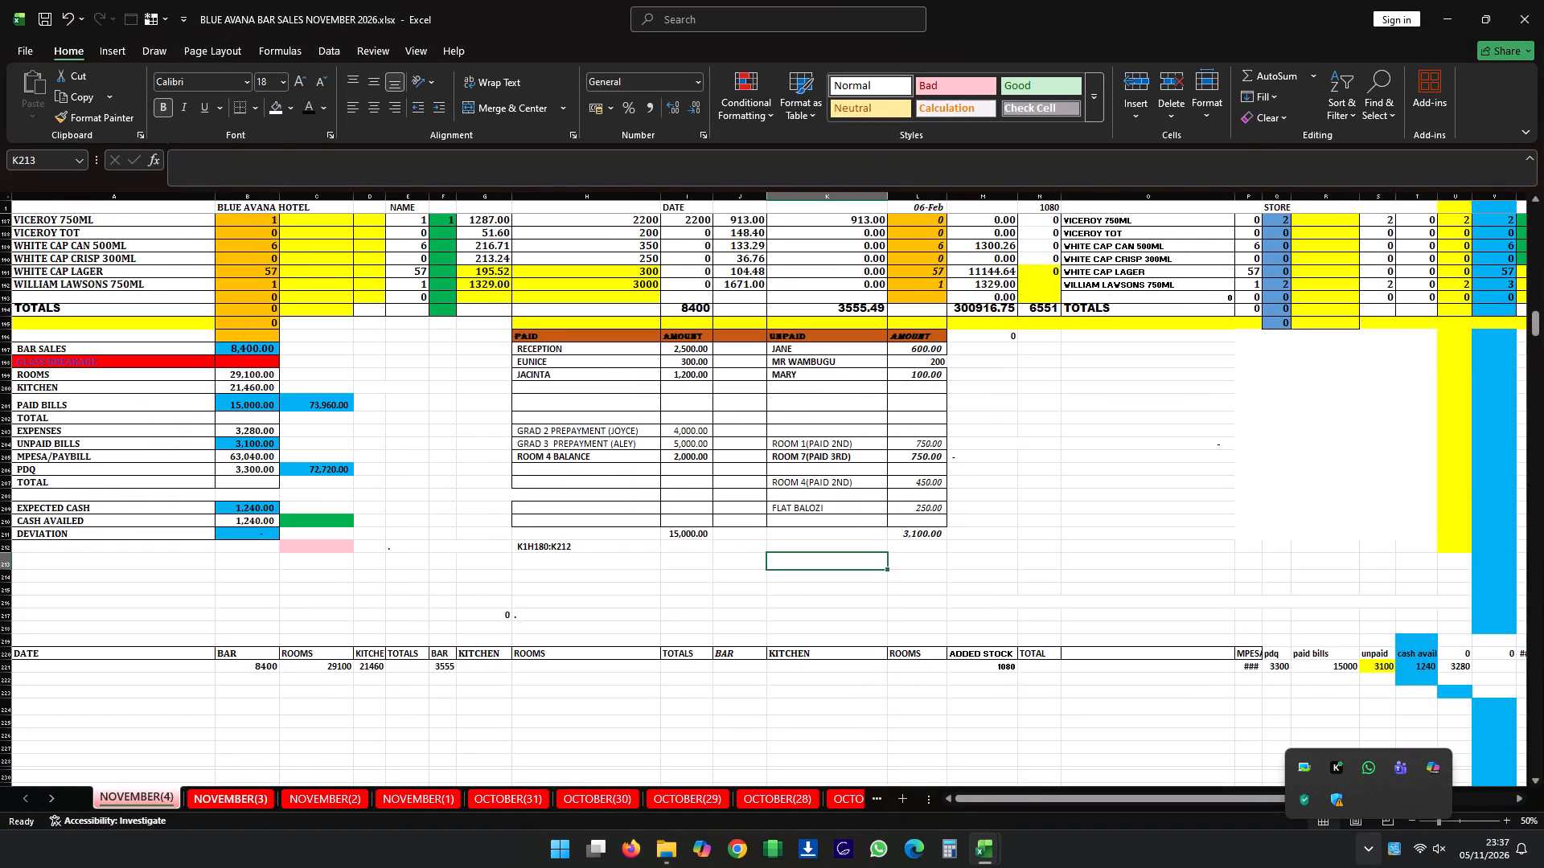
click(536, 599)
drag(739, 502, 745, 522)
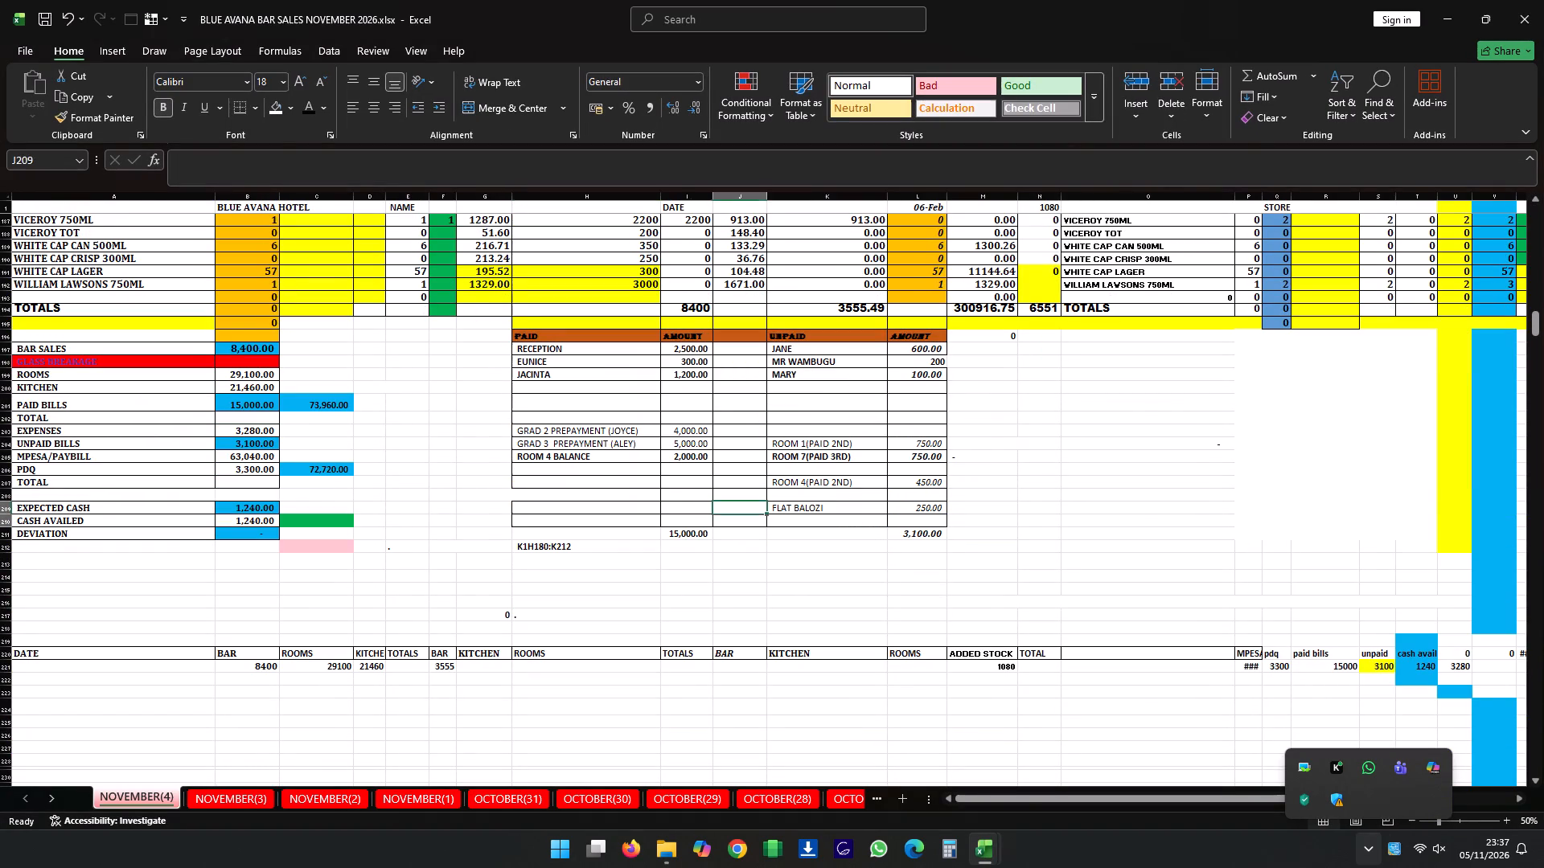
drag(745, 522, 932, 600)
click(916, 586)
drag(897, 555, 892, 590)
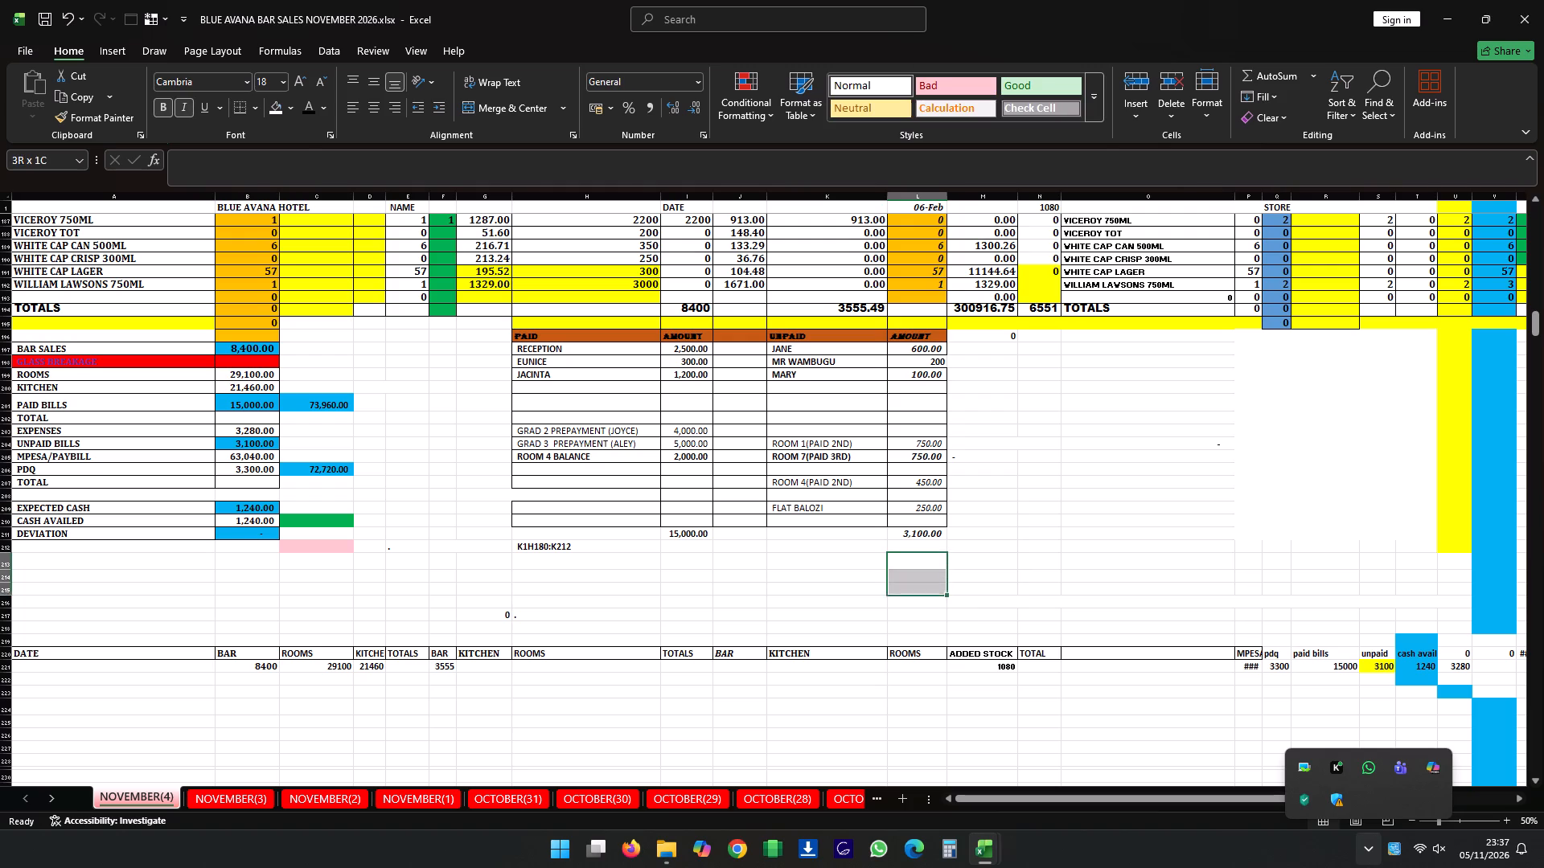
drag(892, 590, 891, 628)
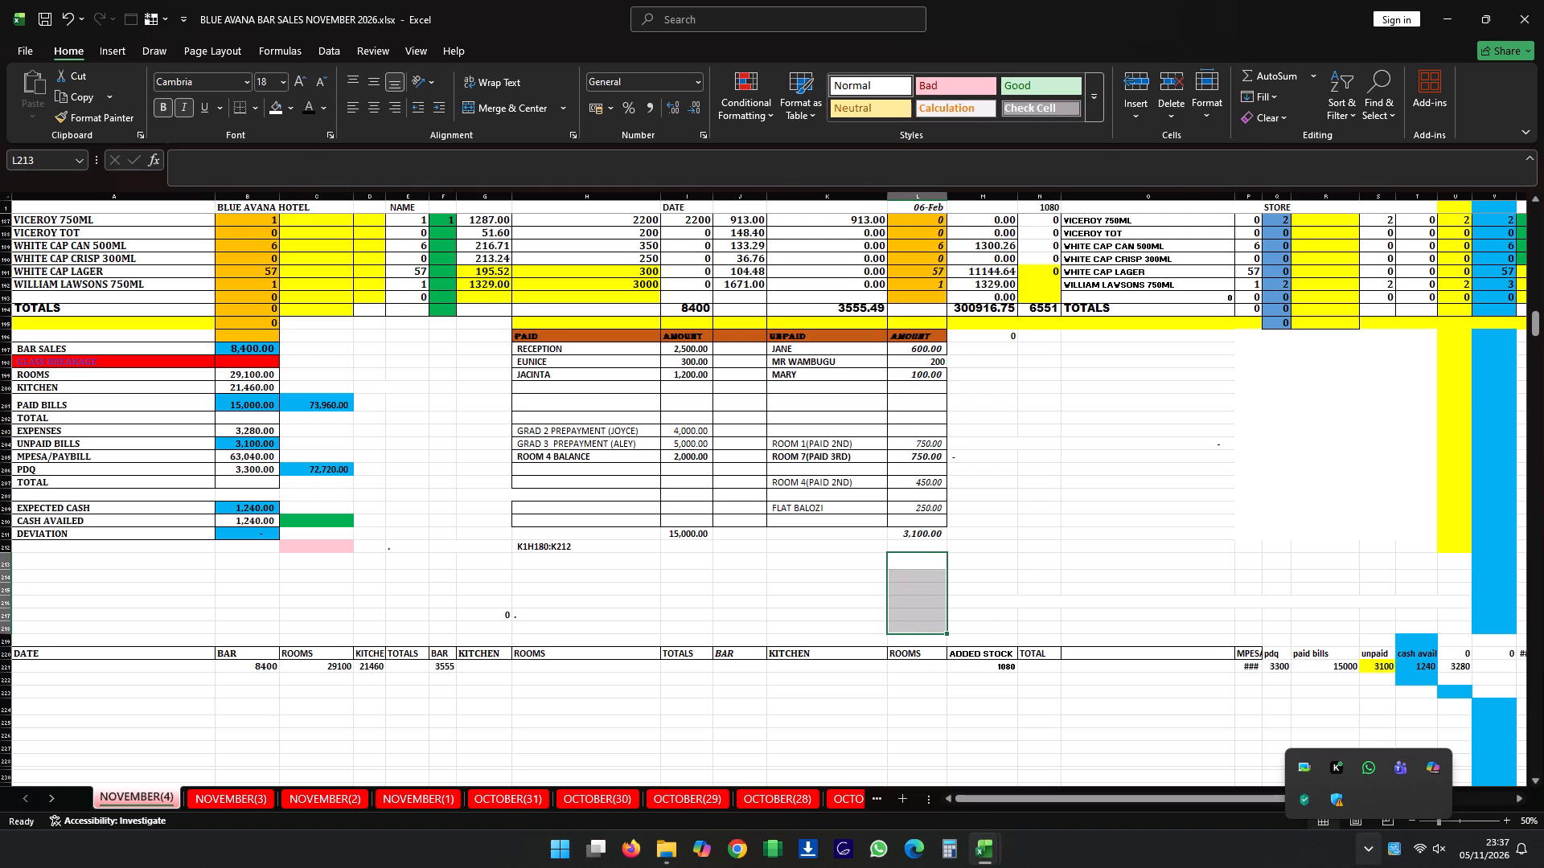
click(815, 590)
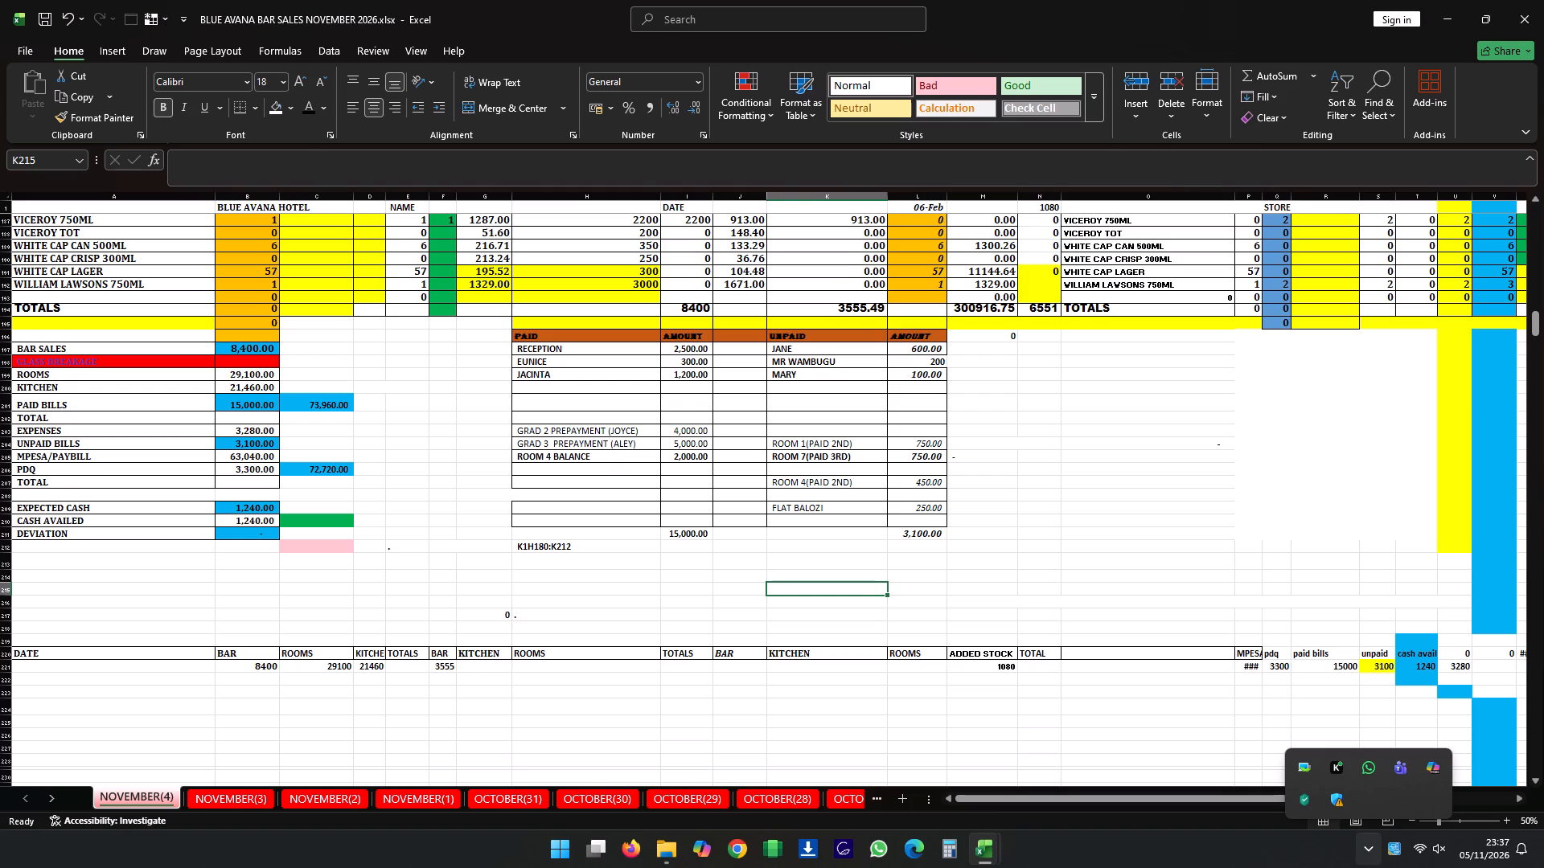
drag(571, 394, 664, 515)
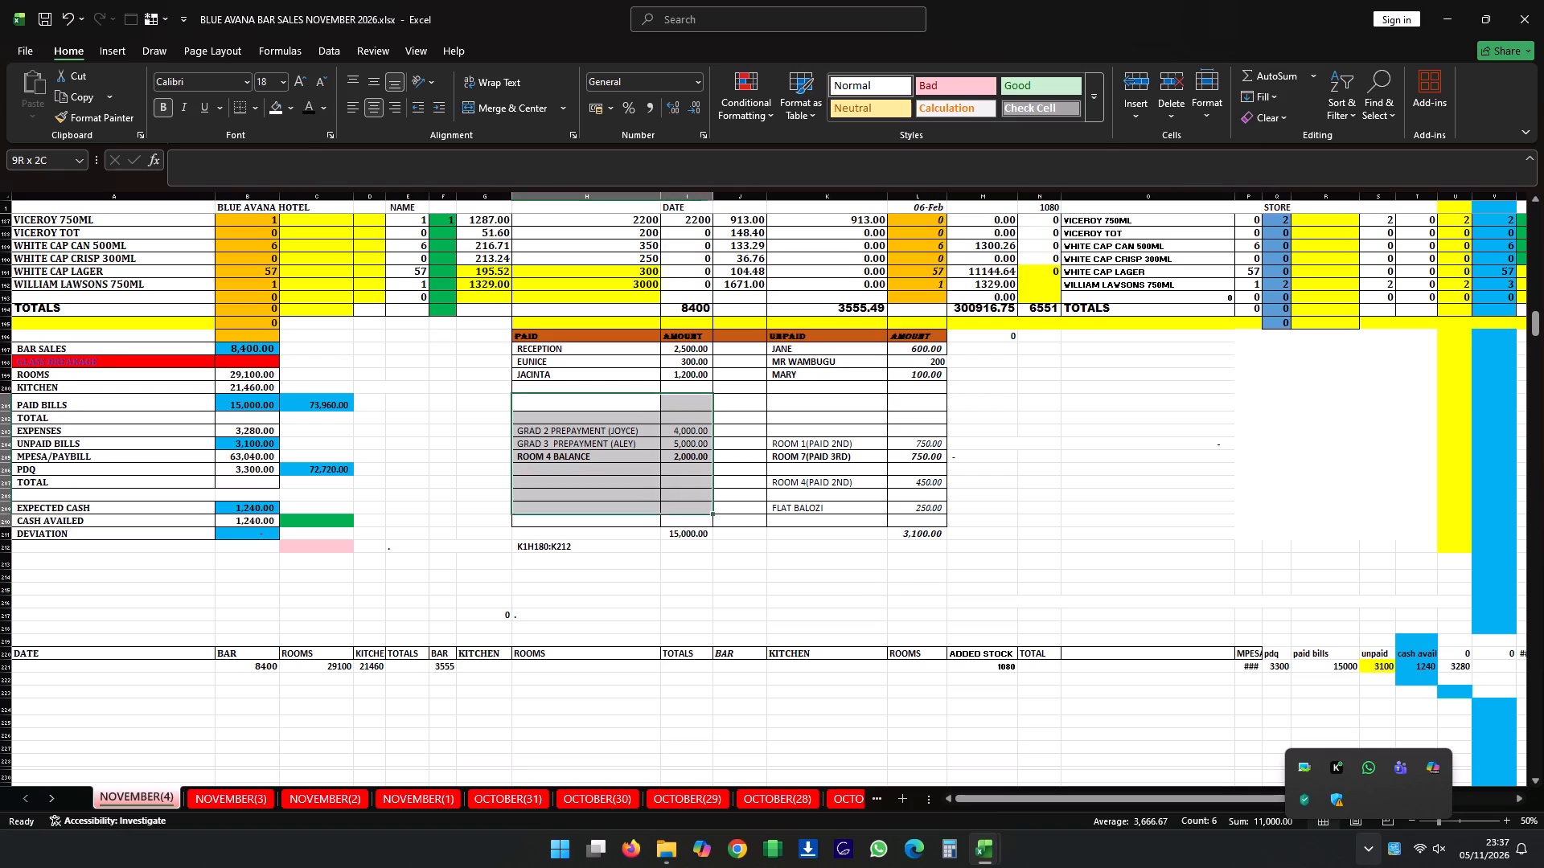
drag(664, 515, 667, 517)
click(664, 494)
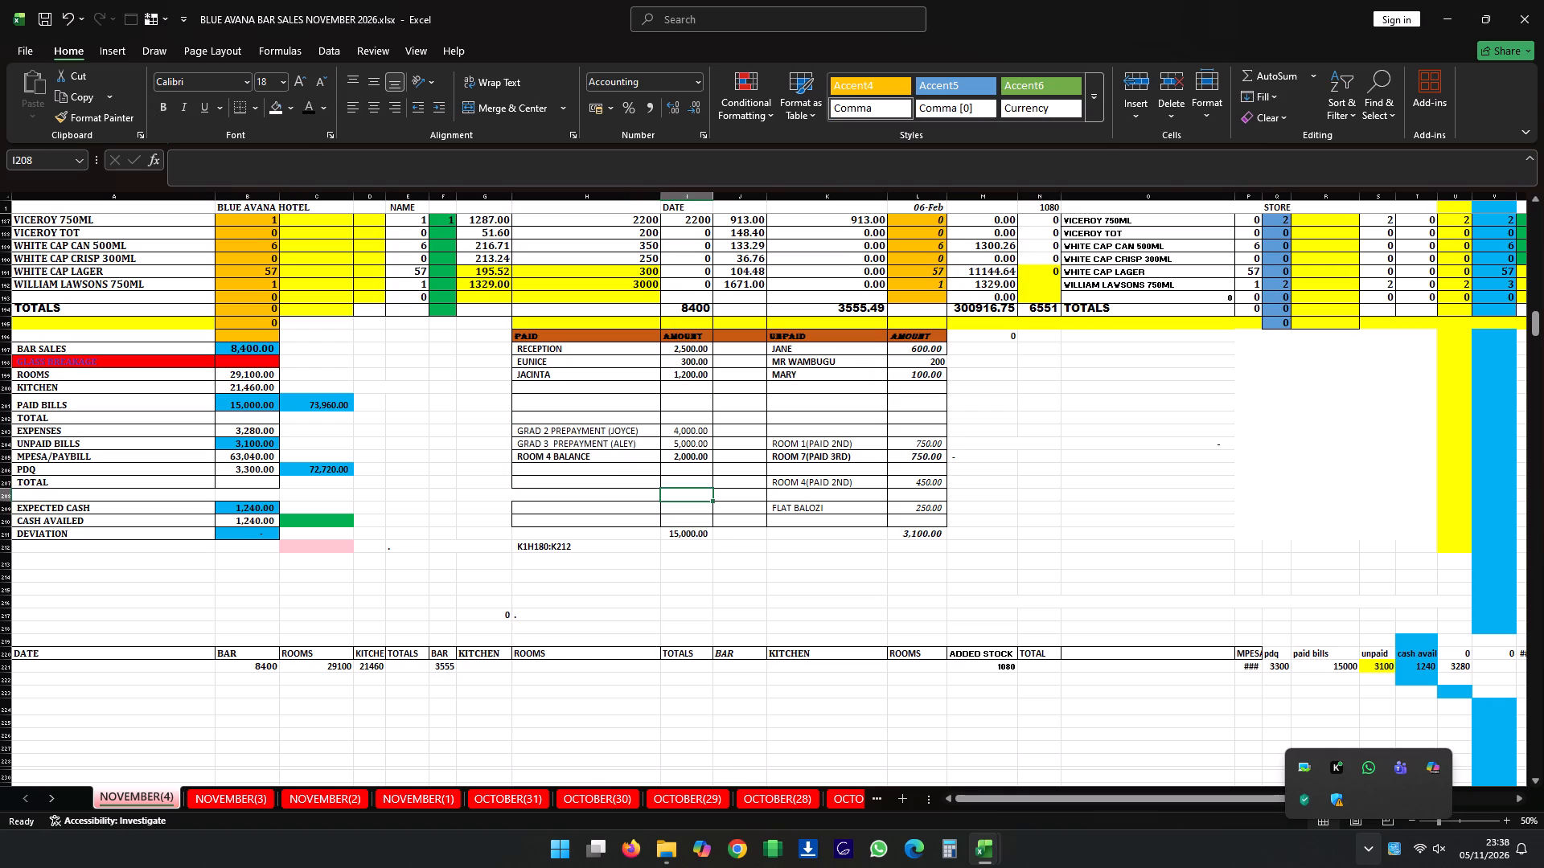
click(685, 458)
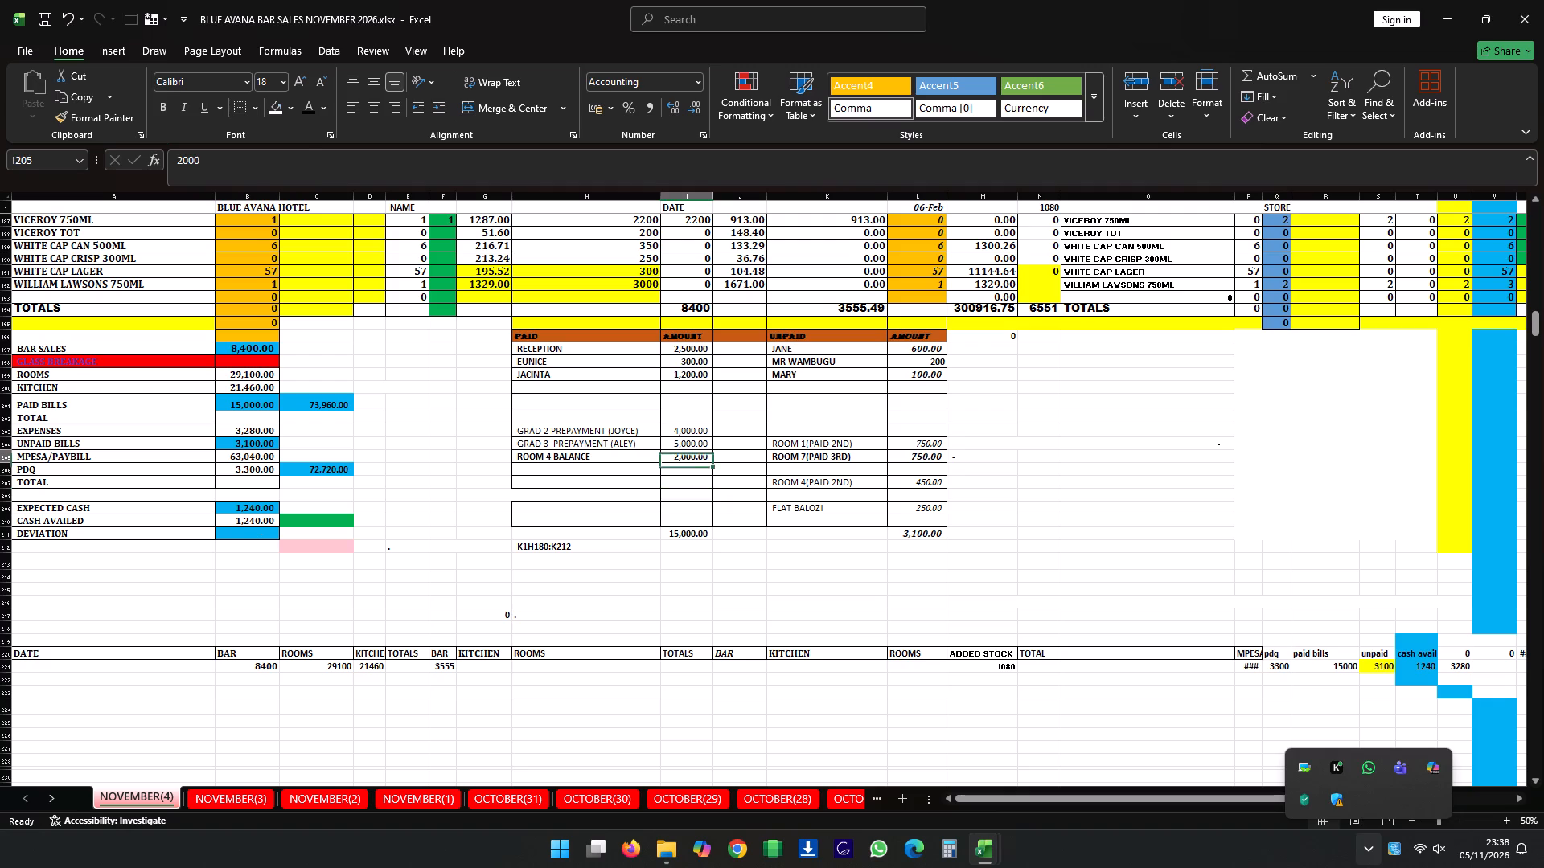
drag(688, 533, 698, 604)
click(698, 573)
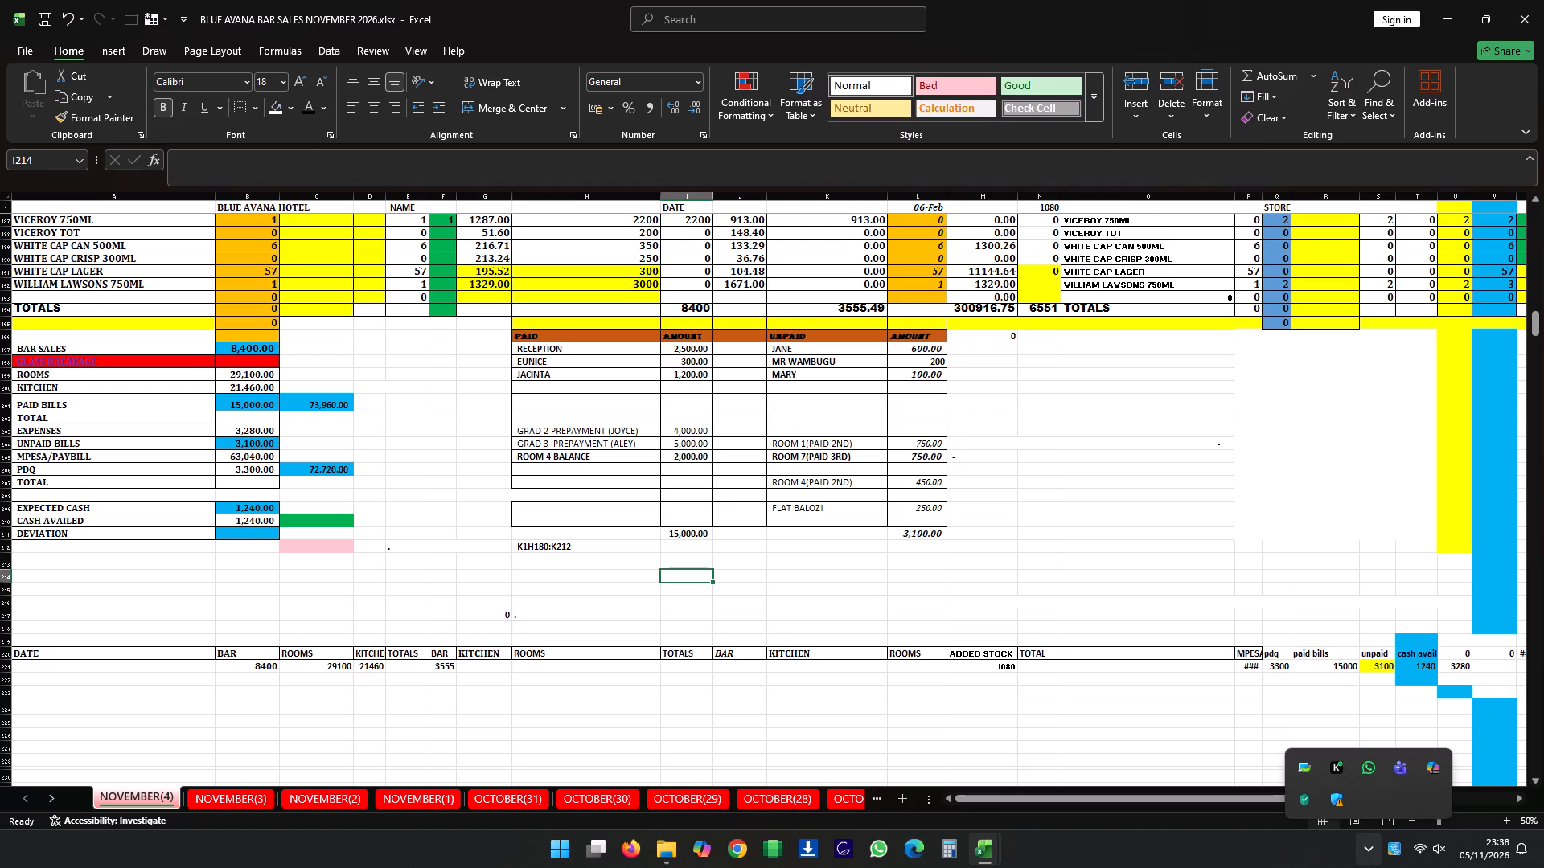
click(690, 454)
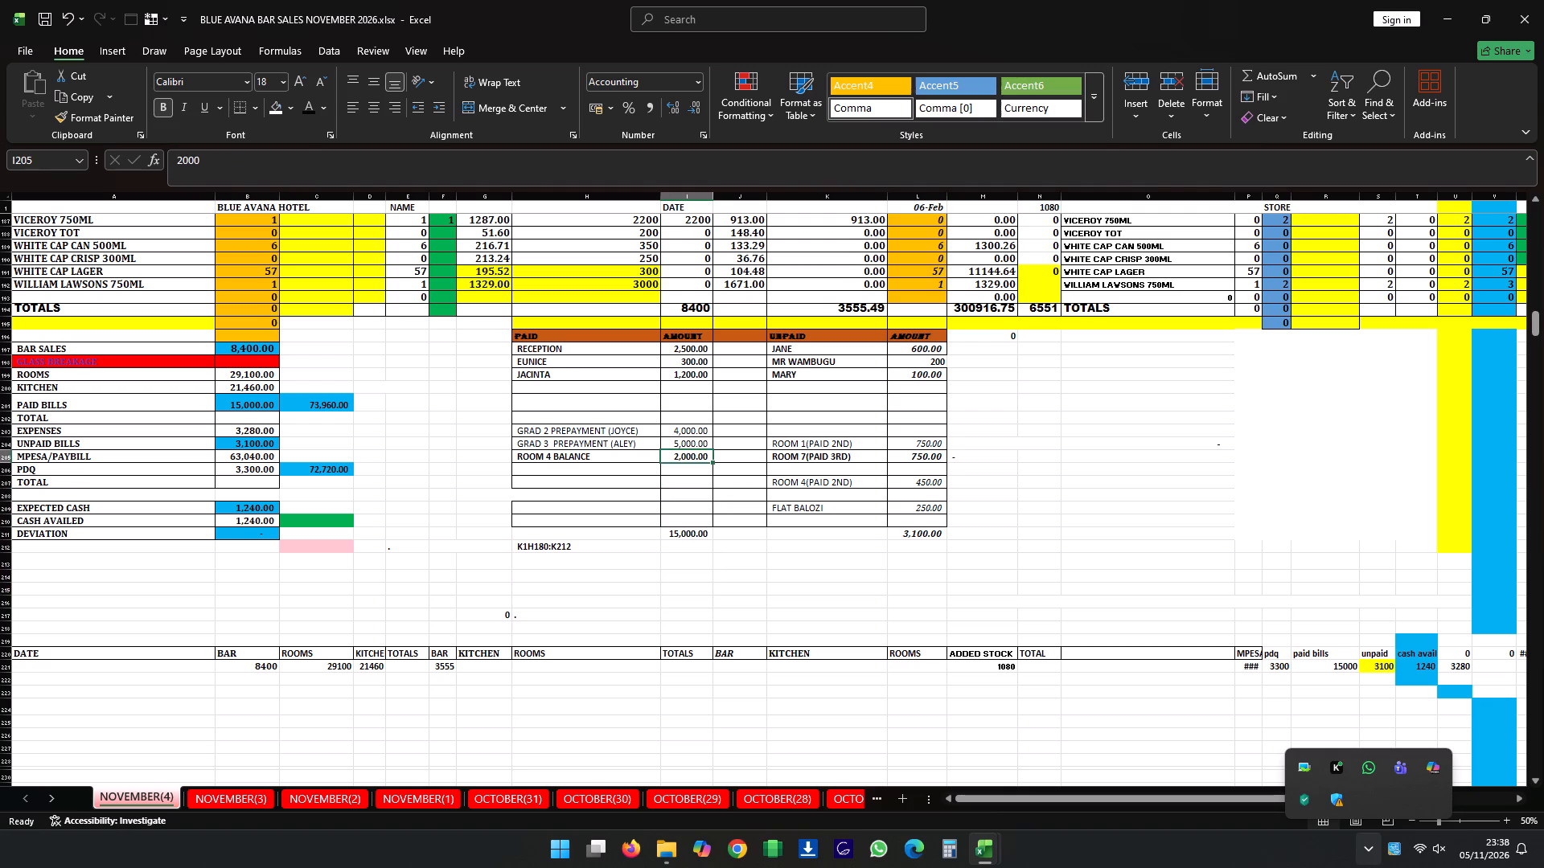
Check the entries and amounts in the UNPAID bills table on NOVEMBER(4), from the room bills down to FLAT BALOZI.
click(867, 407)
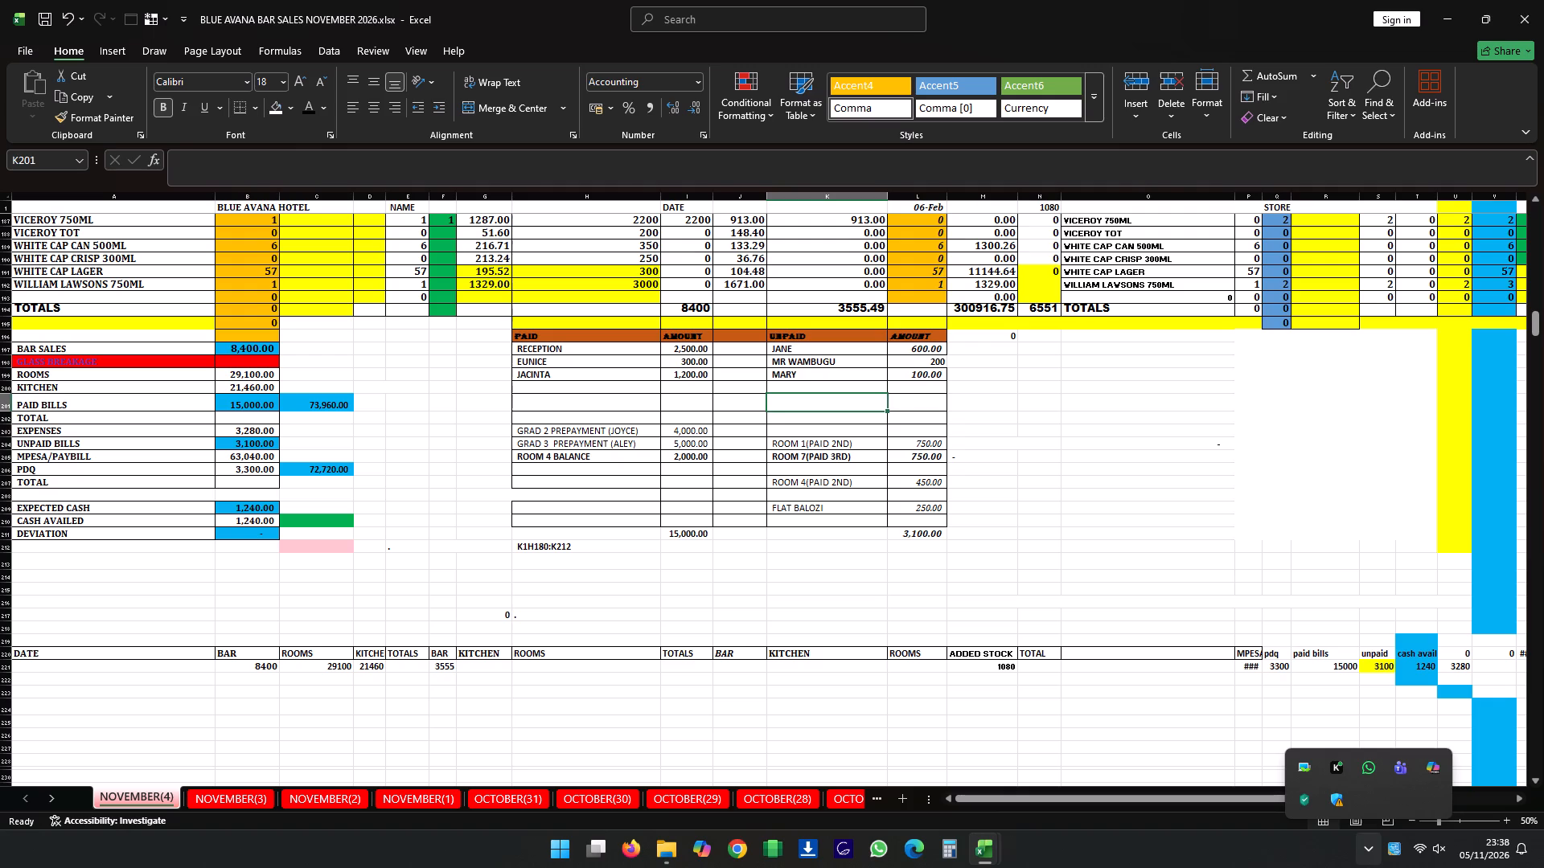
click(866, 445)
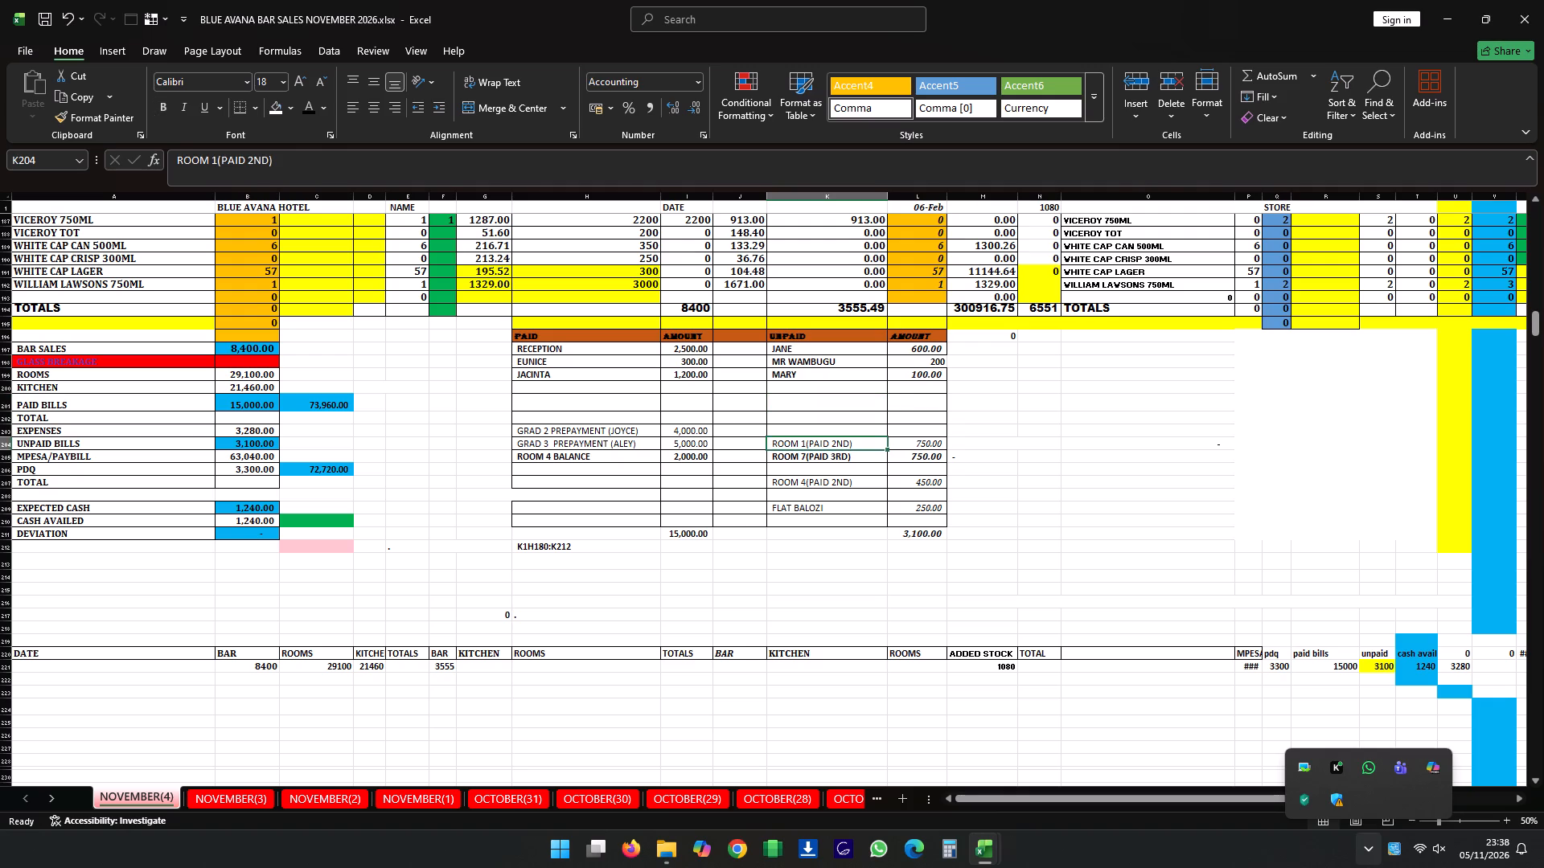
click(897, 441)
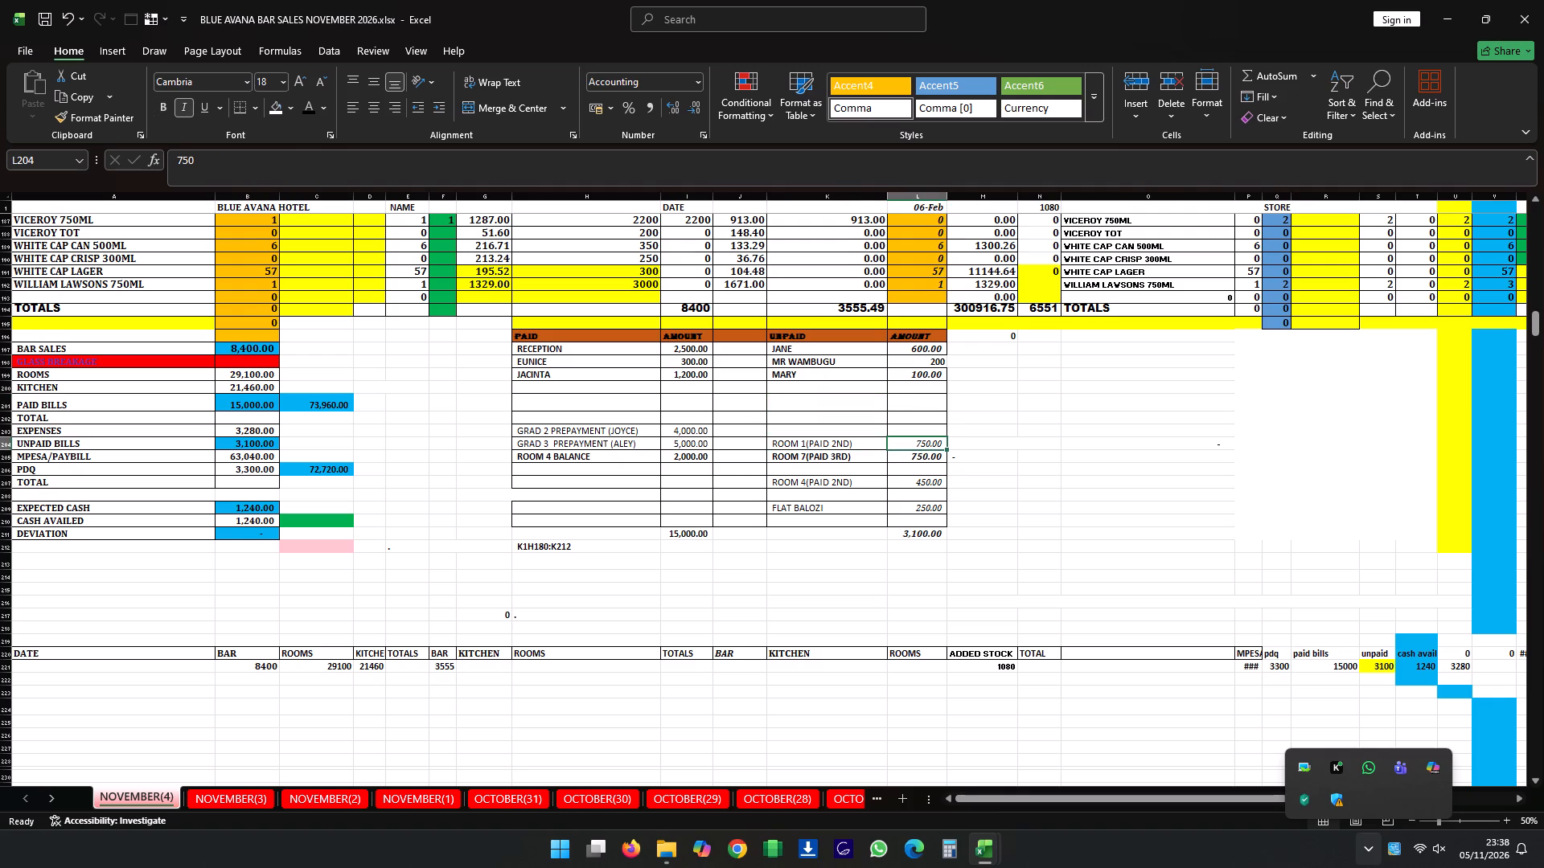
click(836, 459)
click(894, 454)
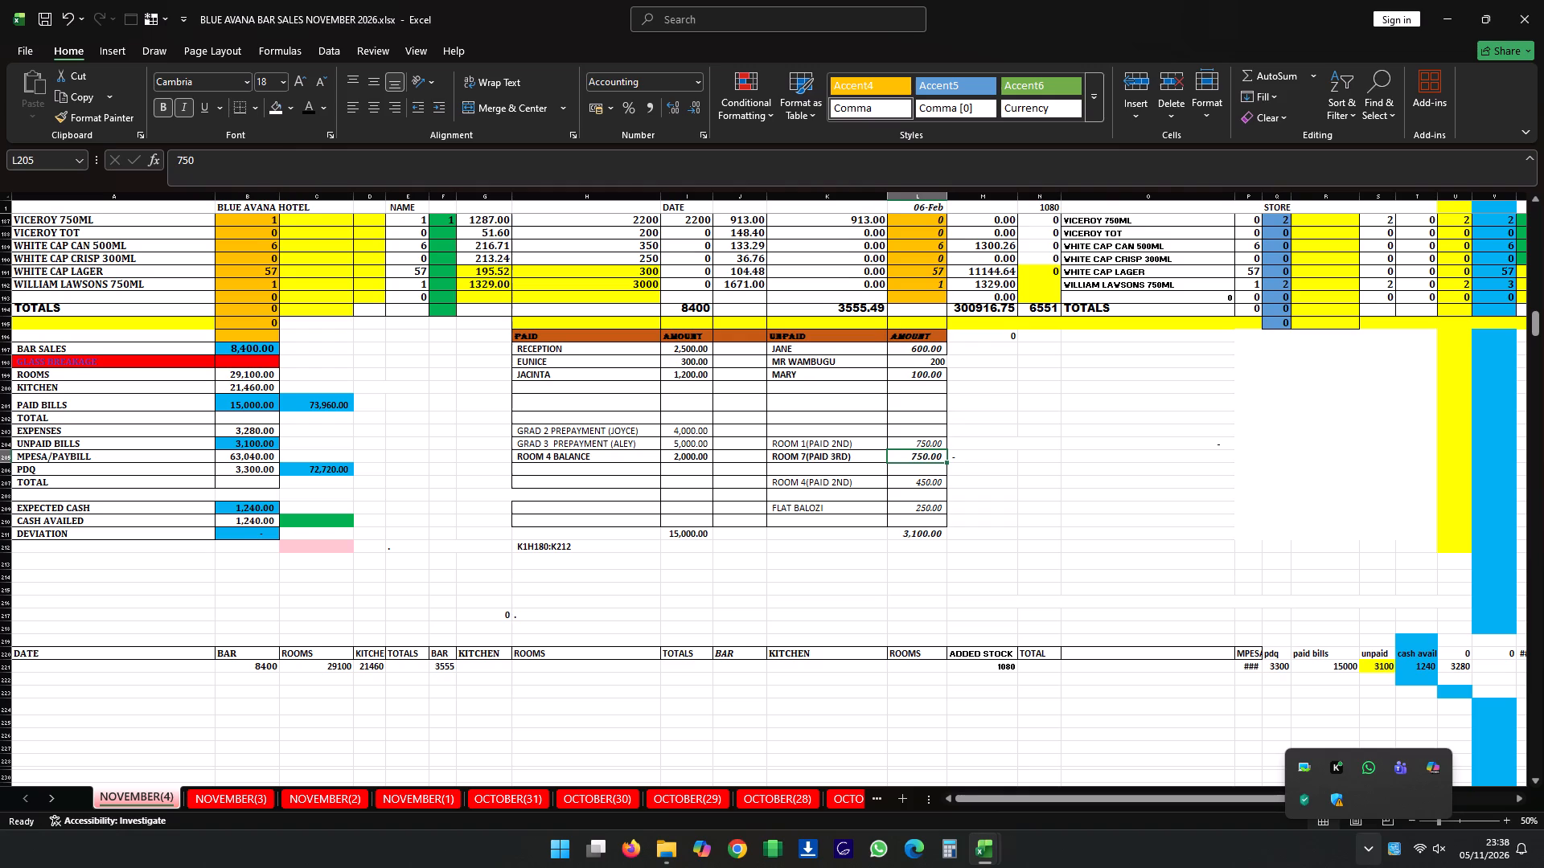
click(927, 484)
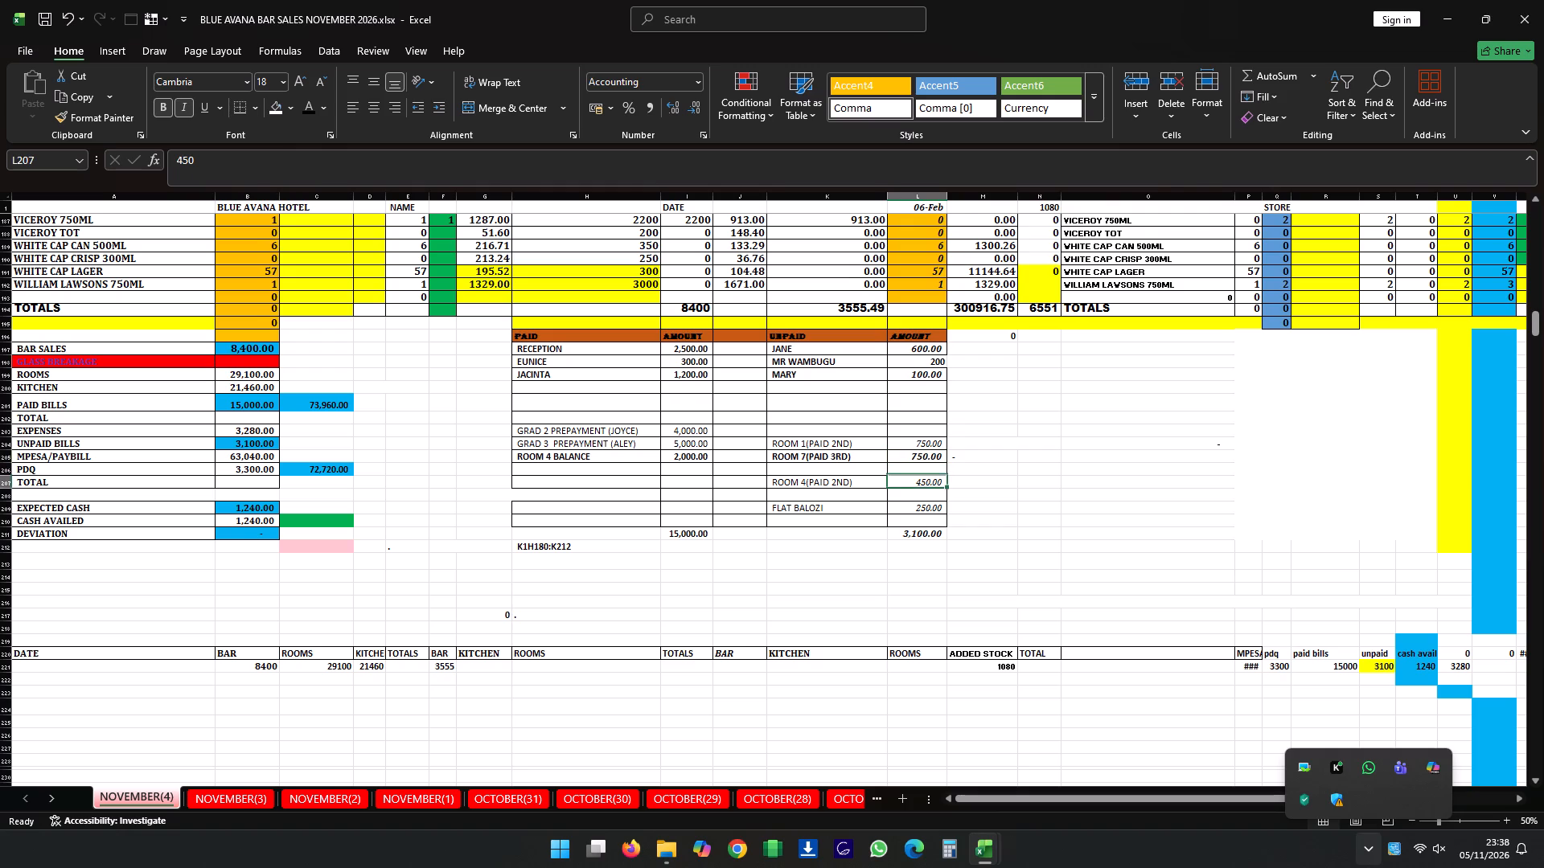
drag(913, 548, 903, 614)
click(832, 583)
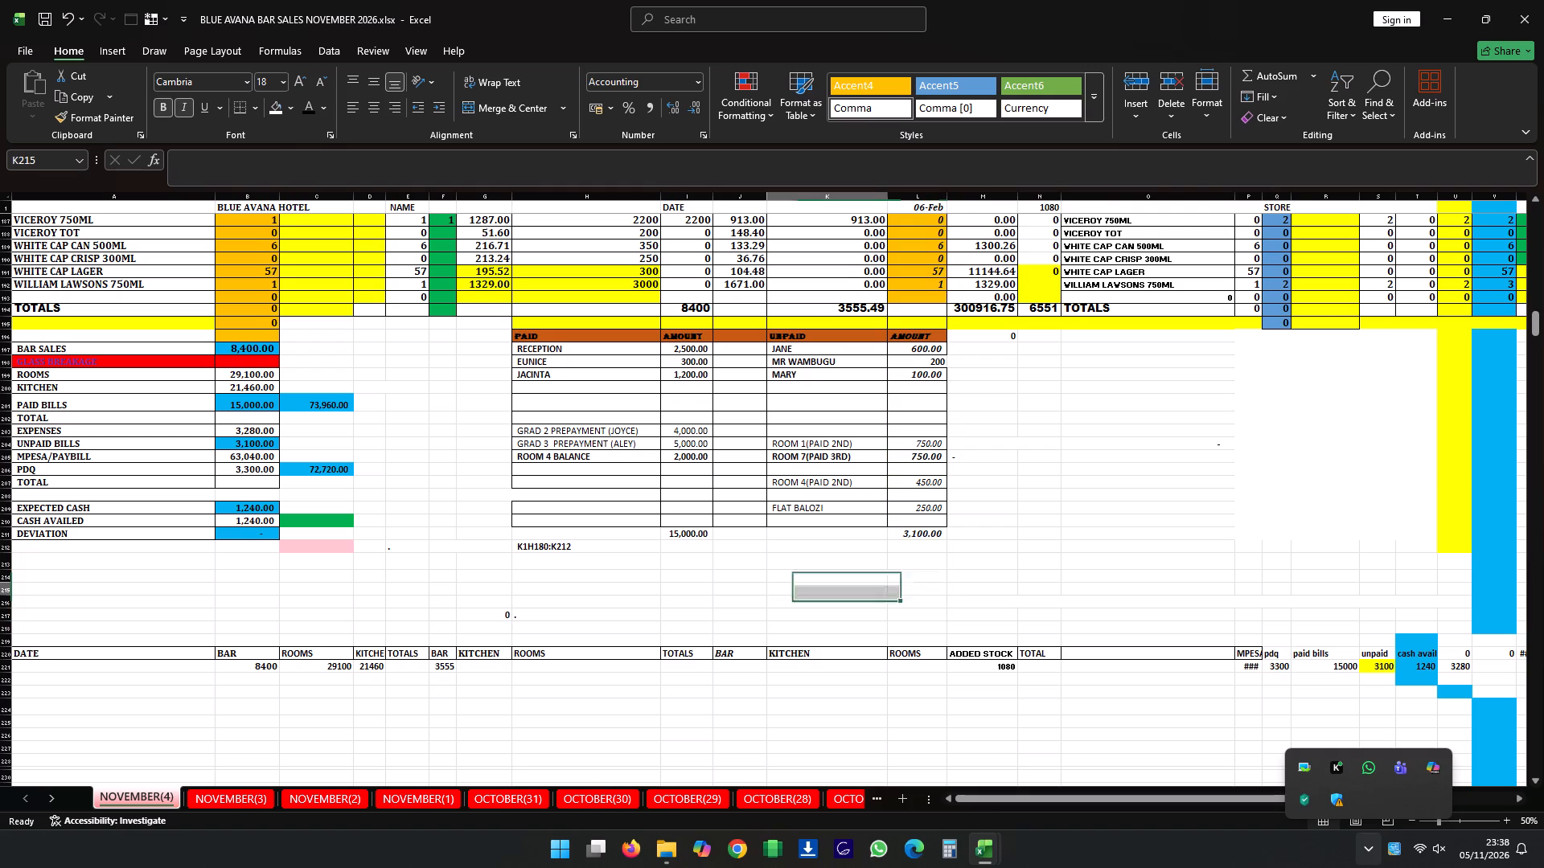
click(812, 502)
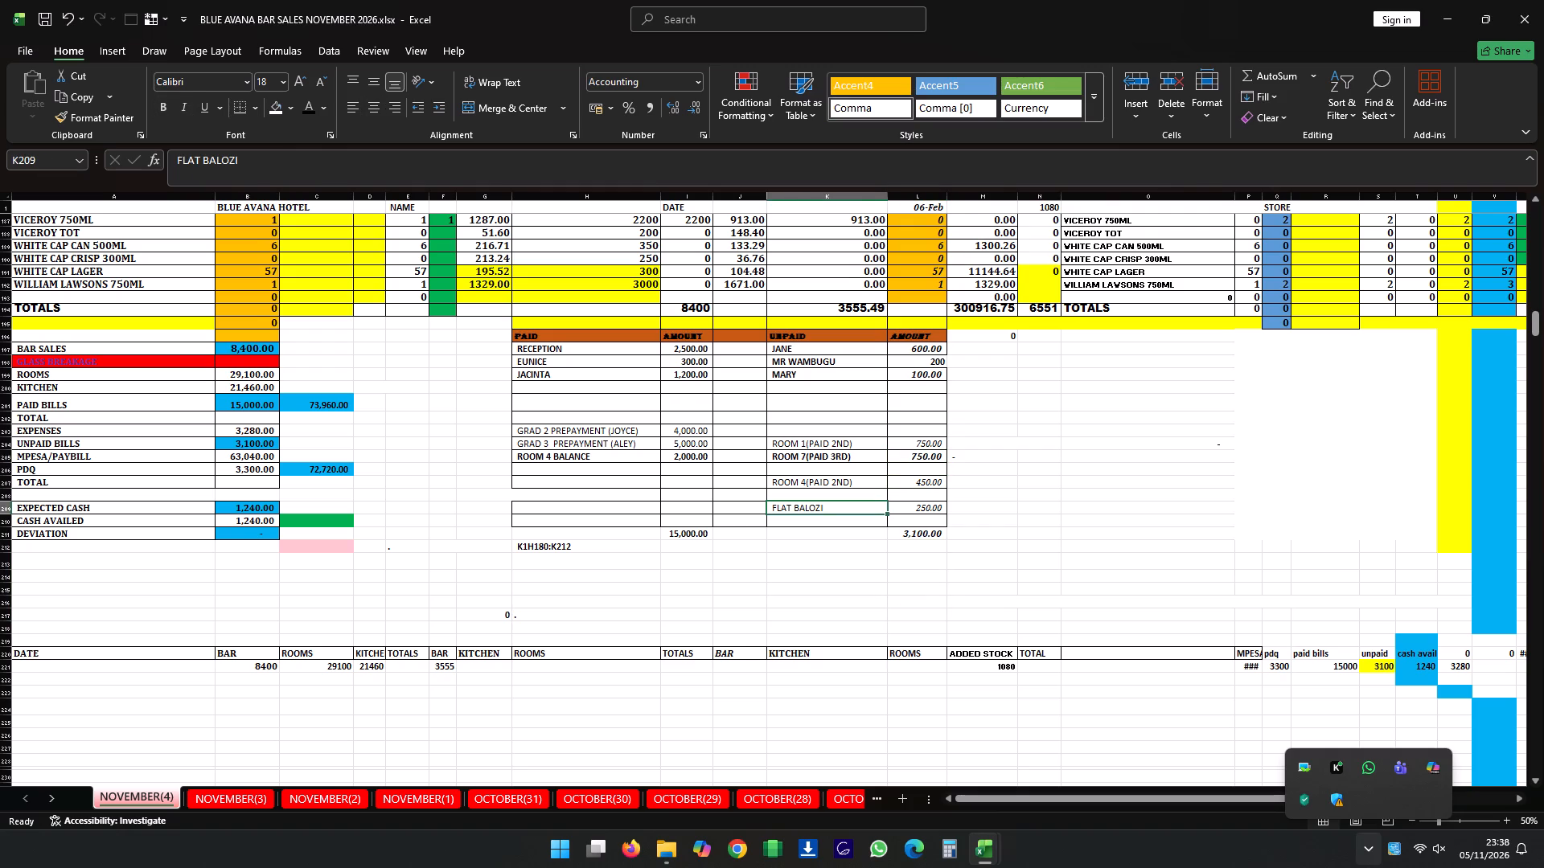
click(899, 506)
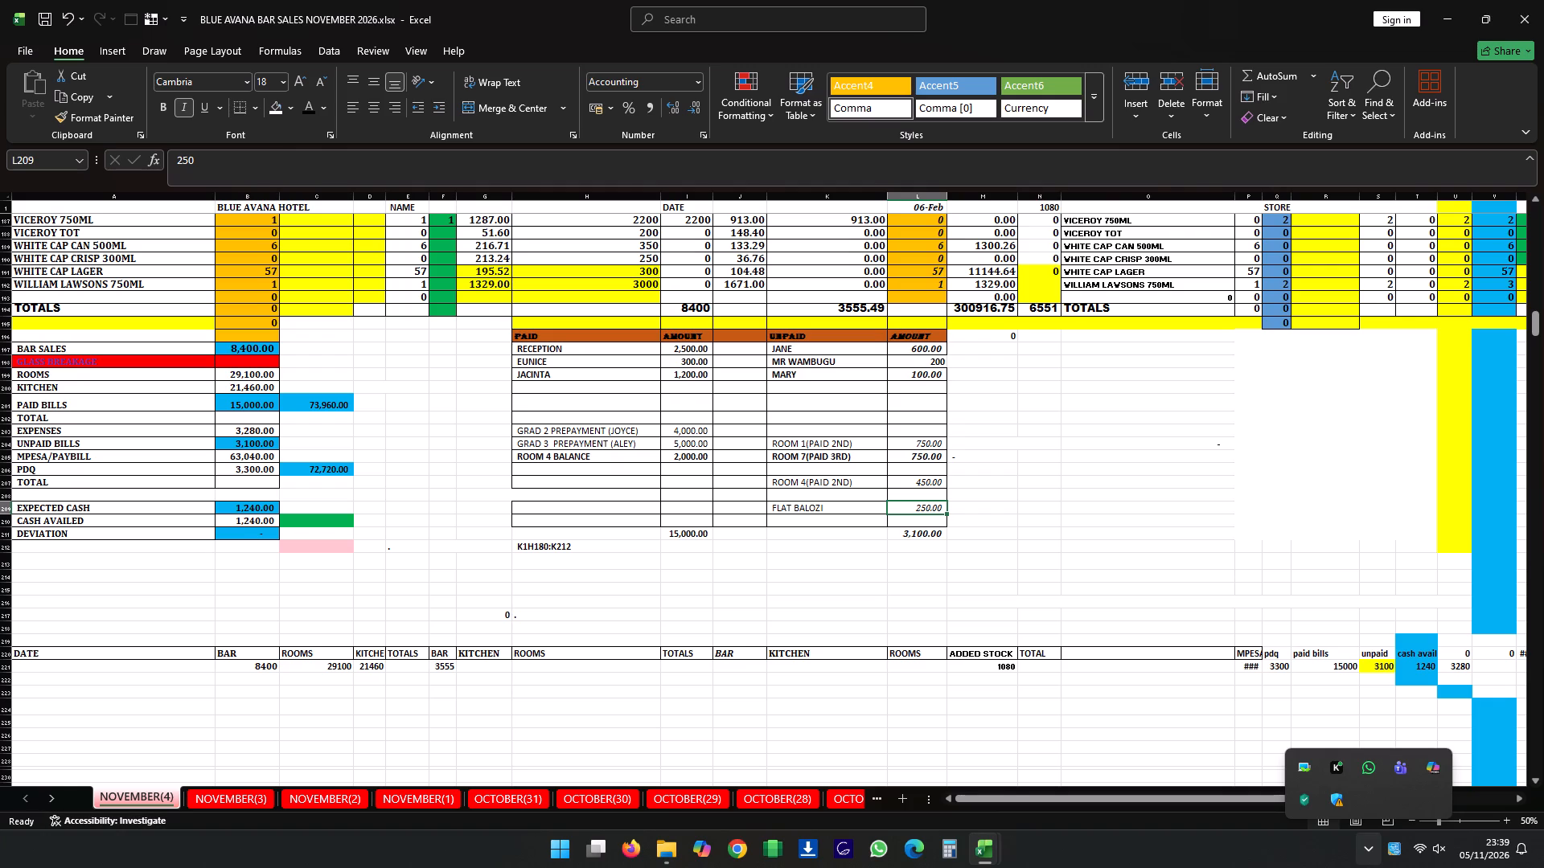
Create a copy of the NOVEMBER(4) sheet in the same workbook, placed before NOVEMBER(4).
right_click(138, 796)
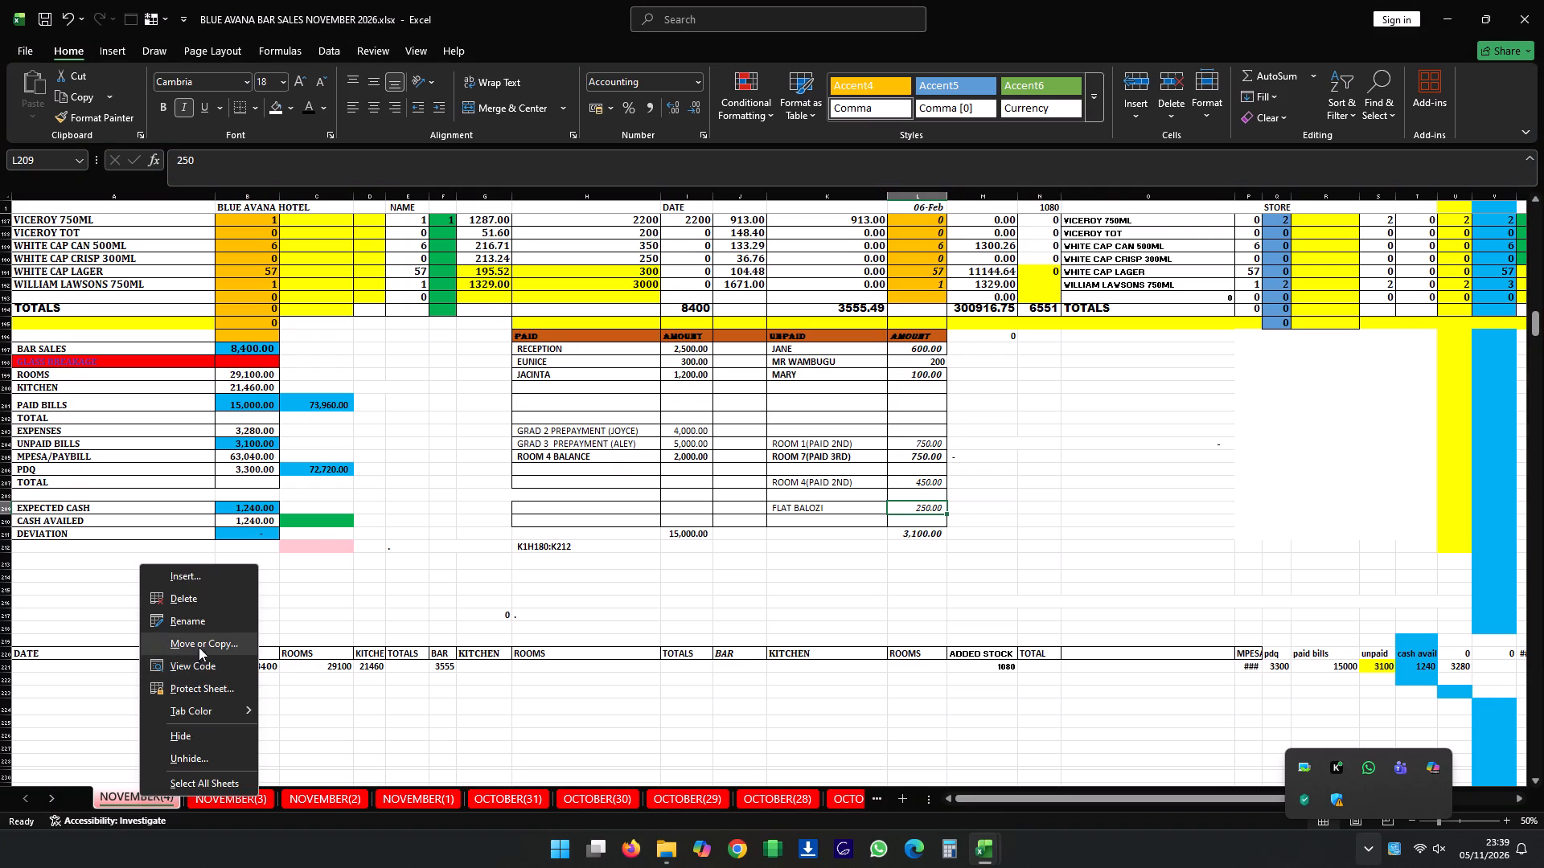
click(199, 647)
click(133, 786)
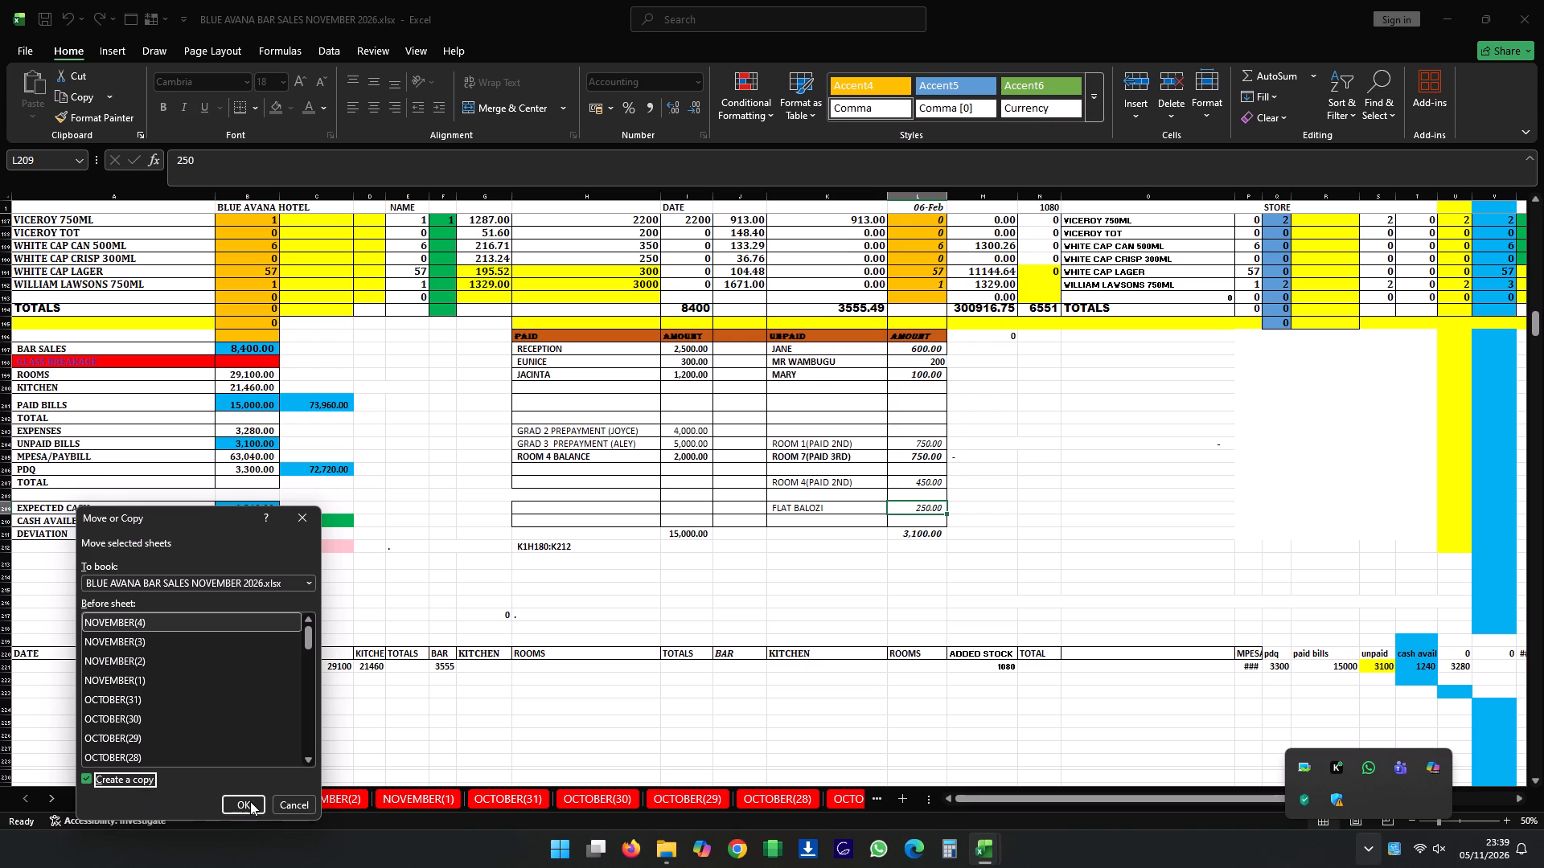
click(252, 803)
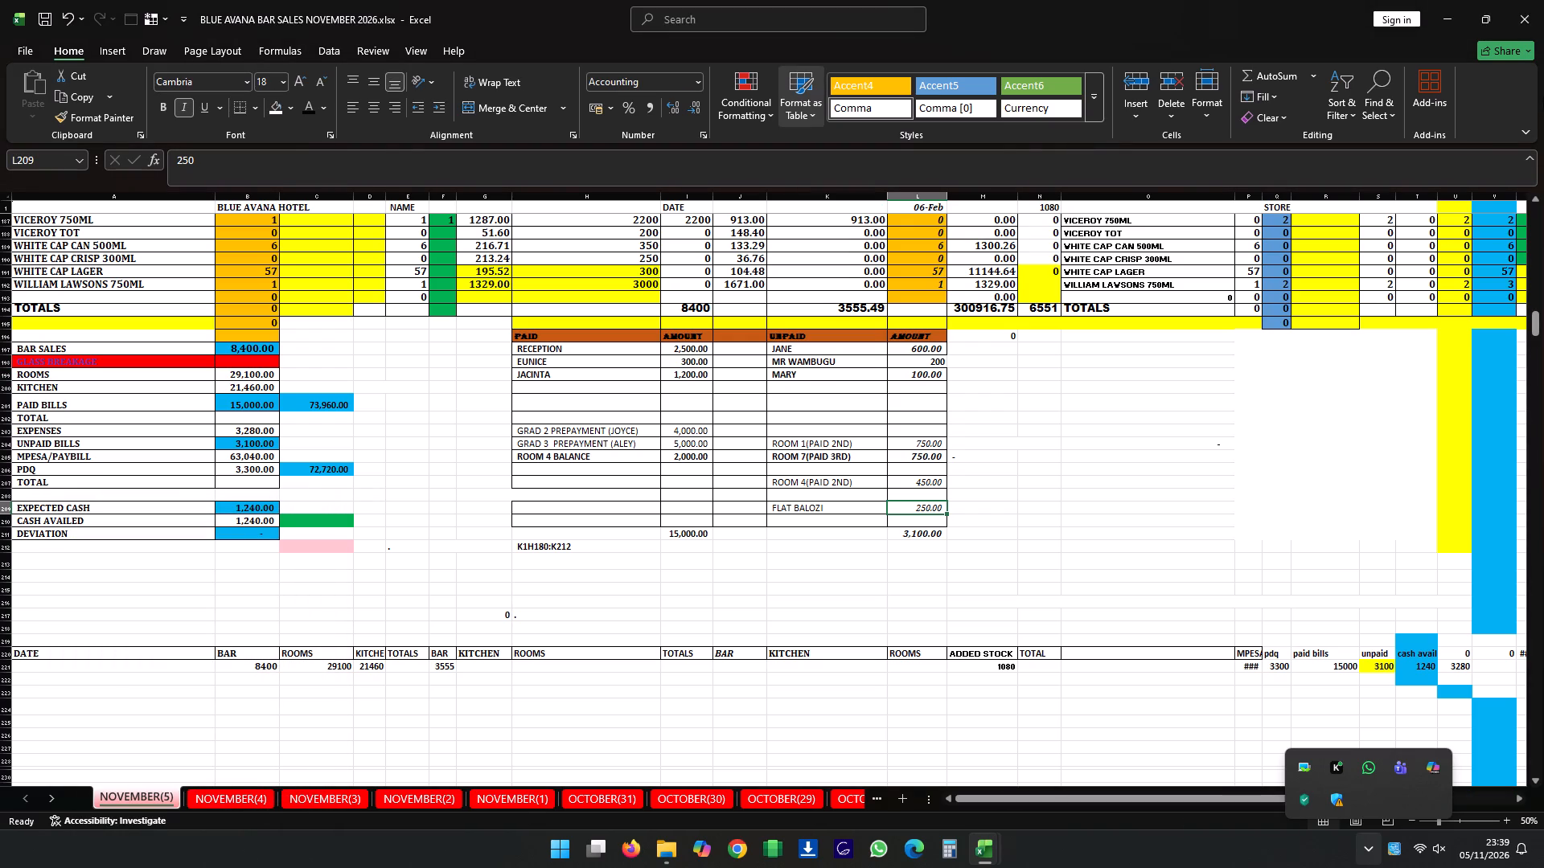
Clear the bar SALES quantities on the NOVEMBER(5) sheet, from cell F3 down to the TOTALS row.
drag(1534, 321, 1538, 252)
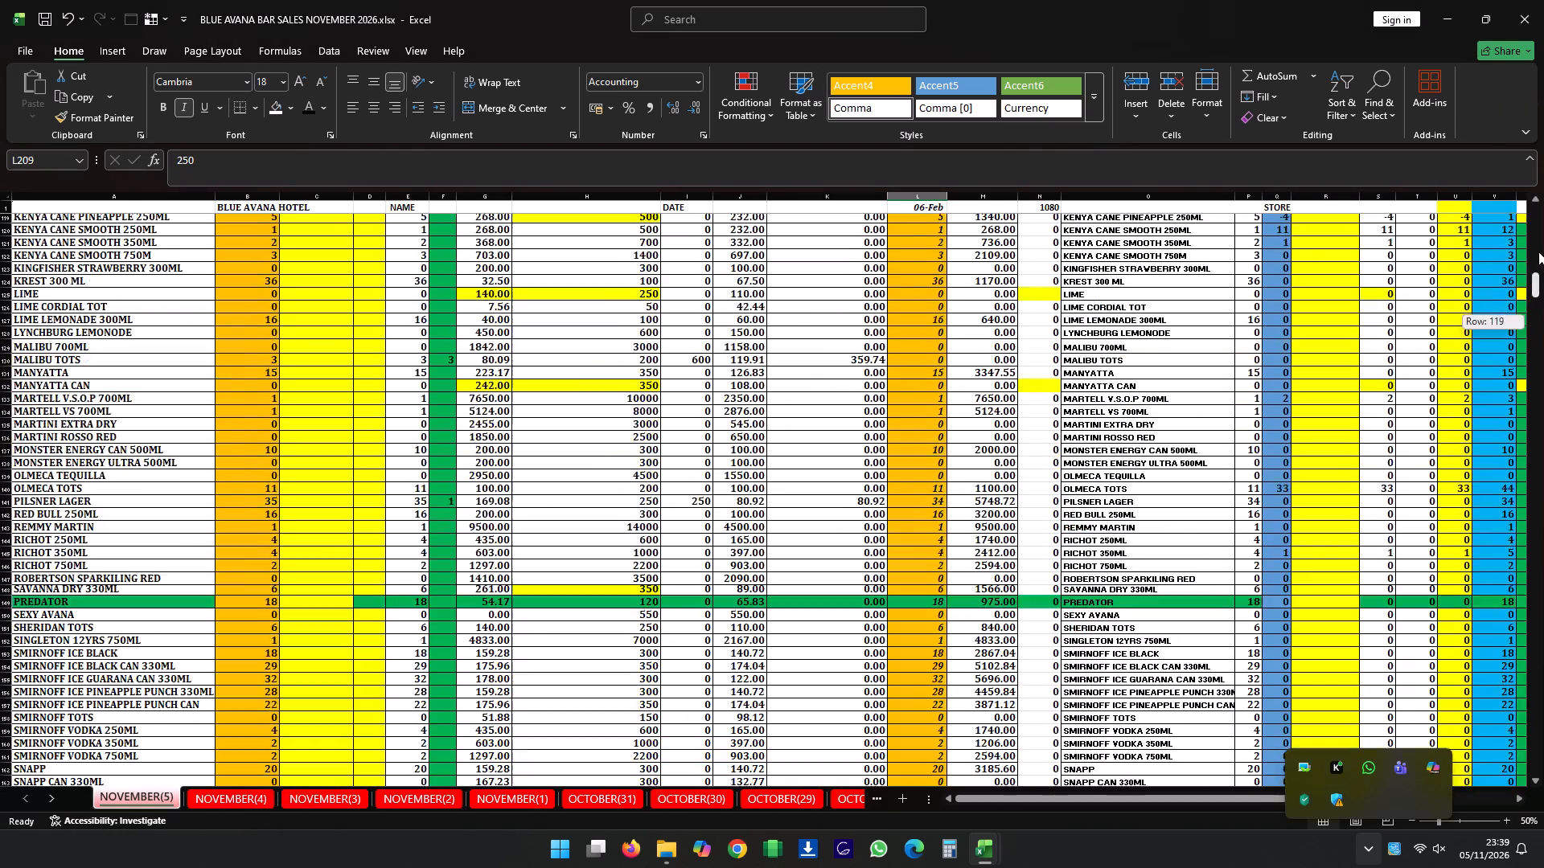
drag(1538, 252, 1543, 67)
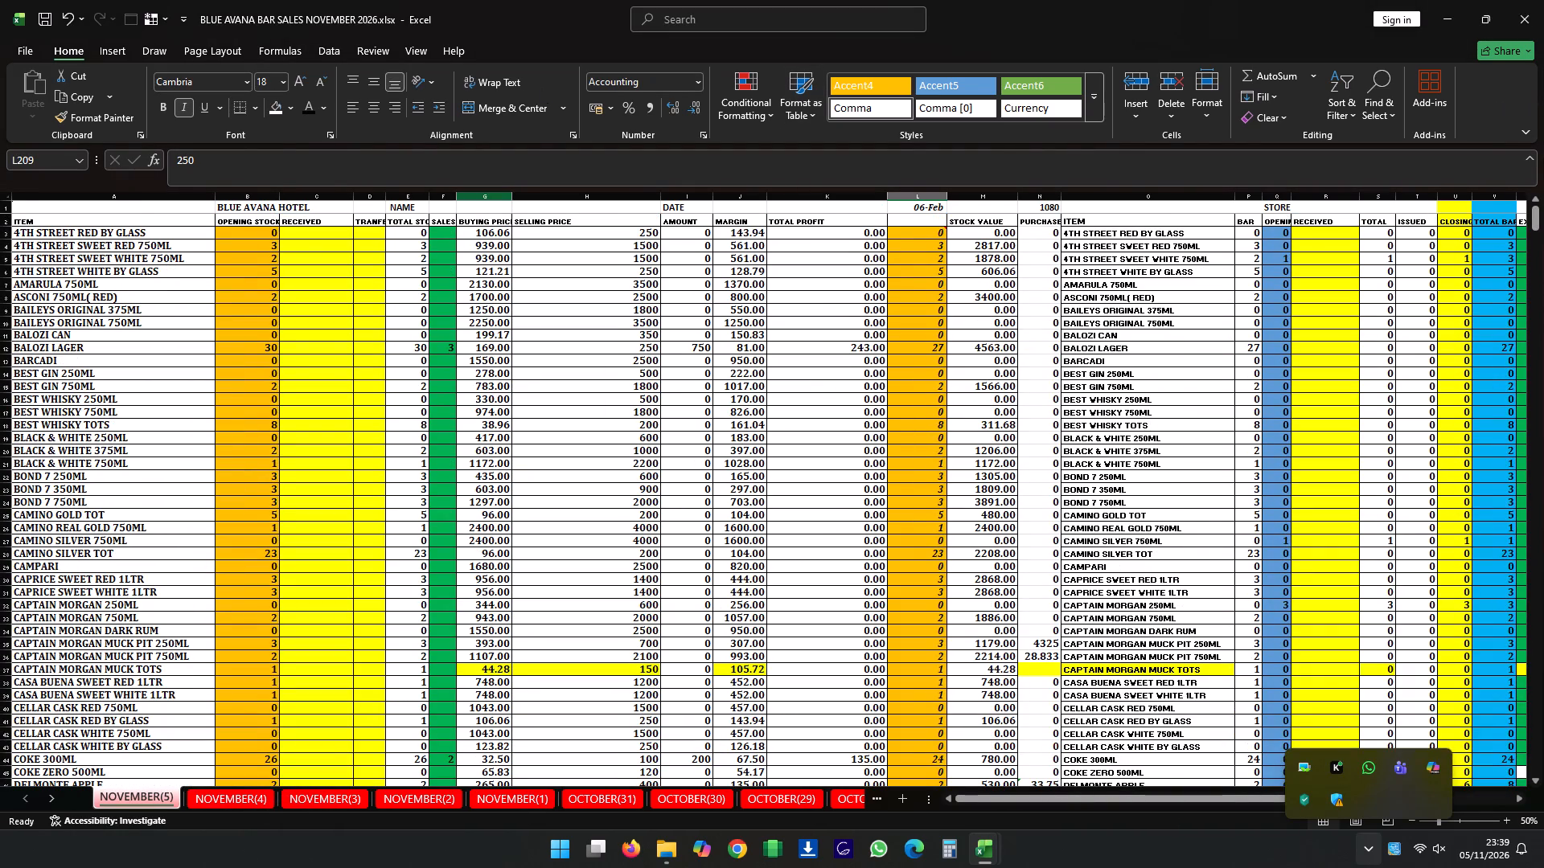
drag(444, 237, 441, 734)
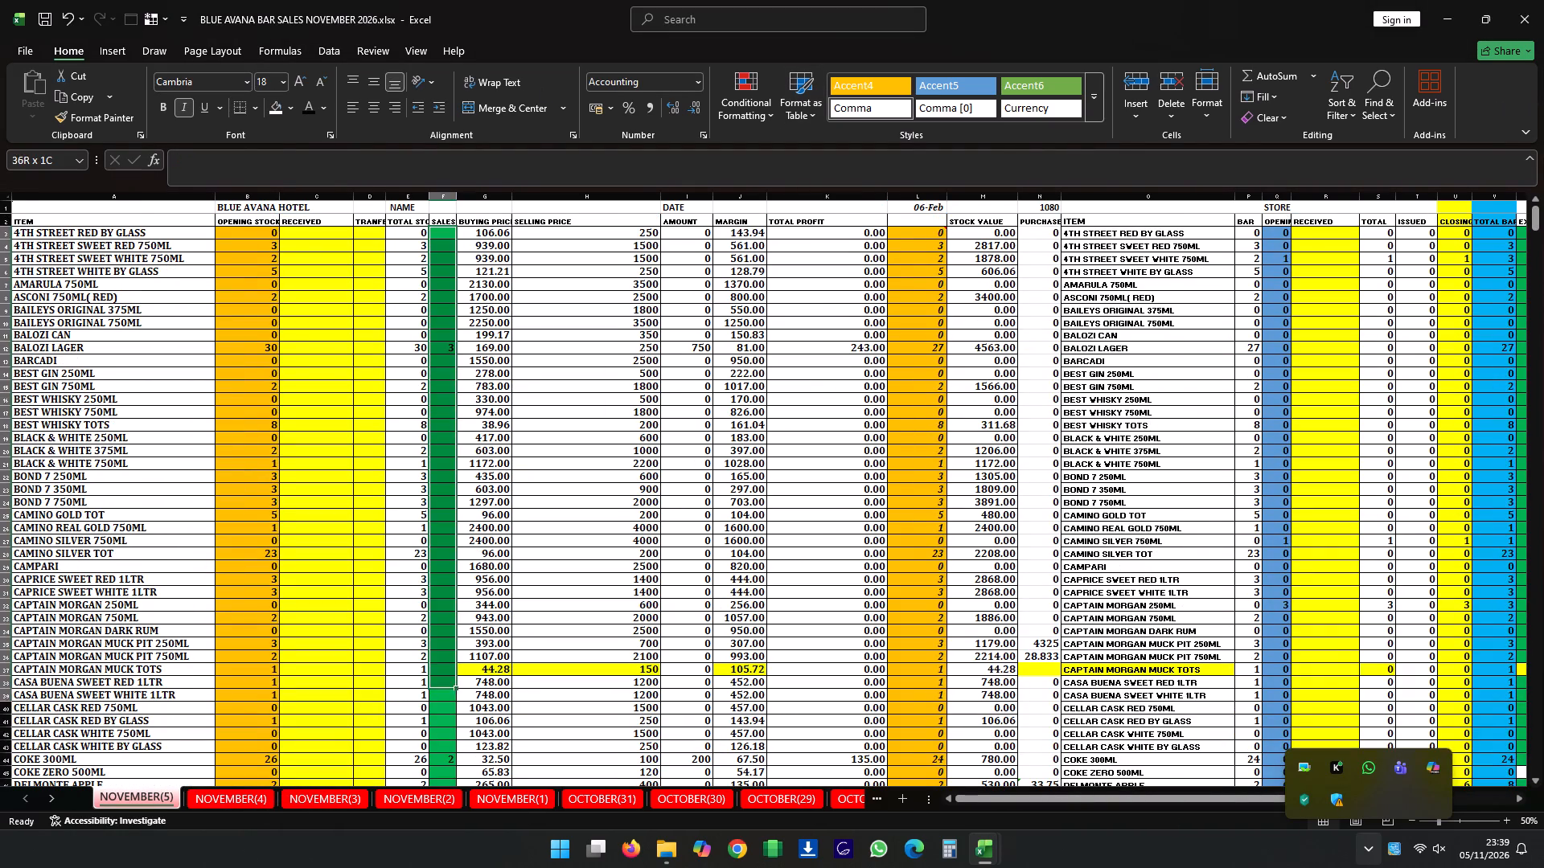
drag(441, 734, 433, 804)
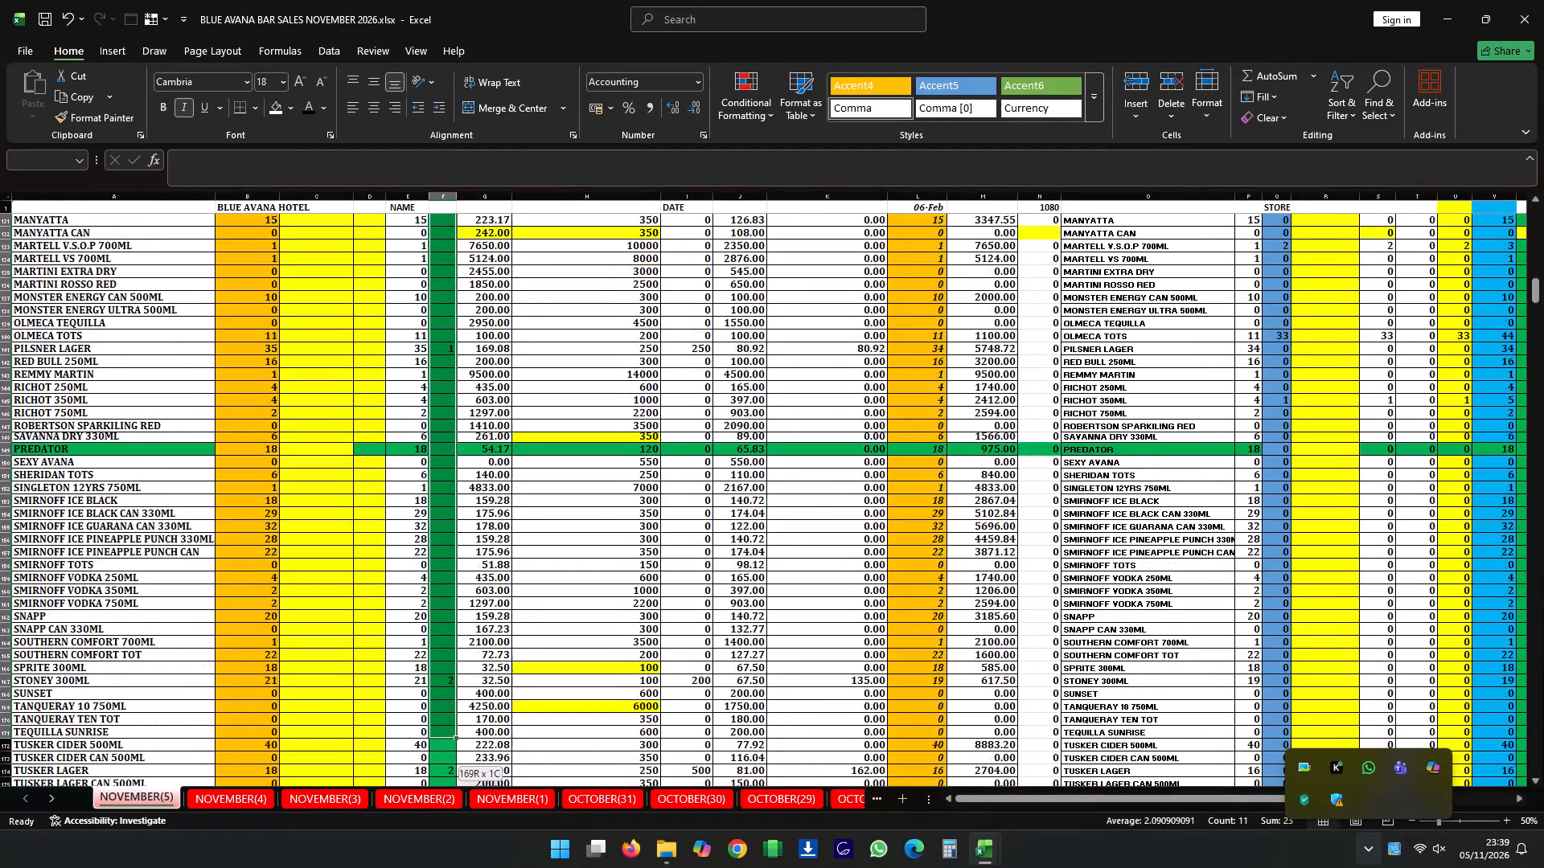
drag(433, 804, 436, 794)
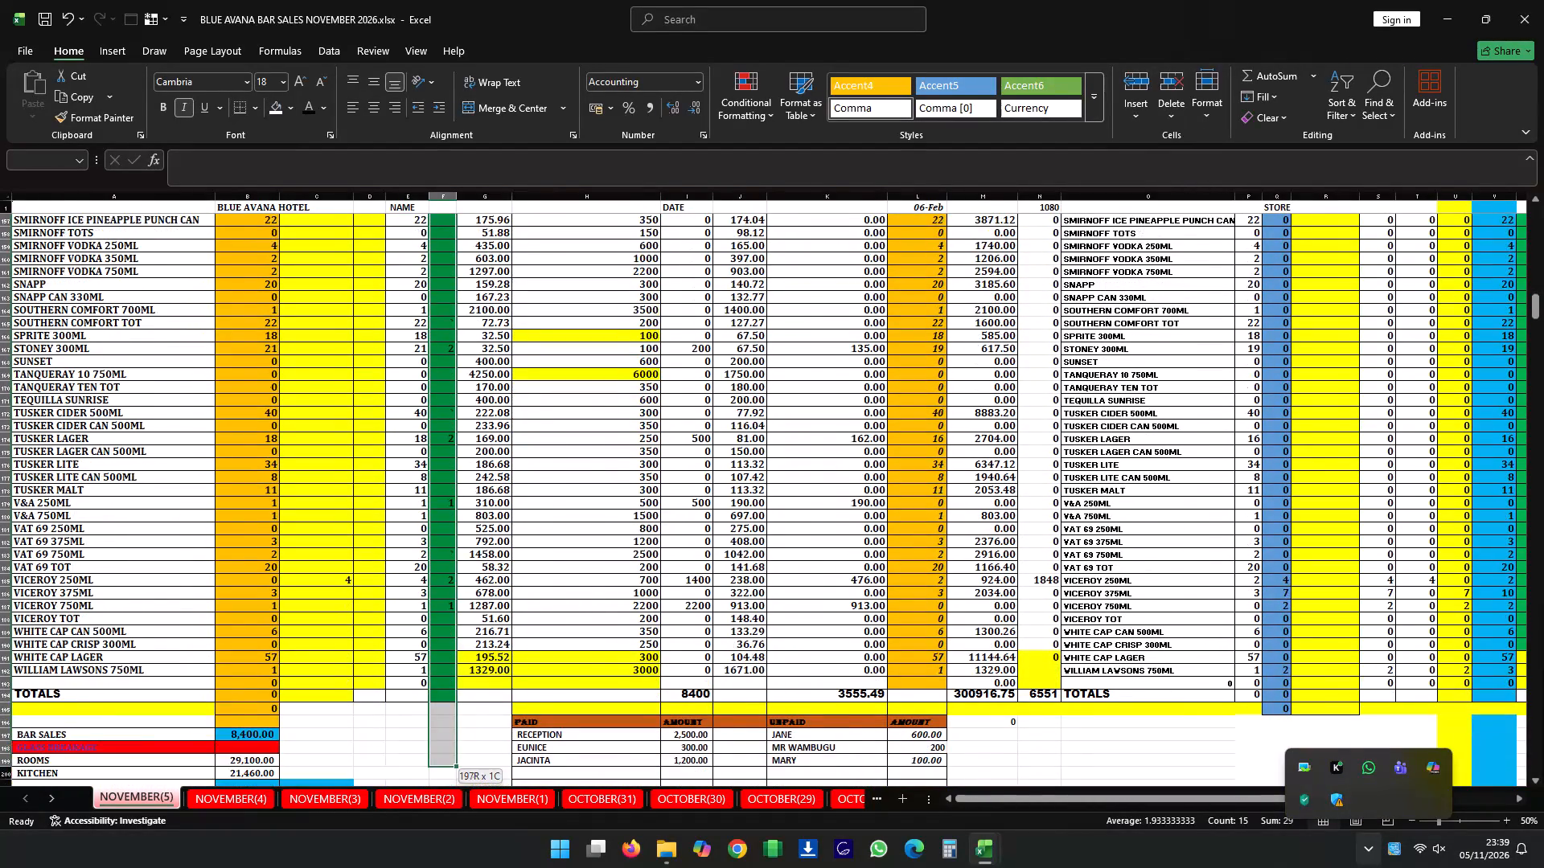
drag(436, 794, 444, 669)
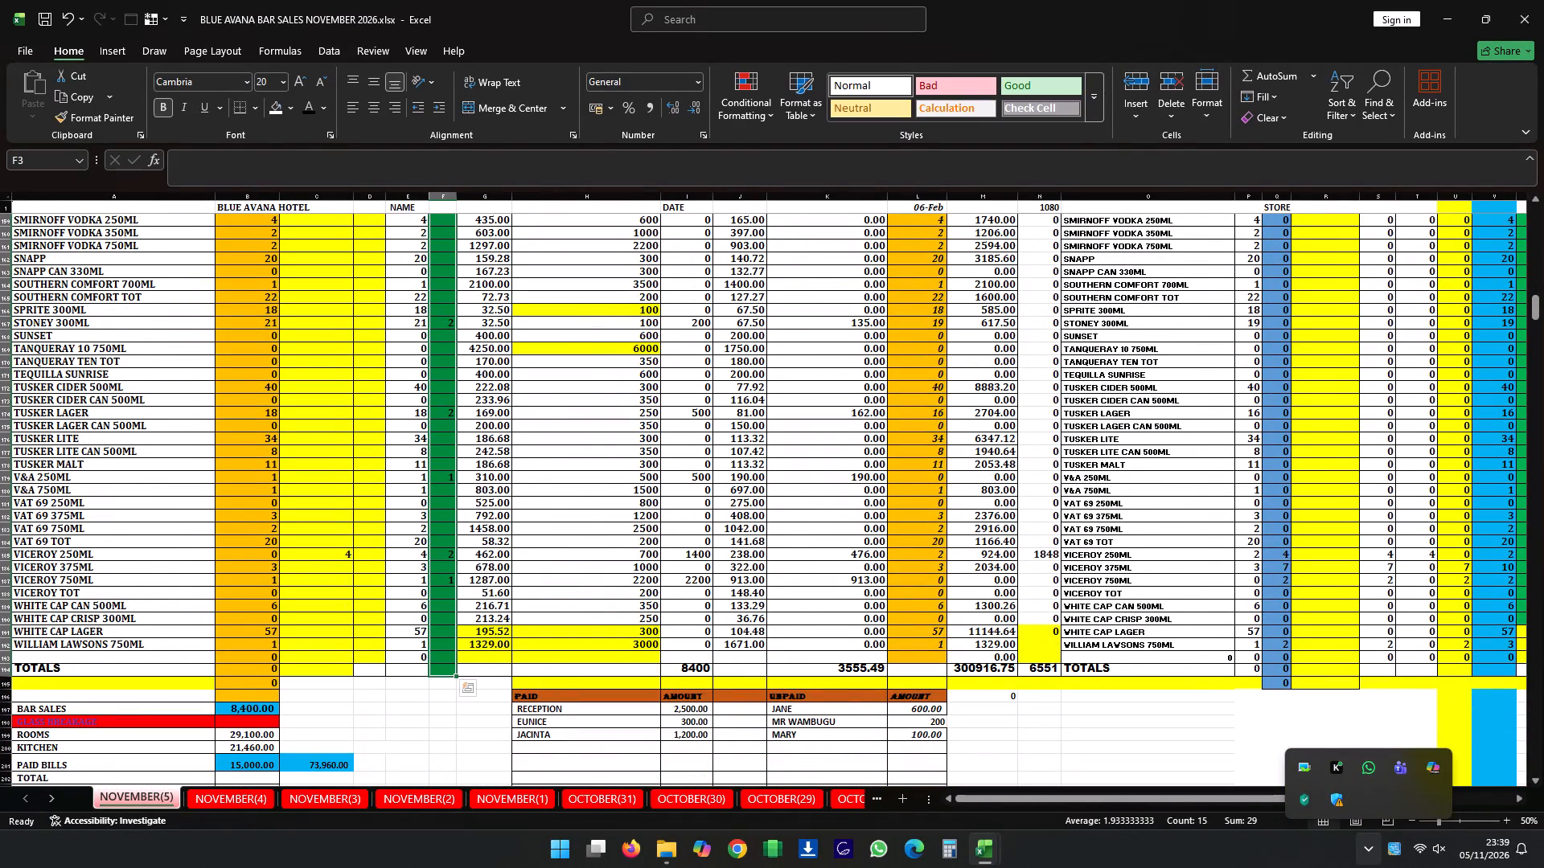
key(Delete)
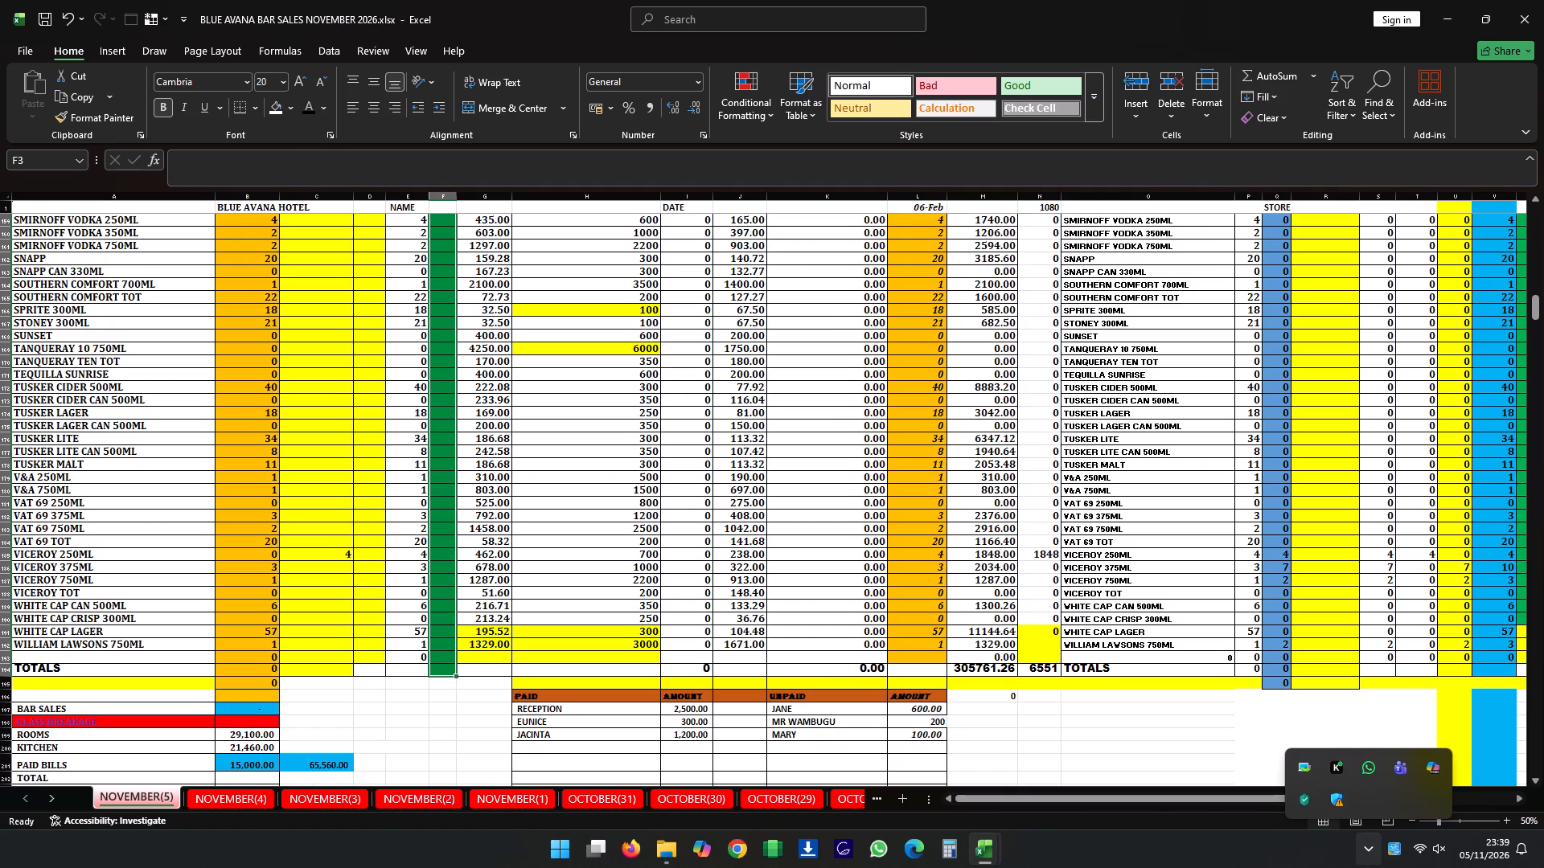
click(616, 479)
Change the OPENING STOCK formula in cell B3 on NOVEMBER(5) to reference 'NOVEMBER(4)'!L3.
scroll(589, 526, up, 16)
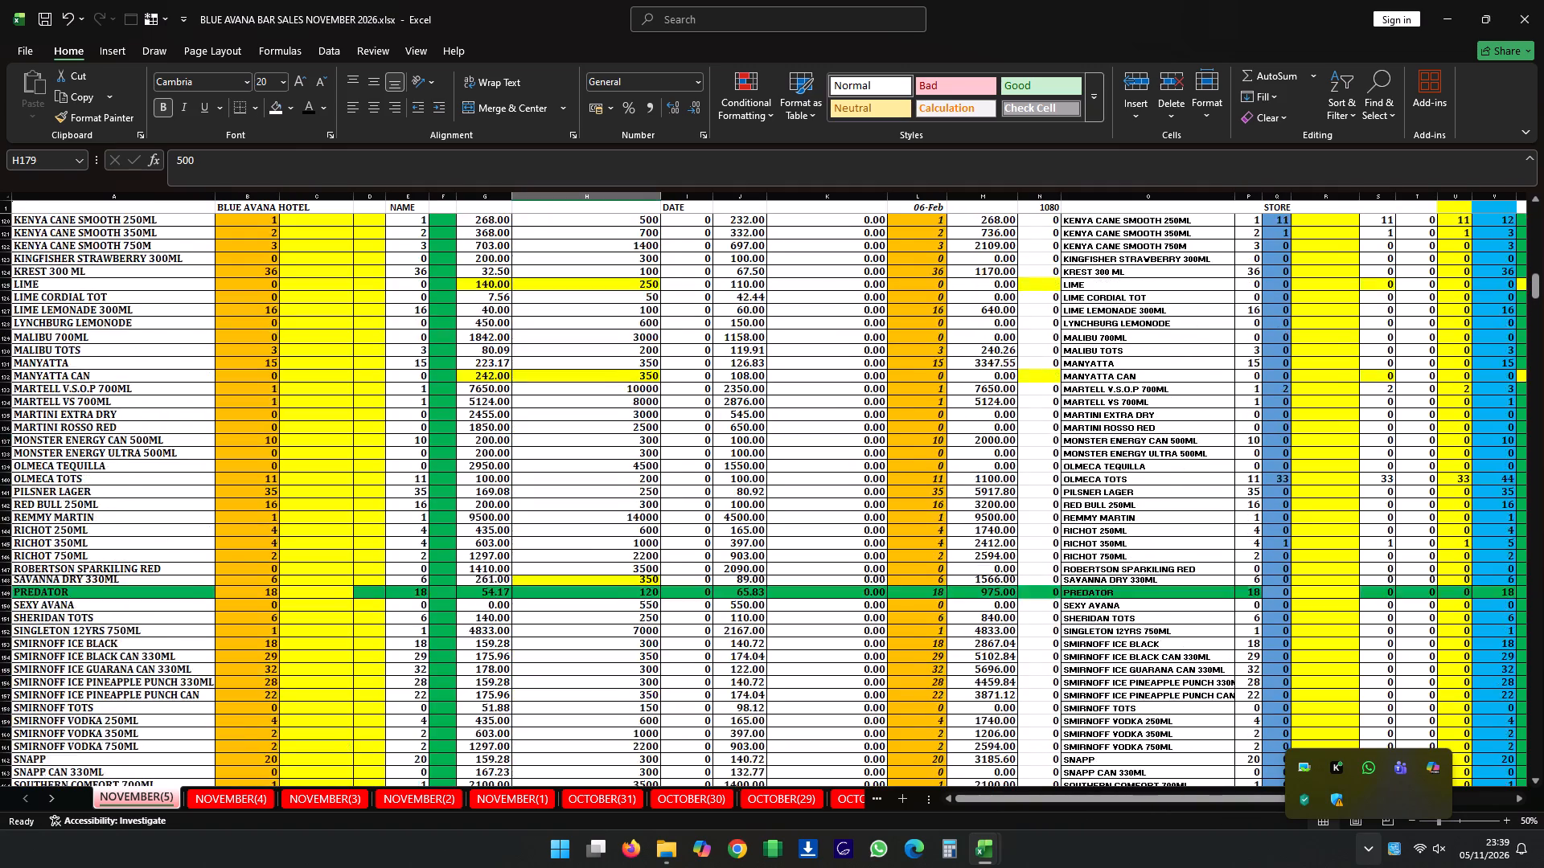
scroll(589, 526, up, 1)
scroll(589, 526, down, 1)
scroll(589, 526, up, 16)
scroll(589, 526, up, 9)
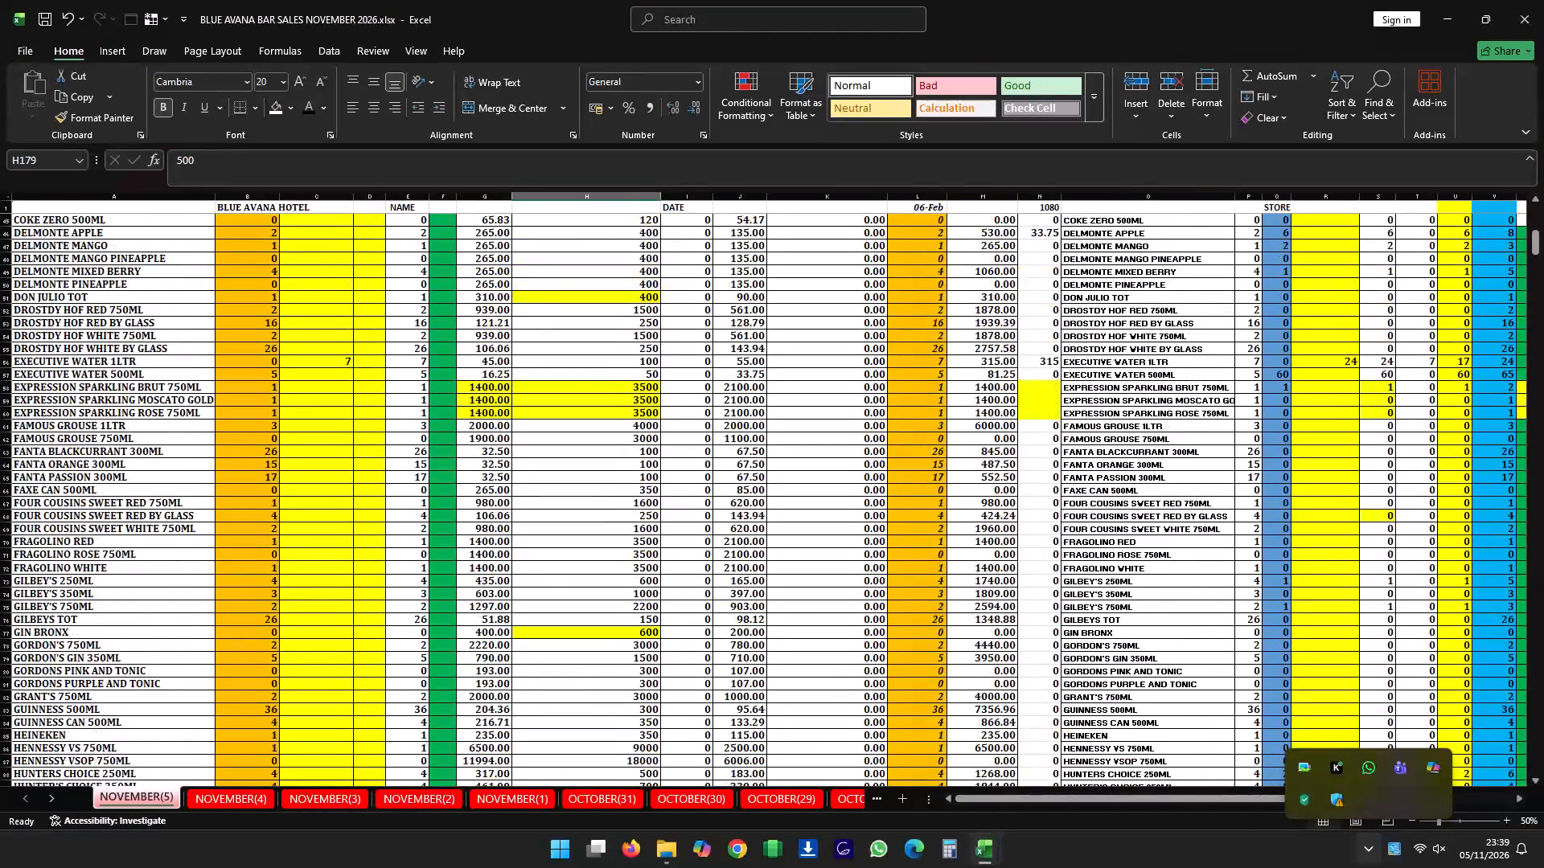
scroll(581, 519, up, 8)
scroll(474, 469, up, 8)
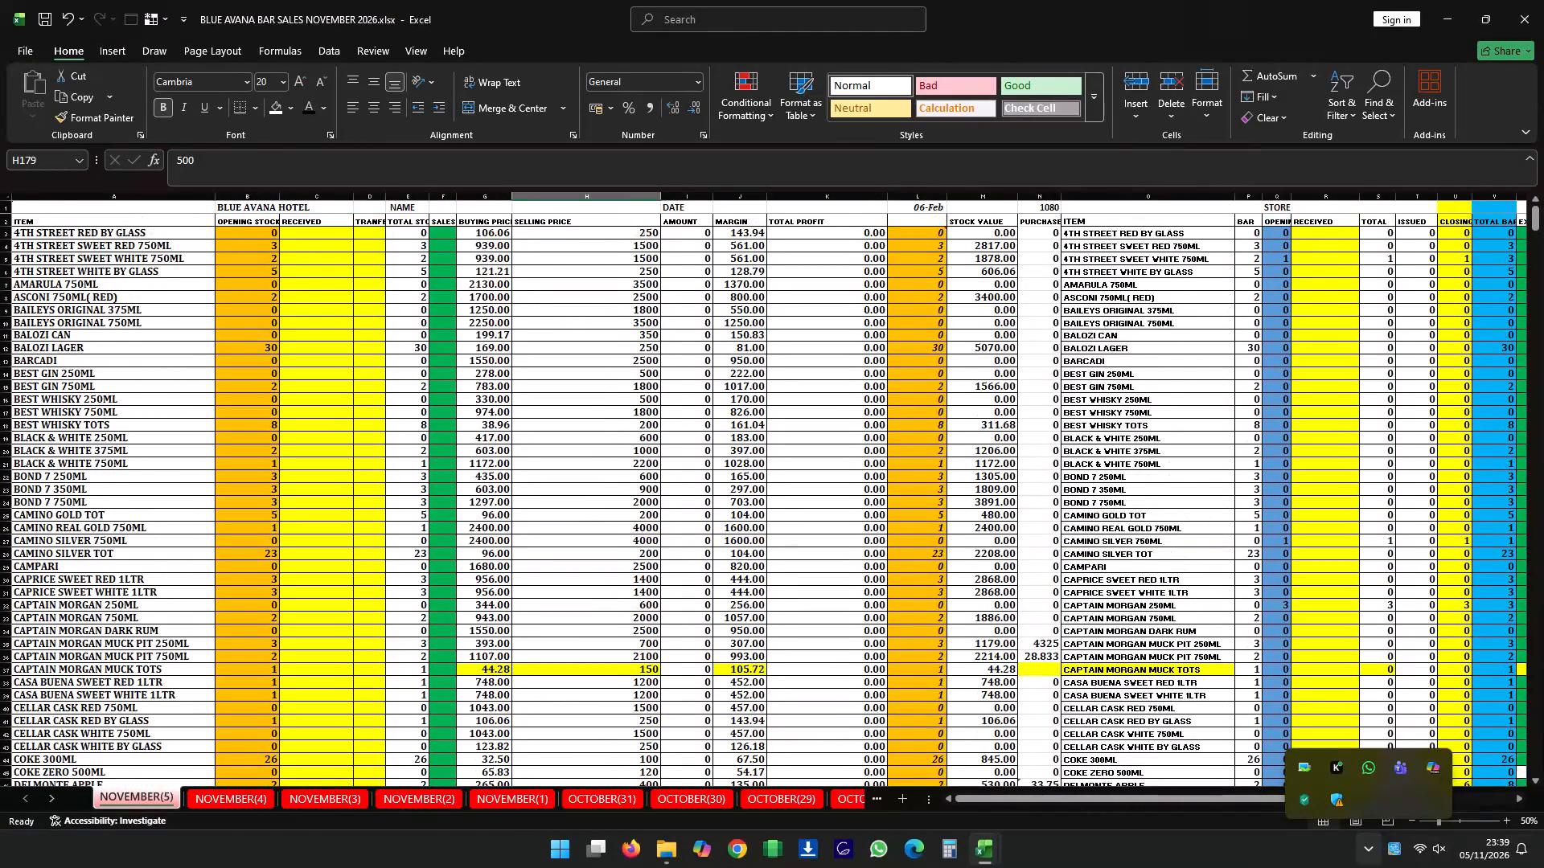
scroll(474, 469, up, 5)
click(227, 237)
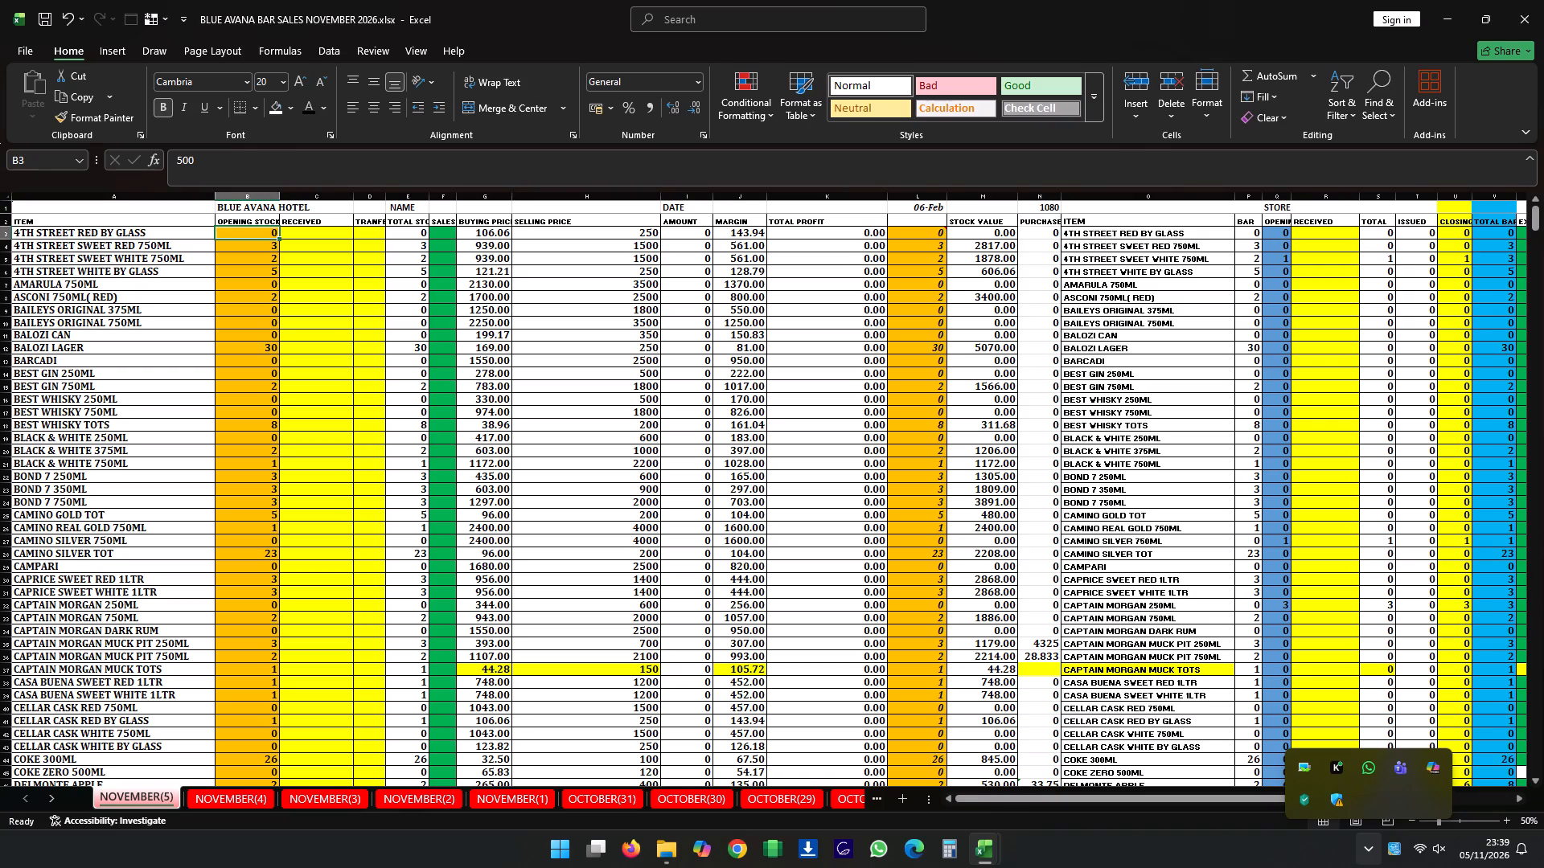
click(252, 166)
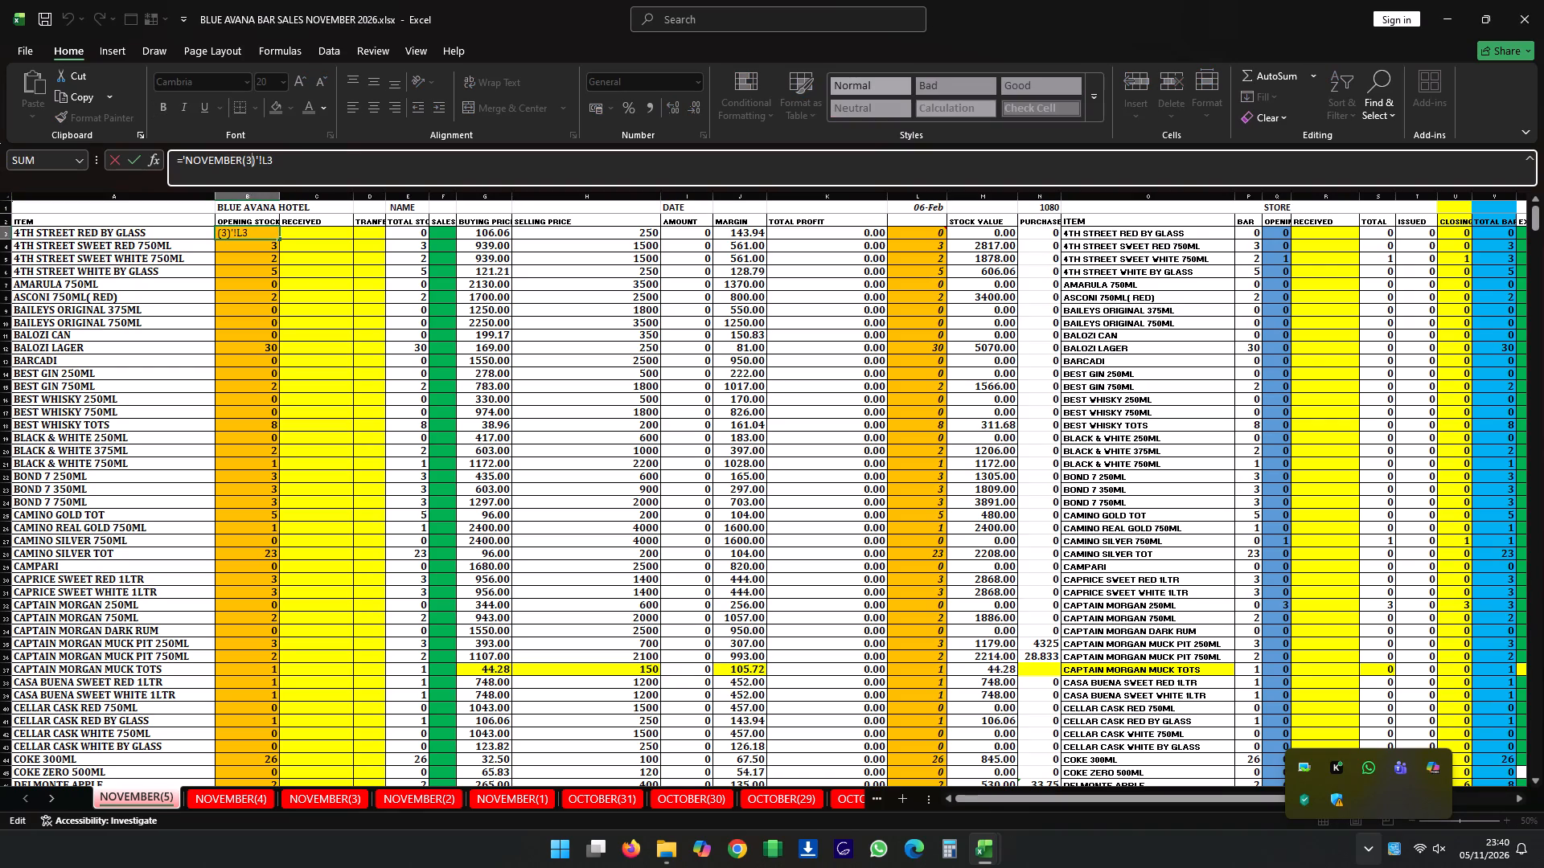
key(BackSpace)
key(4)
key(Return)
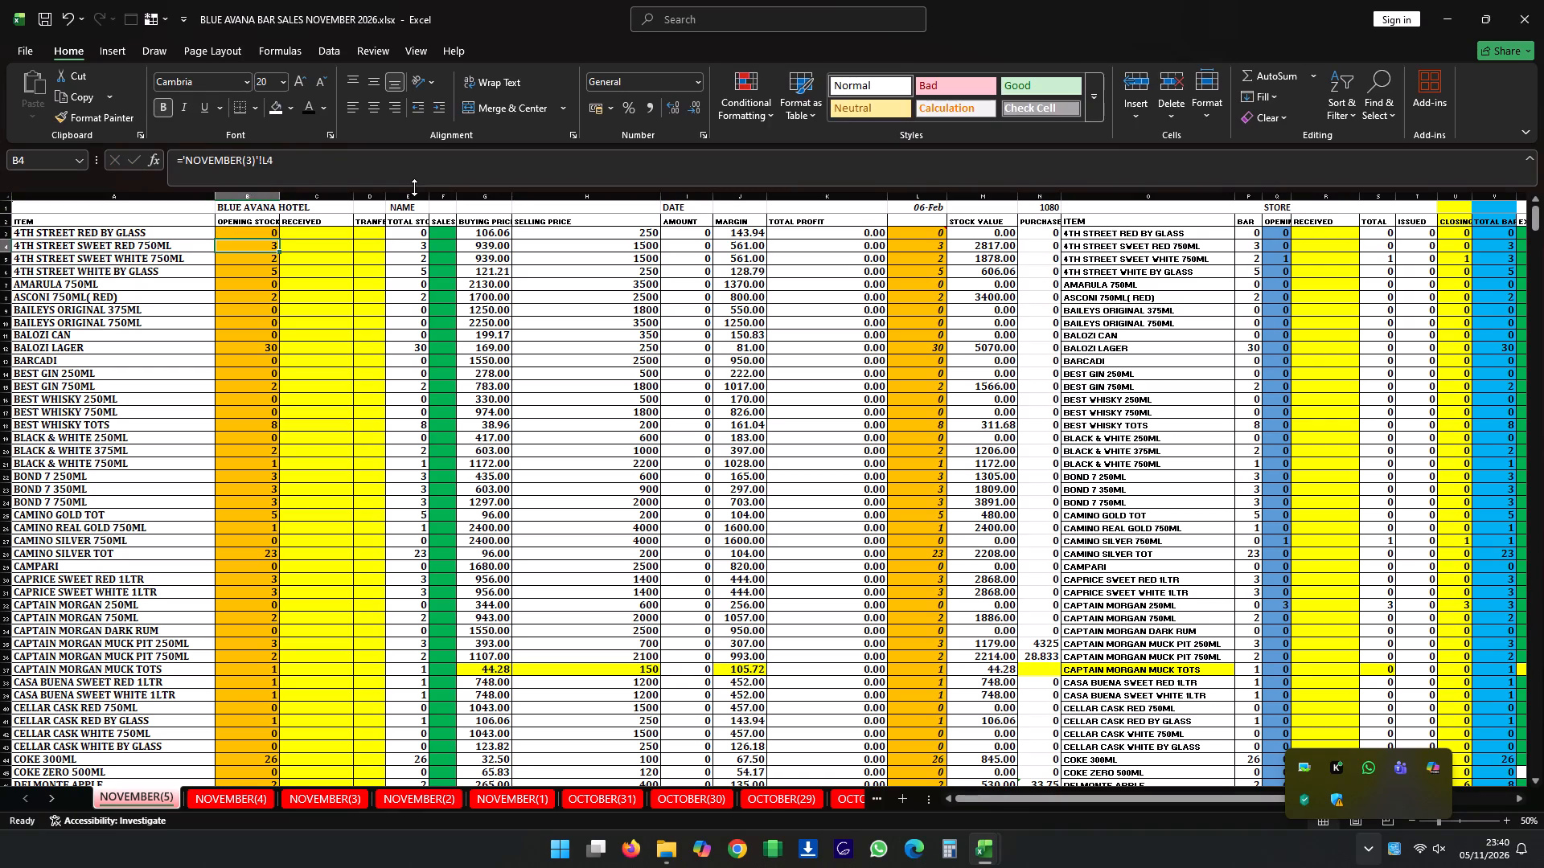
Fill the OPENING STOCK formula from cell B3 down column B to the TOTALS row, so every item references NOVEMBER(4).
click(249, 231)
drag(277, 236, 281, 285)
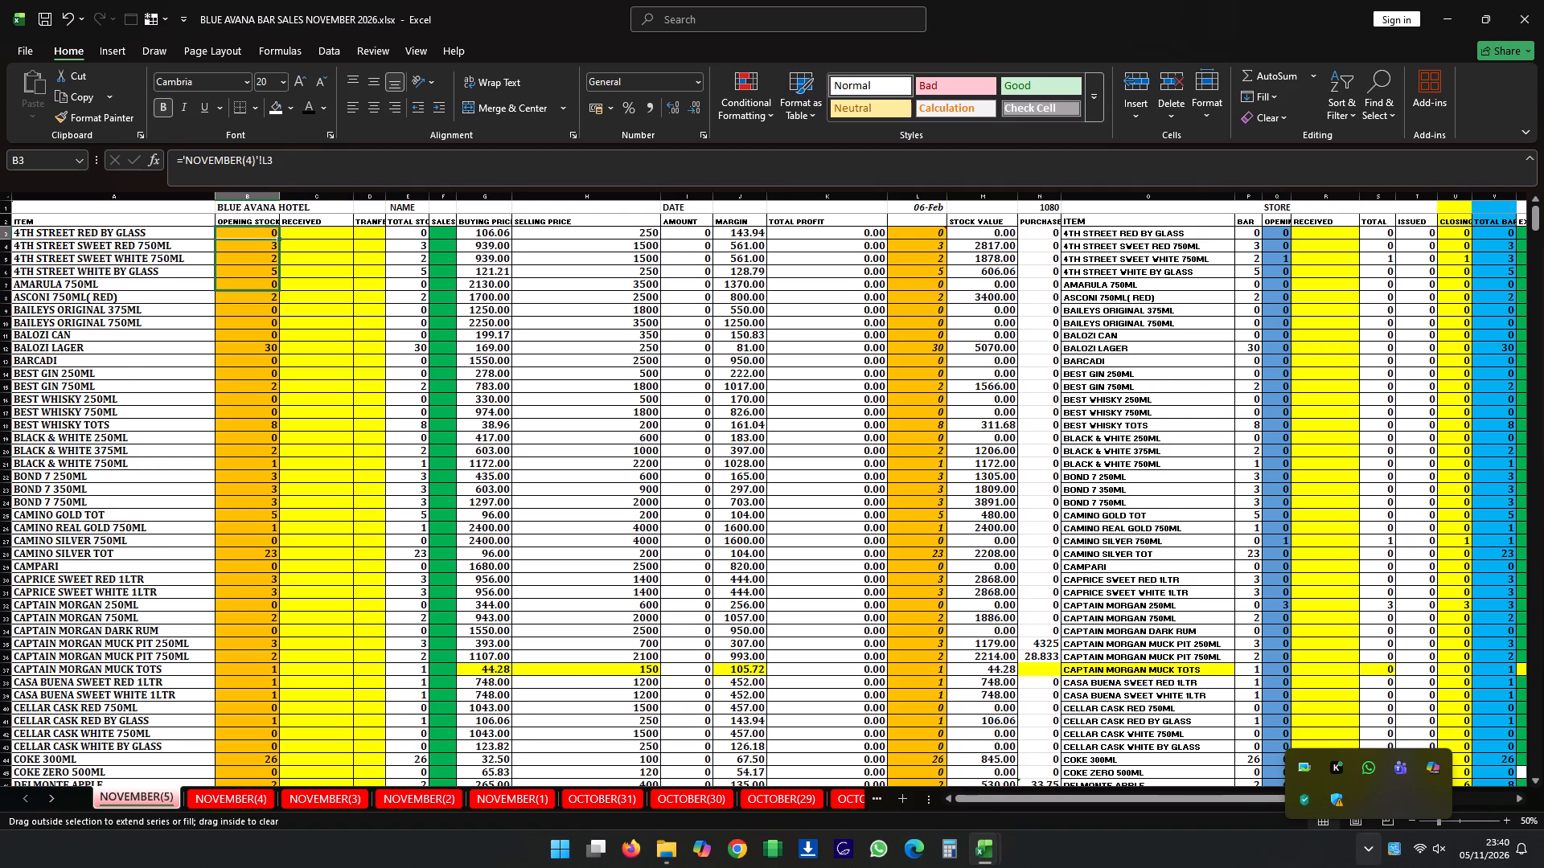
drag(281, 285, 322, 666)
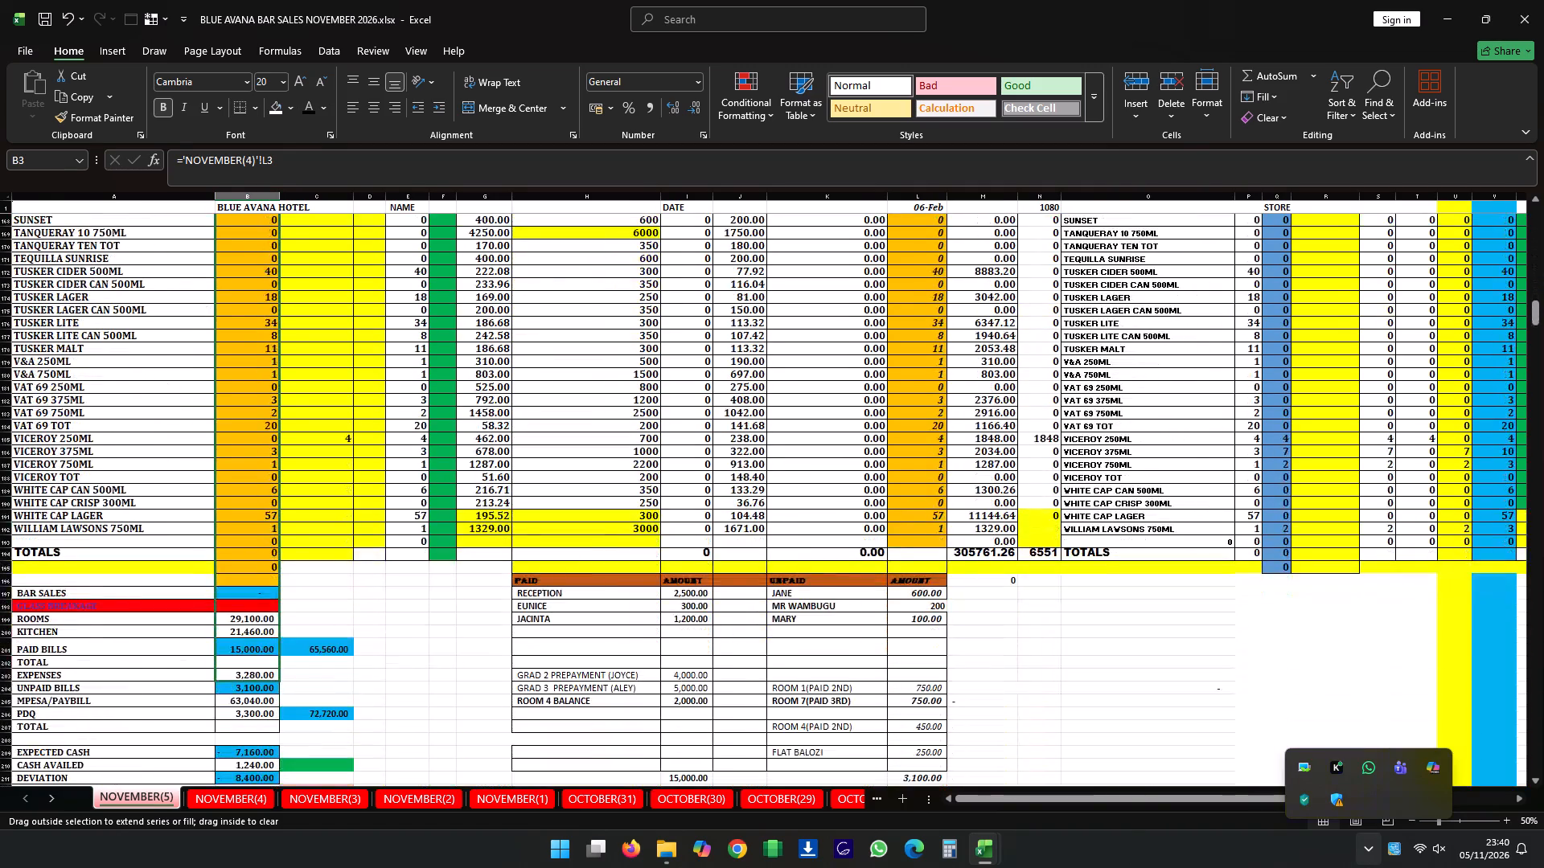
drag(322, 666, 287, 559)
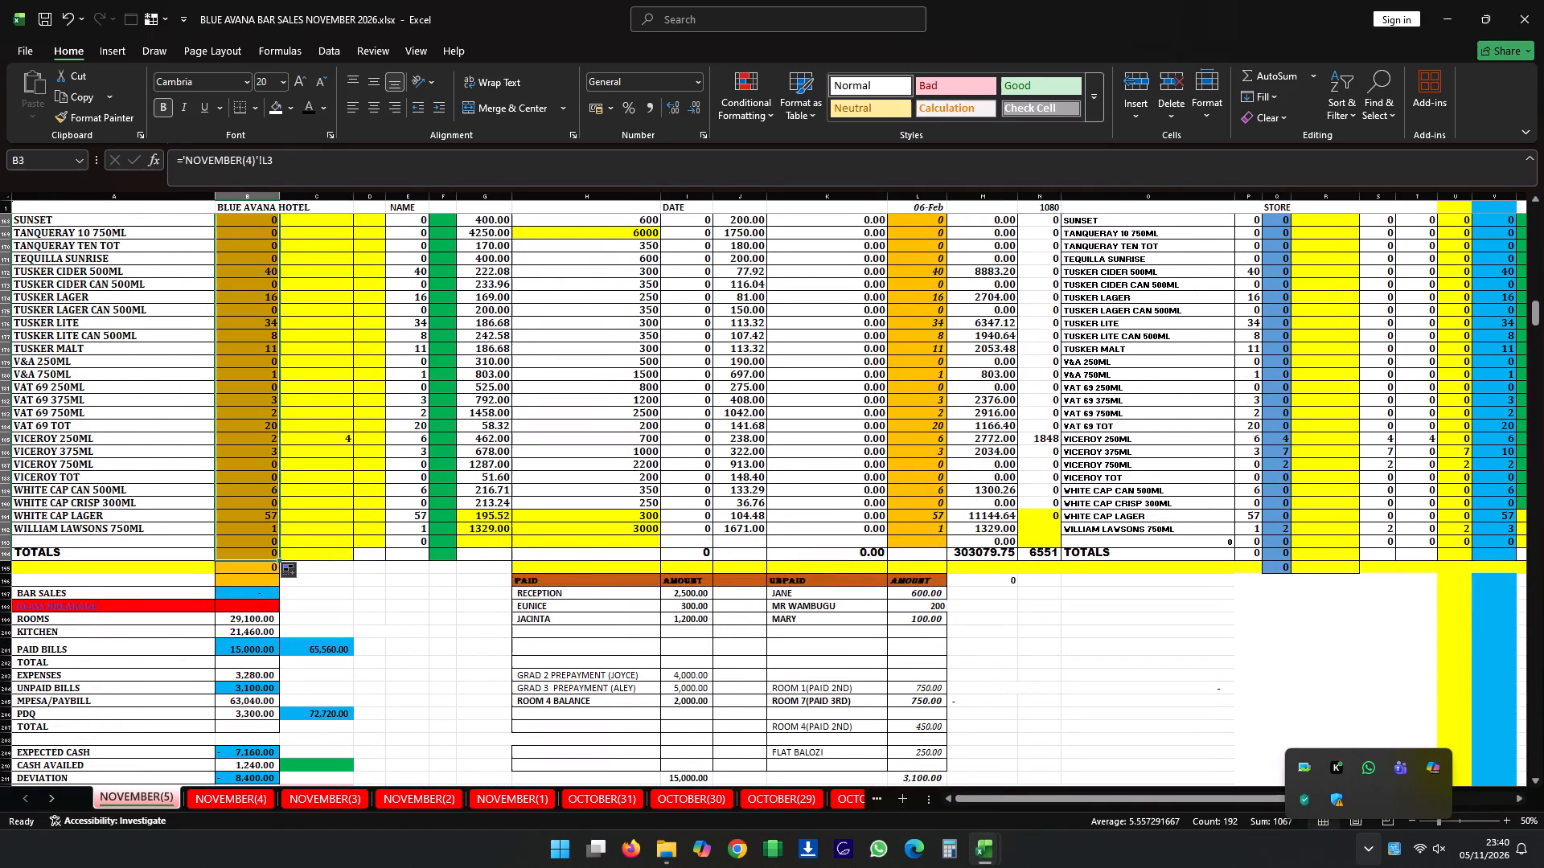
click(253, 521)
click(260, 484)
Enter a SALES quantity of 1 for 4TH STREET SWEET WHITE 750ML in cell F5.
scroll(830, 776, up, 9)
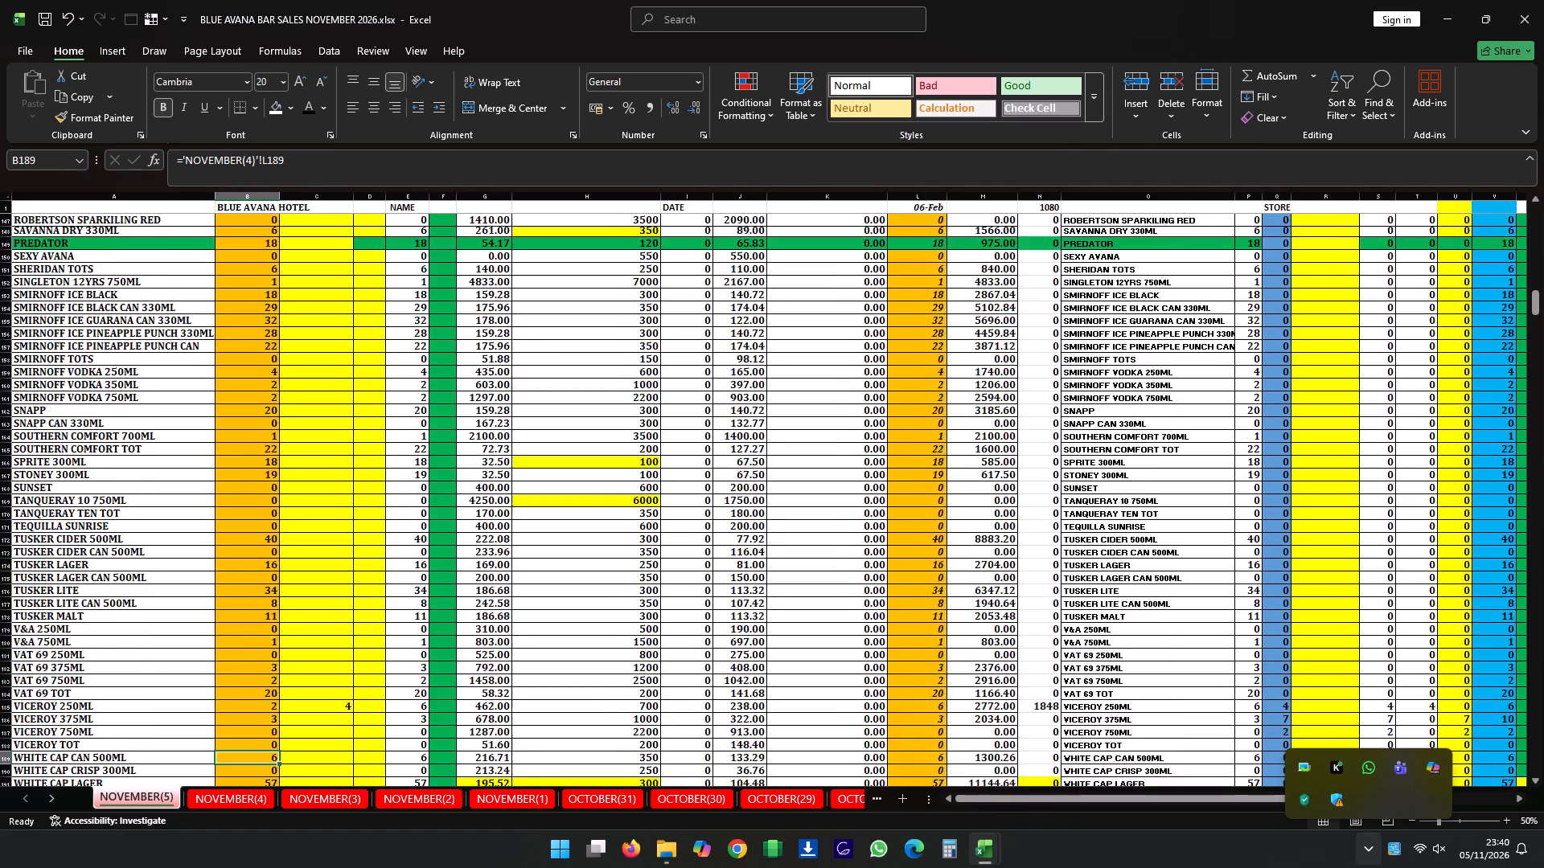
scroll(599, 617, up, 20)
scroll(599, 617, up, 15)
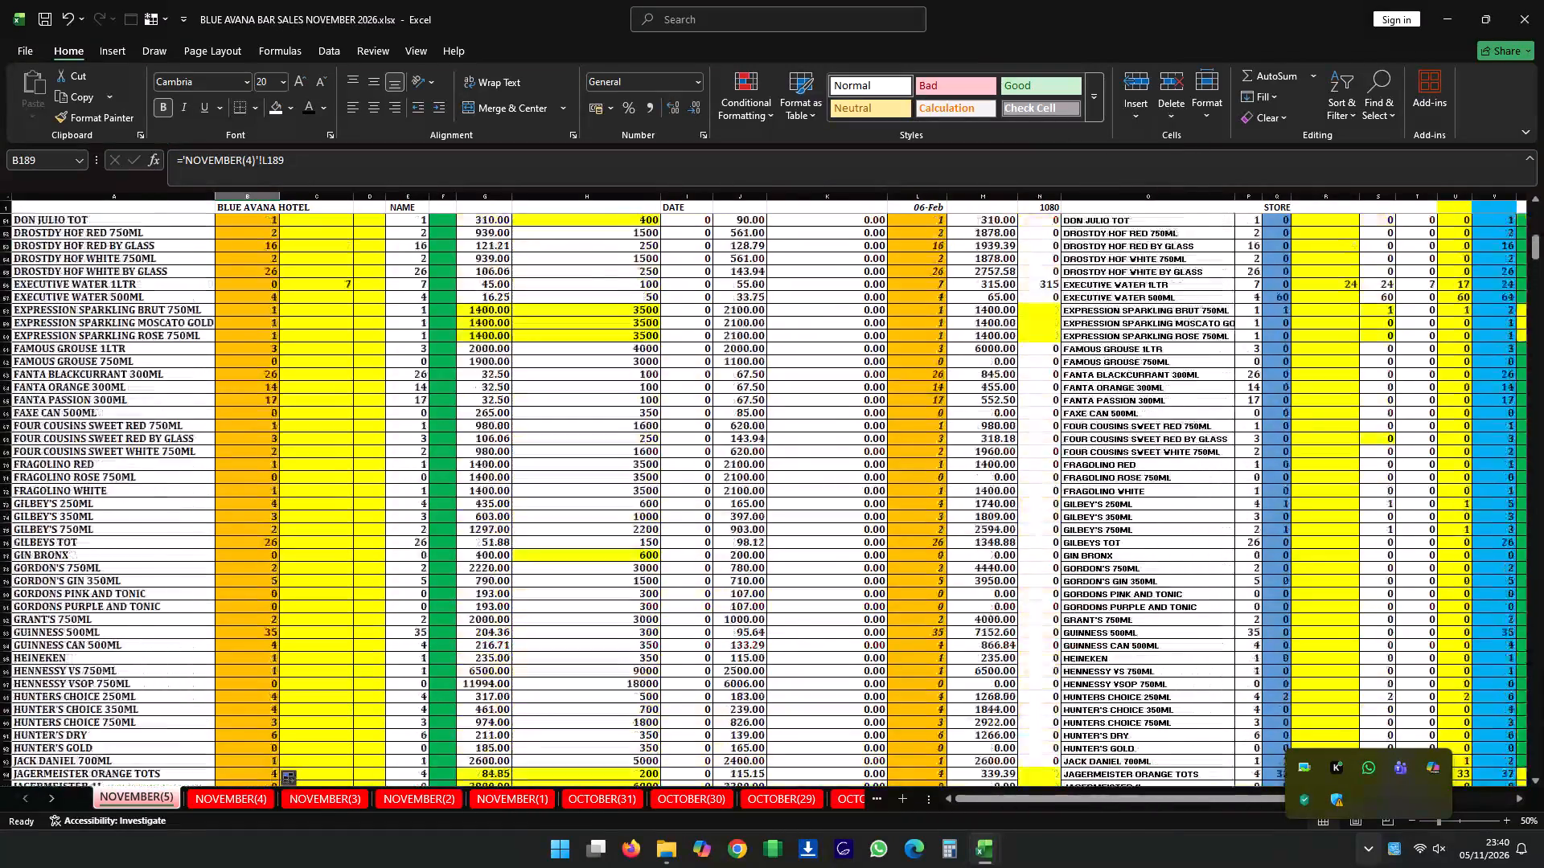
scroll(596, 616, up, 20)
scroll(596, 616, up, 5)
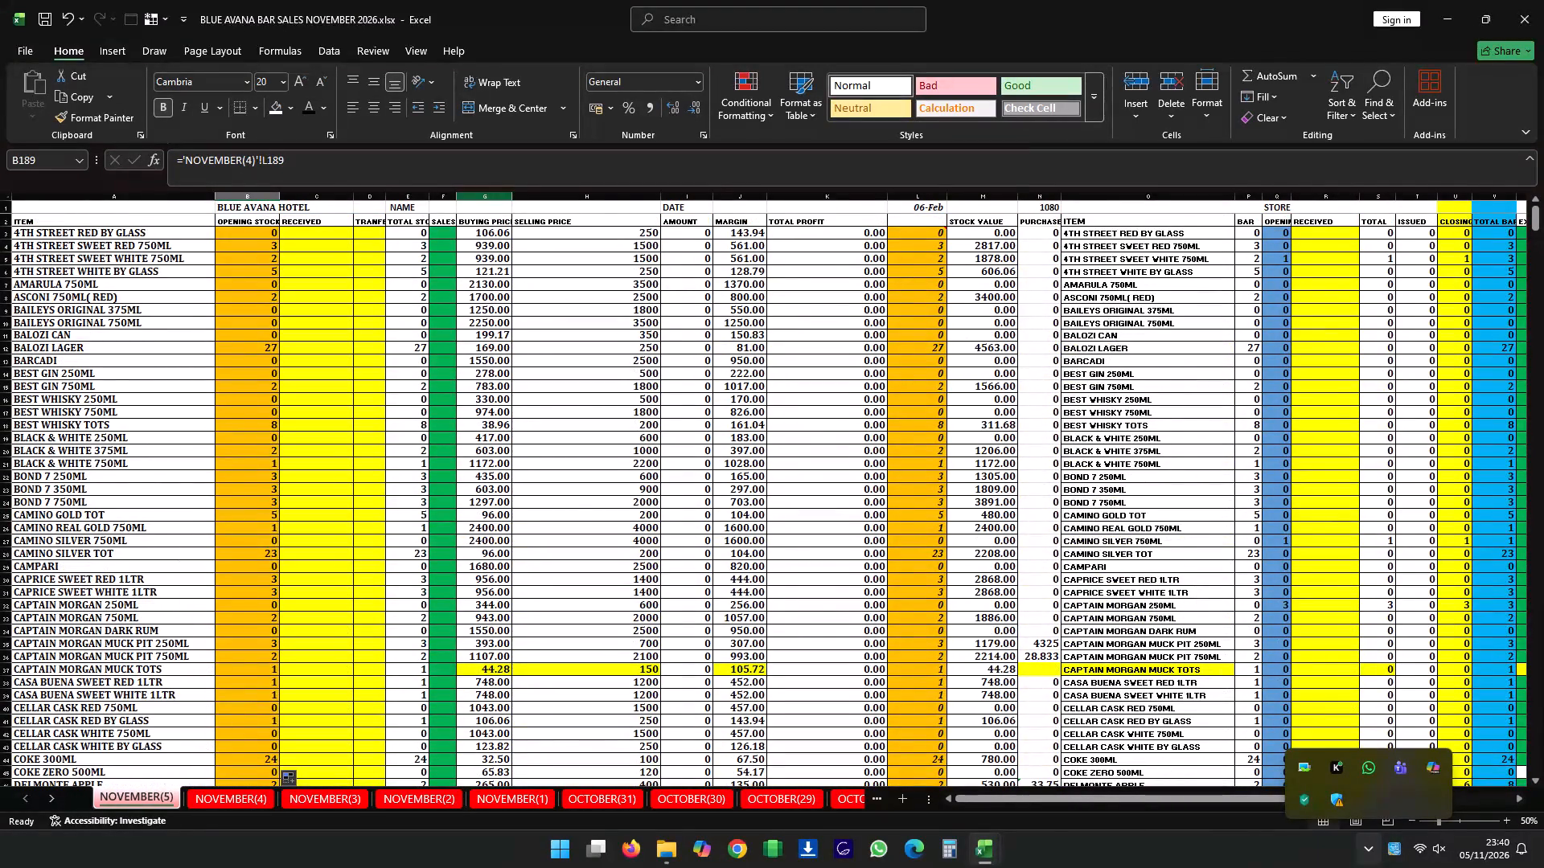
click(450, 235)
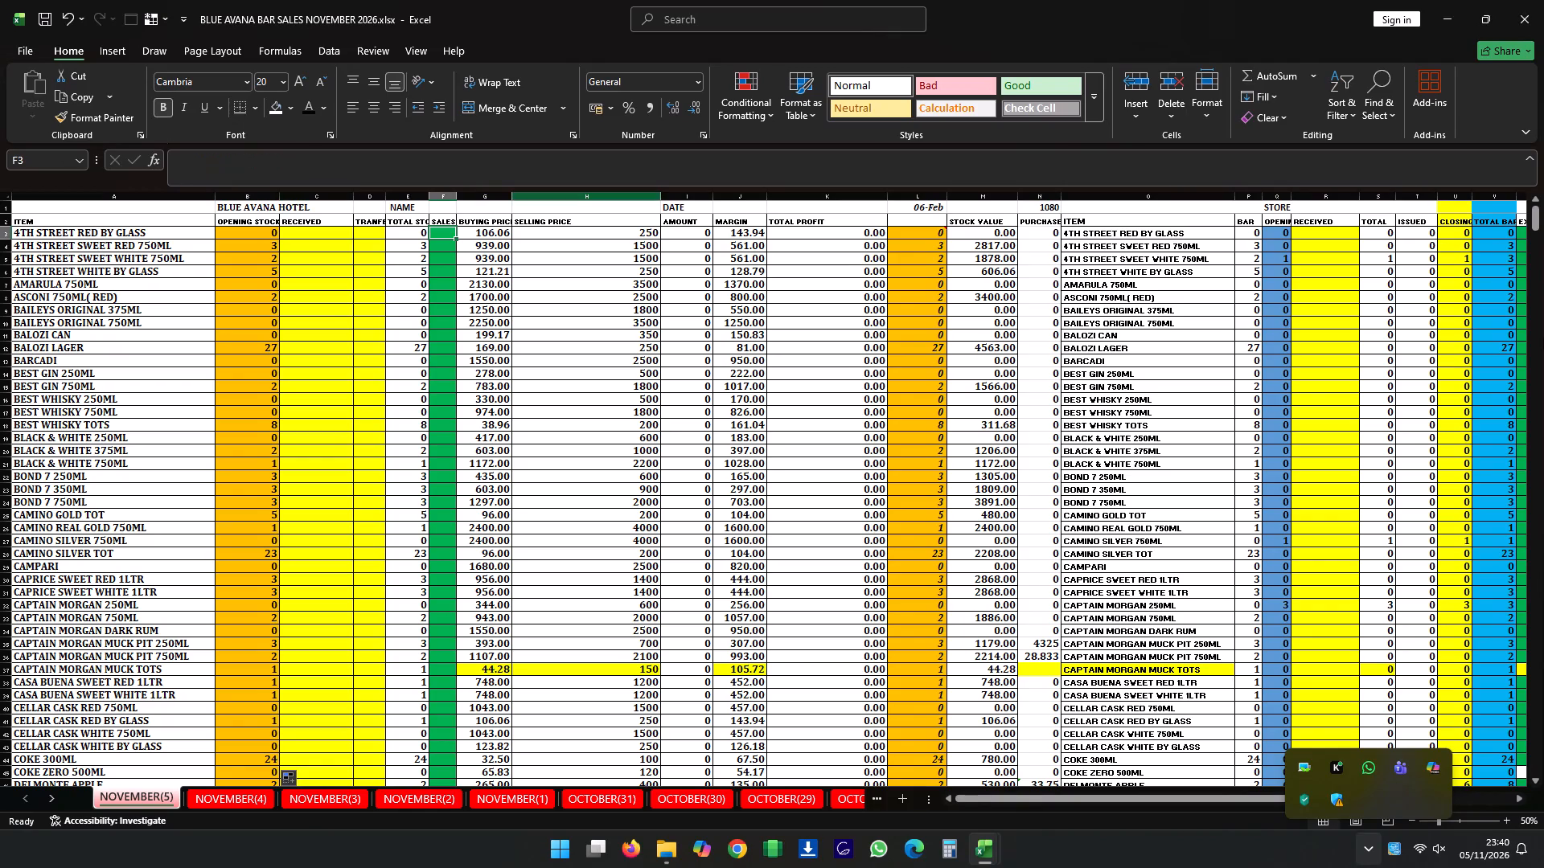
key(Down)
key(Down)
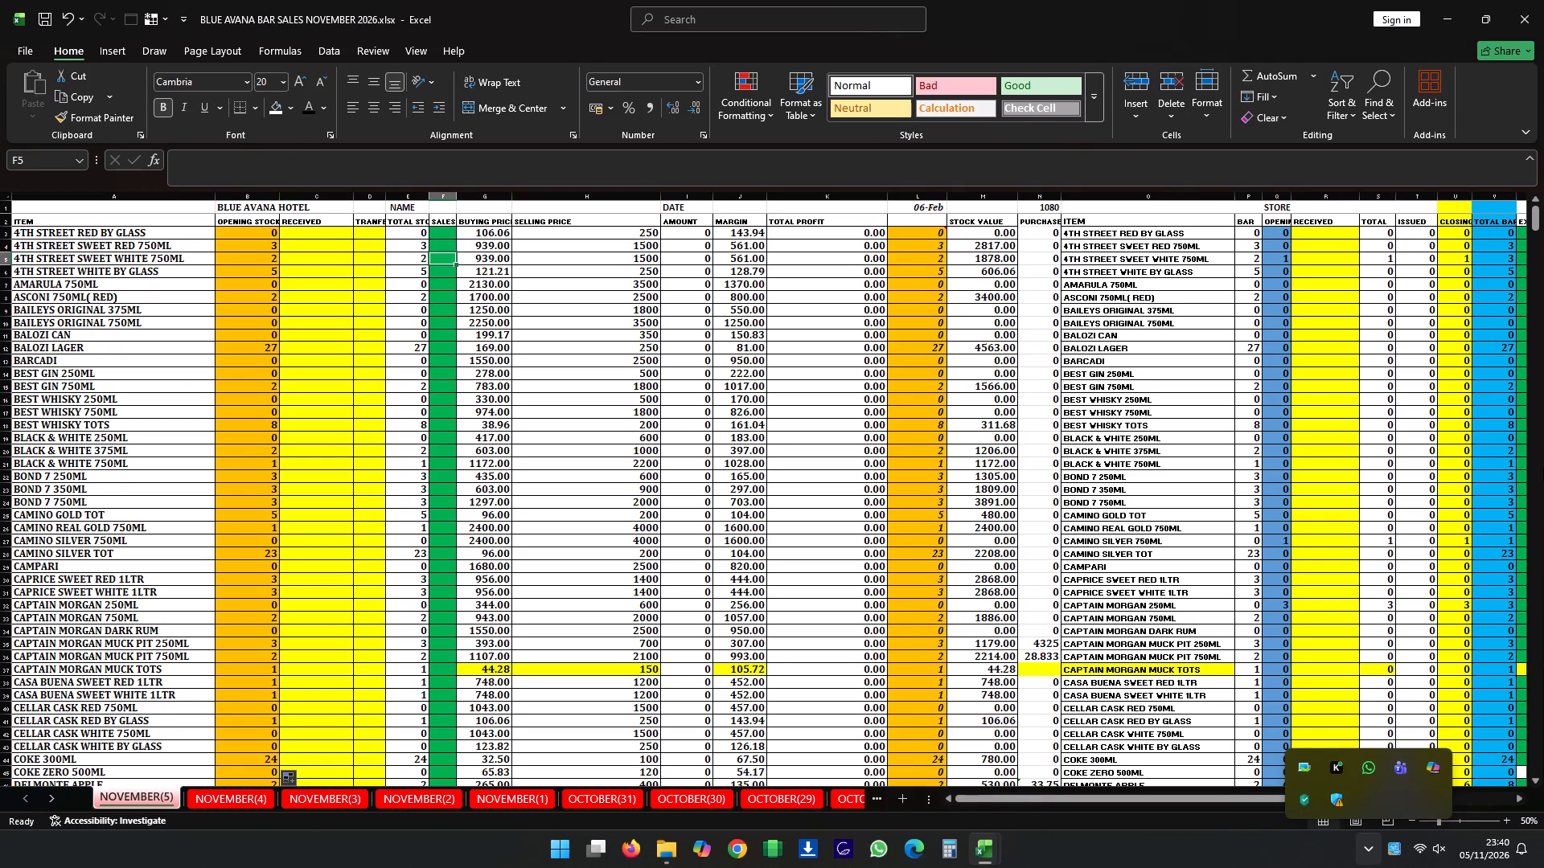
key(1)
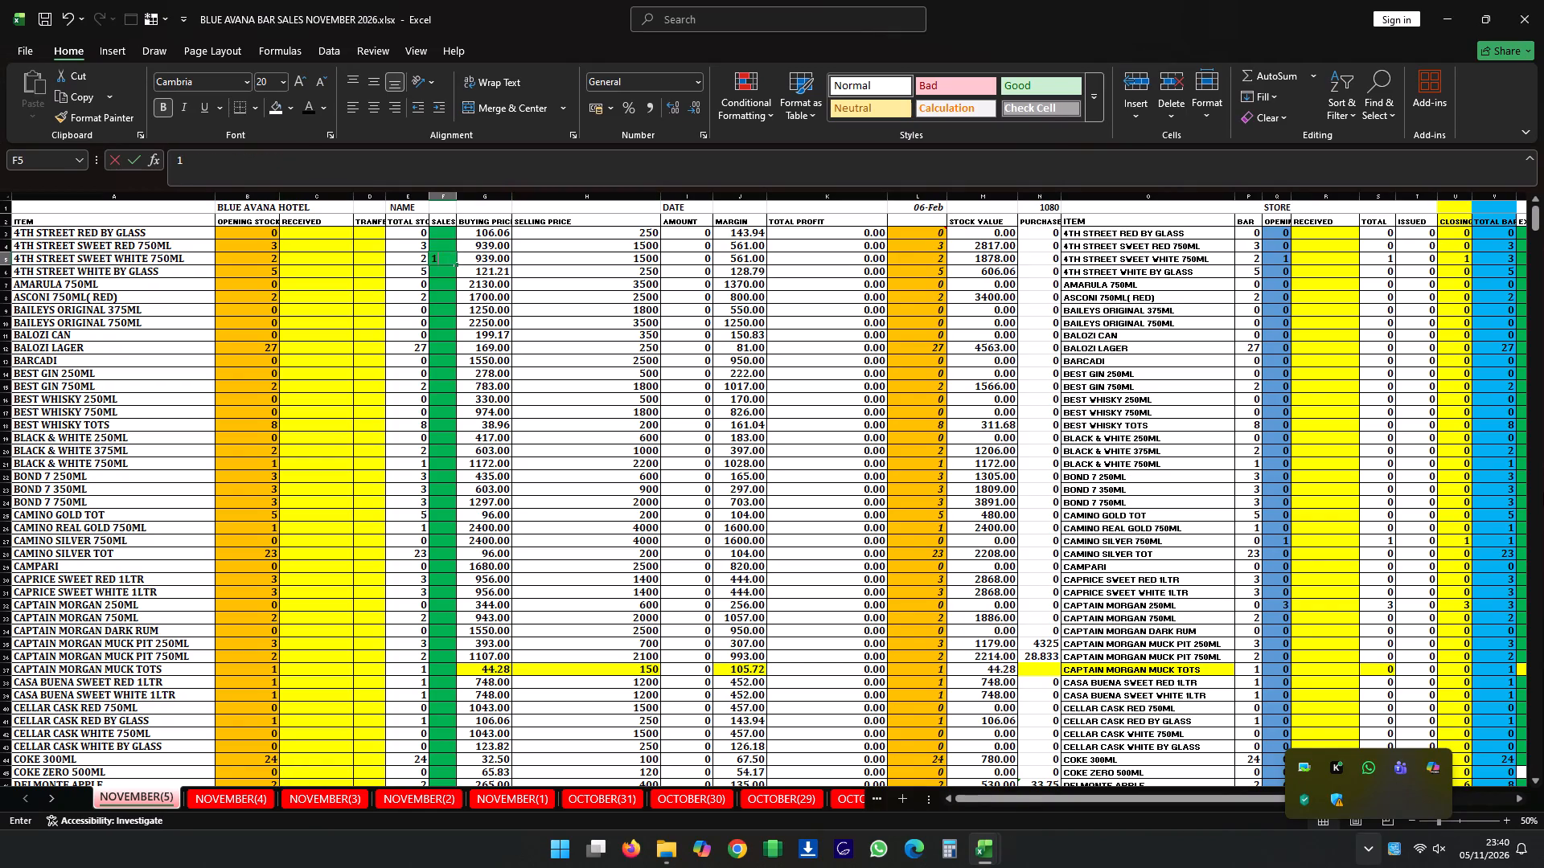
key(Down)
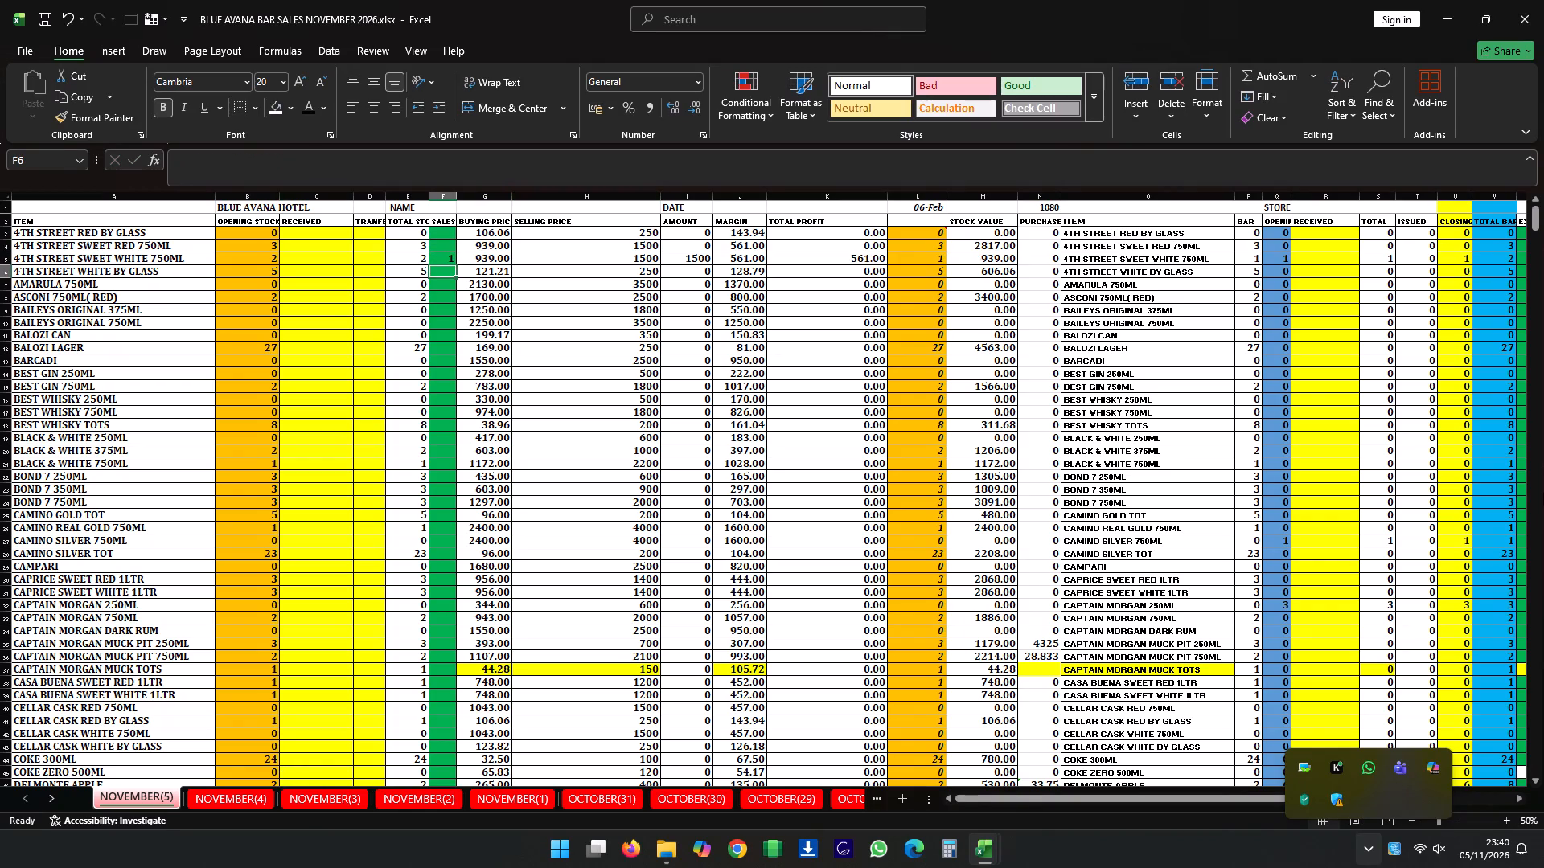
Enter a SALES quantity of 9 for BALOZI LAGER in cell F12.
key(Down)
key(Down)
key(Down)
key(Down)
key(Down)
key(Down)
key(Down)
key(Down)
key(Down)
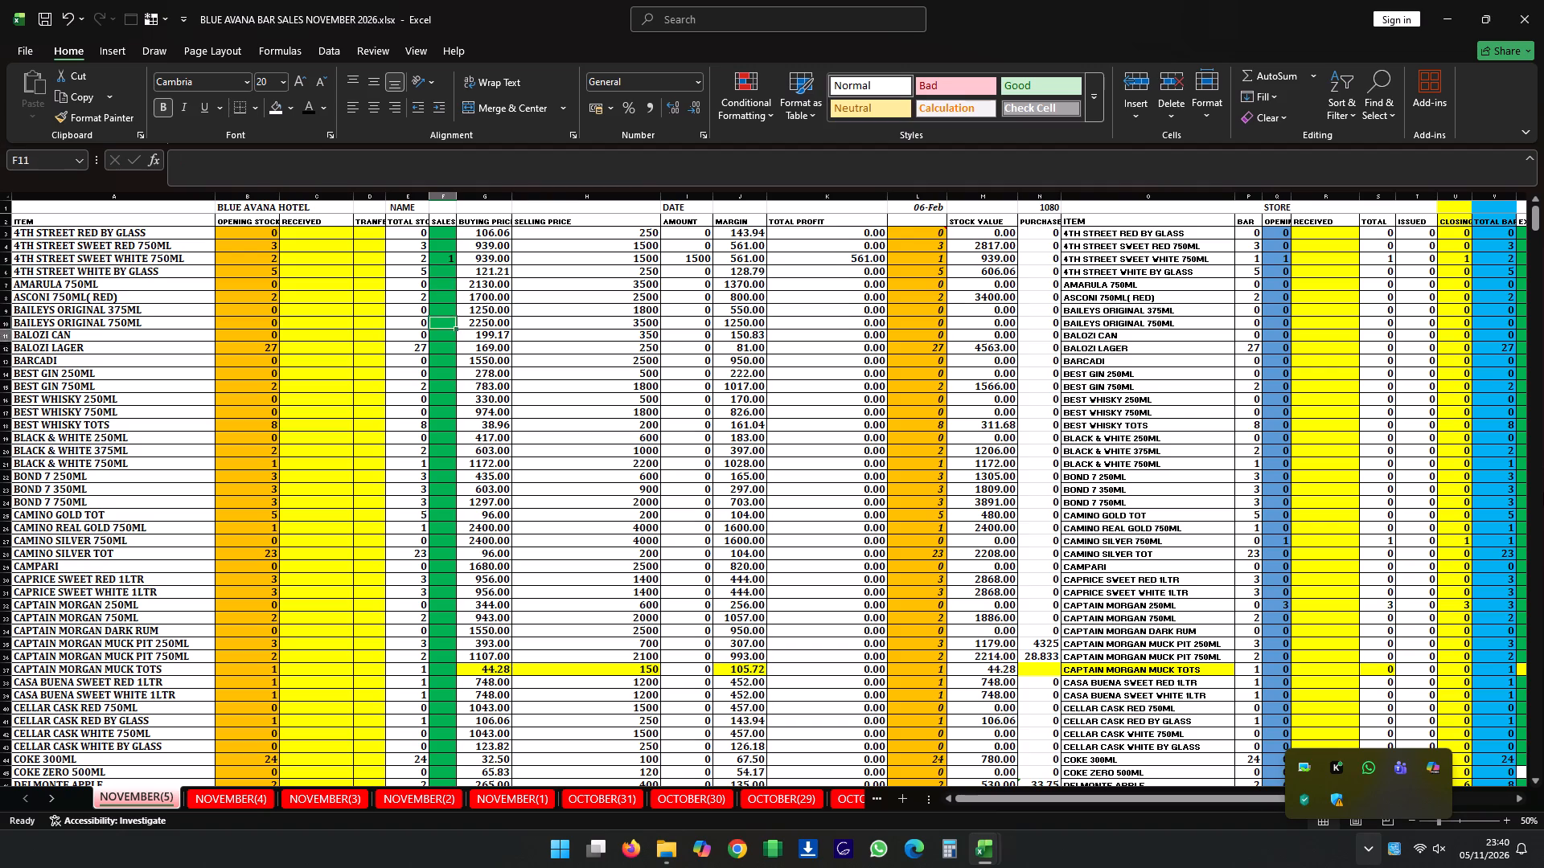
key(Up)
key(Up)
key(Up)
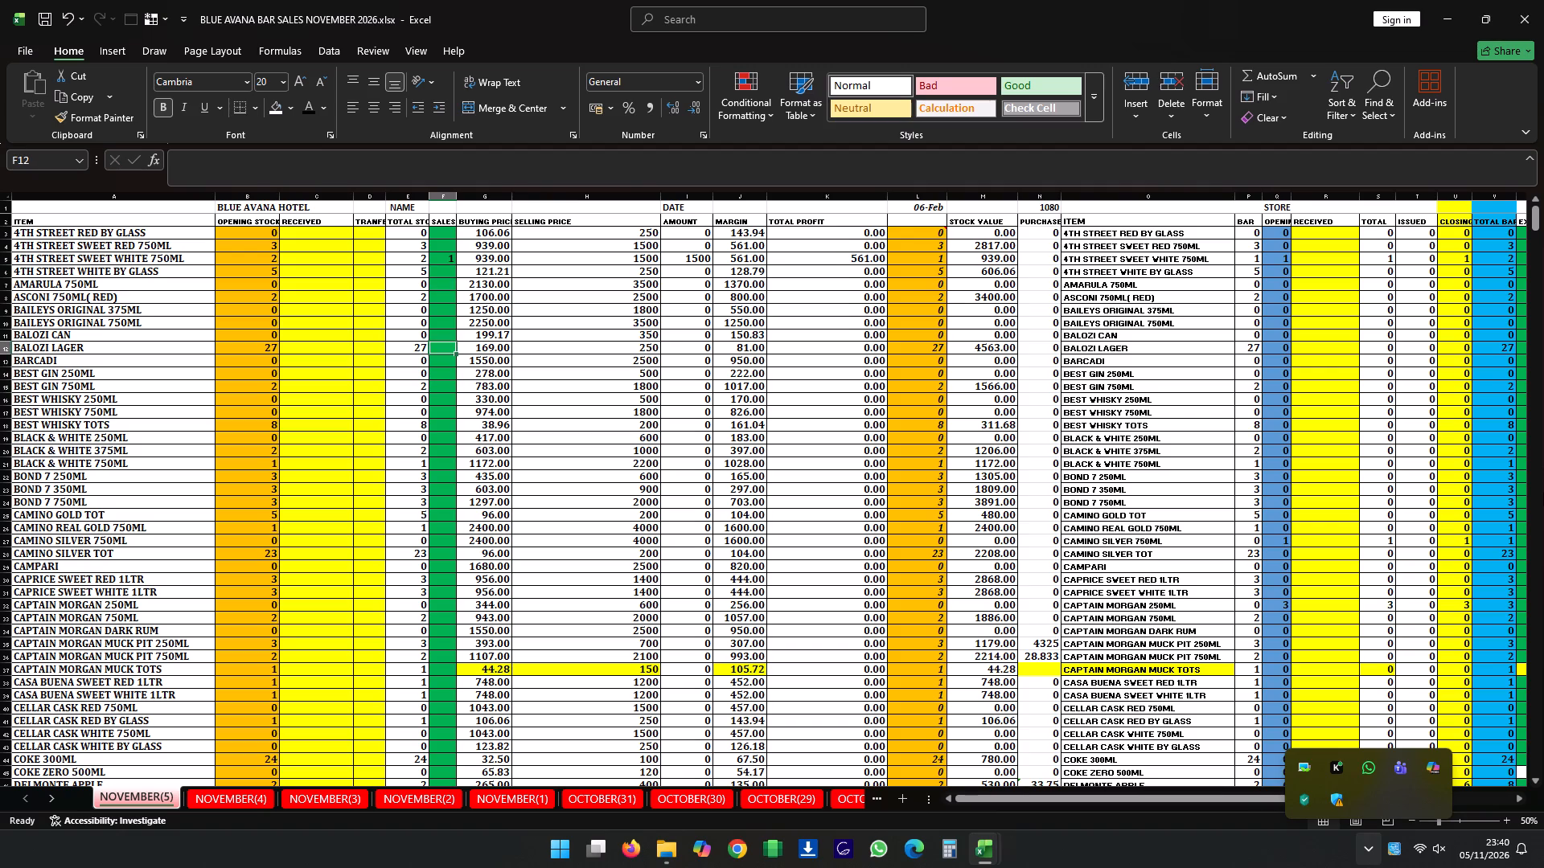
key(9)
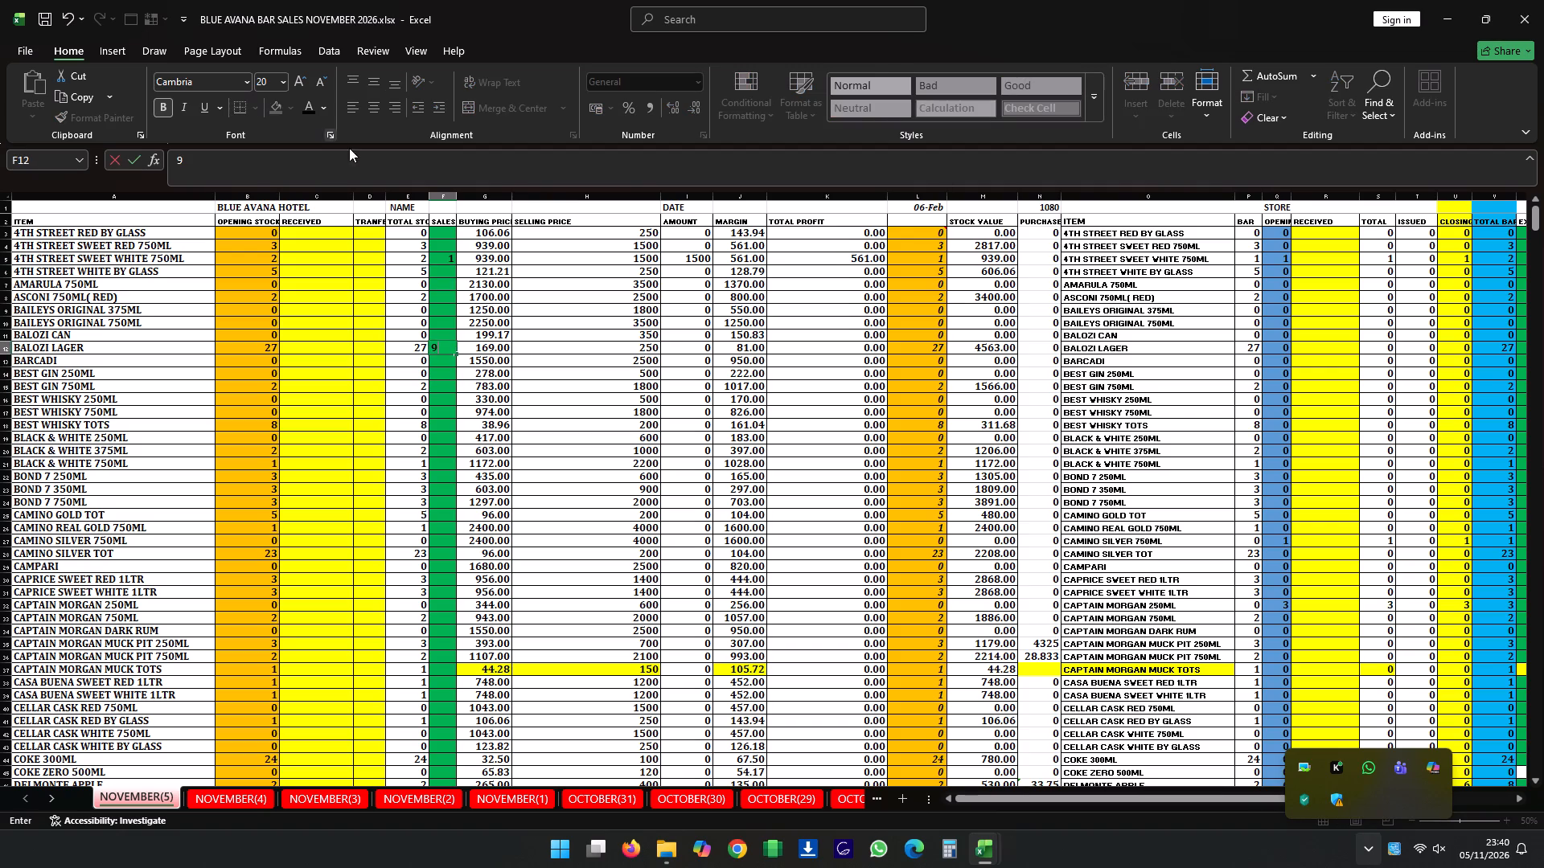
key(Down)
key(Up)
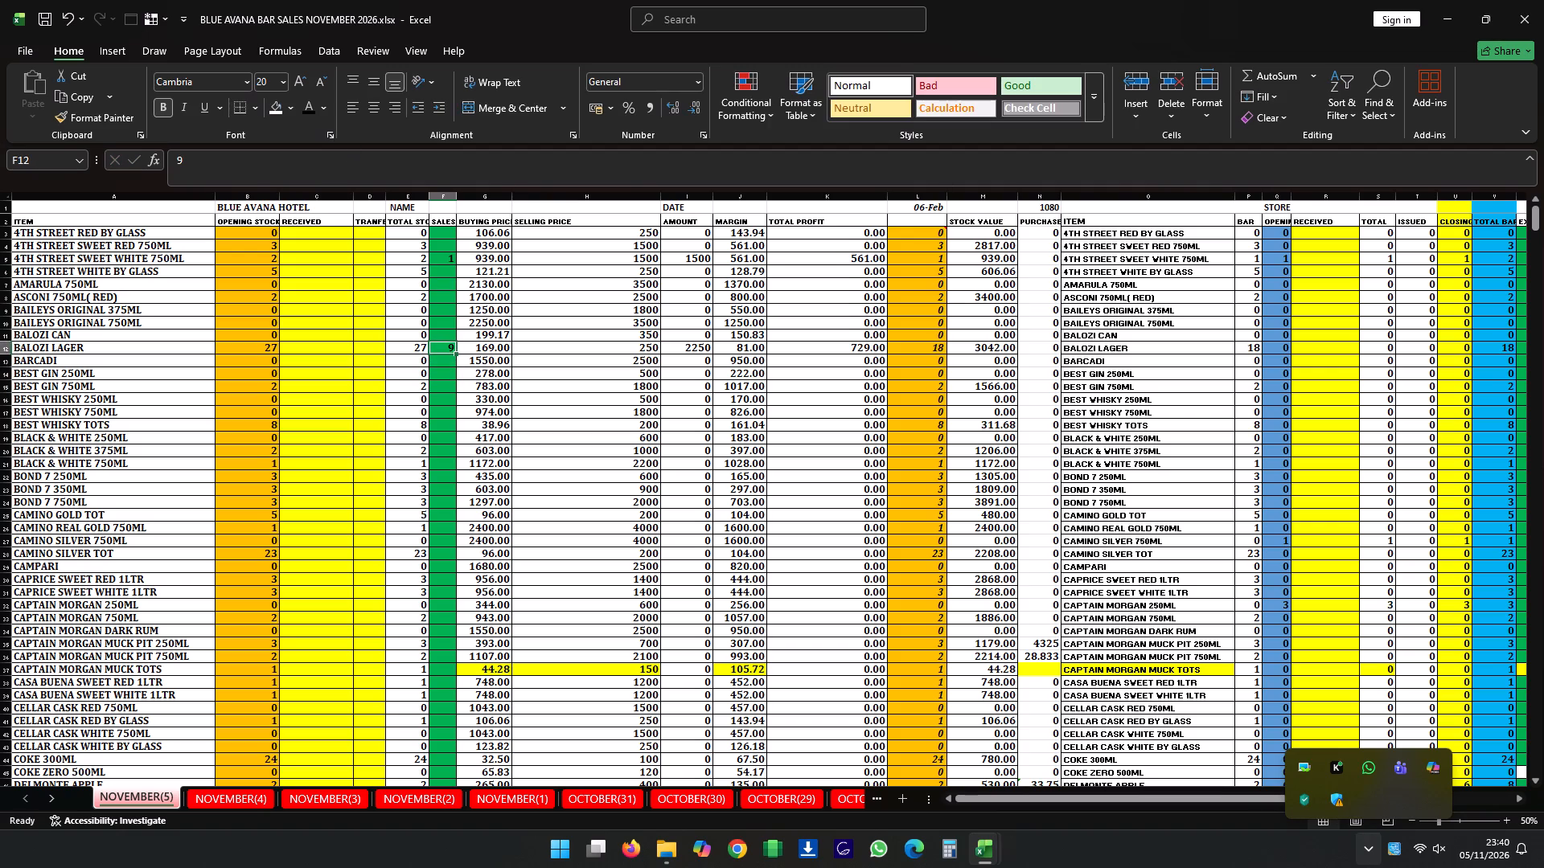
Enter a SALES quantity of 10 for COKE 300ML in cell F44.
key(Down)
key(Down)
key(Down)
key(Down)
key(Down)
key(Down)
key(Down)
key(Down)
key(Down)
key(Down)
key(Down)
key(Down)
key(Down)
key(Down)
key(Down)
key(Down)
key(Down)
key(Down)
key(Down)
key(Down)
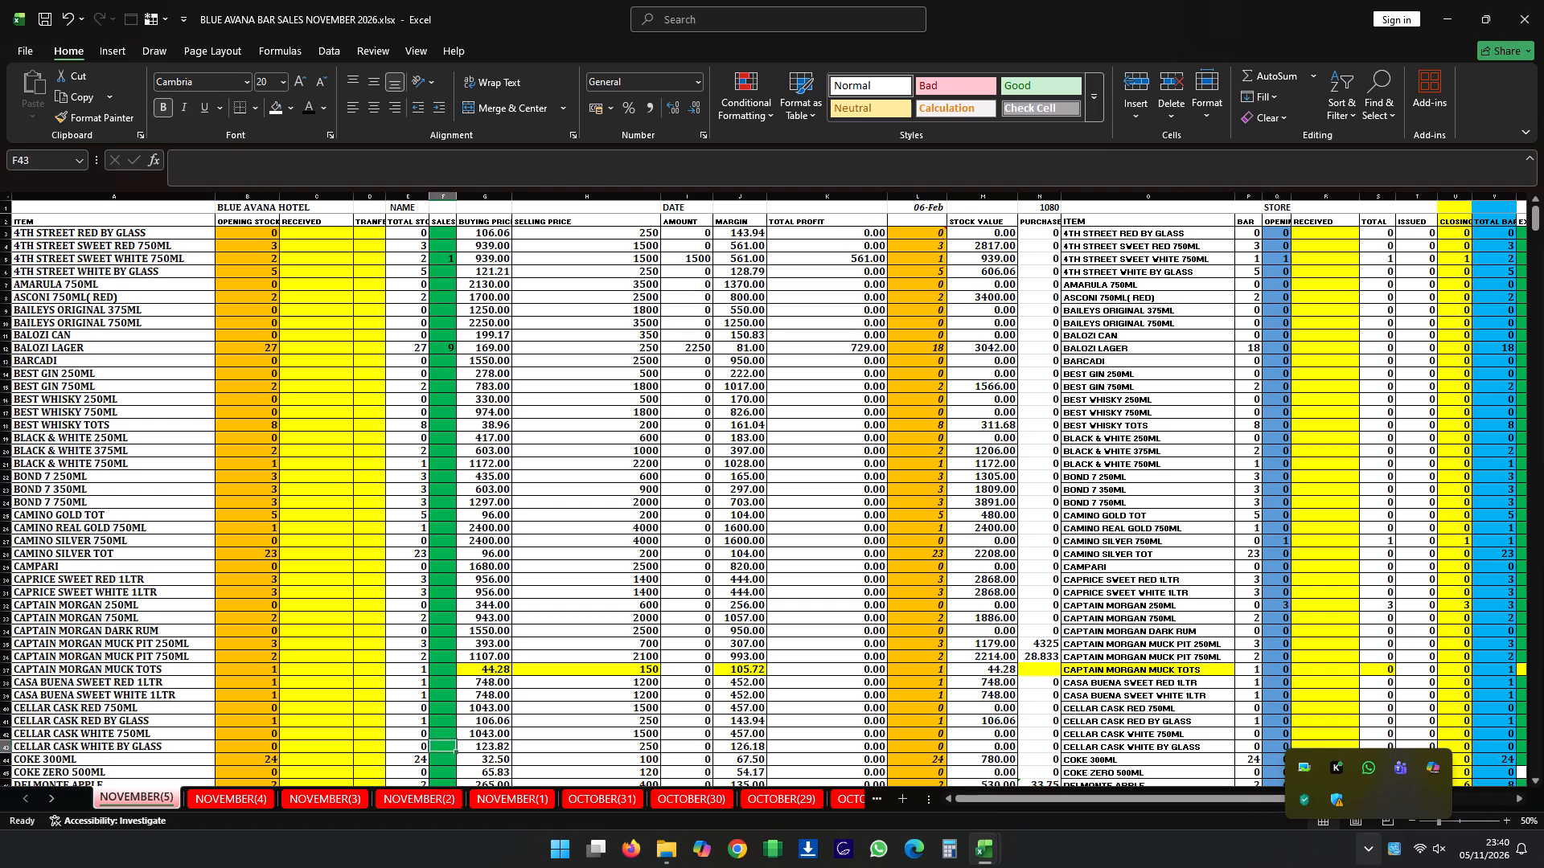
key(Down)
key(1)
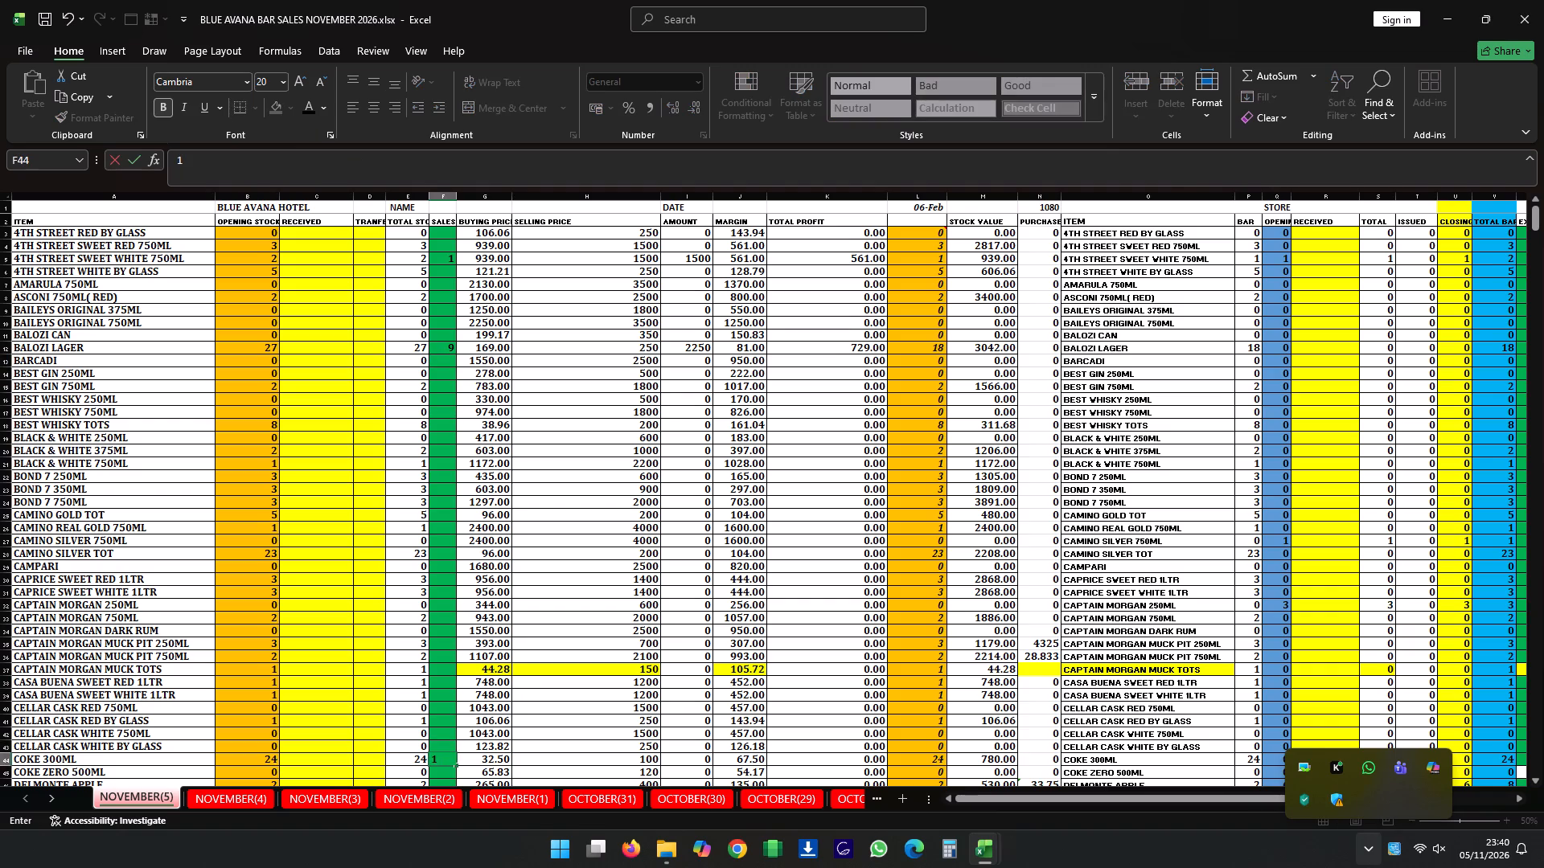
key(0)
key(Down)
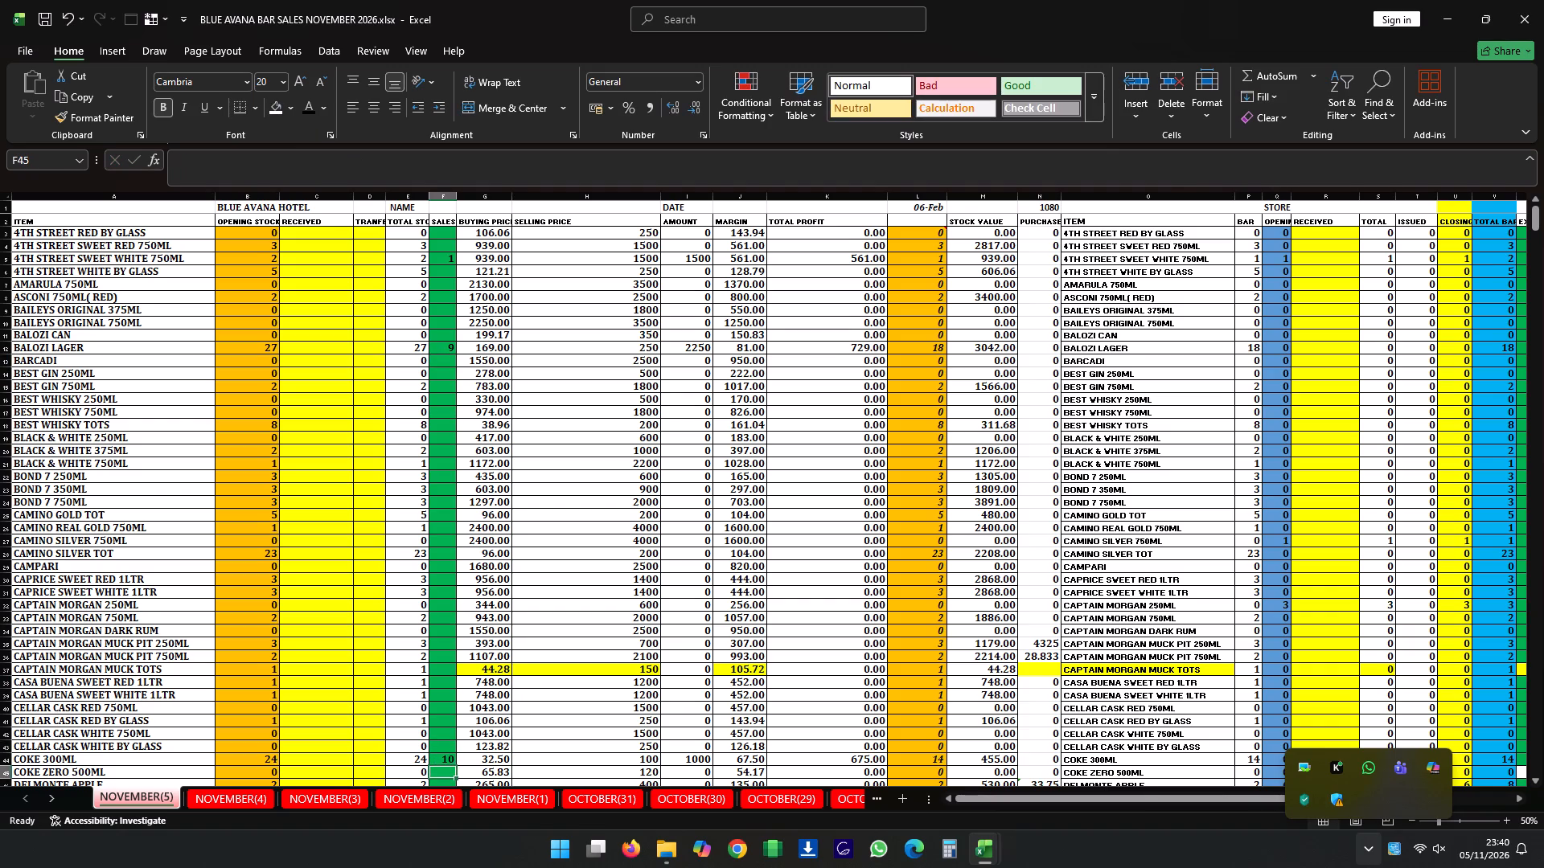
Enter a SALES quantity of 1 for DELMONTE MIXED BERRY in cell F49.
key(Down)
key(Down)
key(Down)
key(Down)
key(Down)
key(Down)
key(Down)
key(Down)
key(Down)
key(Down)
key(Up)
key(Up)
key(Up)
key(Up)
key(Up)
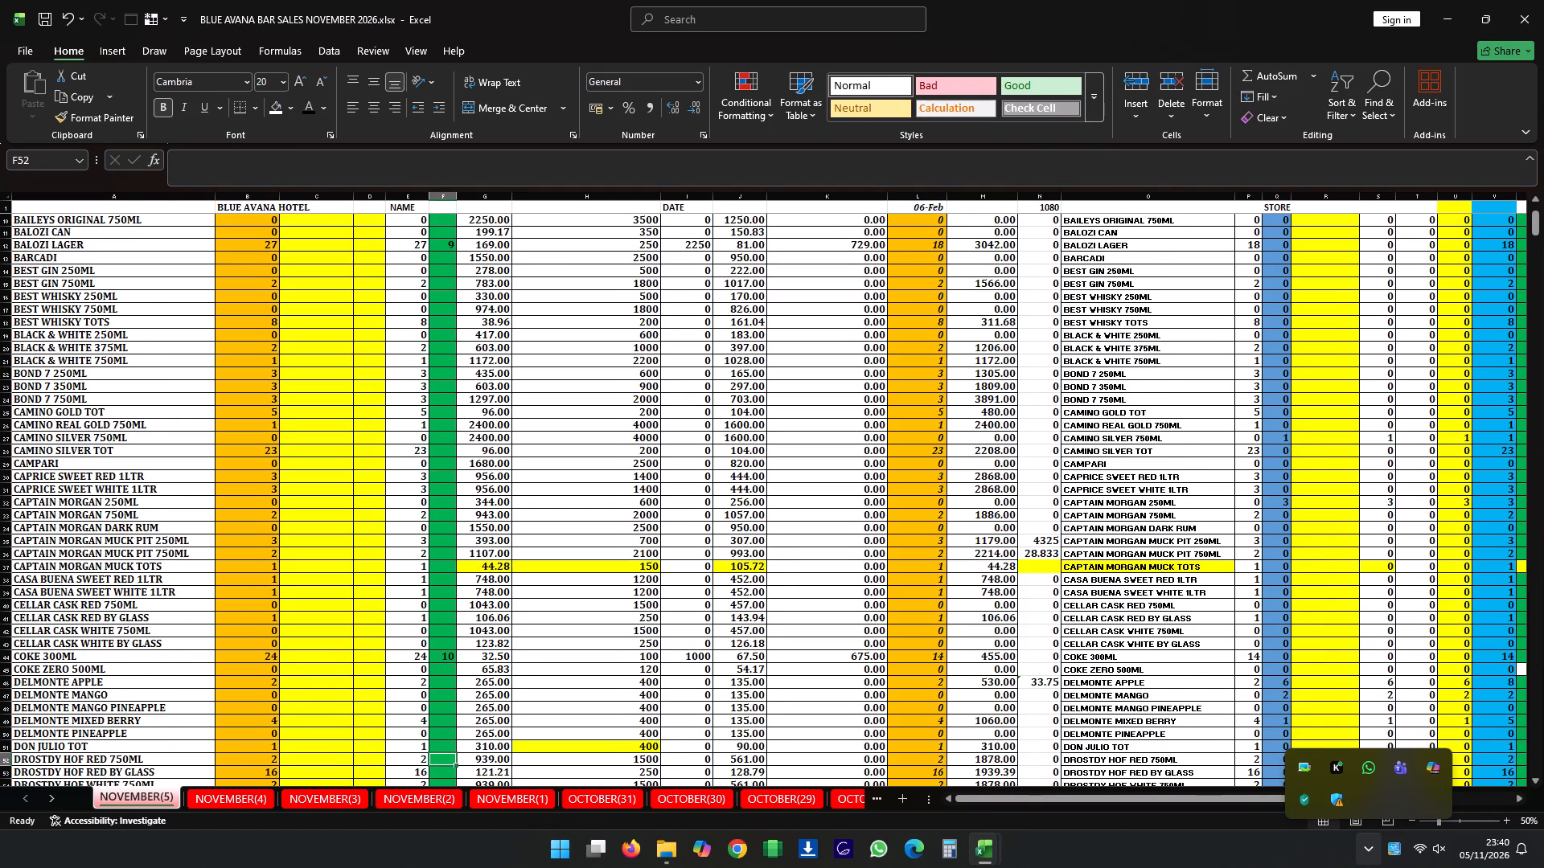
key(Down)
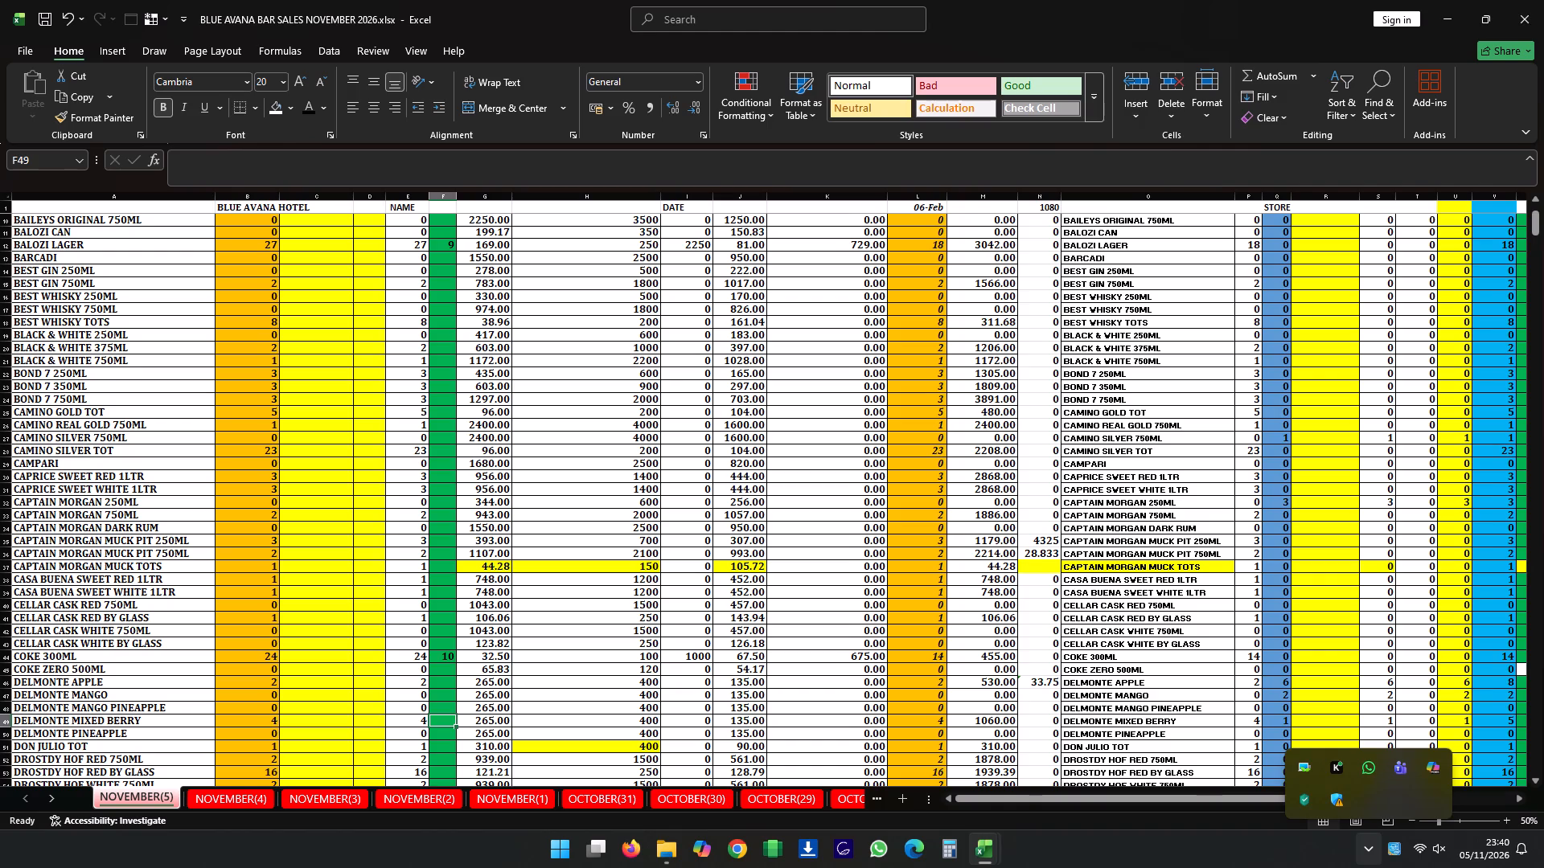
key(1)
key(Down)
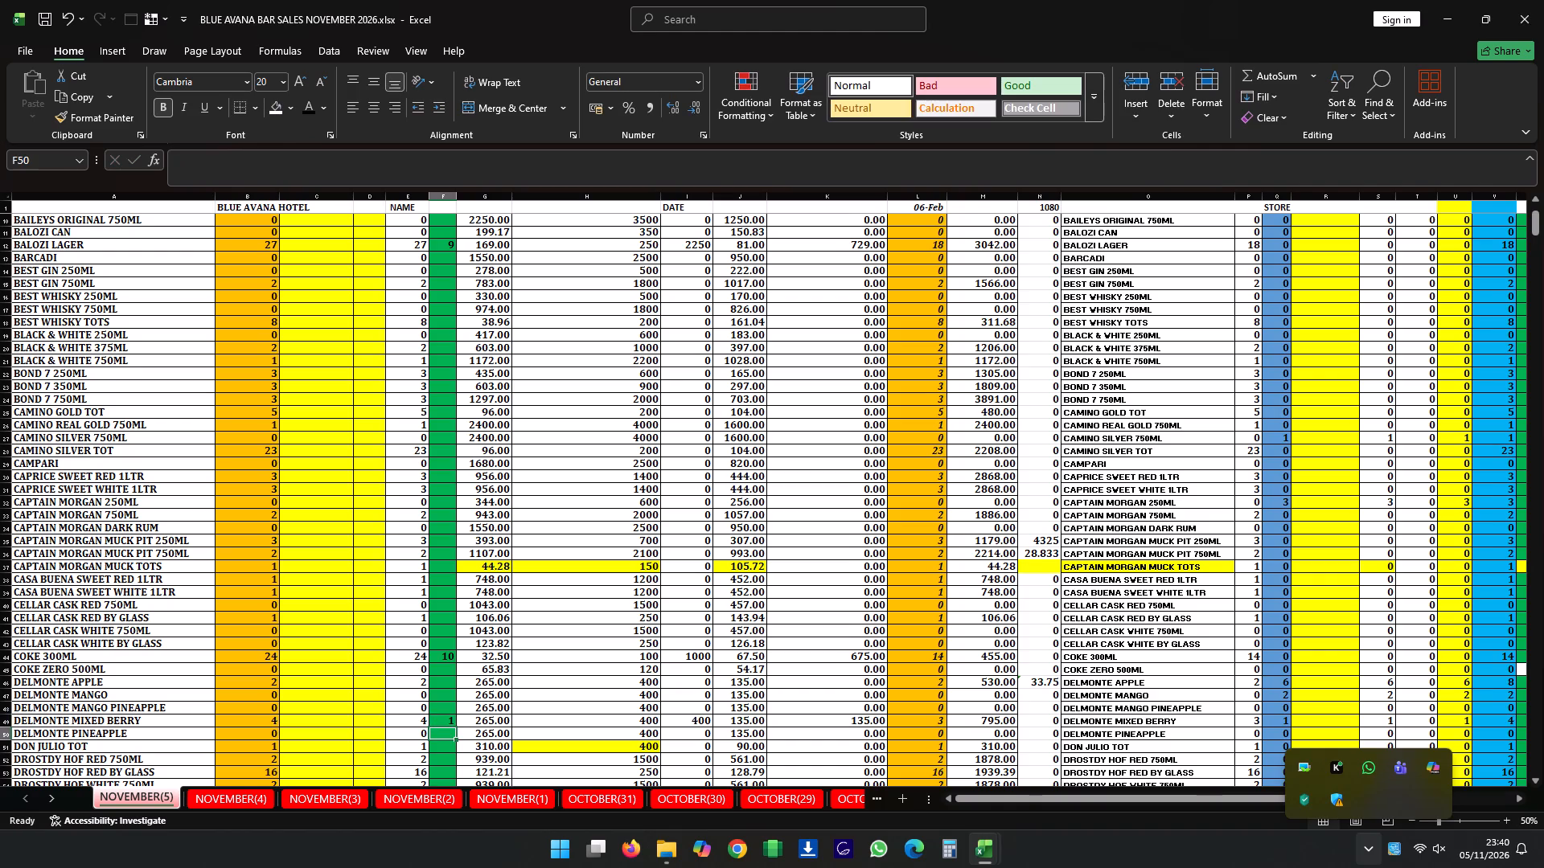
Enter a SALES quantity of 6 for EXECUTIVE WATER 1LTR in cell F56.
key(Down)
key(Down)
key(Down)
key(Down)
key(Down)
key(Down)
key(Down)
key(Down)
key(Down)
key(Down)
key(Down)
key(Down)
key(Down)
key(Down)
key(Down)
key(Down)
key(Down)
key(Down)
key(Down)
key(Down)
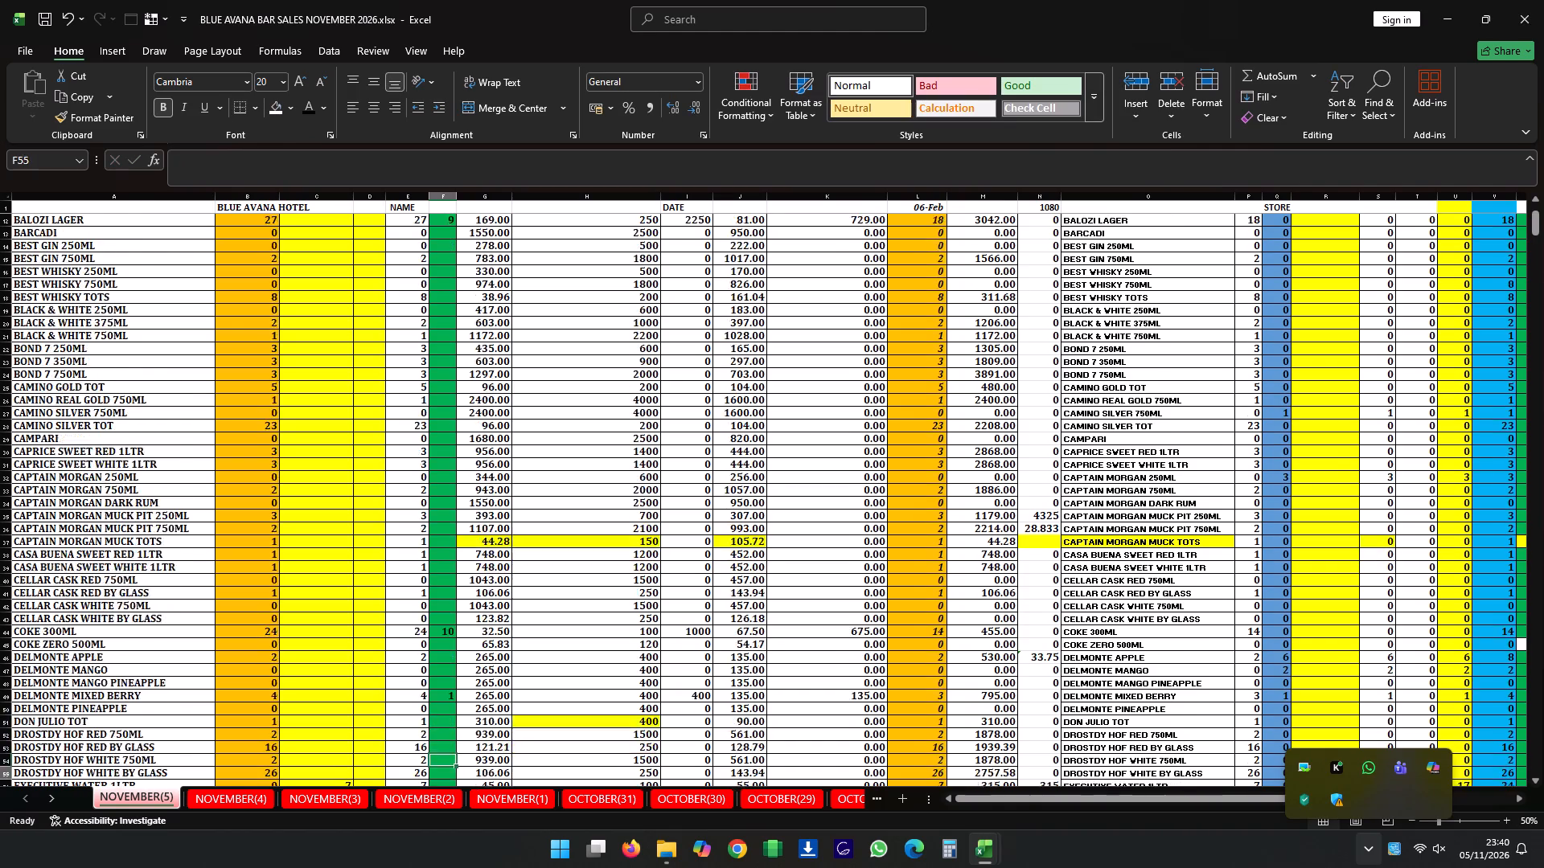
key(Up)
key(Up)
key(Up)
key(Up)
key(Up)
key(Up)
key(Up)
key(Up)
key(Up)
key(Up)
key(Up)
key(Up)
key(Up)
key(Up)
key(Up)
key(Up)
key(Up)
key(Up)
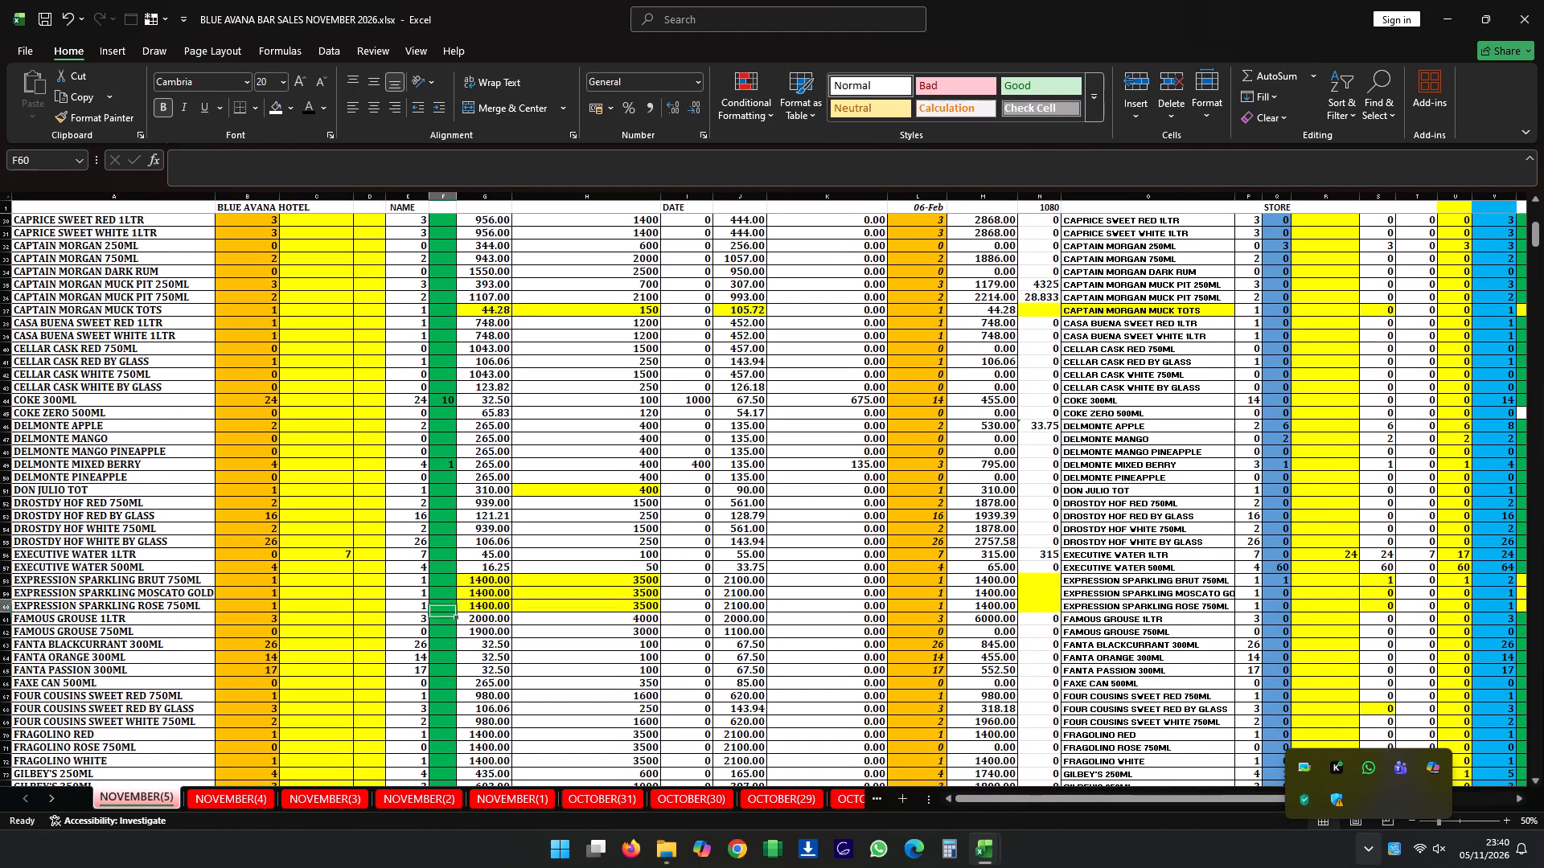
key(Down)
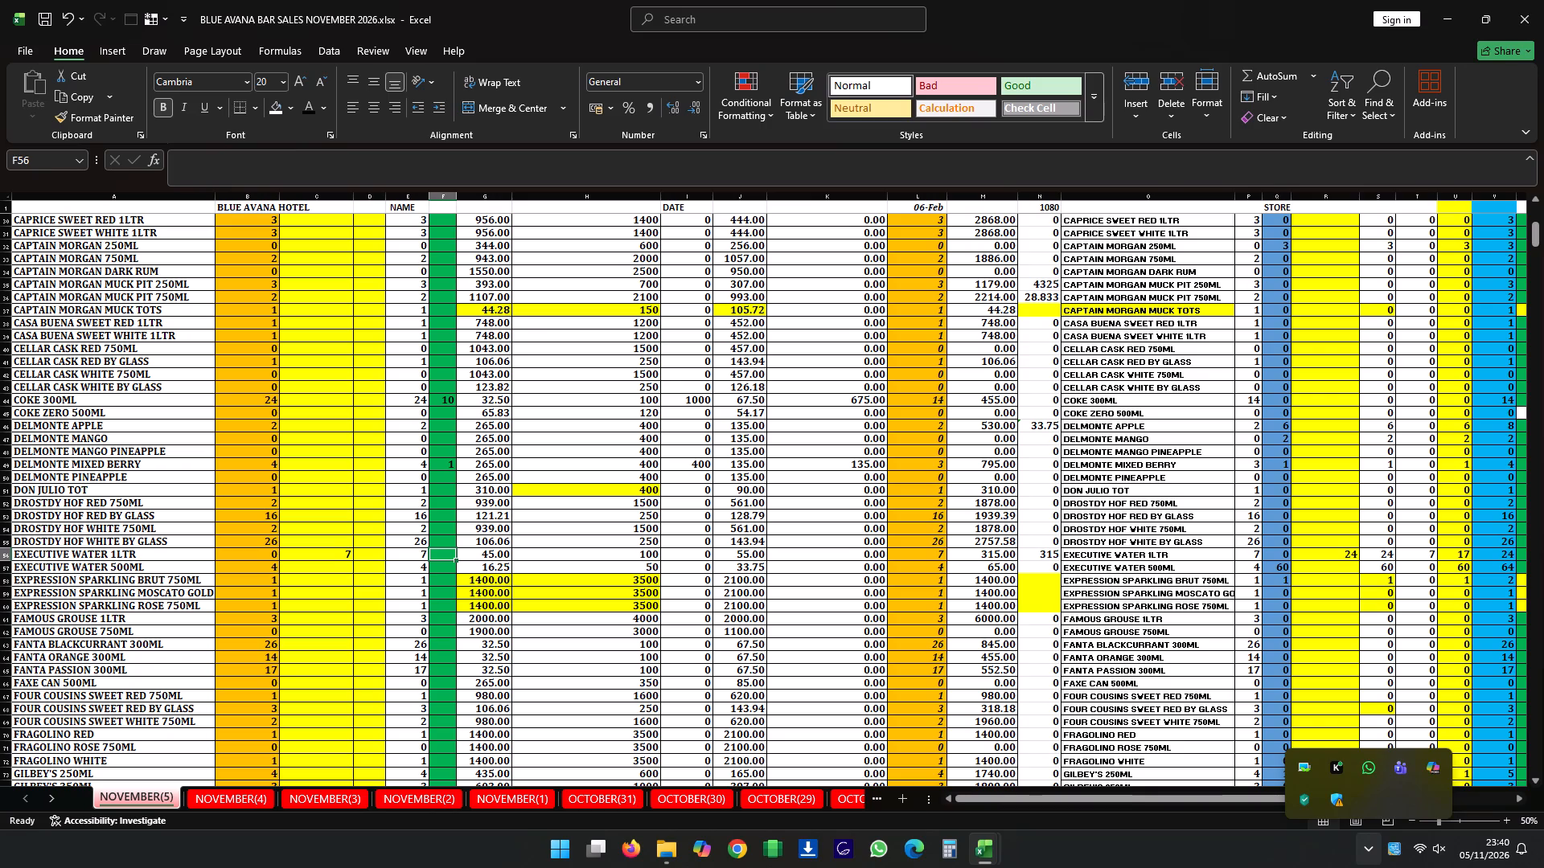
key(6)
key(Down)
key(Up)
Enter a SALES quantity of 23 for EXECUTIVE WATER 500ML in cell F57.
key(Down)
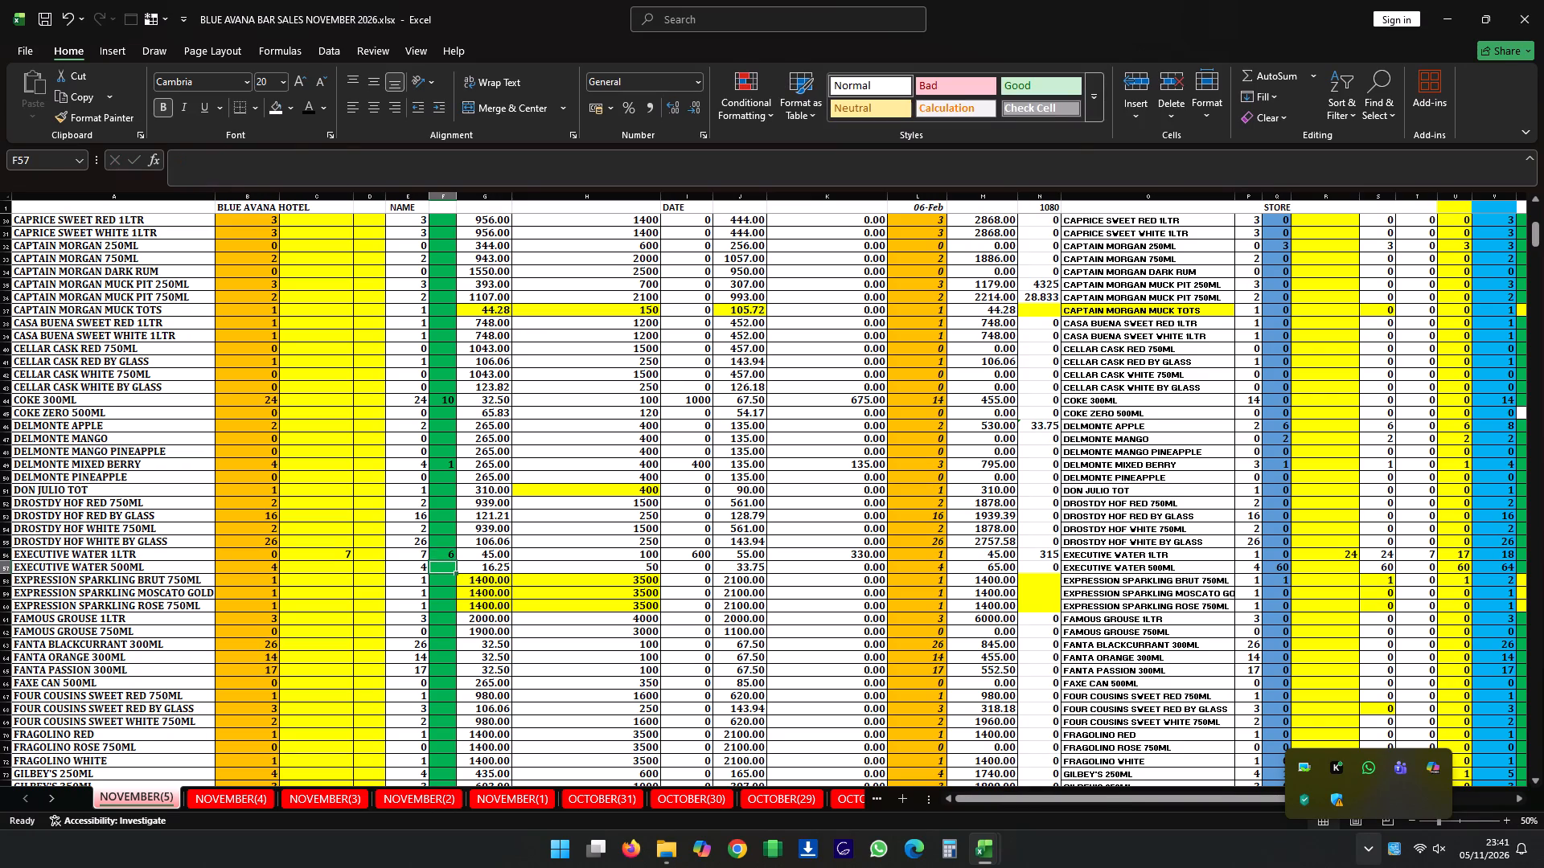
key(2)
key(3)
key(Down)
key(Up)
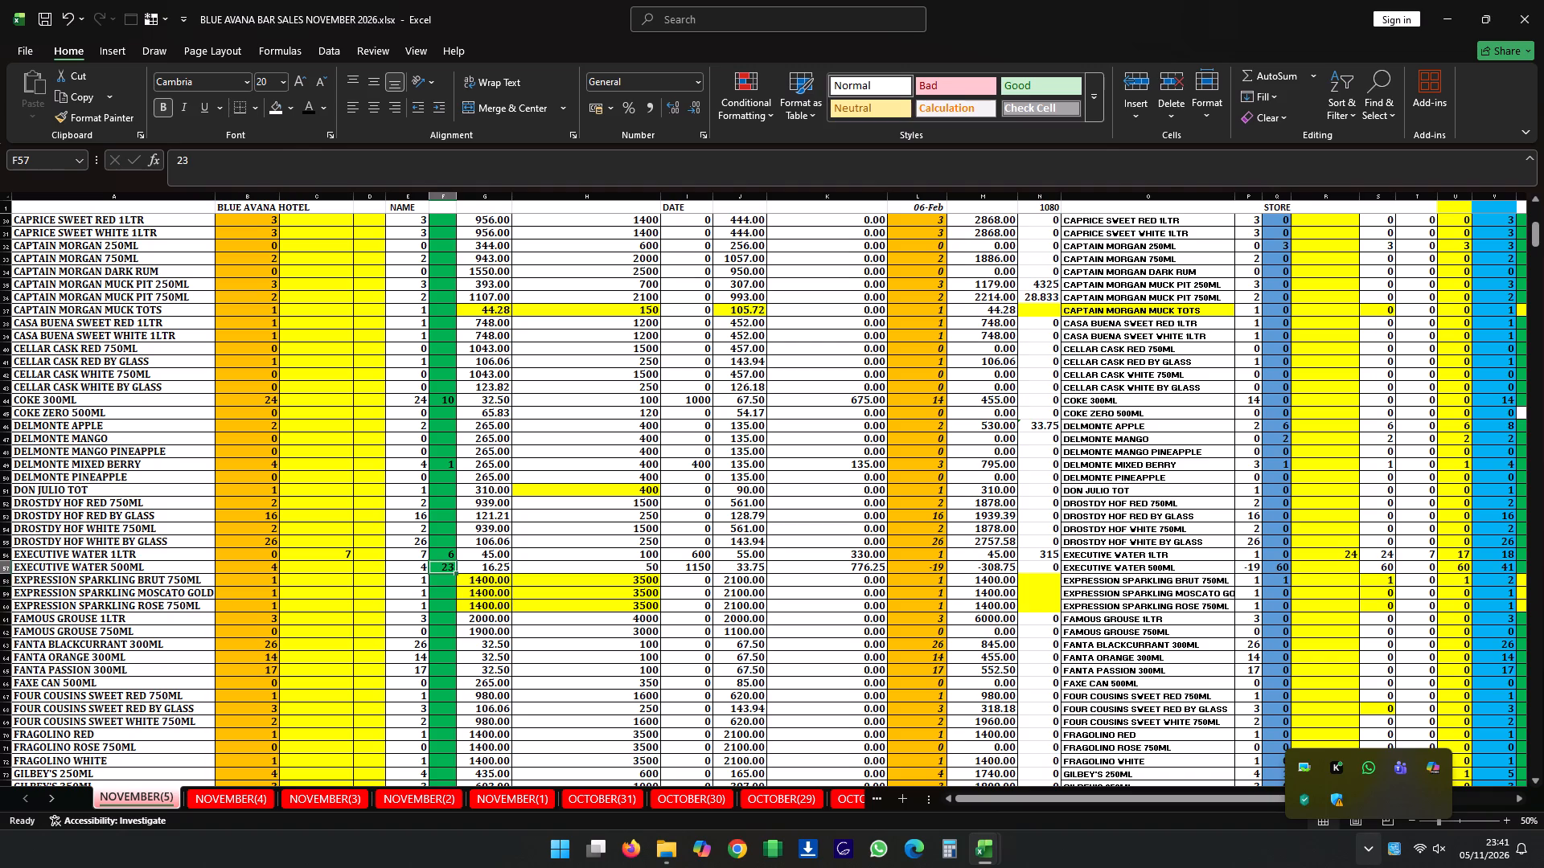
Enter a SALES quantity of 3 for FANTA BLACKCURRANT 300ML in cell F63.
key(Down)
key(Down)
key(Down)
key(Down)
key(Down)
key(Down)
key(Down)
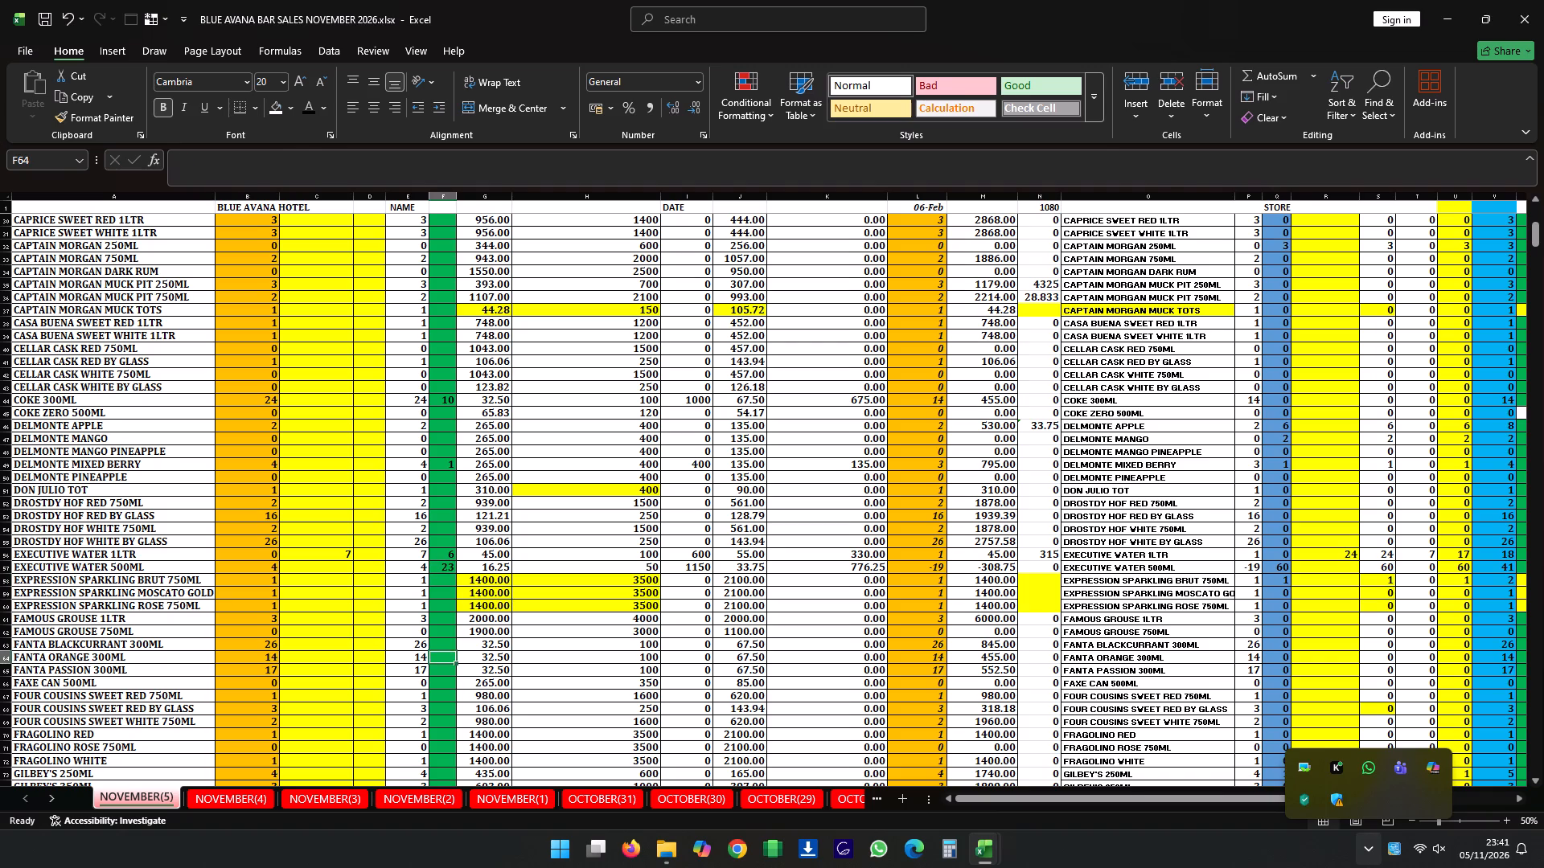
key(Up)
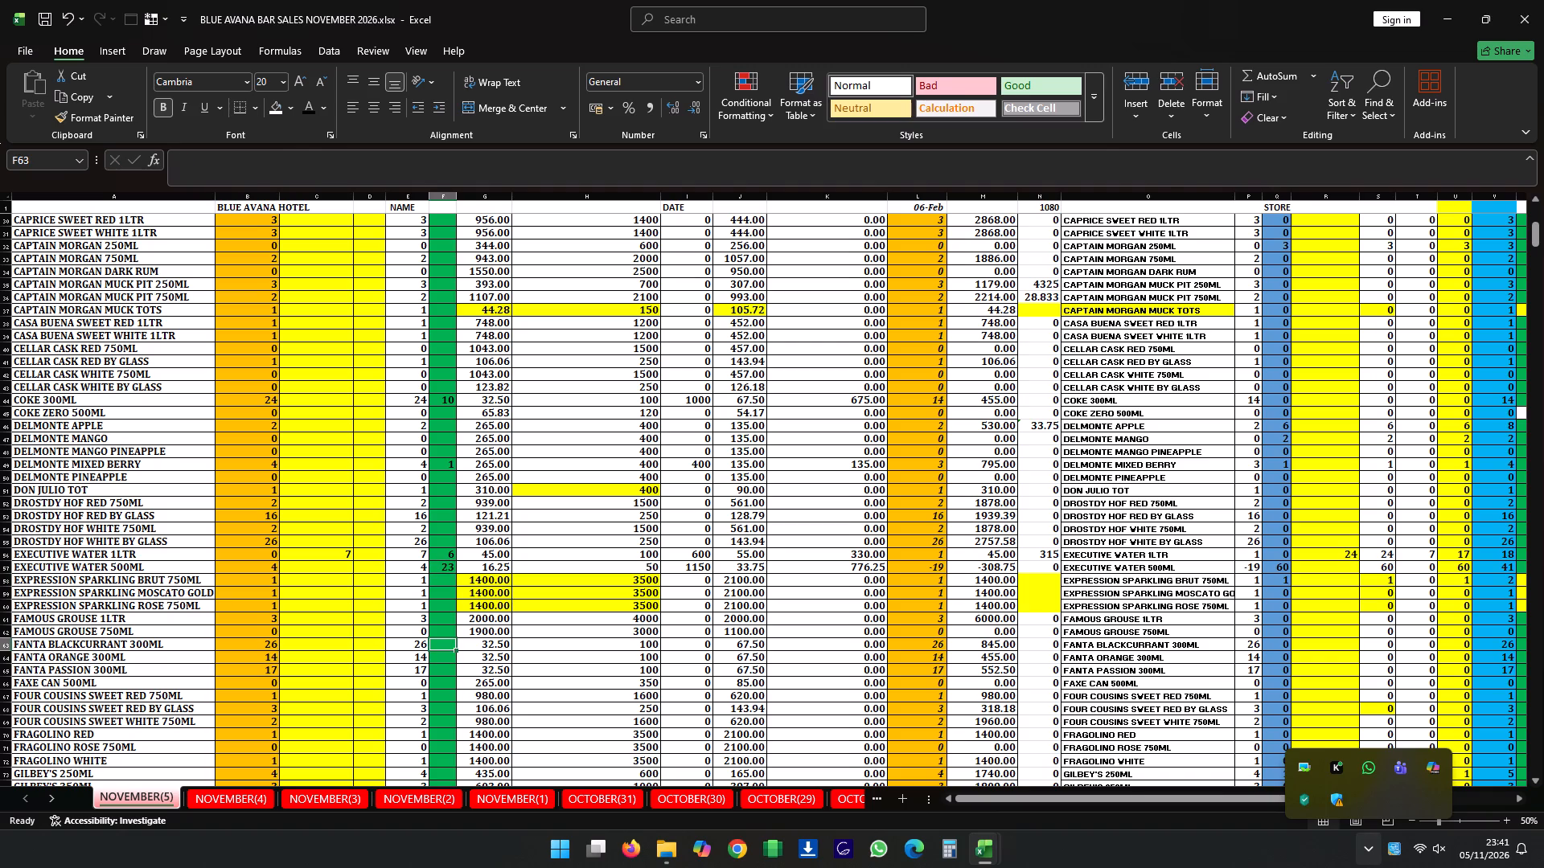
key(3)
key(Down)
key(Up)
Enter a SALES quantity of 8 for FANTA ORANGE 300ML in cell F64.
key(Down)
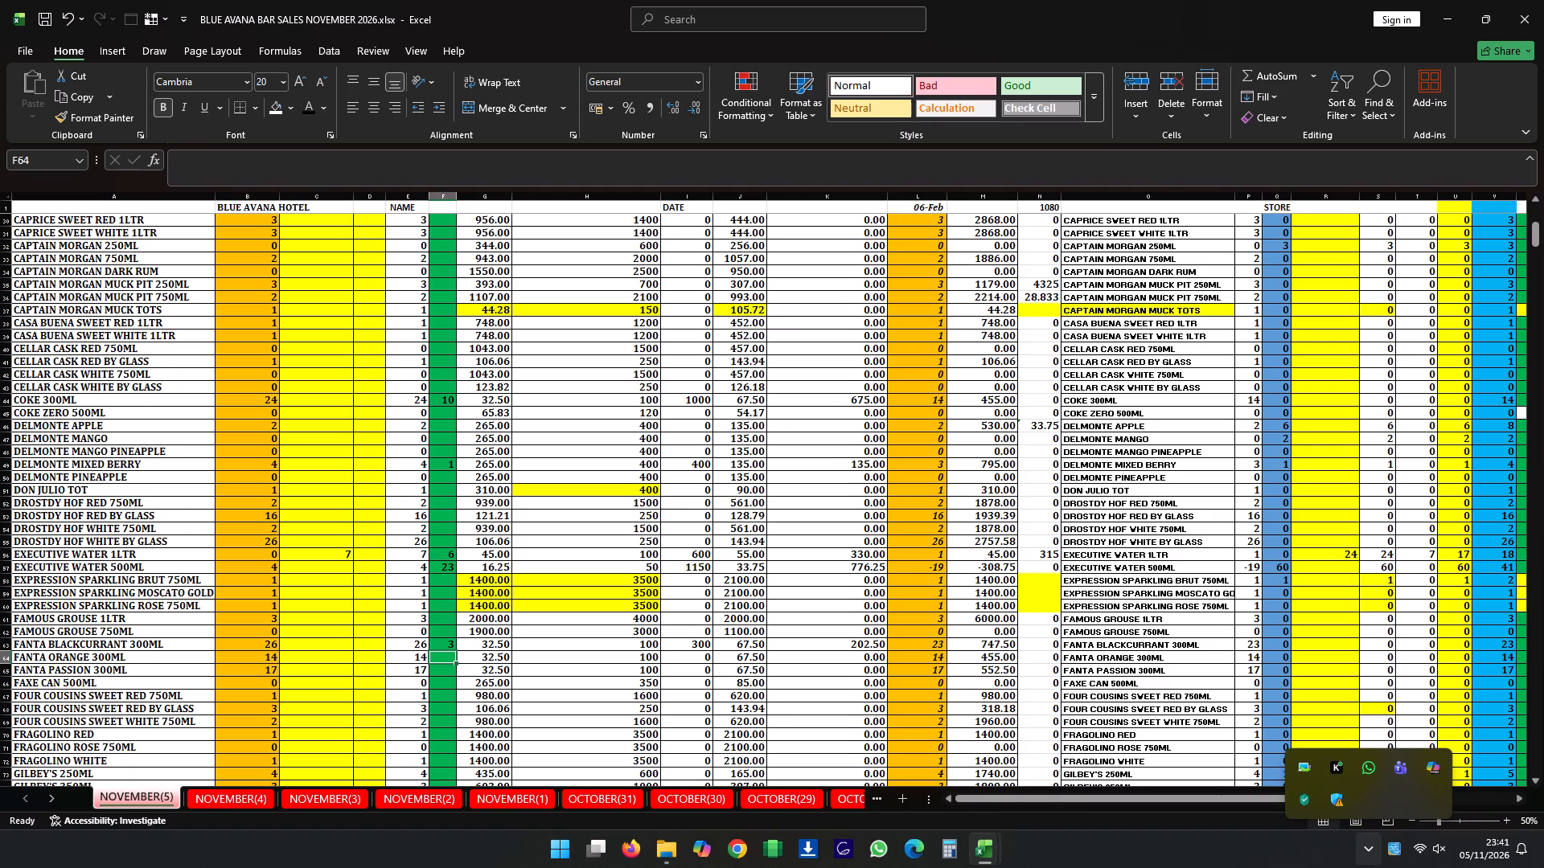
key(8)
key(Down)
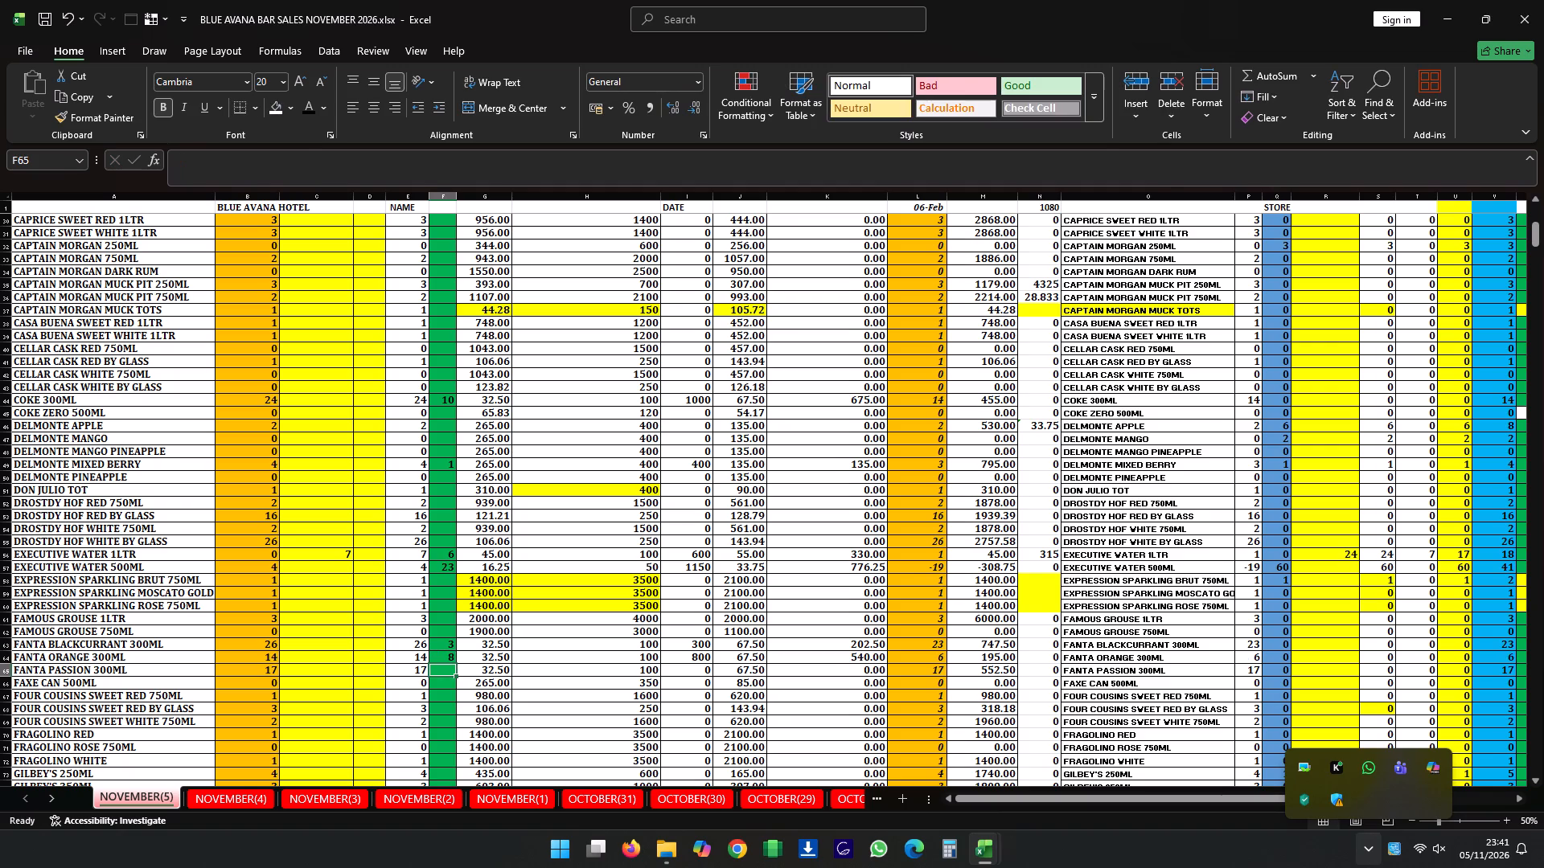
Enter a SALES quantity of 2 for FANTA PASSION 300ML in cell F65.
key(Down)
key(Up)
key(2)
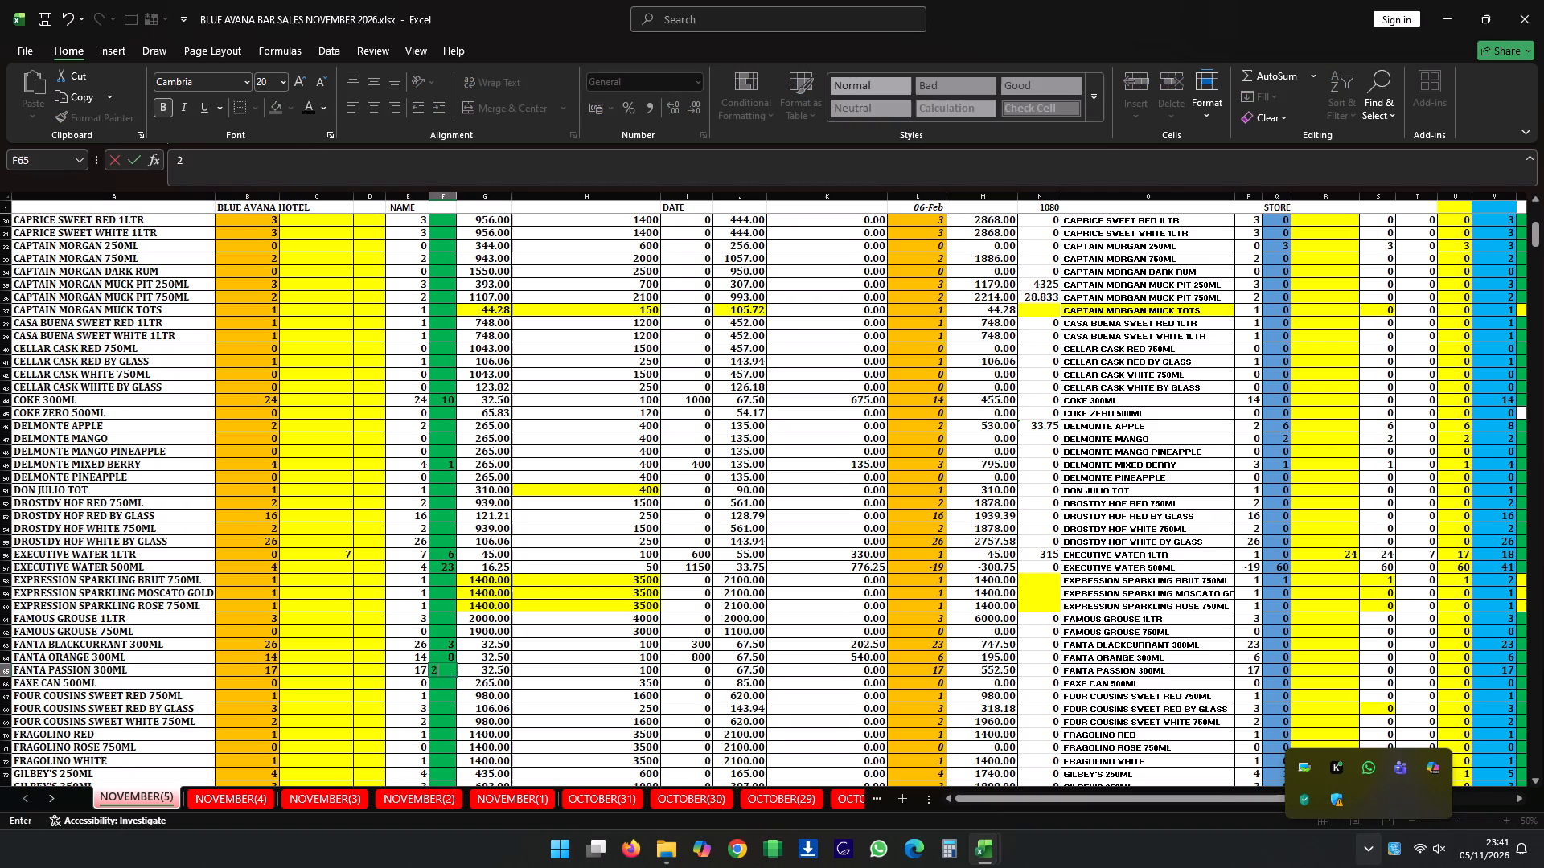
key(Down)
key(Up)
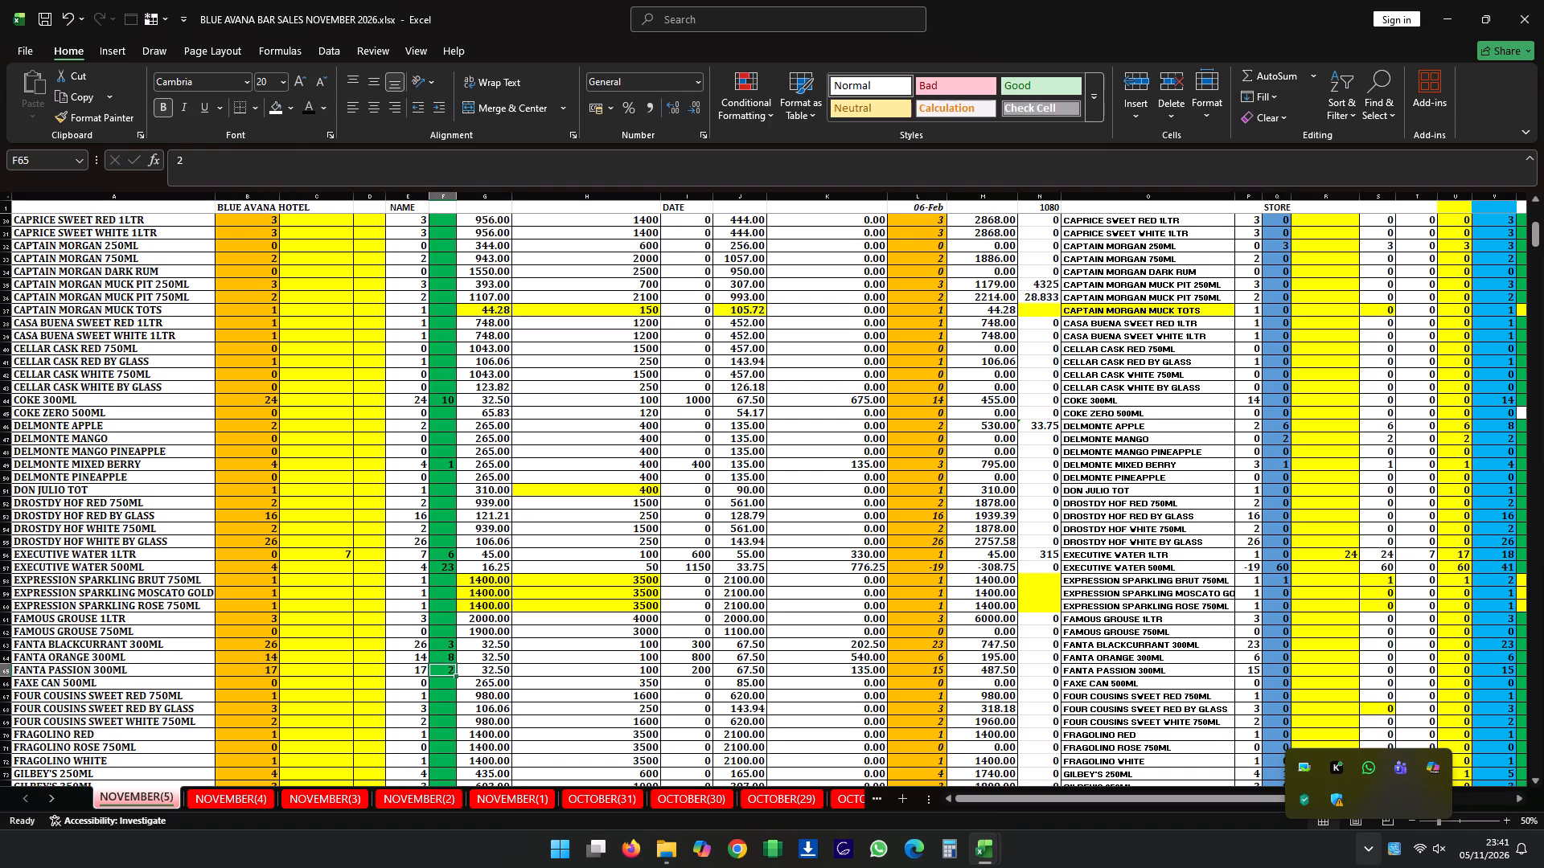
Enter a SALES quantity of 8 for GUINNESS 500ML in cell F83.
key(Down)
key(Down)
key(Down)
key(Down)
key(Down)
key(Down)
key(Down)
key(Down)
key(Down)
key(Down)
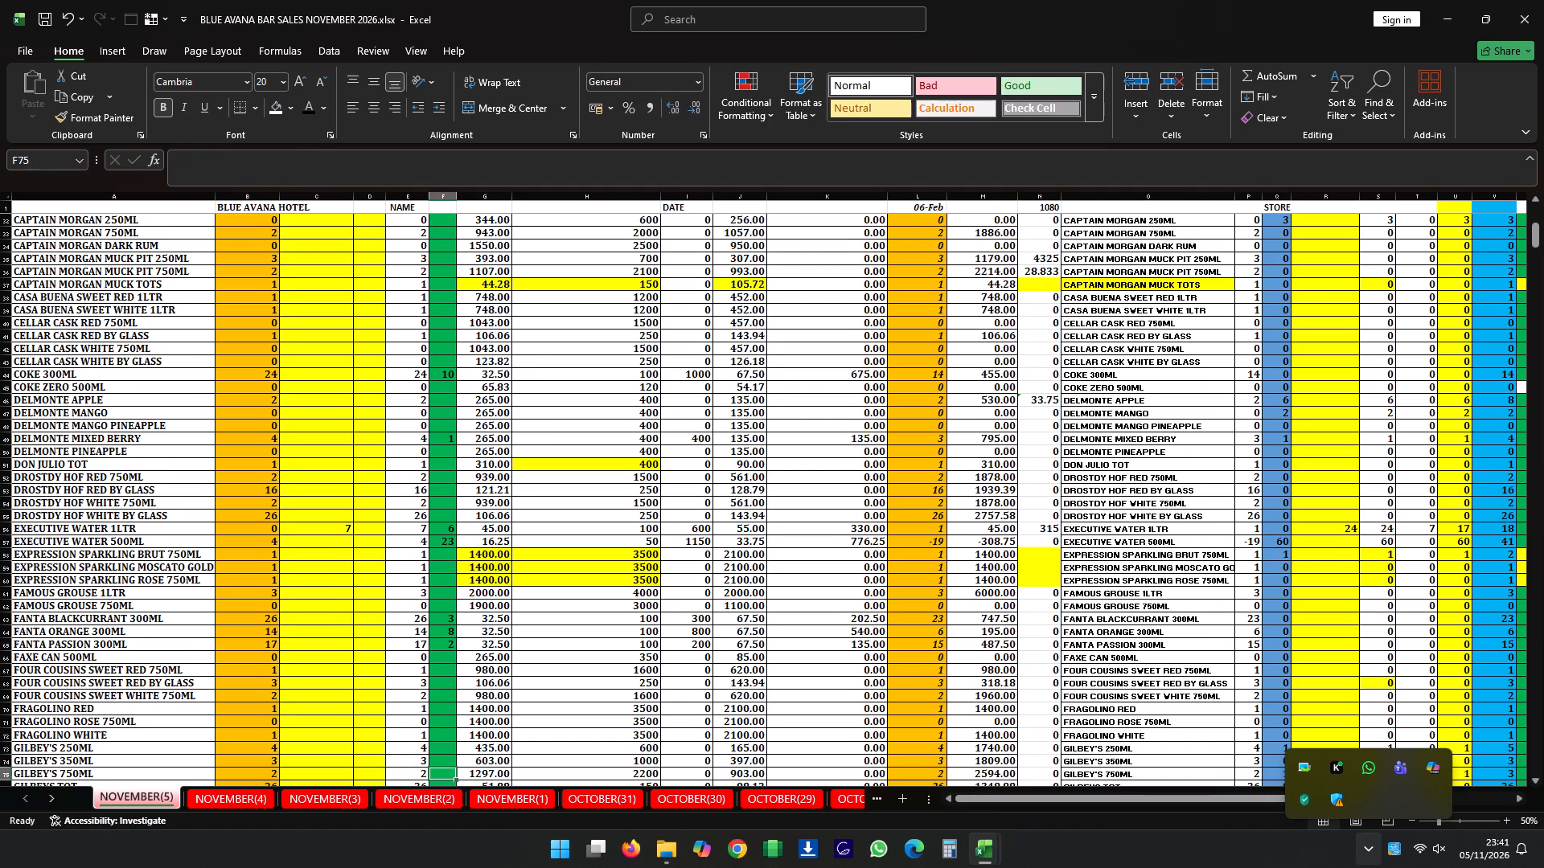
key(Down)
key(Down)
key(Down)
key(Down)
key(Down)
key(Down)
key(Down)
key(Down)
key(Down)
key(Down)
key(Down)
key(Down)
key(Down)
key(Down)
key(Down)
key(Down)
key(Down)
key(Up)
key(Up)
key(Up)
key(Up)
key(Up)
key(Up)
key(Up)
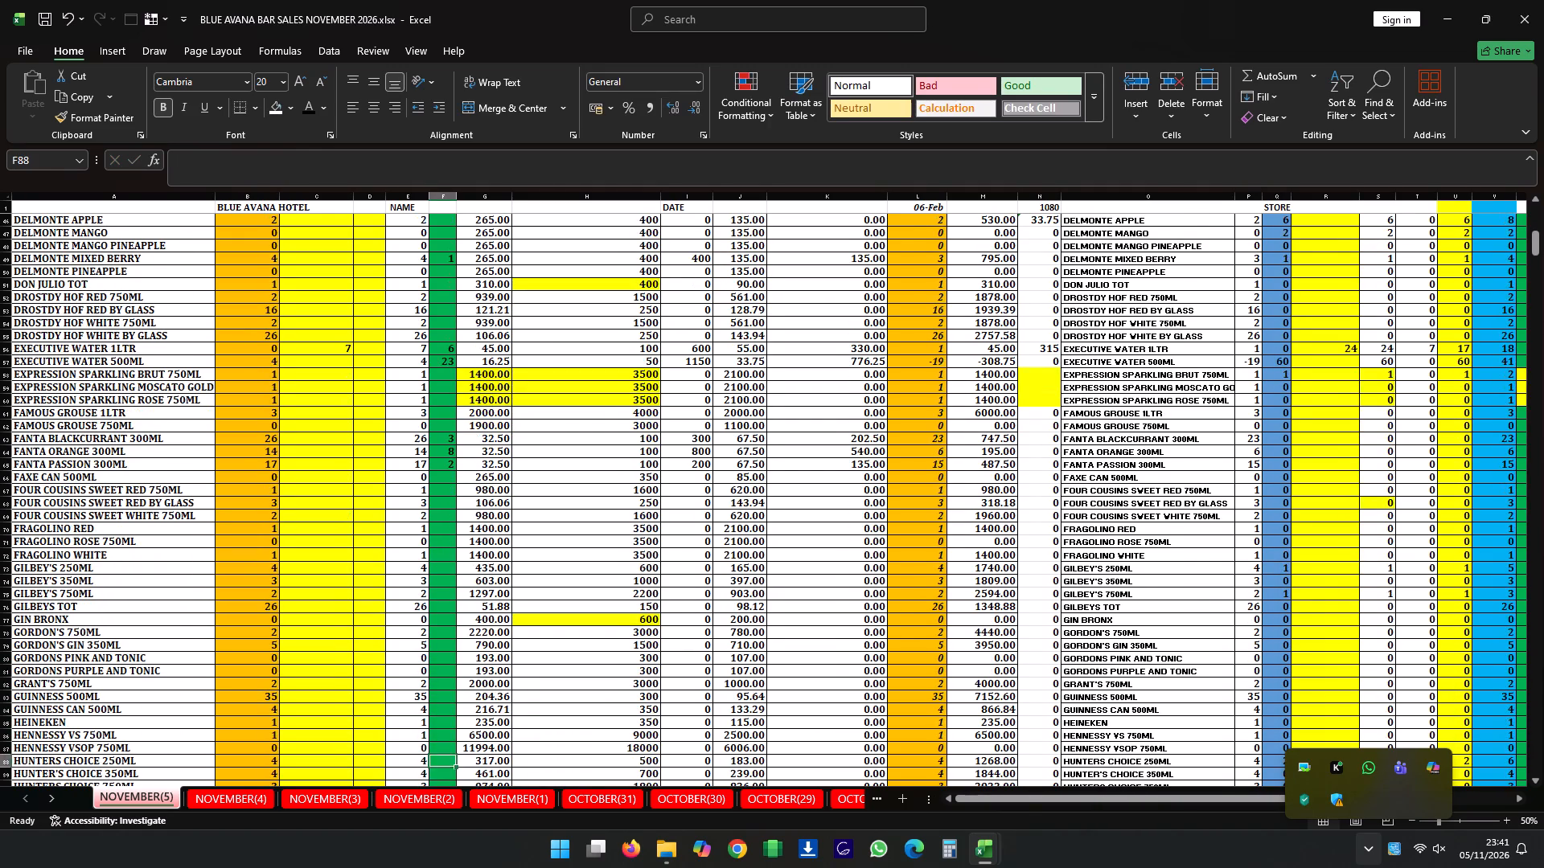
key(Down)
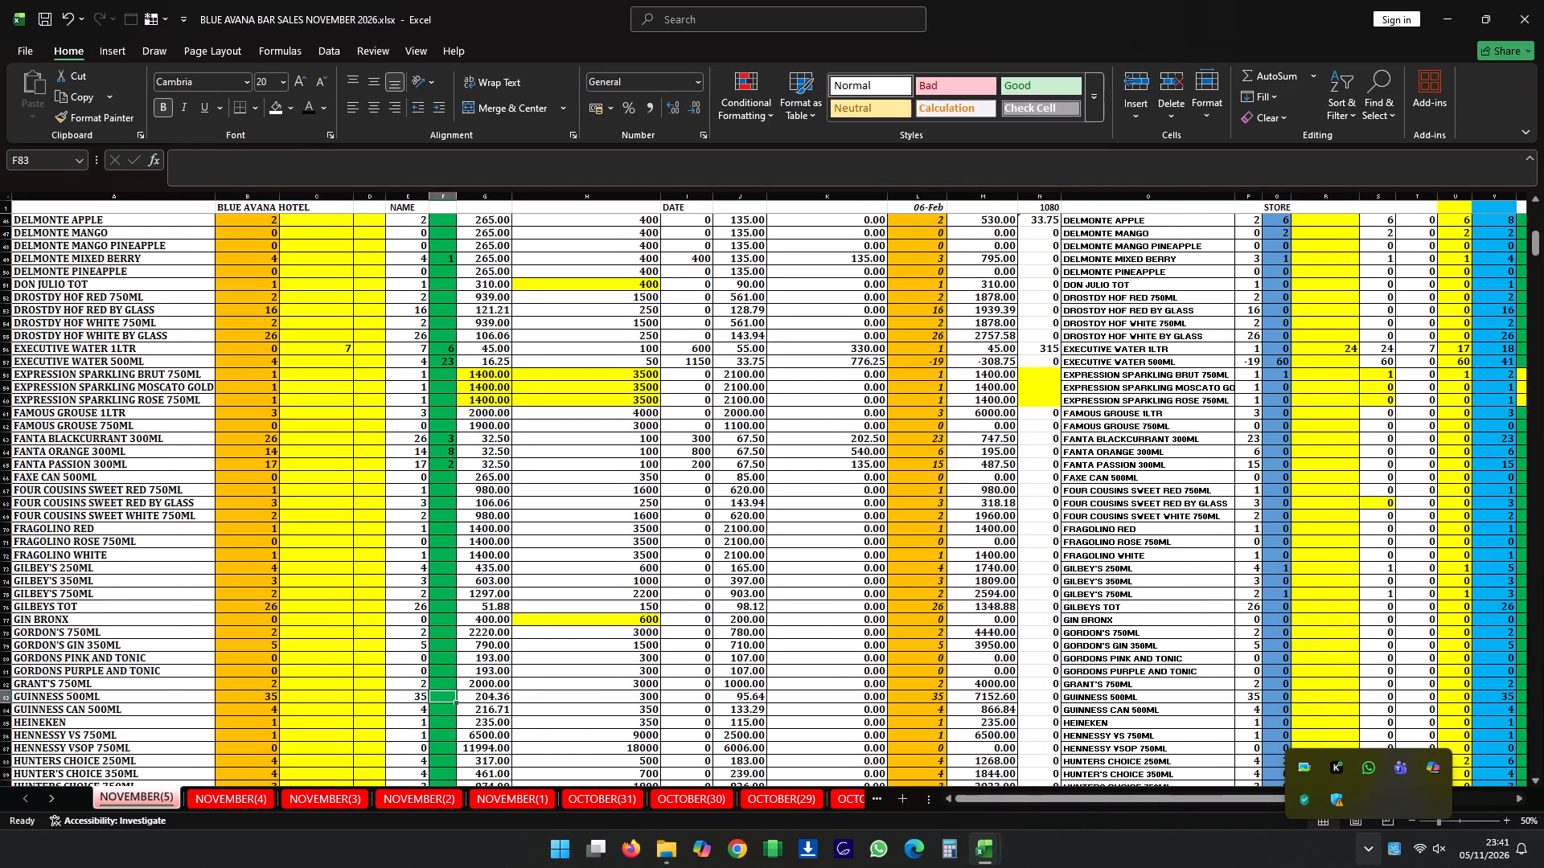
key(8)
key(Down)
key(Up)
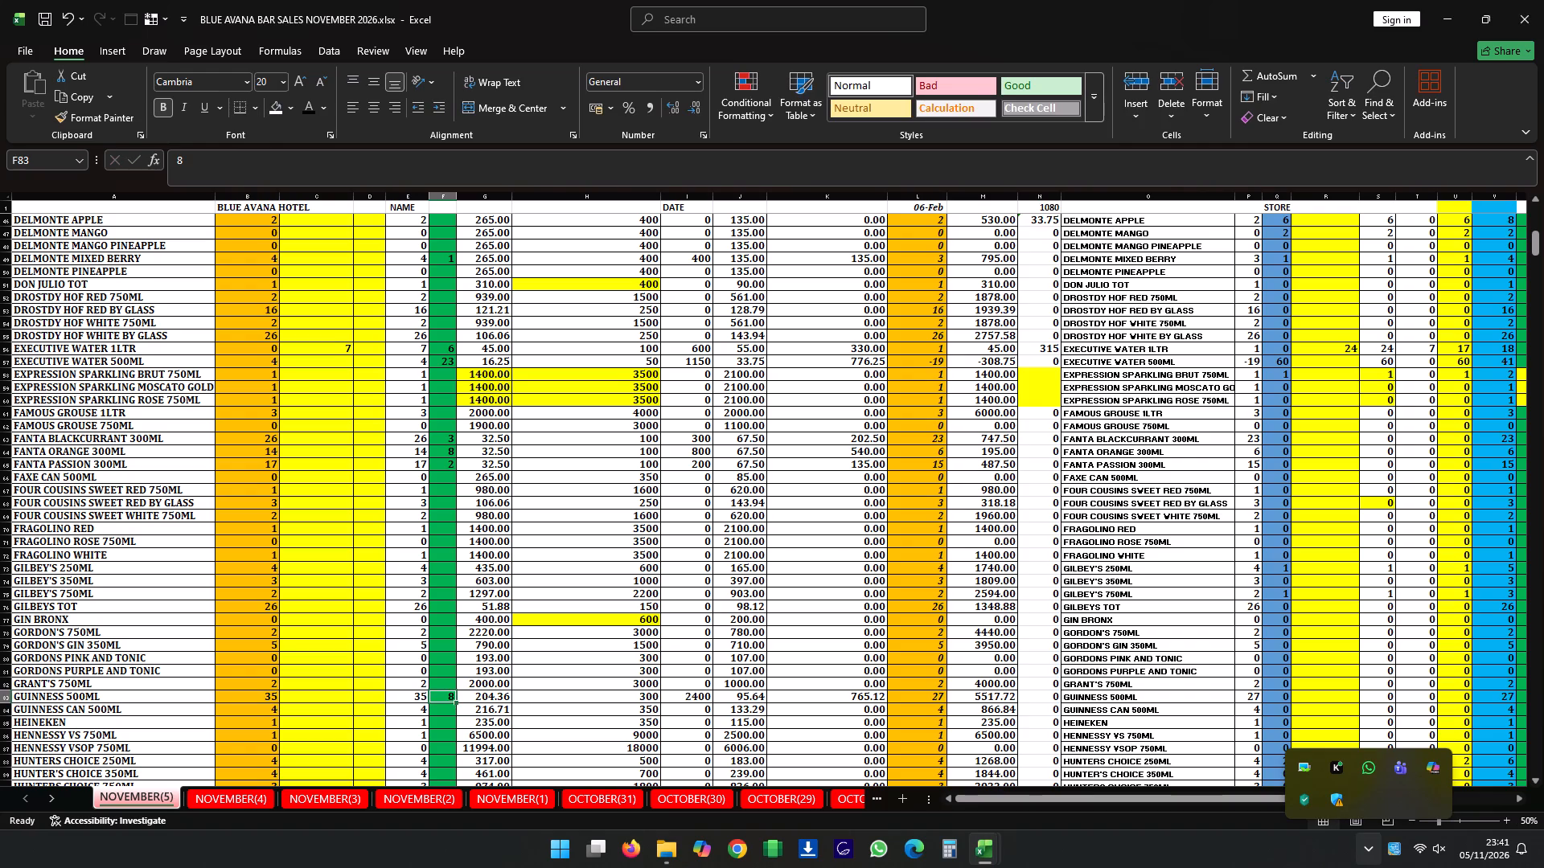
Enter a SALES quantity of 2 for GUINNESS CAN 500ML in cell F84.
key(Down)
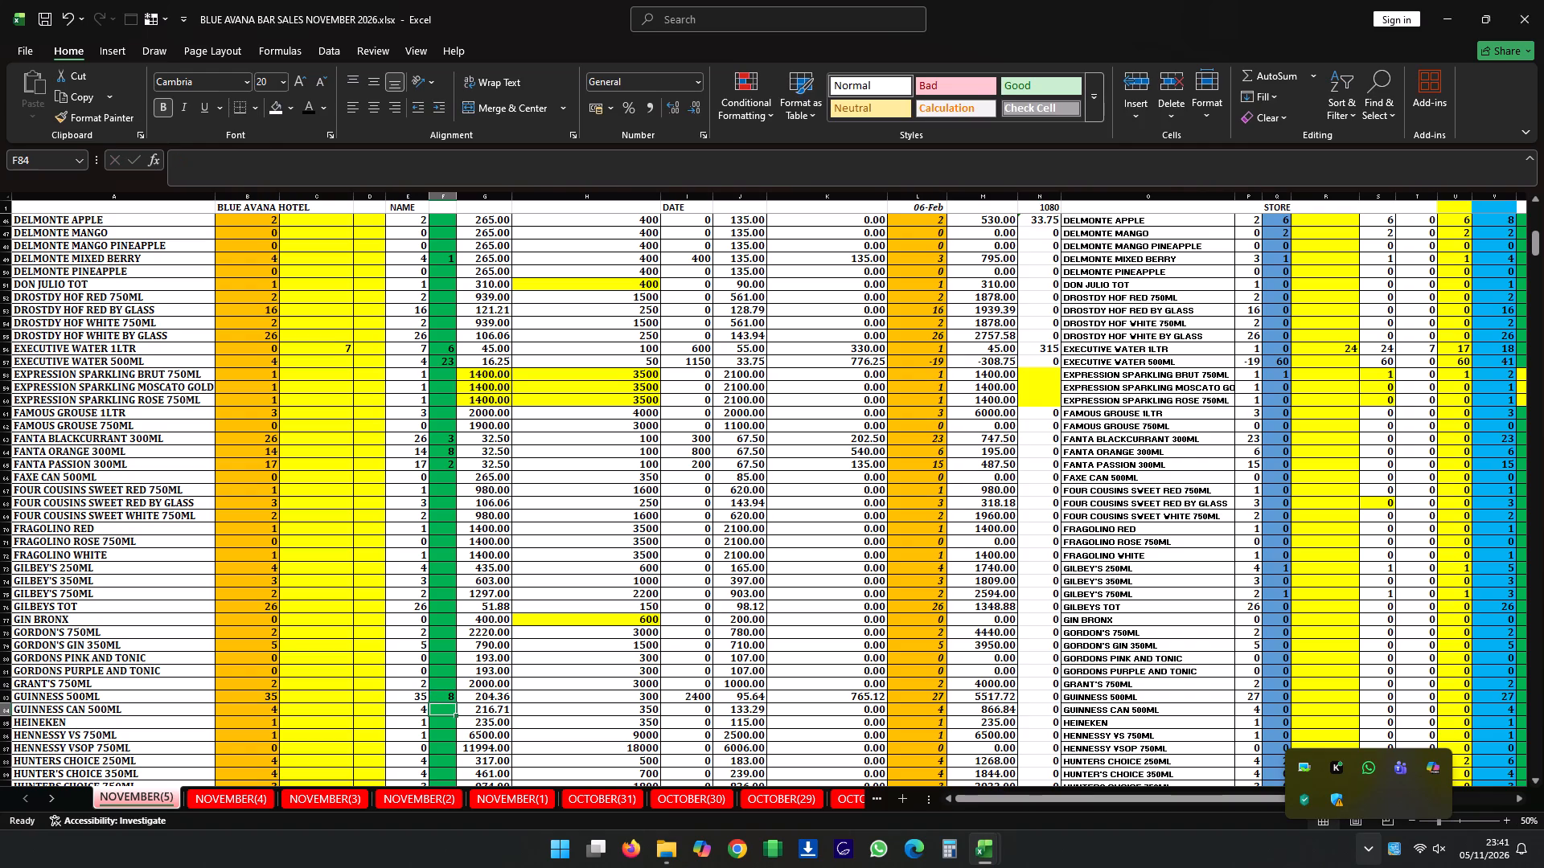
key(2)
key(Down)
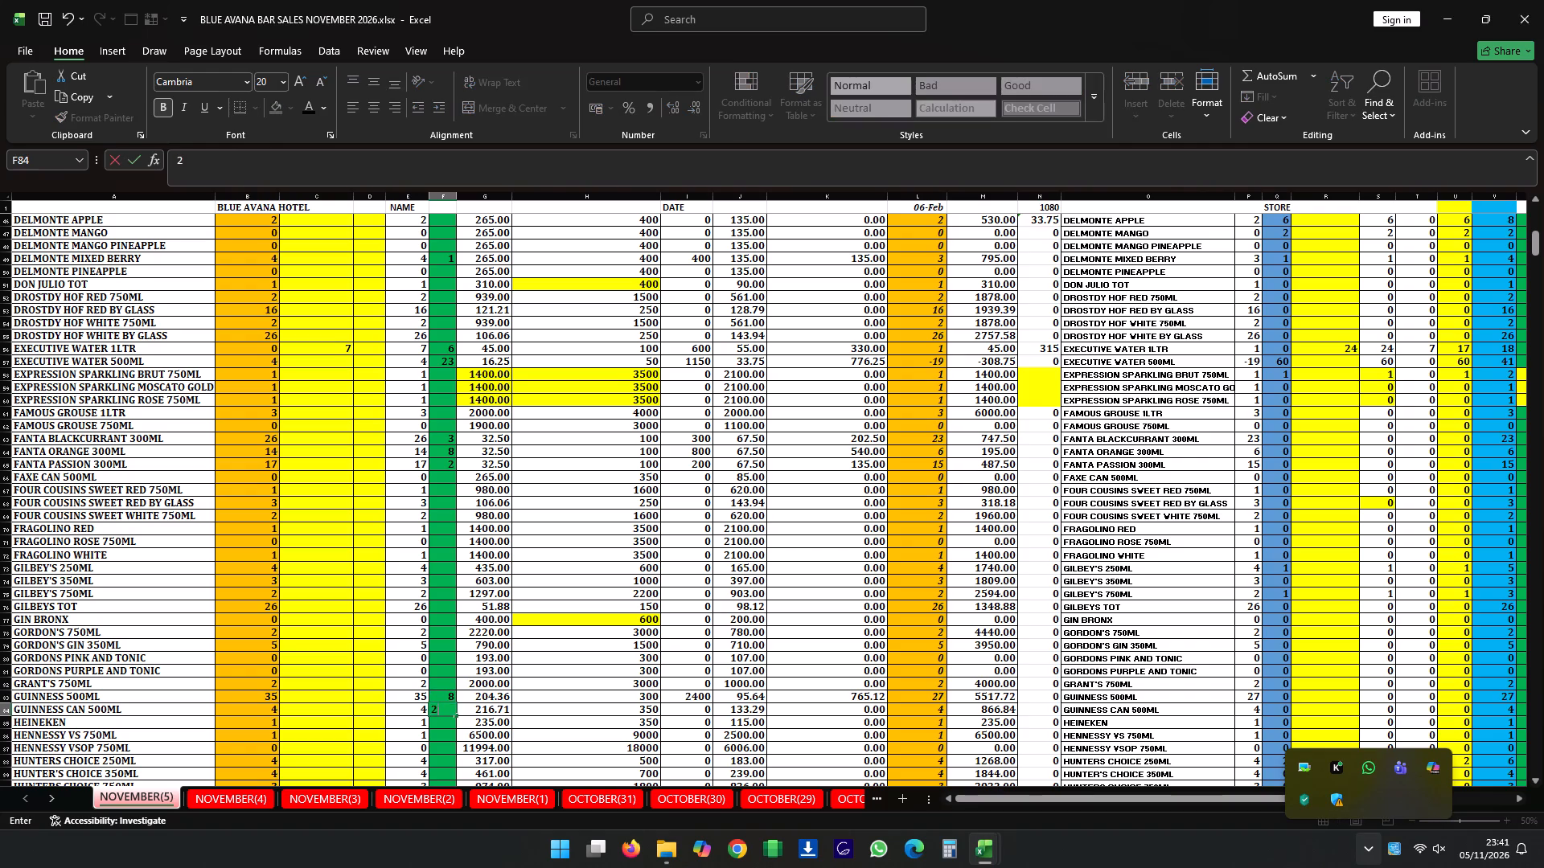
key(Up)
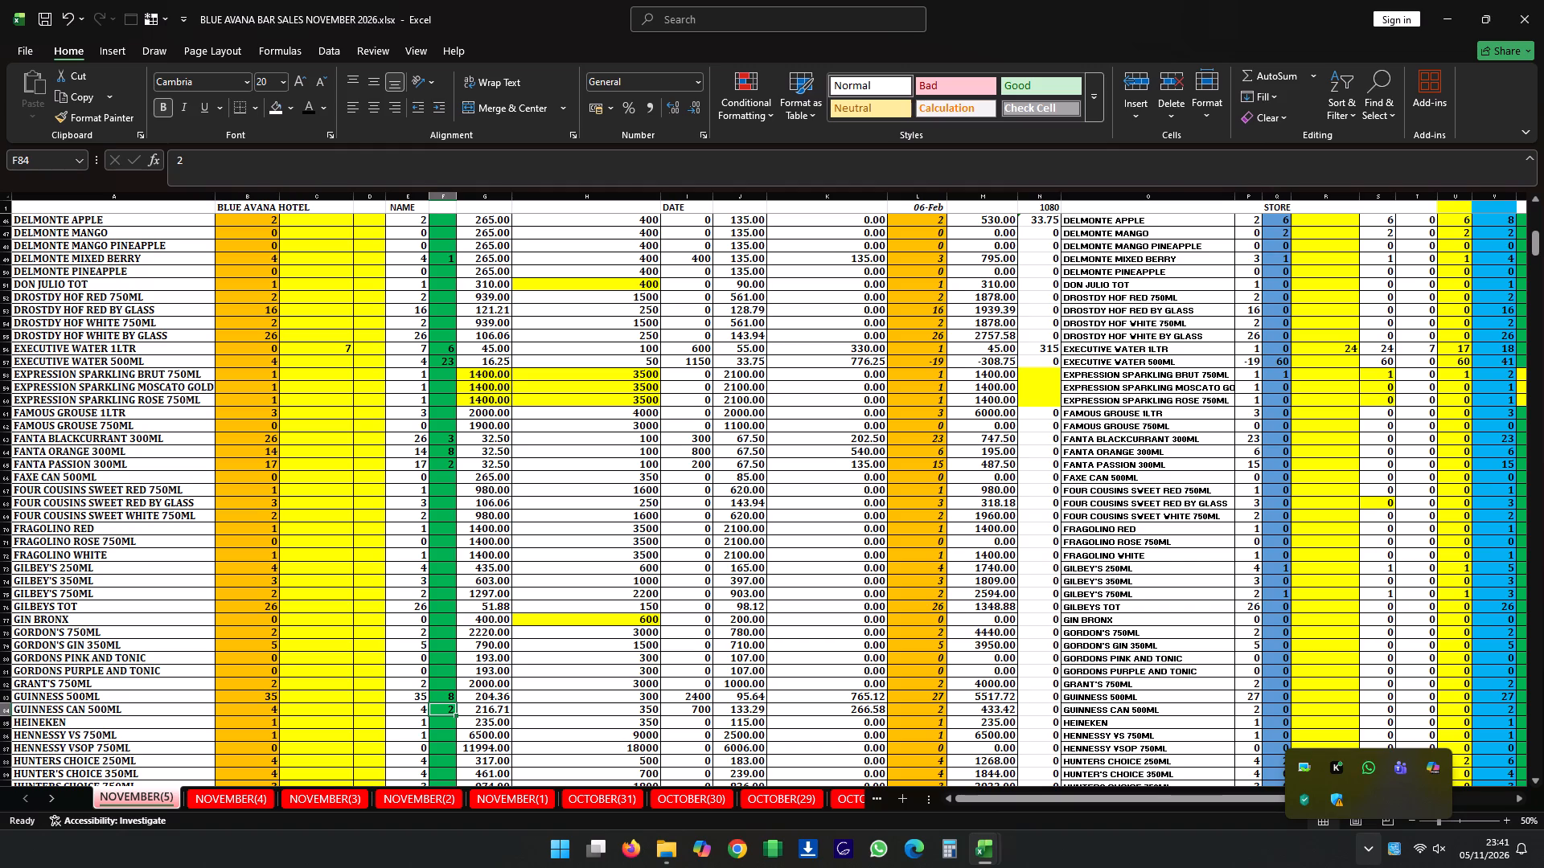
Enter a SALES quantity of 4 for JAGERMEISTER TOT in cell F97.
key(Down)
key(Down)
key(Down)
key(Down)
key(Down)
key(Down)
key(Down)
key(Down)
key(Down)
key(Down)
key(Down)
key(Down)
key(Down)
key(Down)
key(Down)
key(Down)
key(Down)
key(Down)
key(Down)
key(Down)
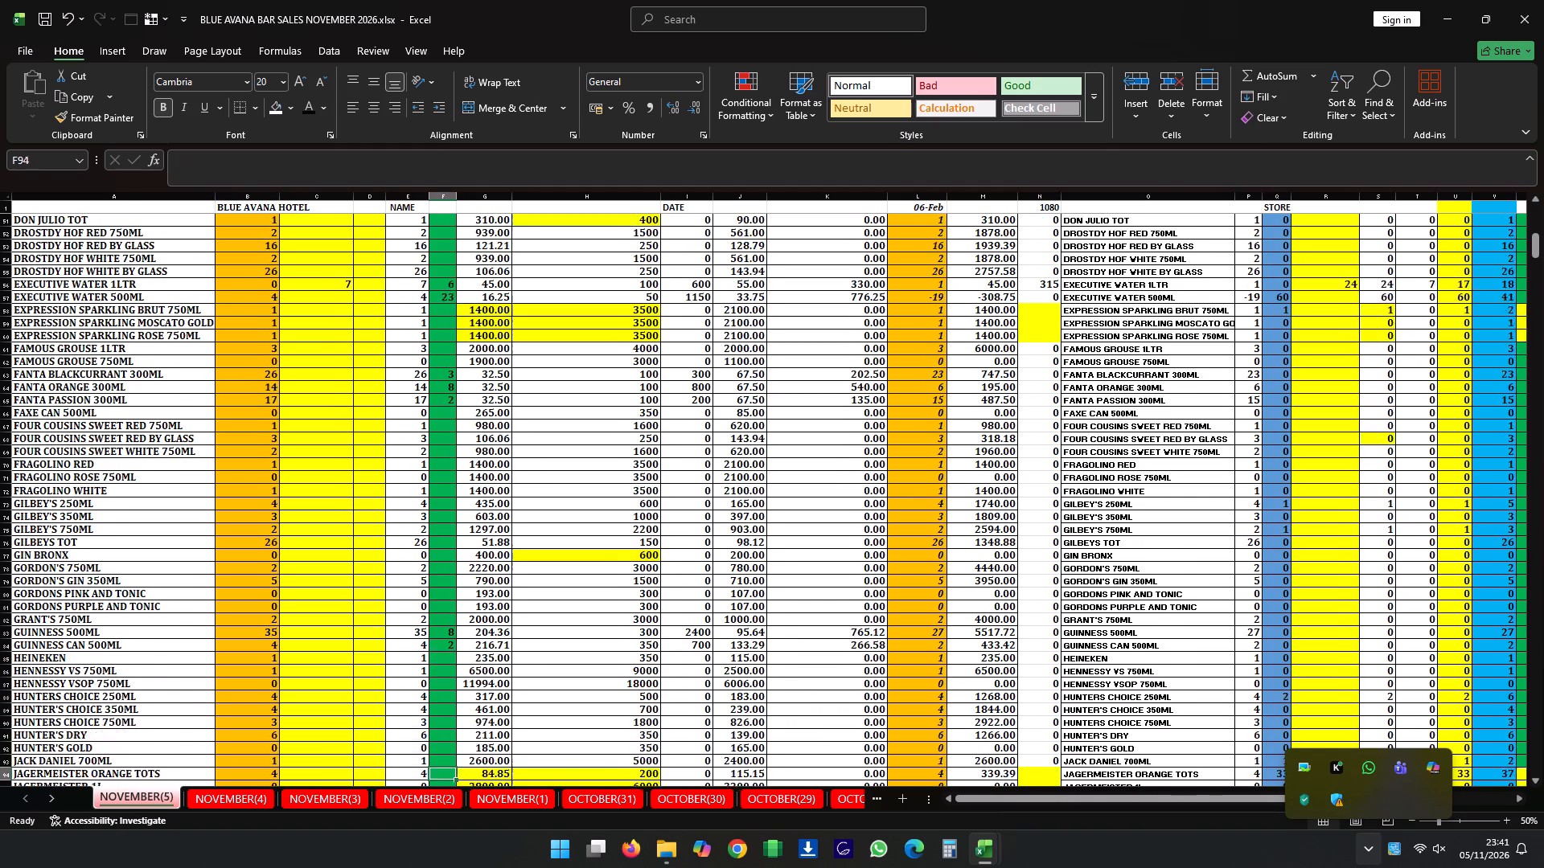
key(Up)
key(Up)
key(Up)
key(Up)
key(Up)
key(Up)
key(Up)
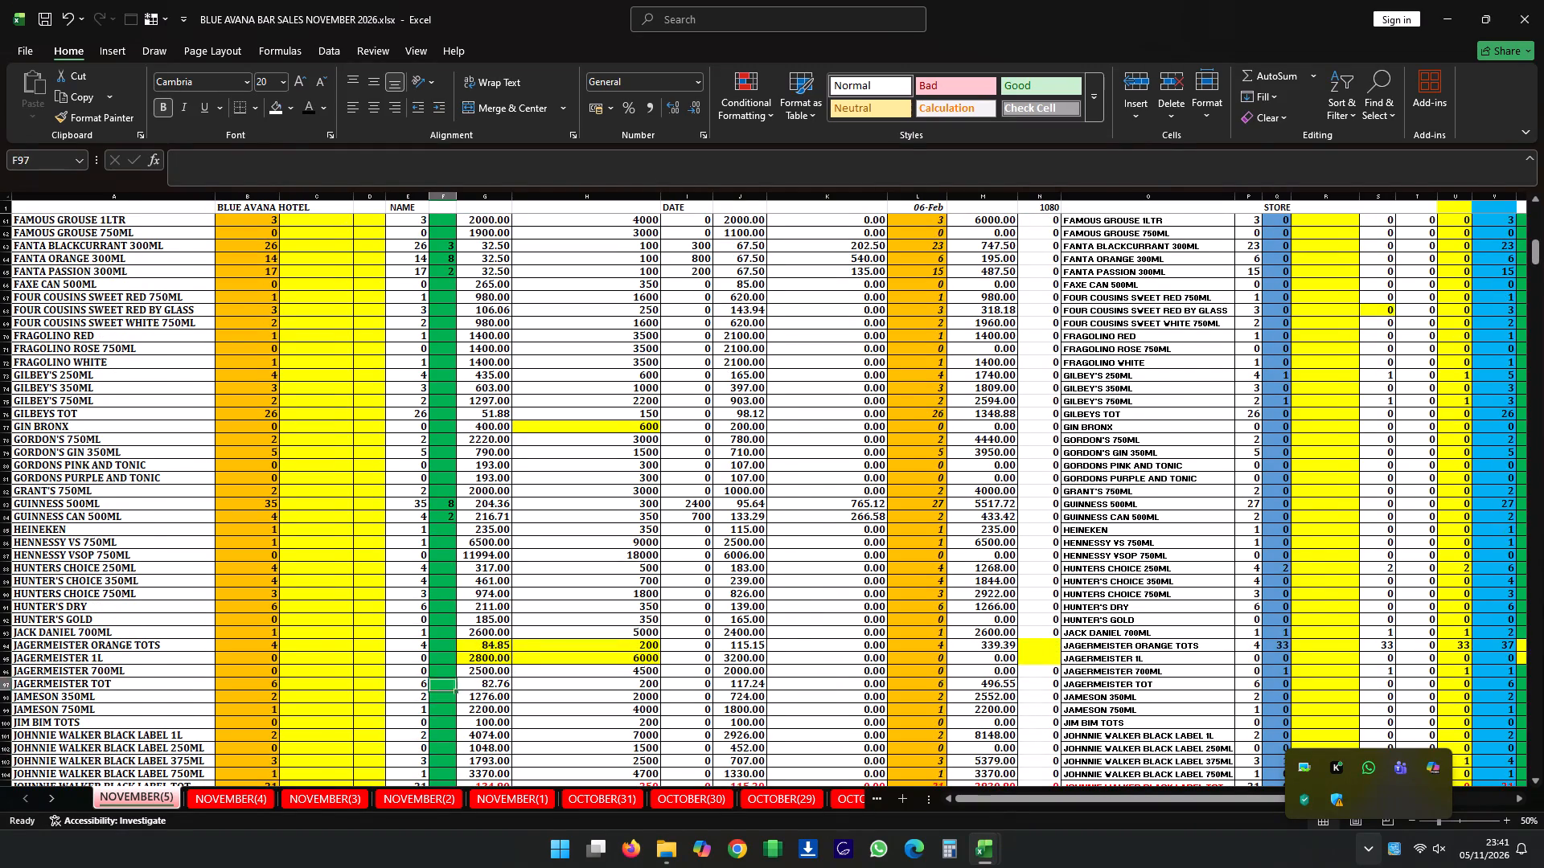
key(Up)
key(Down)
key(4)
key(Down)
key(Up)
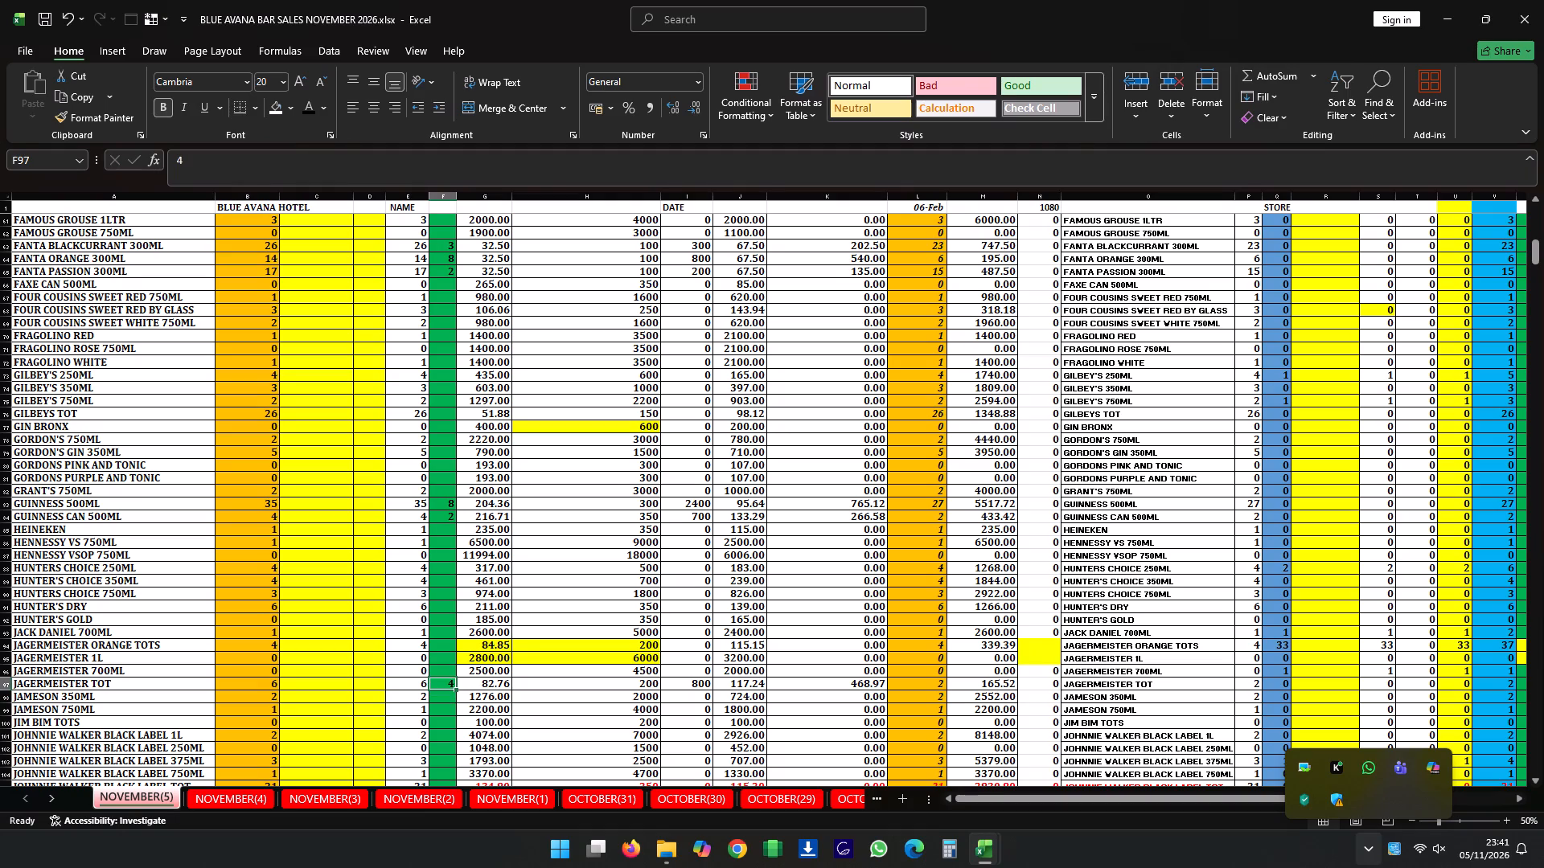
Enter a SALES quantity of 1 for JOHNNIE WALKER RED LABEL 750ML in cell F109.
key(Down)
key(Down)
key(Down)
key(Down)
key(Down)
key(Down)
key(Down)
key(Down)
key(Down)
key(Down)
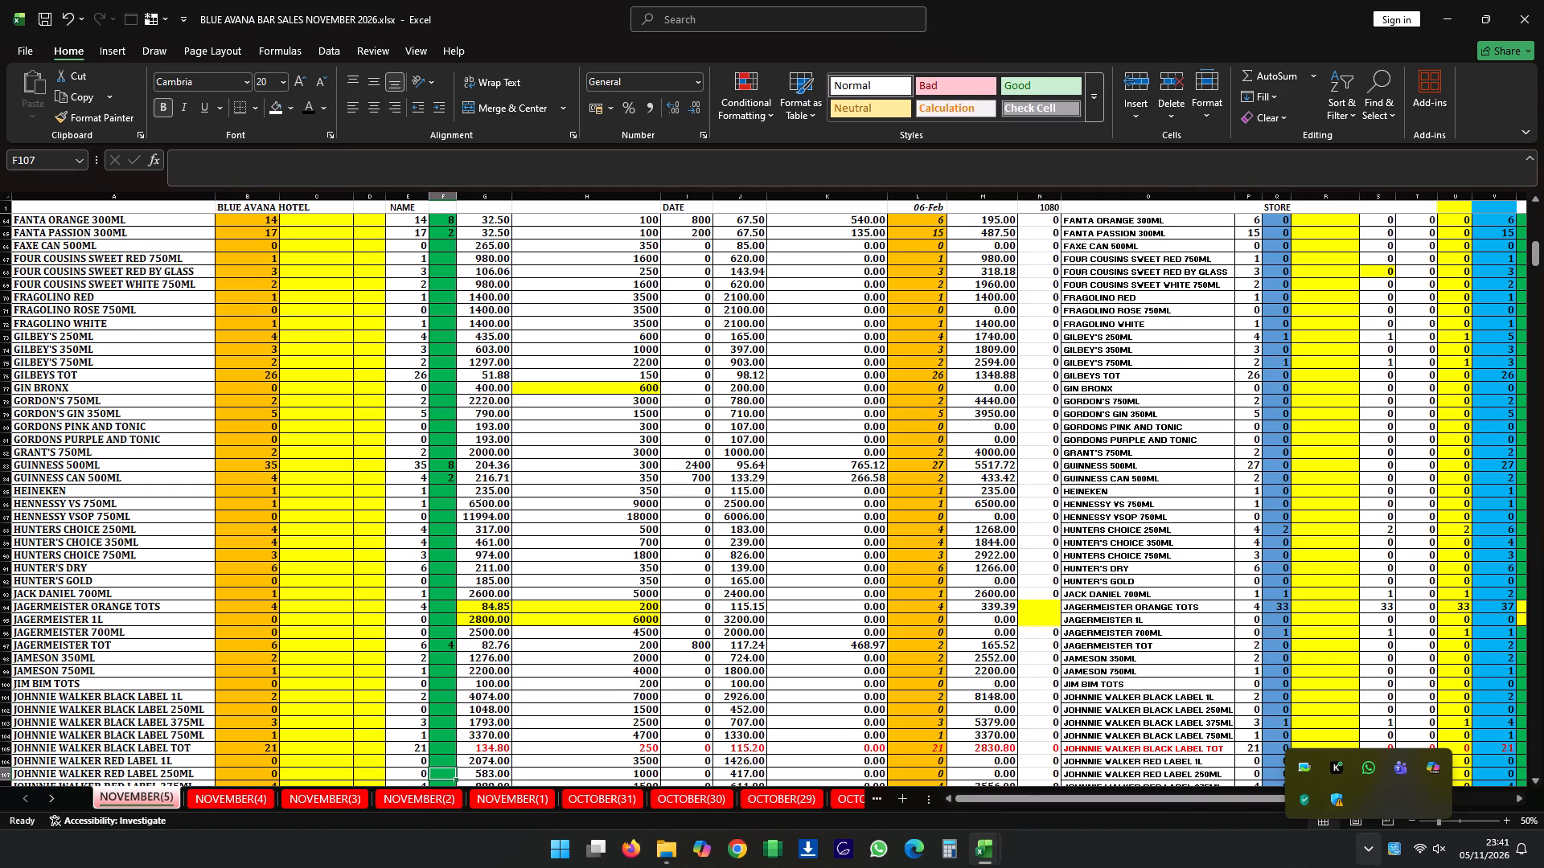
key(Up)
key(Up)
key(Up)
key(Down)
key(Down)
key(Down)
key(Down)
key(Down)
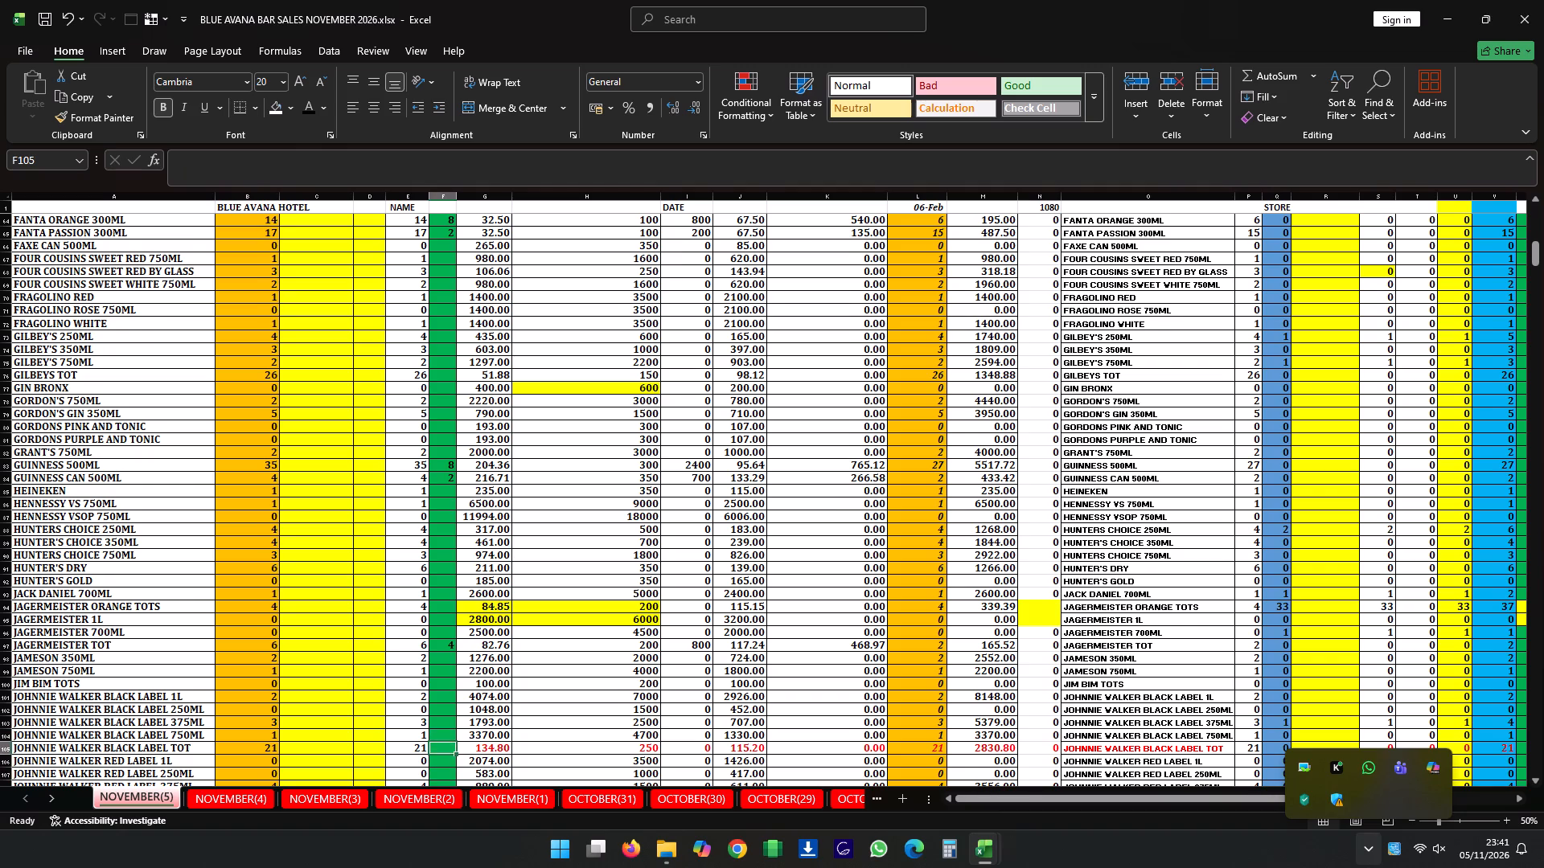
key(Up)
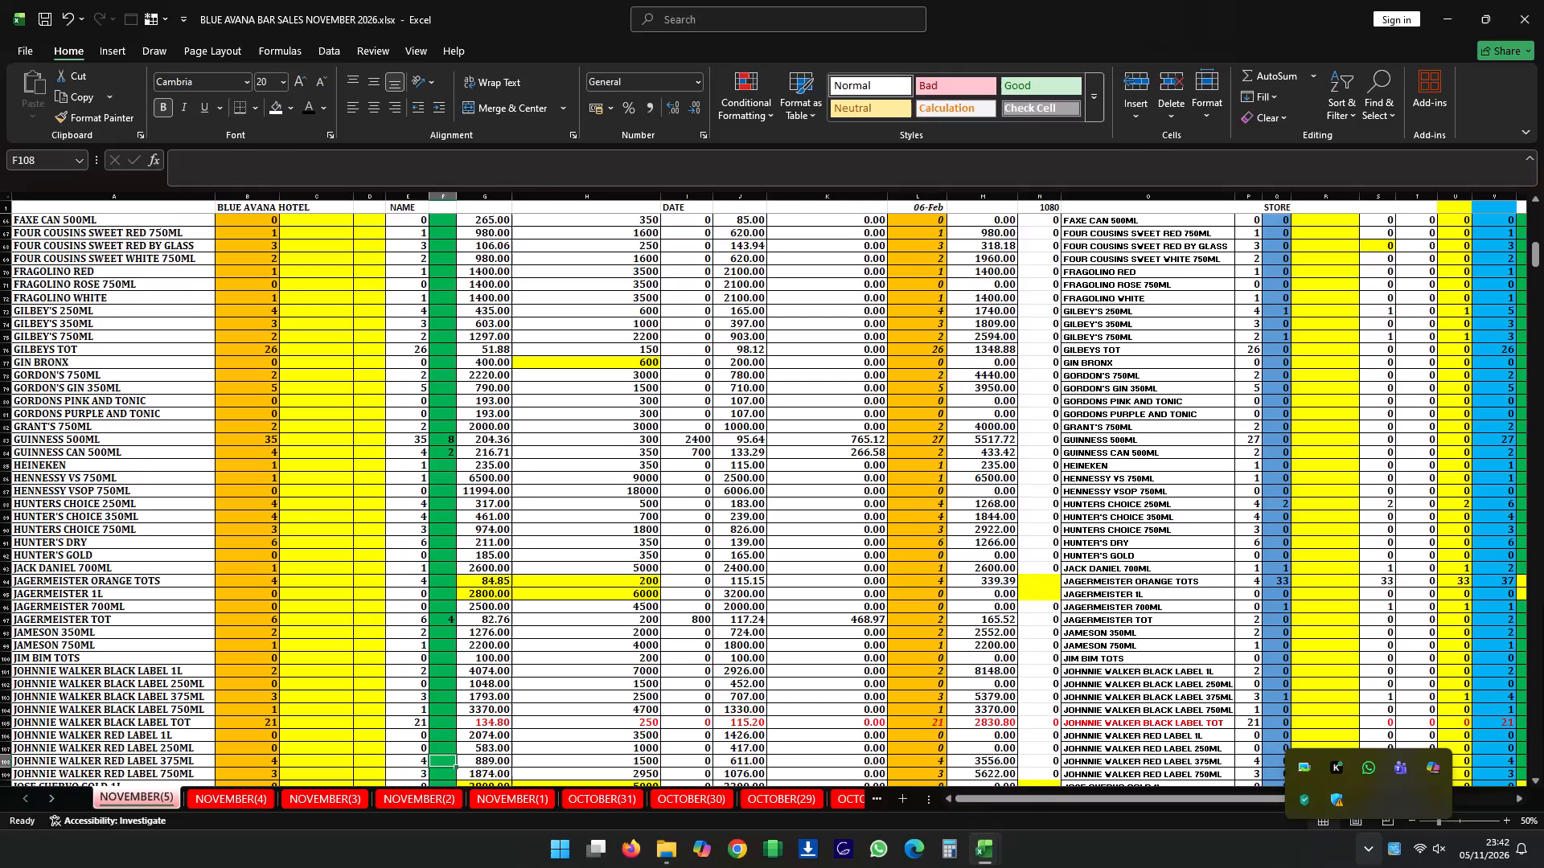
key(Down)
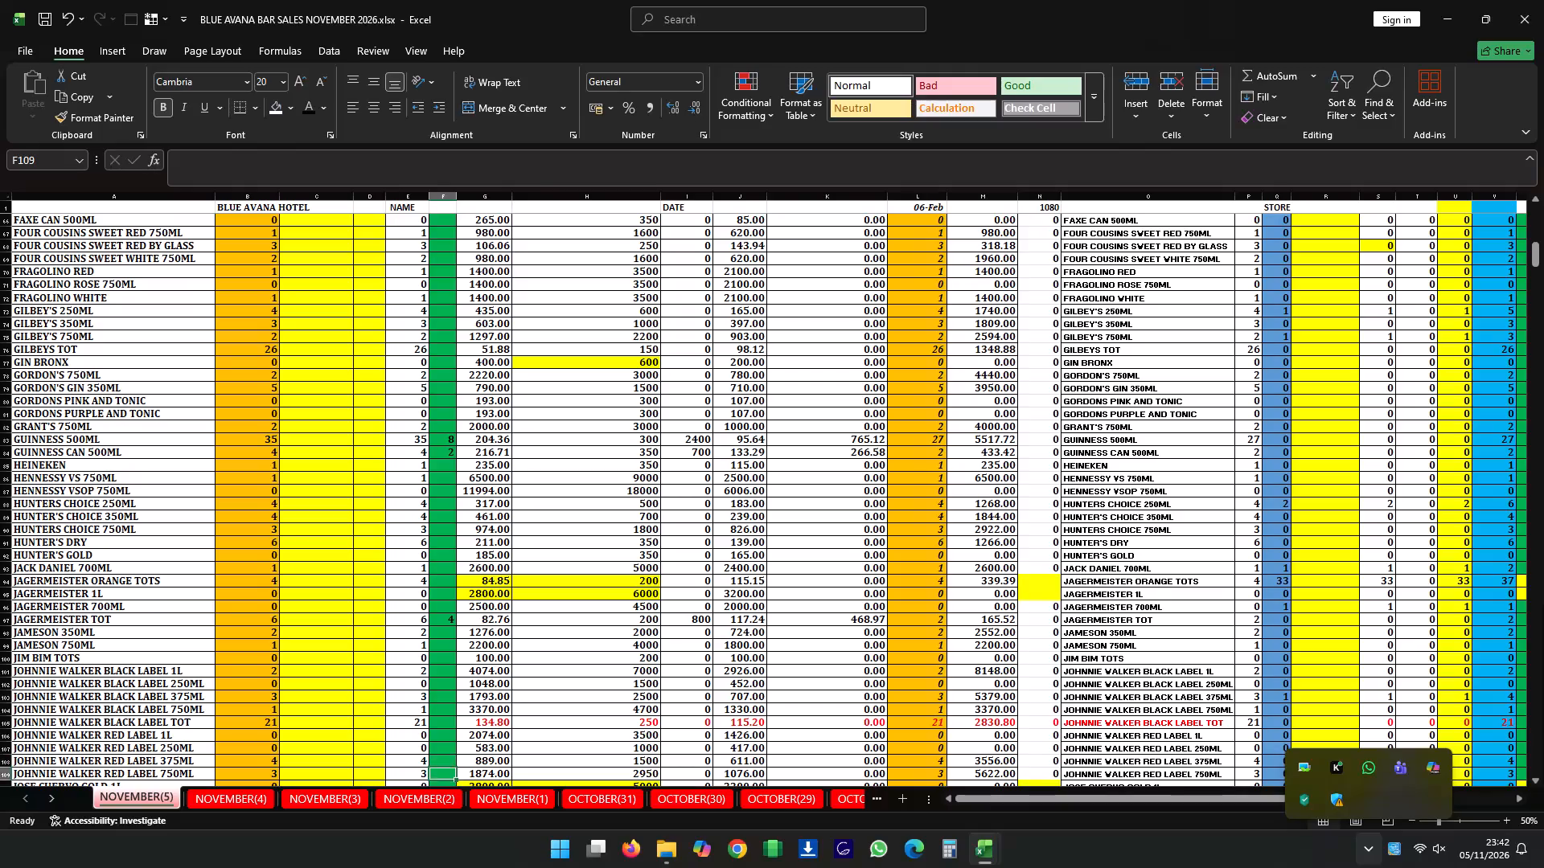
key(1)
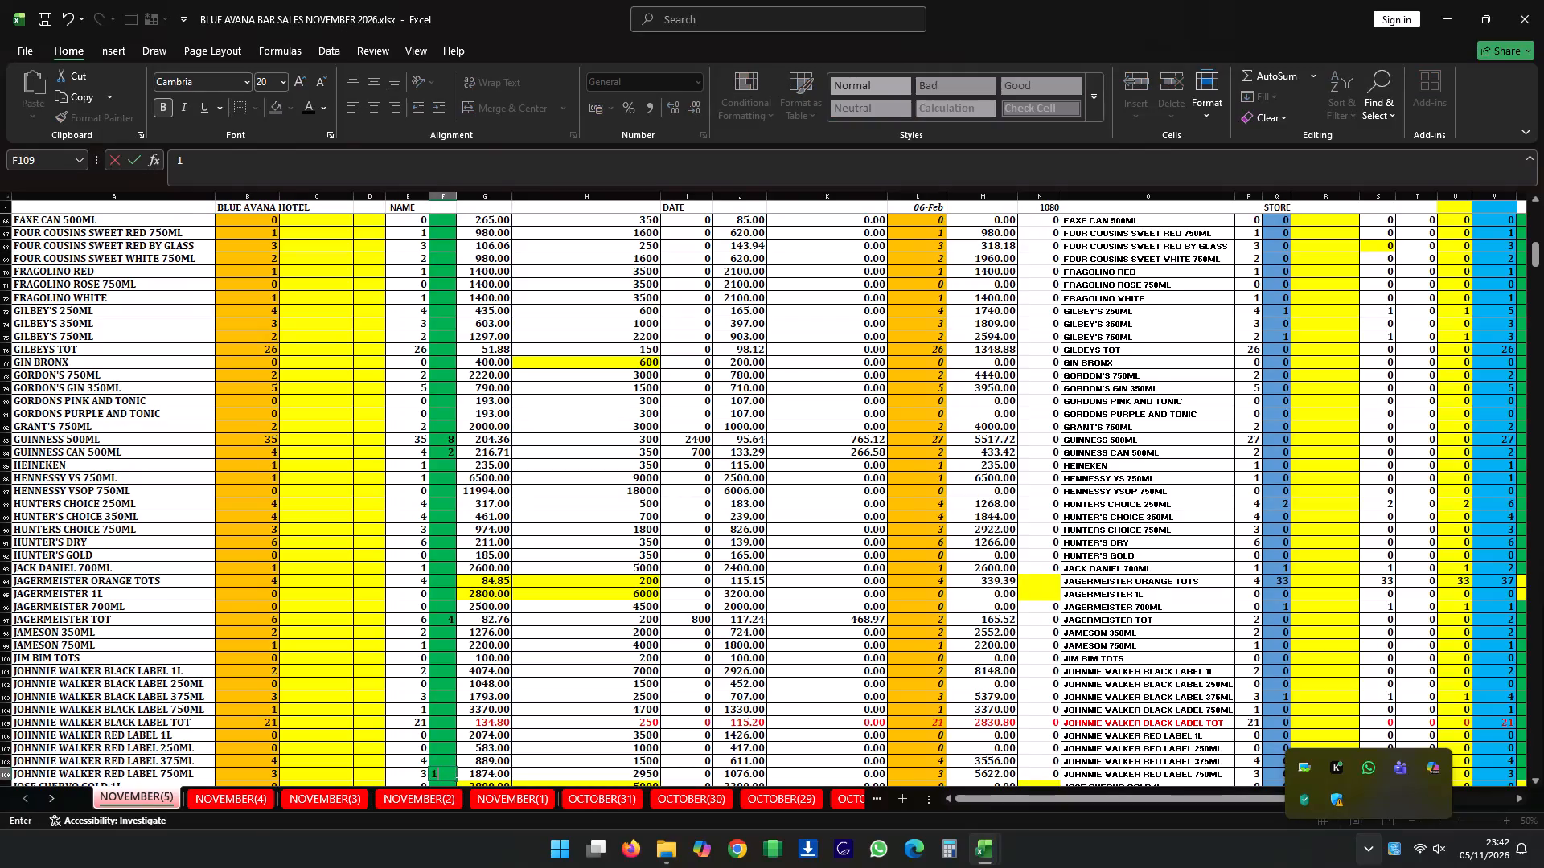
key(Down)
key(Up)
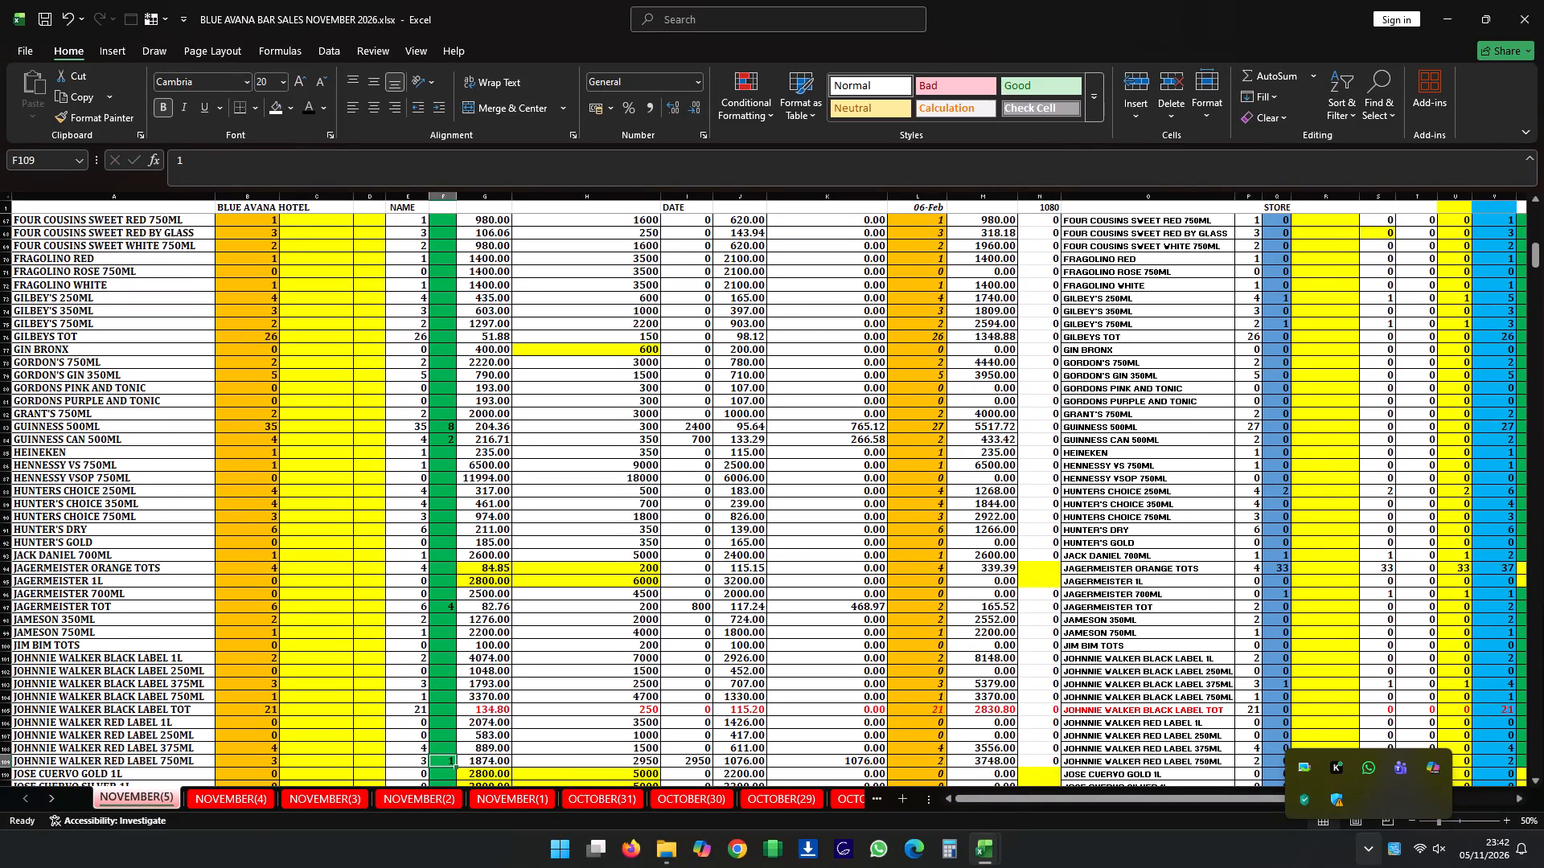
Enter a SALES quantity of 6 for JOSE QUAVO GOLD TOT in cell F112.
key(Down)
key(Down)
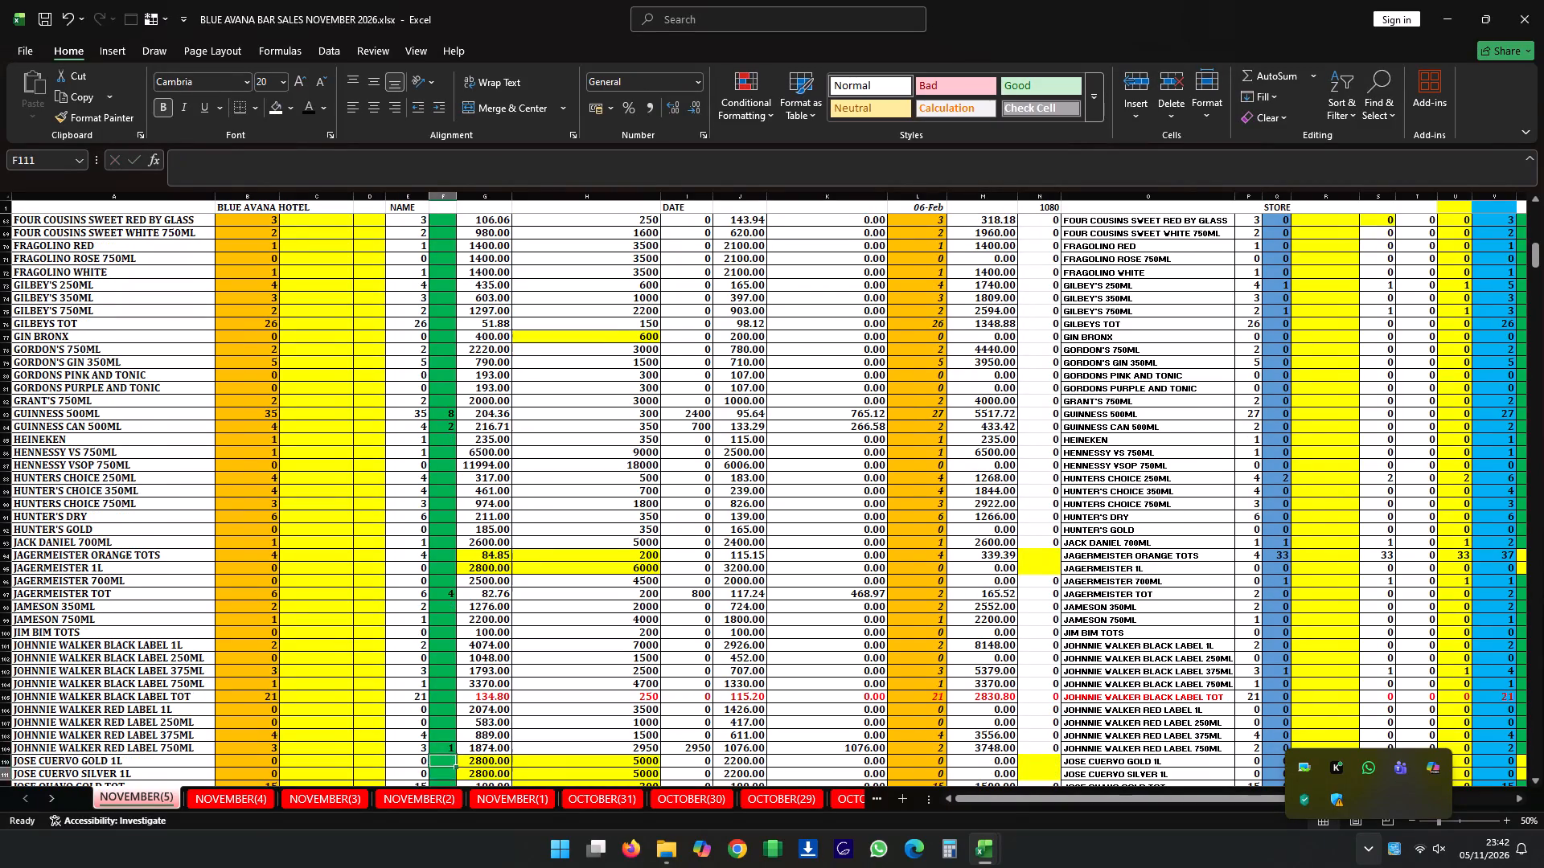
key(Down)
key(Down)
key(Down)
key(Down)
key(Up)
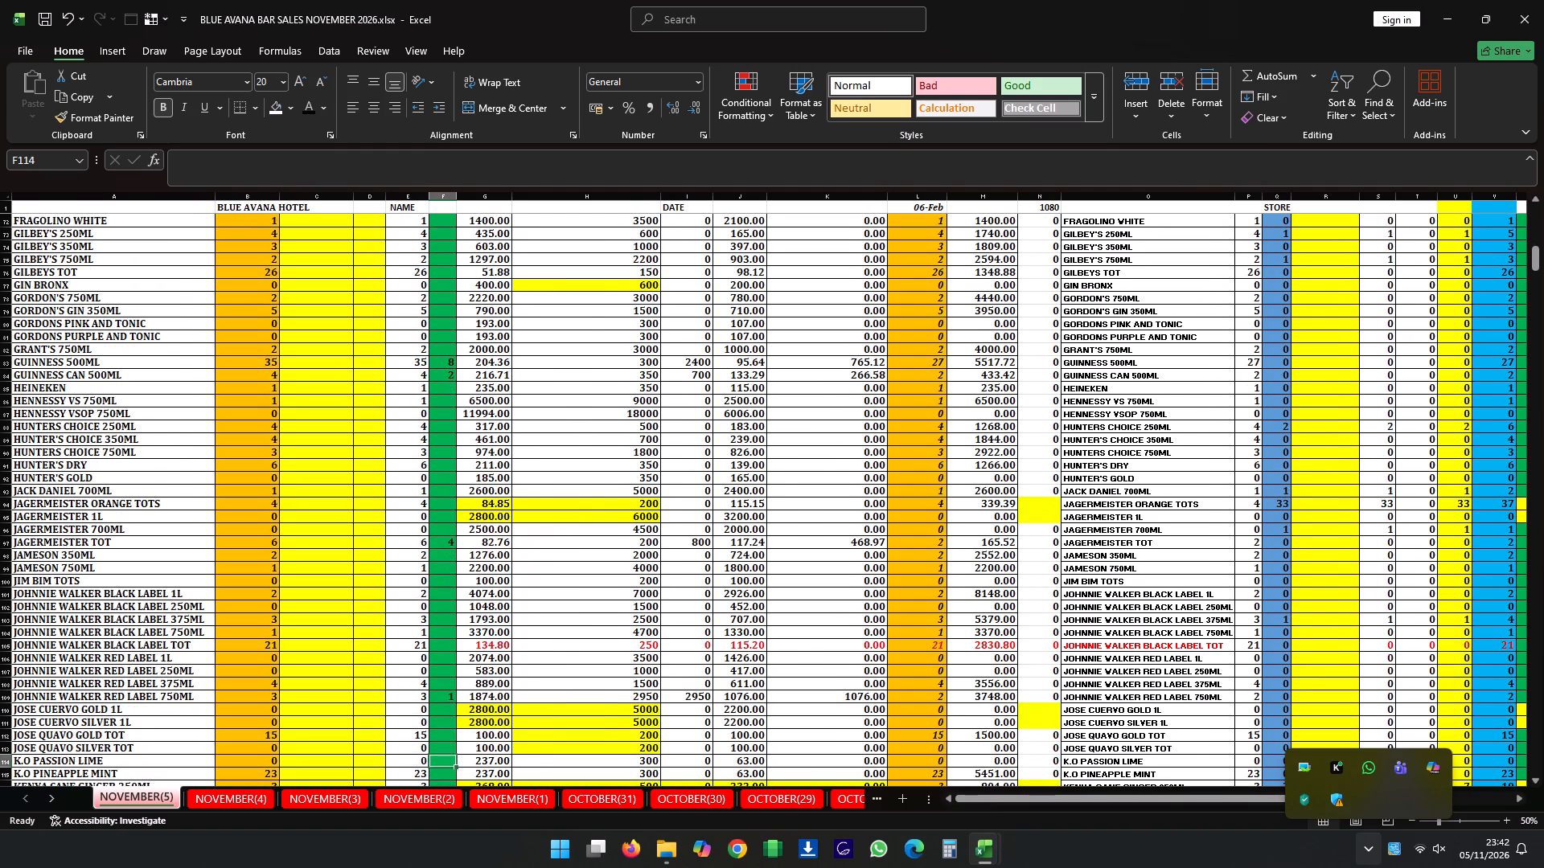
key(Up)
key(Up)
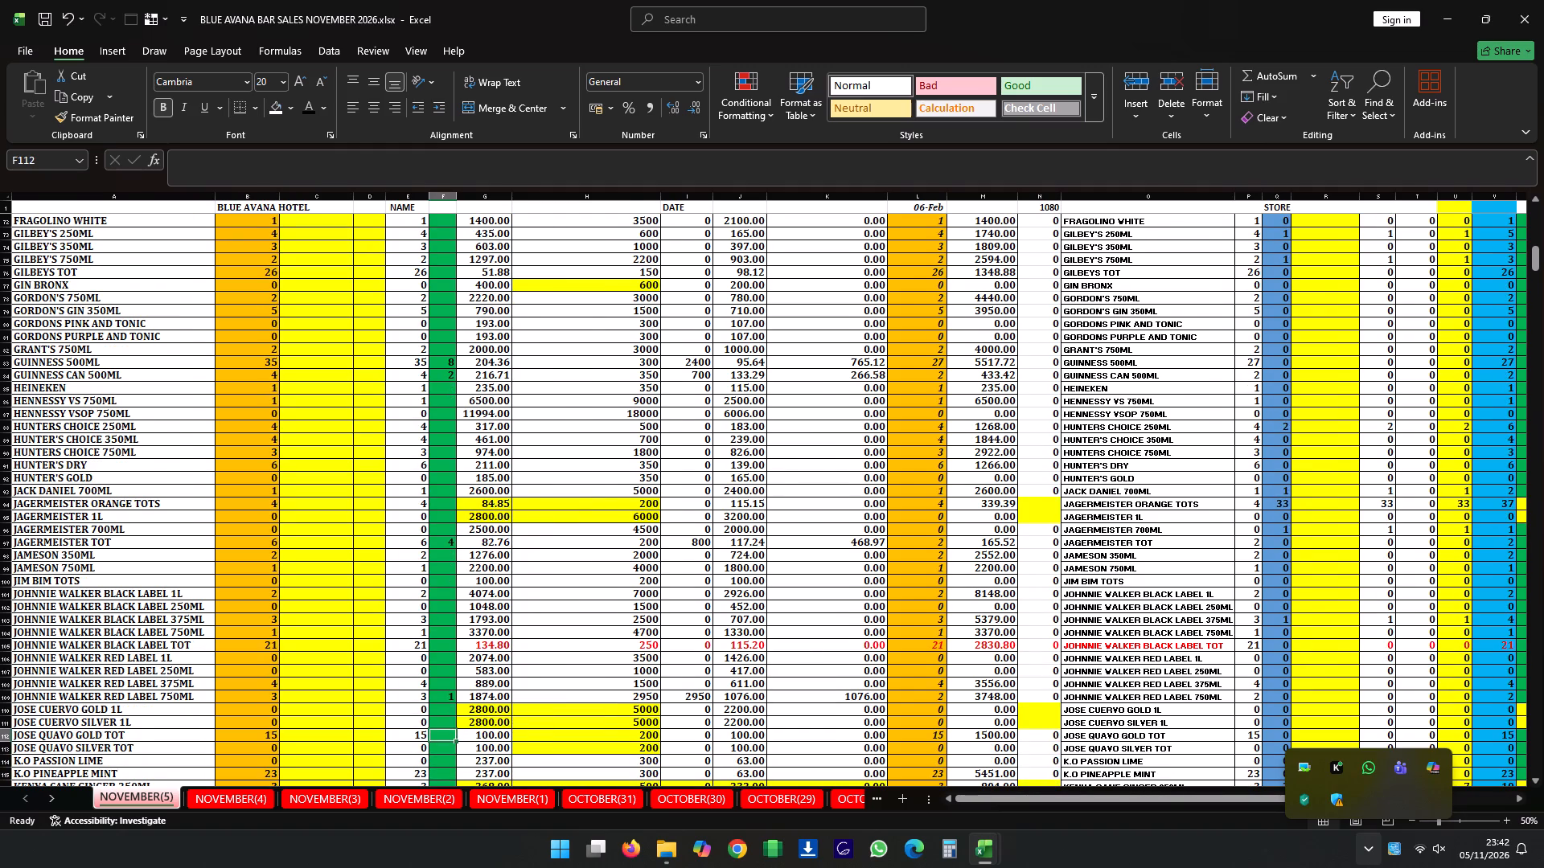
key(6)
key(Down)
key(Up)
Enter a SALES quantity of 4 for KREST 300 ML in cell F124.
key(Down)
key(Down)
key(Down)
key(Down)
key(Down)
key(Down)
key(Down)
key(Down)
key(Down)
key(Down)
key(Down)
key(Down)
key(Down)
key(Down)
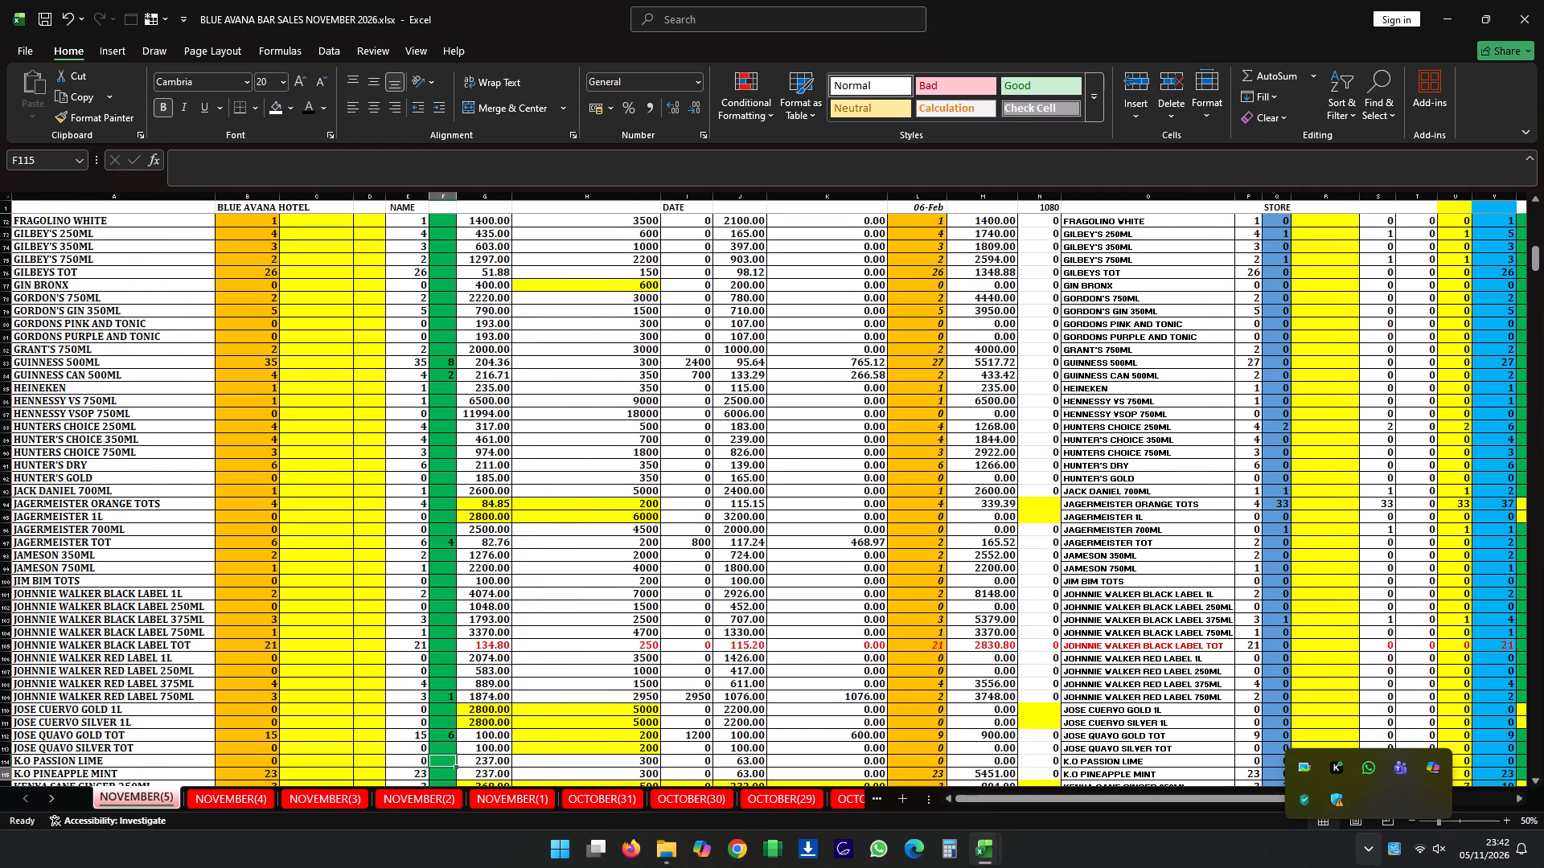
key(Down)
key(Up)
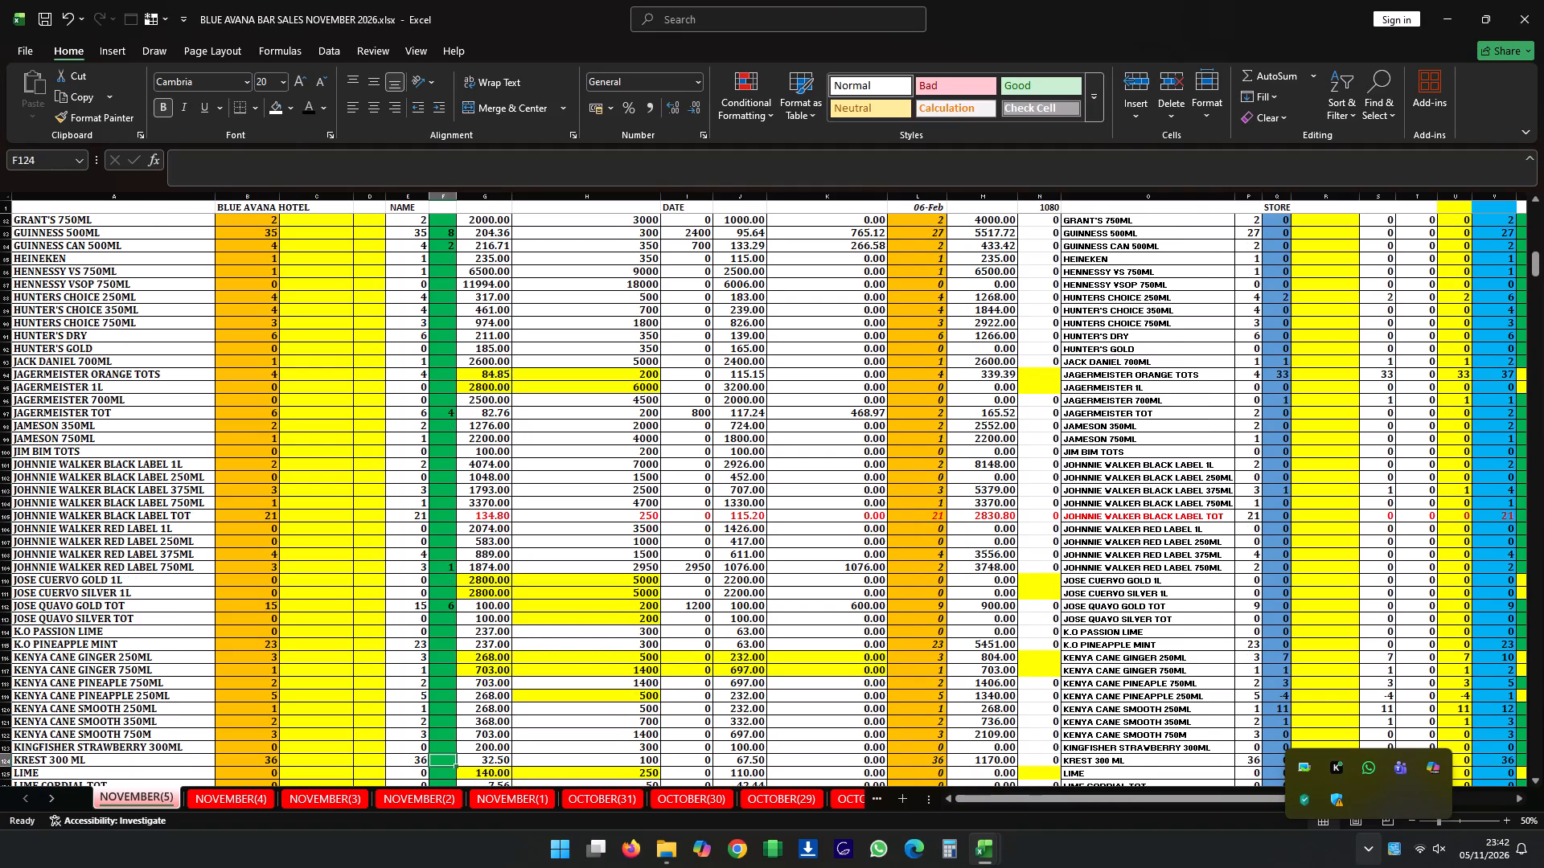
key(4)
key(Down)
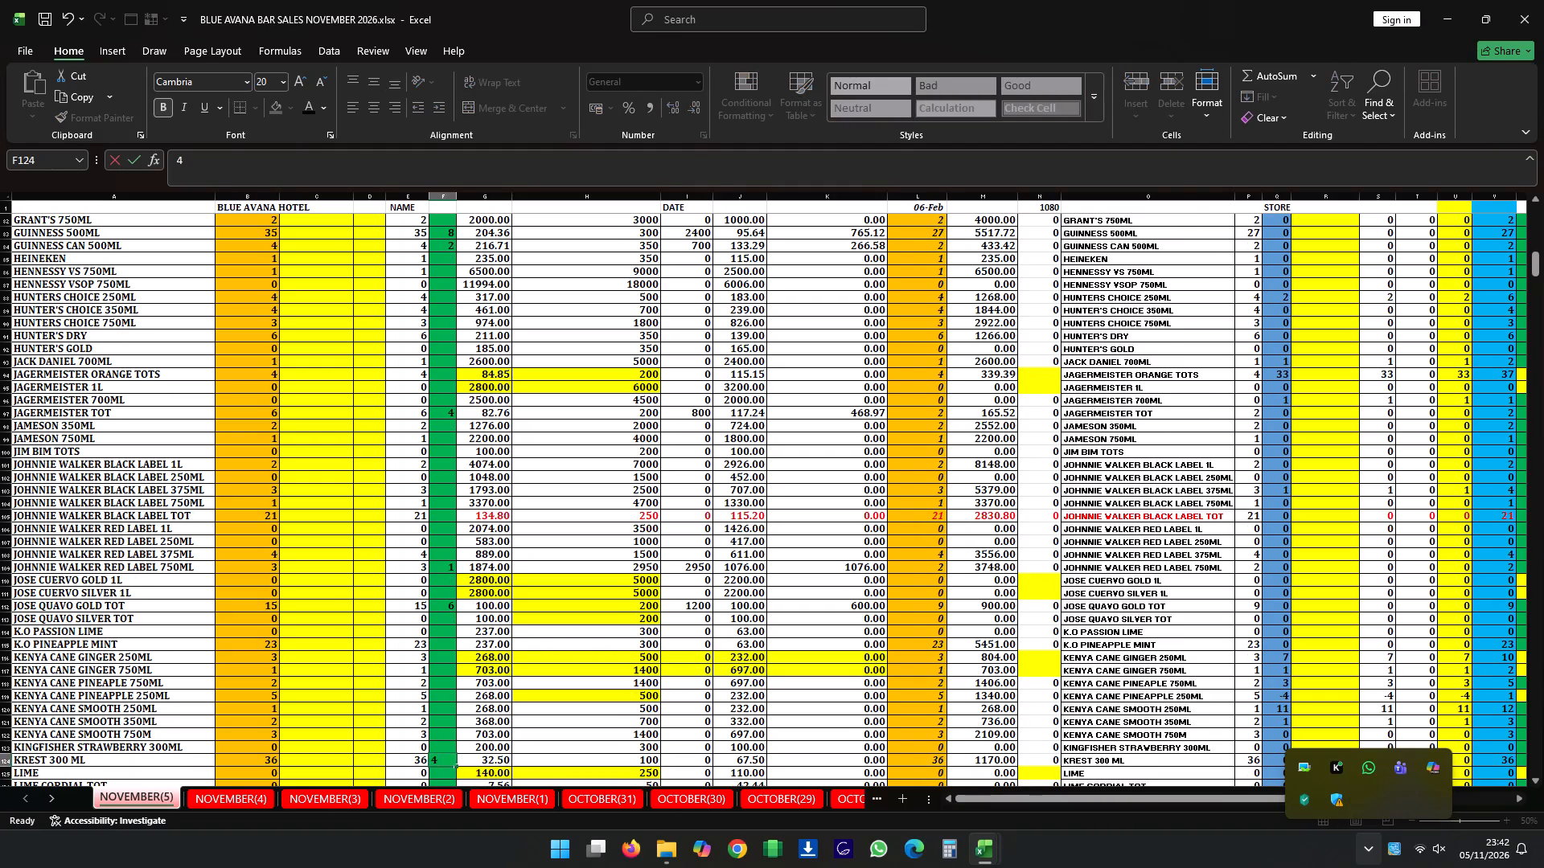
key(Up)
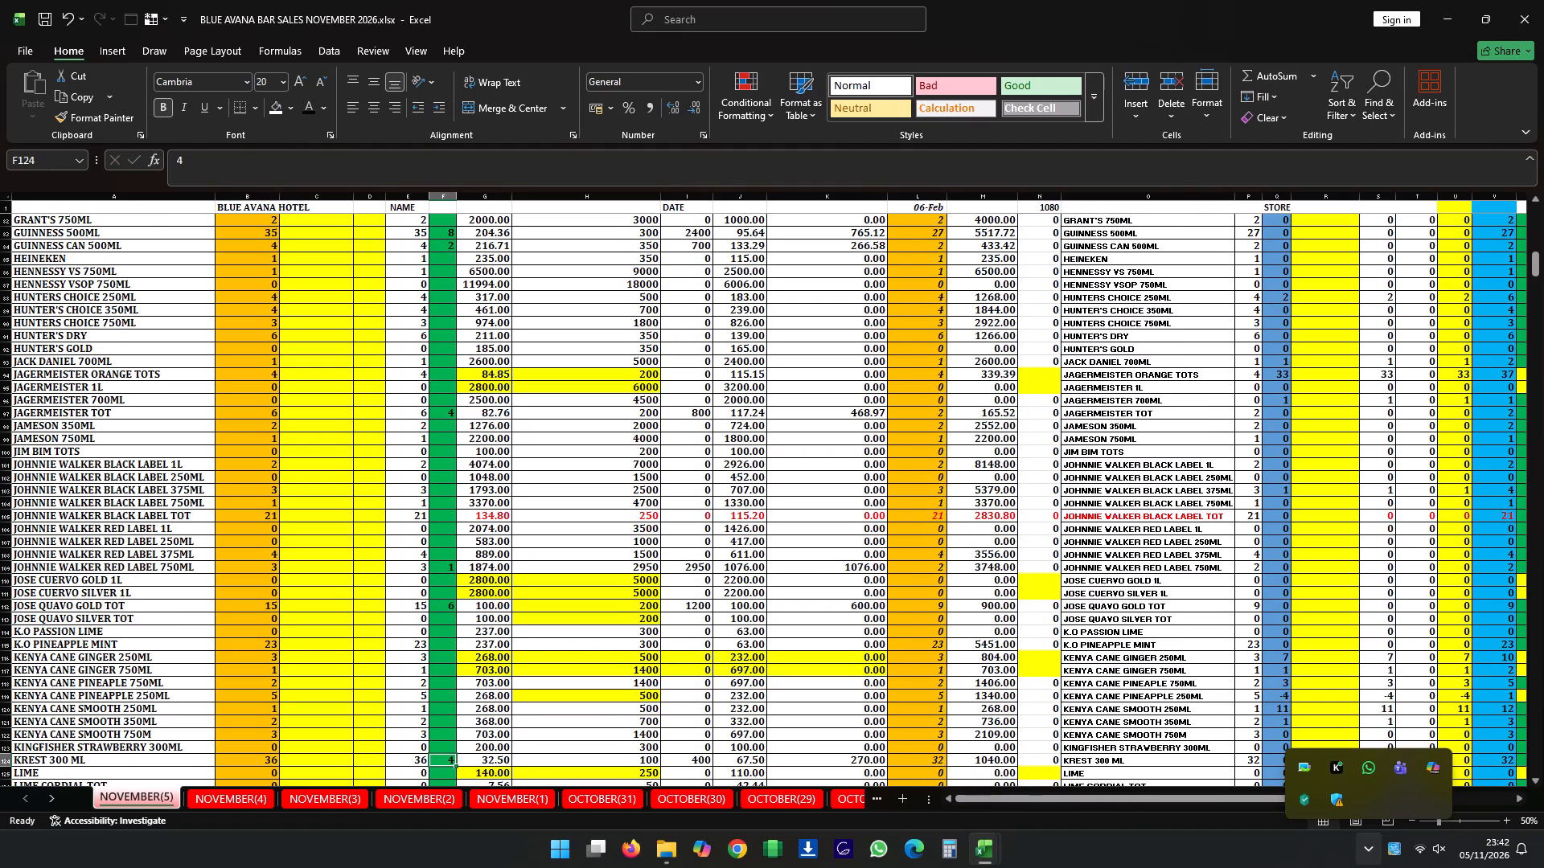
Enter a SALES quantity of 2 for MANYATTA in cell F131.
key(Down)
key(Down)
key(Down)
key(Down)
key(Down)
key(Down)
key(Down)
key(Down)
key(Down)
key(Down)
key(Down)
key(Down)
key(Down)
key(Down)
key(Down)
key(Down)
key(Down)
key(Down)
key(Down)
key(Up)
key(Up)
key(Up)
key(Up)
key(Up)
key(Up)
key(Up)
key(Up)
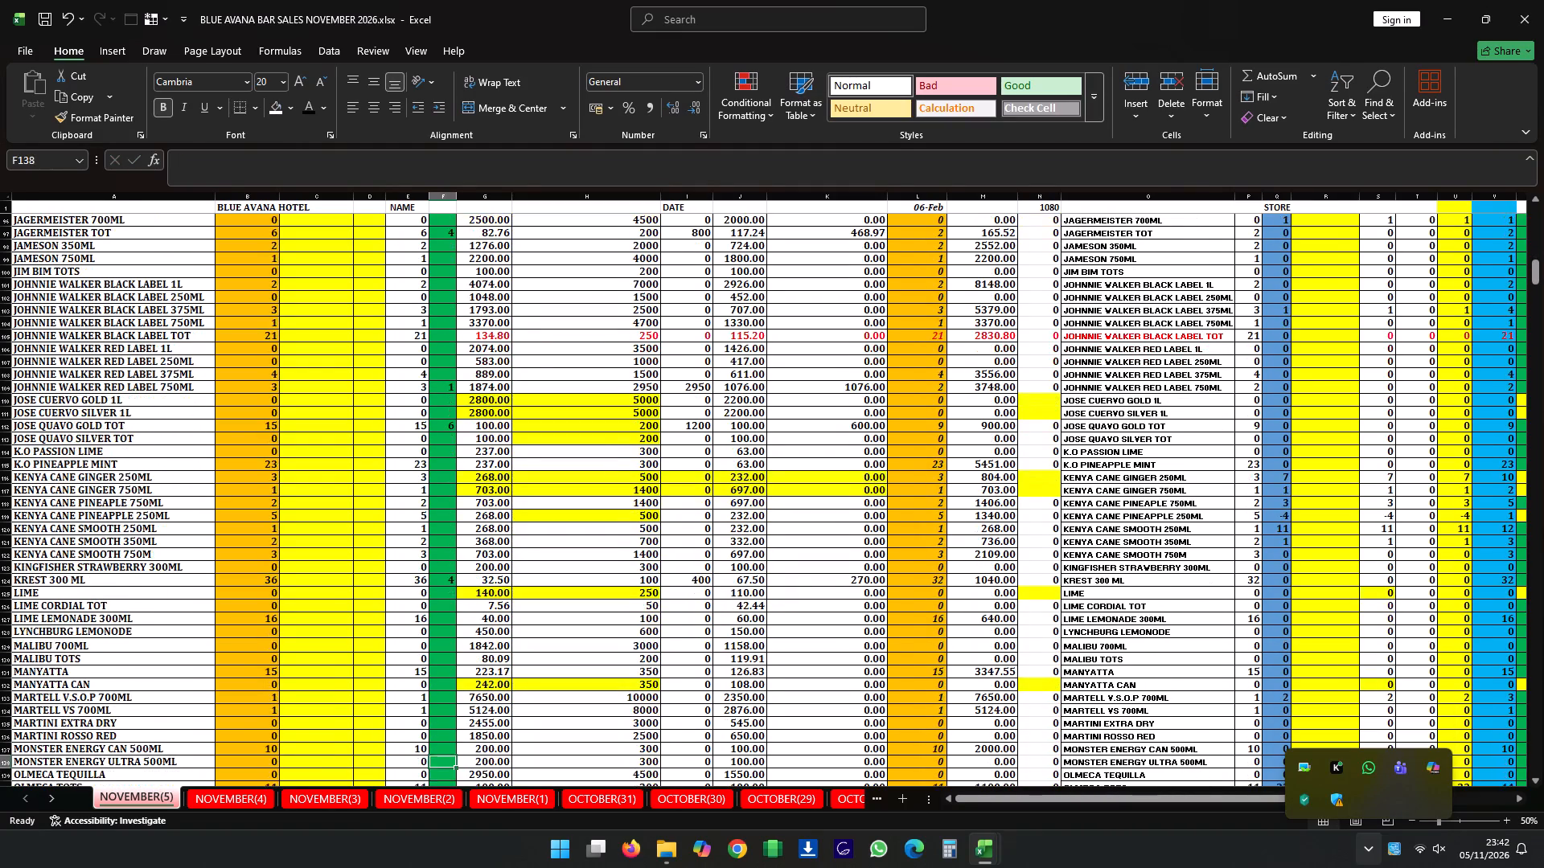
key(2)
key(Down)
key(Up)
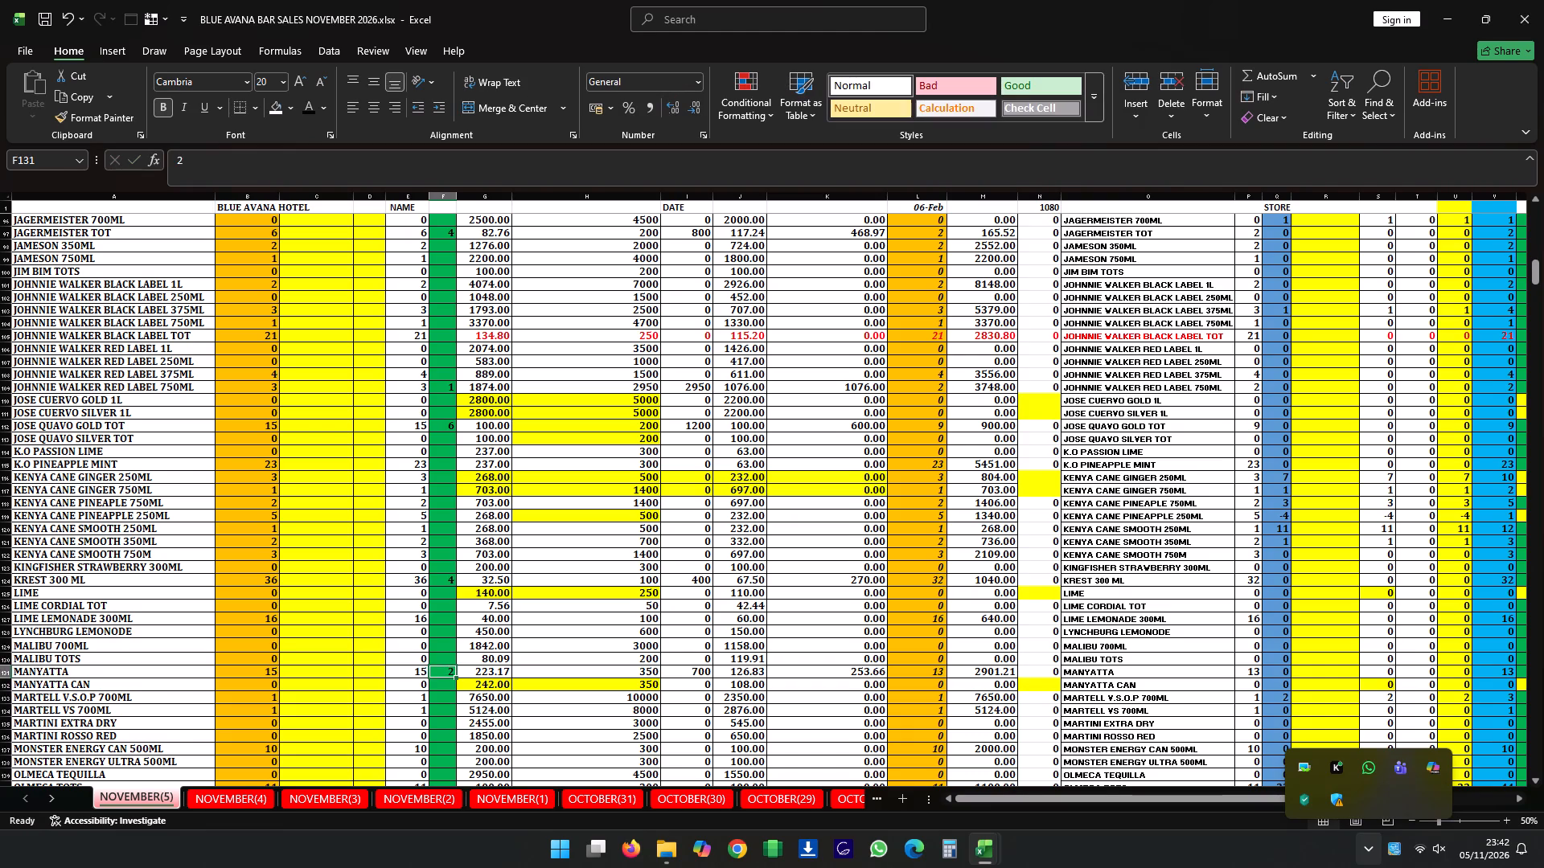
Enter a SALES quantity of 1 for MONSTER ENERGY CAN 500ML in cell F137.
key(Down)
key(Down)
key(Down)
key(Down)
key(Down)
key(Down)
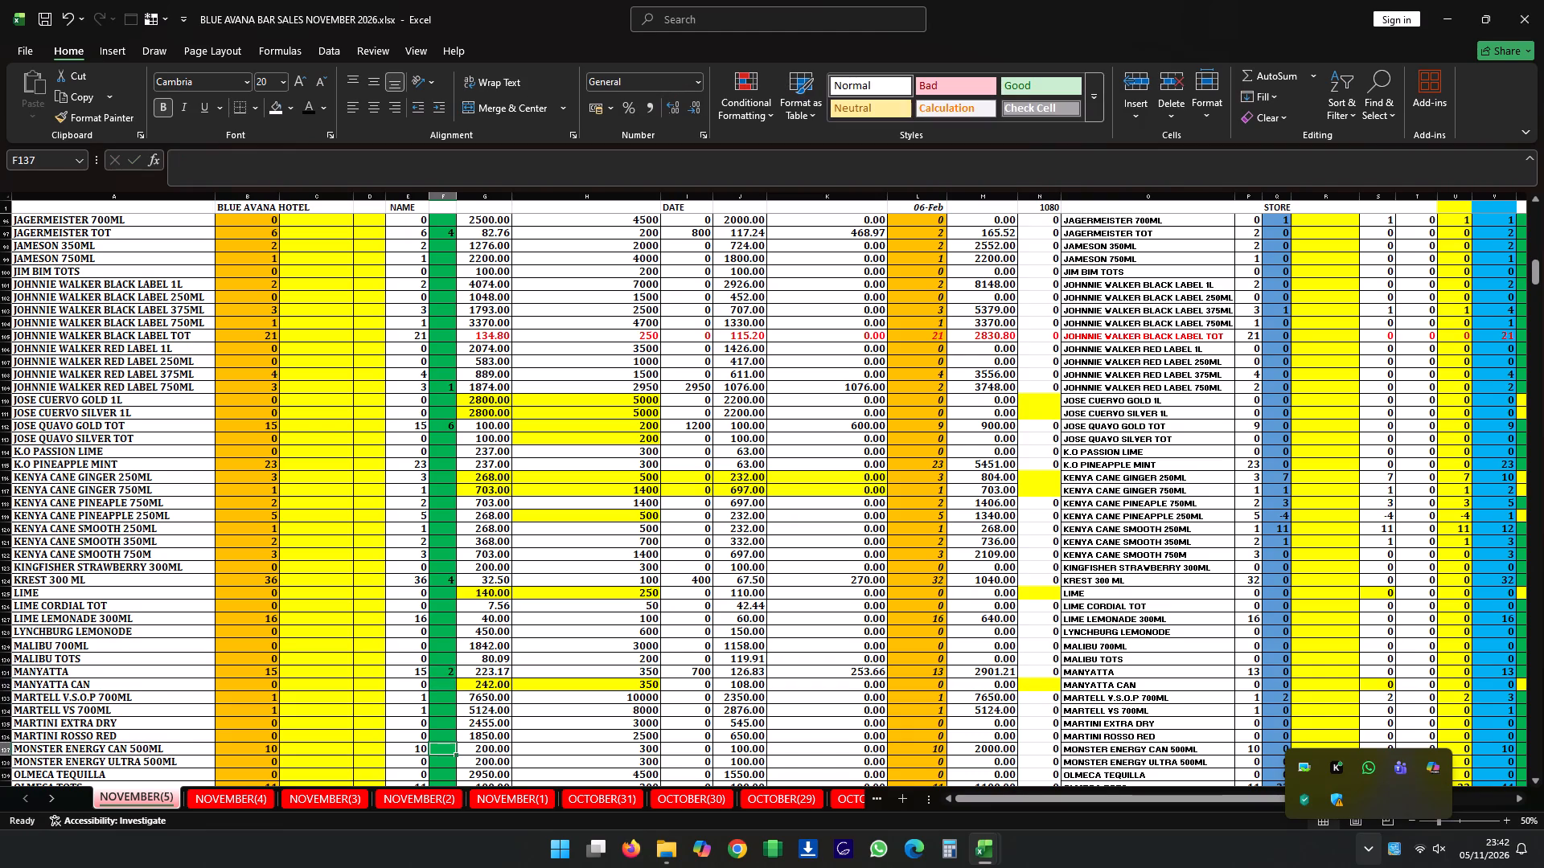
key(1)
key(Down)
key(Up)
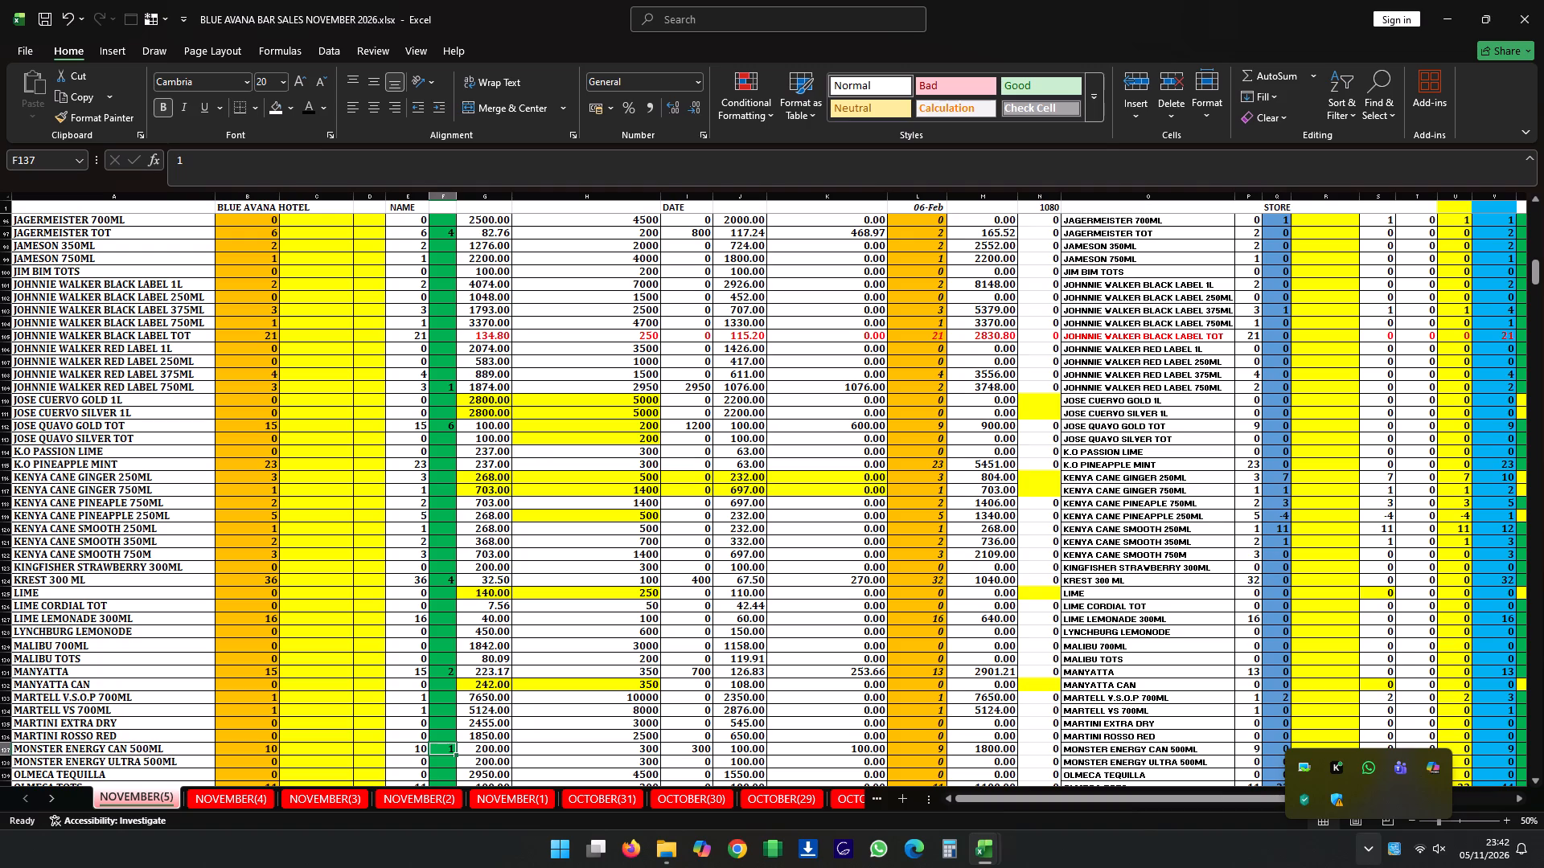
Enter a SALES quantity of 5 for OLMECA TOTS in cell F140.
key(Down)
key(Down)
key(Down)
key(Down)
key(Down)
key(Up)
key(Up)
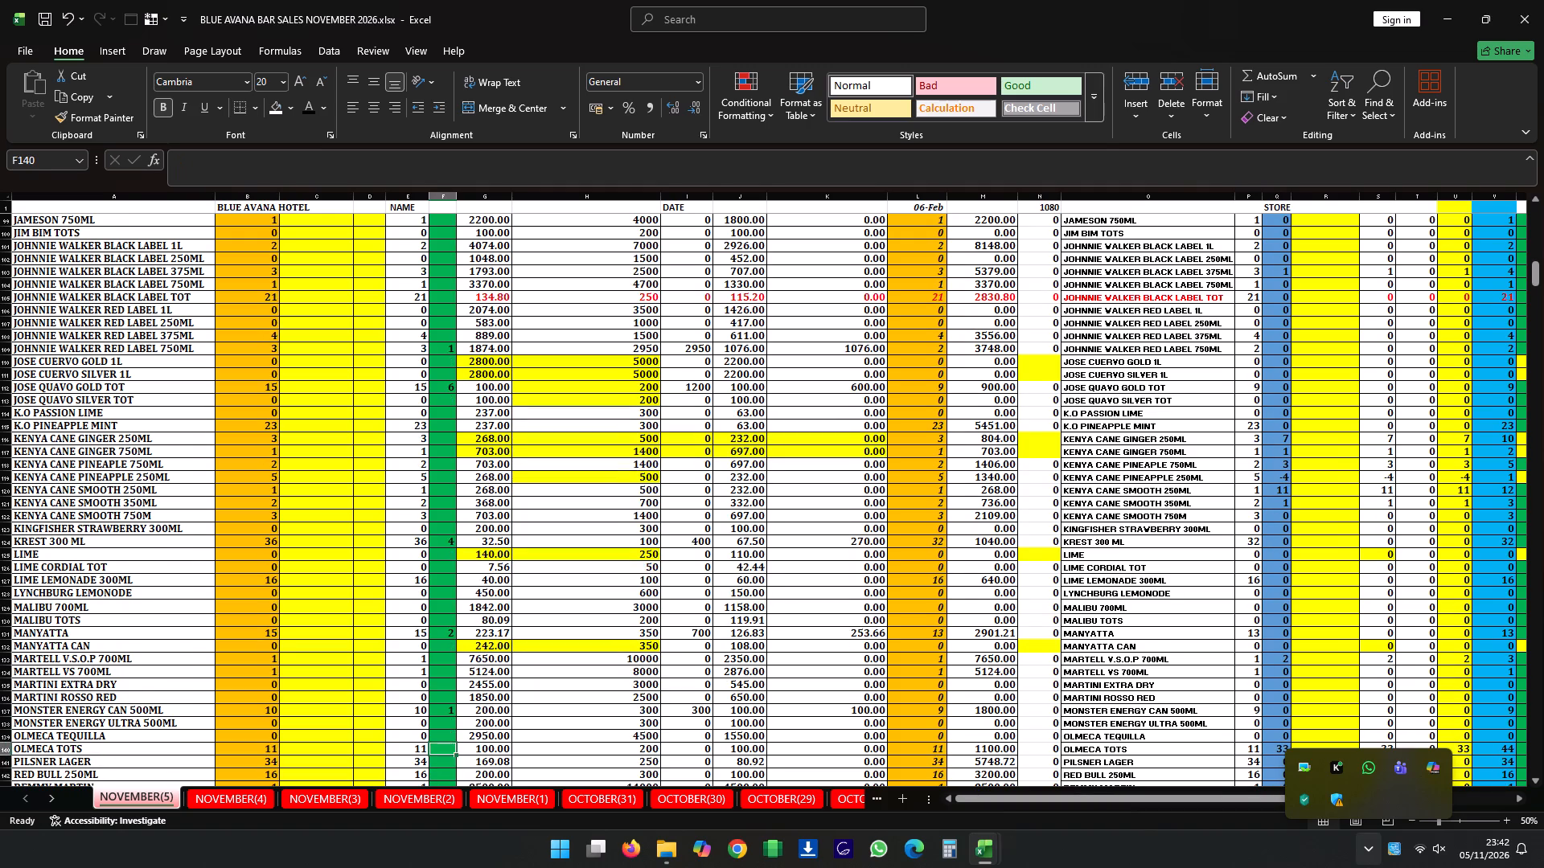
key(Up)
key(Down)
key(5)
key(Down)
key(Up)
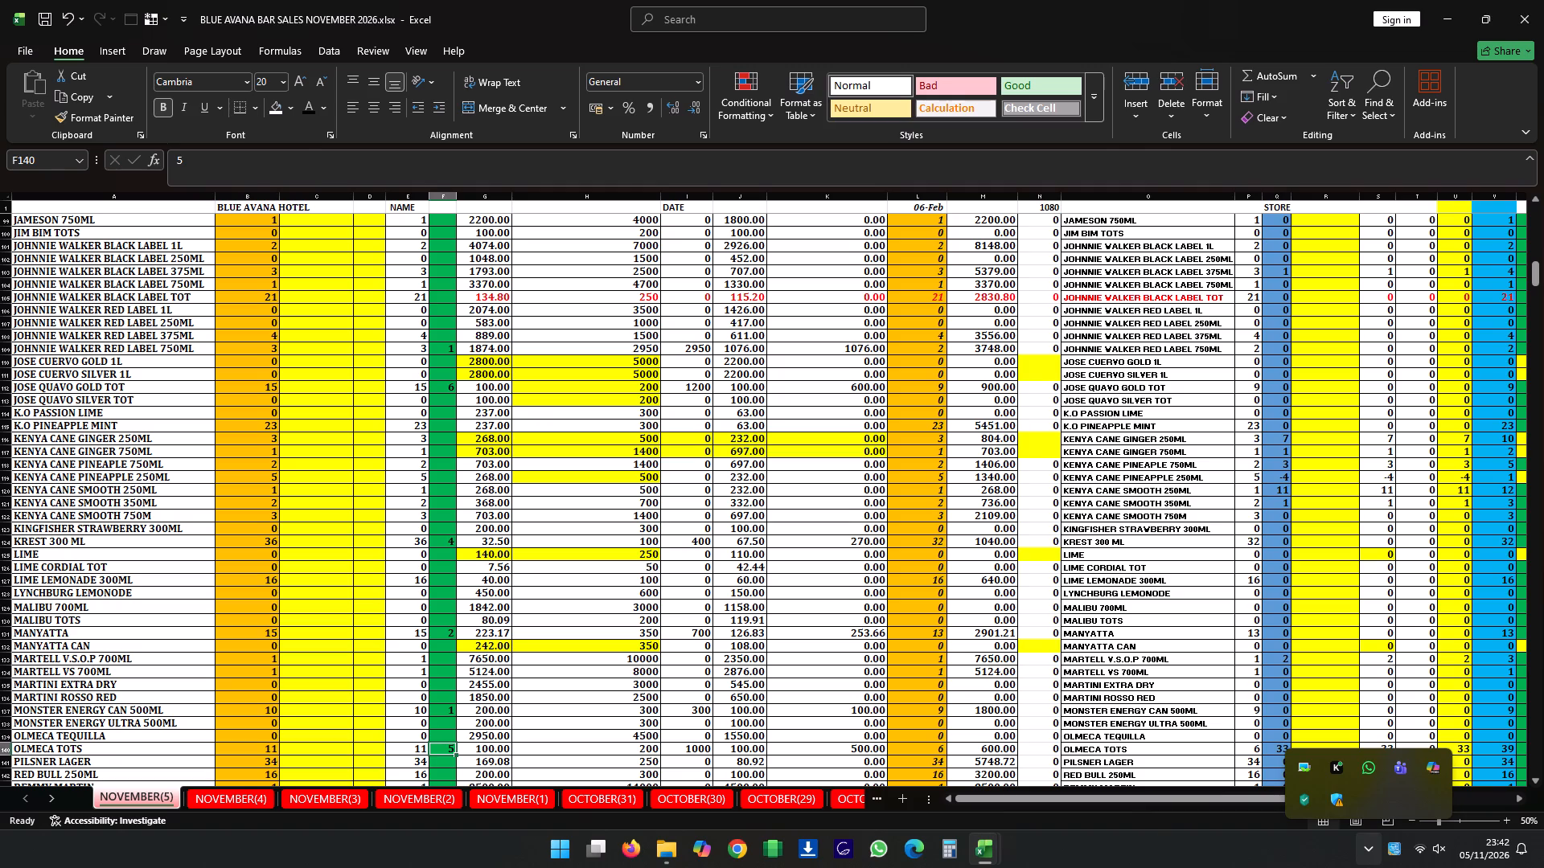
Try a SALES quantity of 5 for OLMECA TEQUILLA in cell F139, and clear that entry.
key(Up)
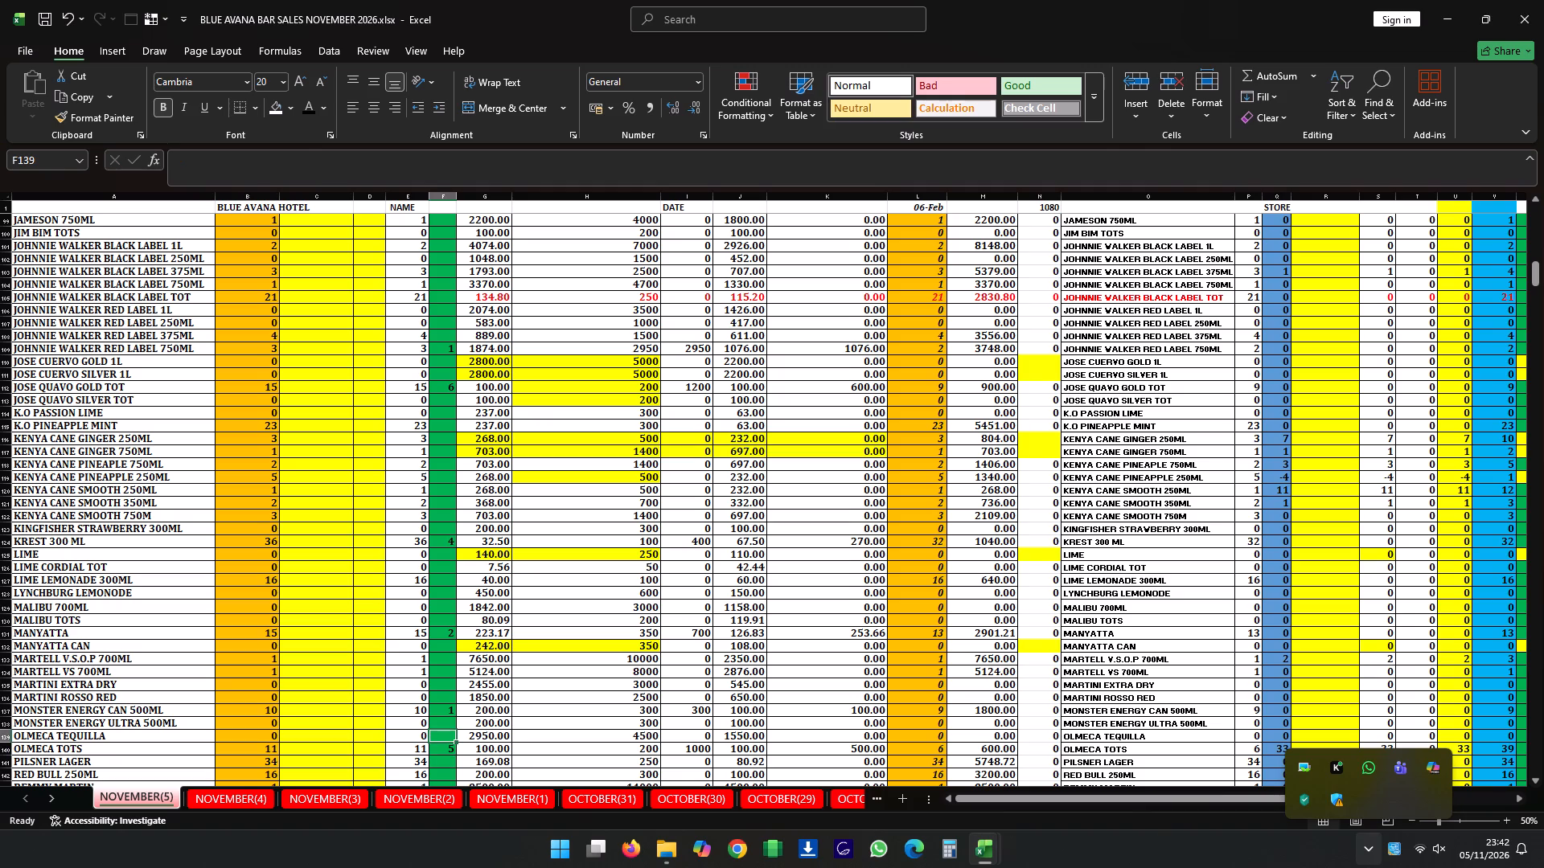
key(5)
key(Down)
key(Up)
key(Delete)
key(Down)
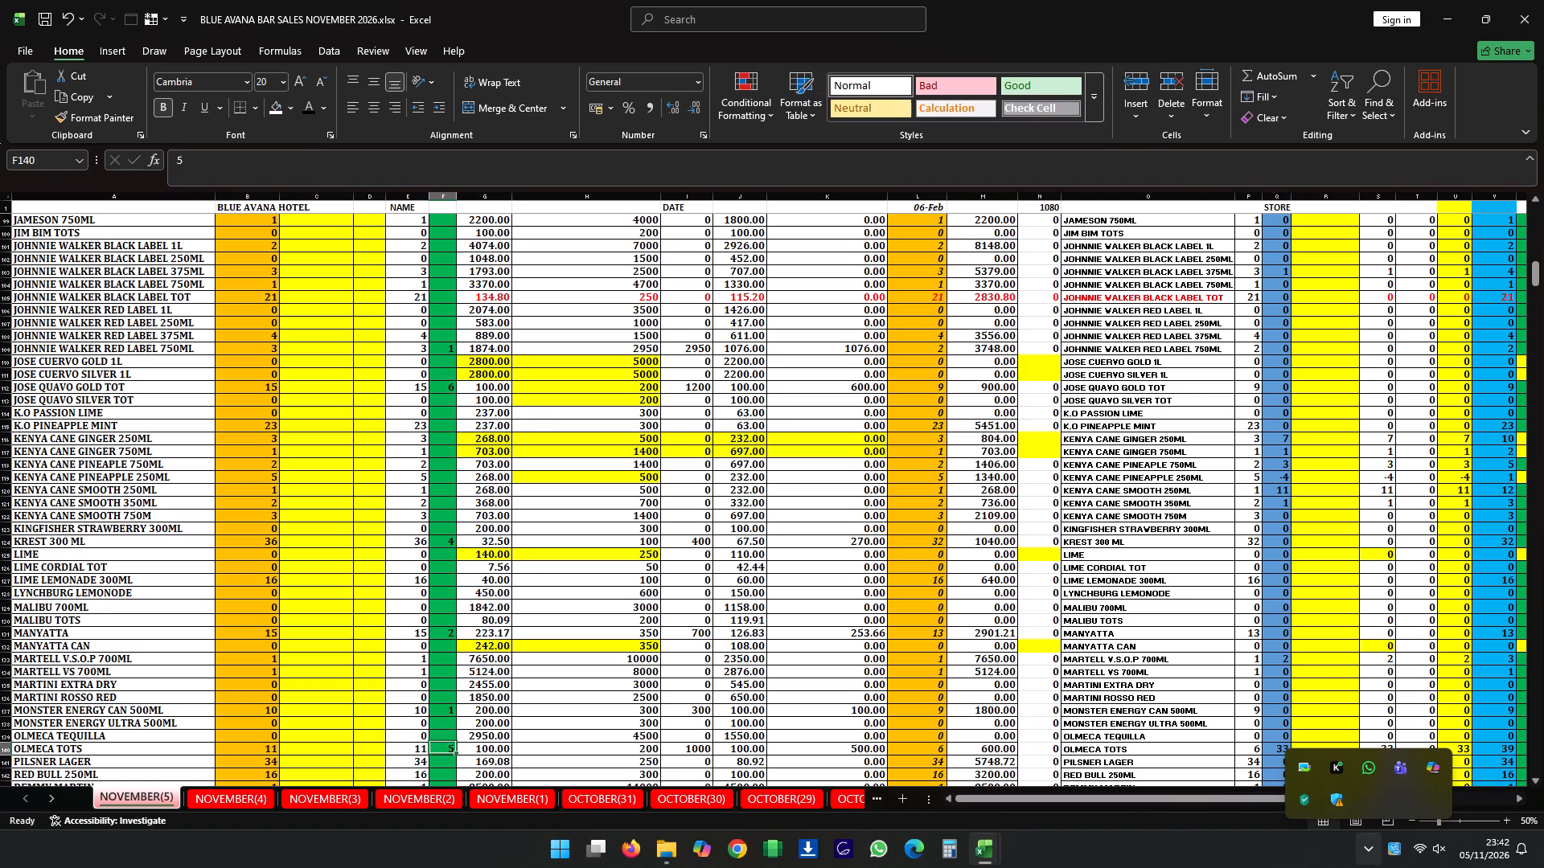
Enter a SALES quantity of 2 for PILSNER LAGER in cell F141.
key(Down)
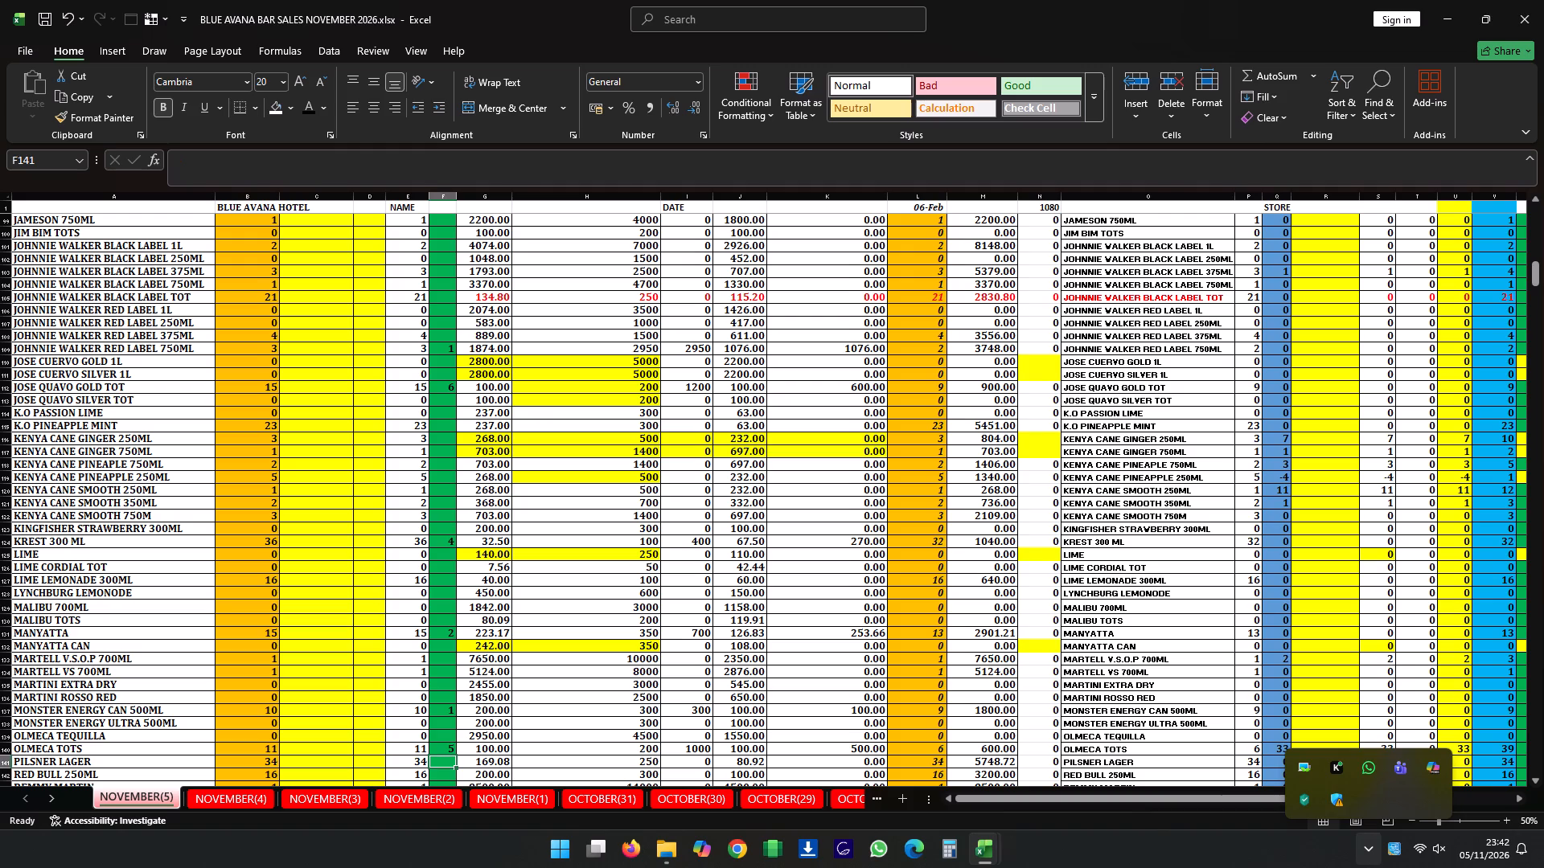
key(Down)
key(Down)
key(Down)
key(Up)
key(Up)
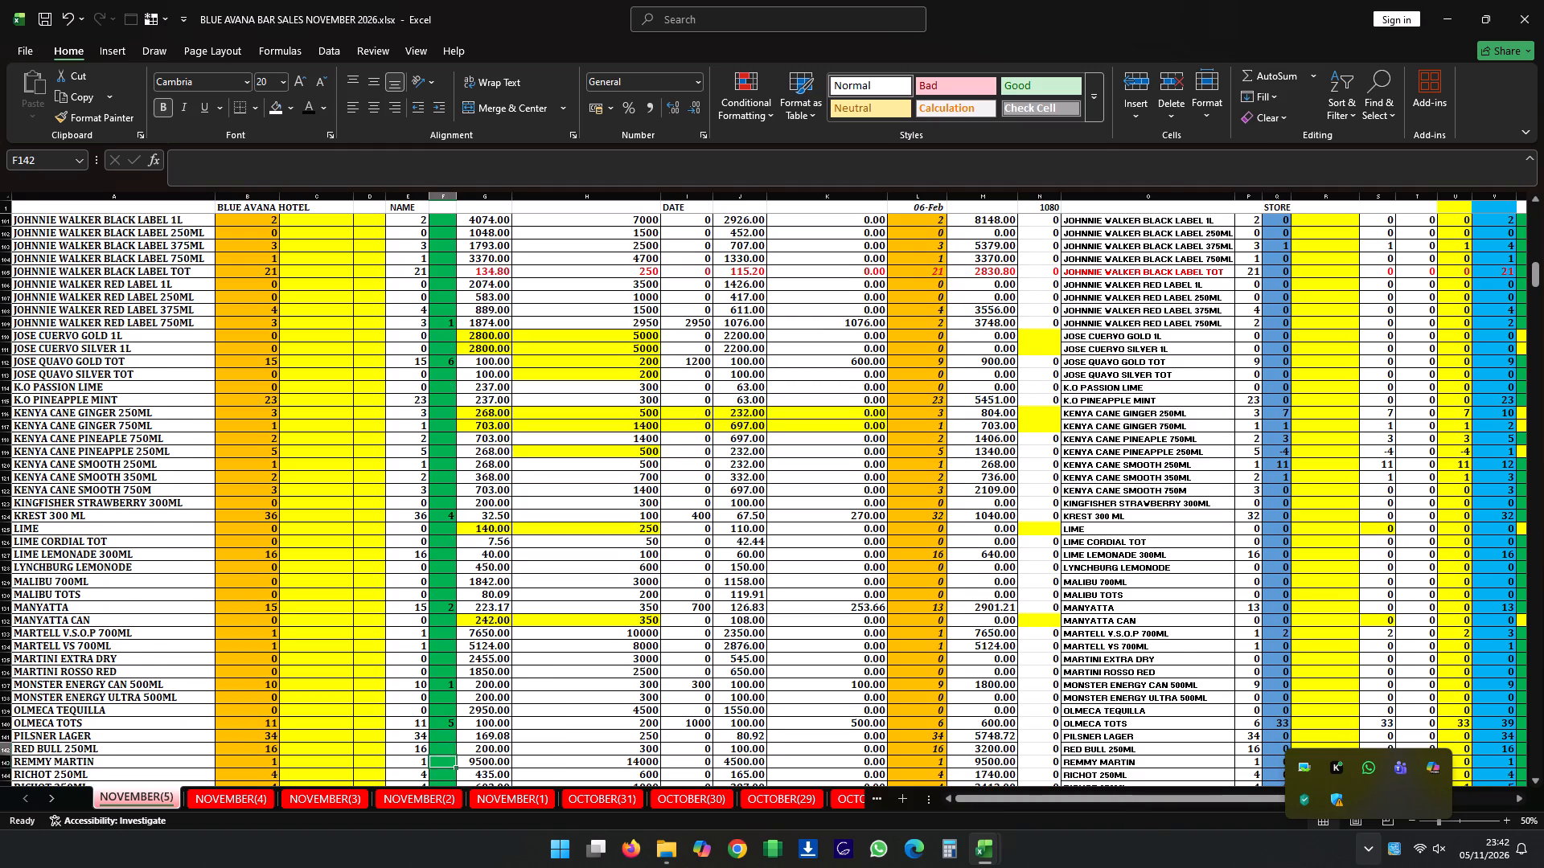
key(Up)
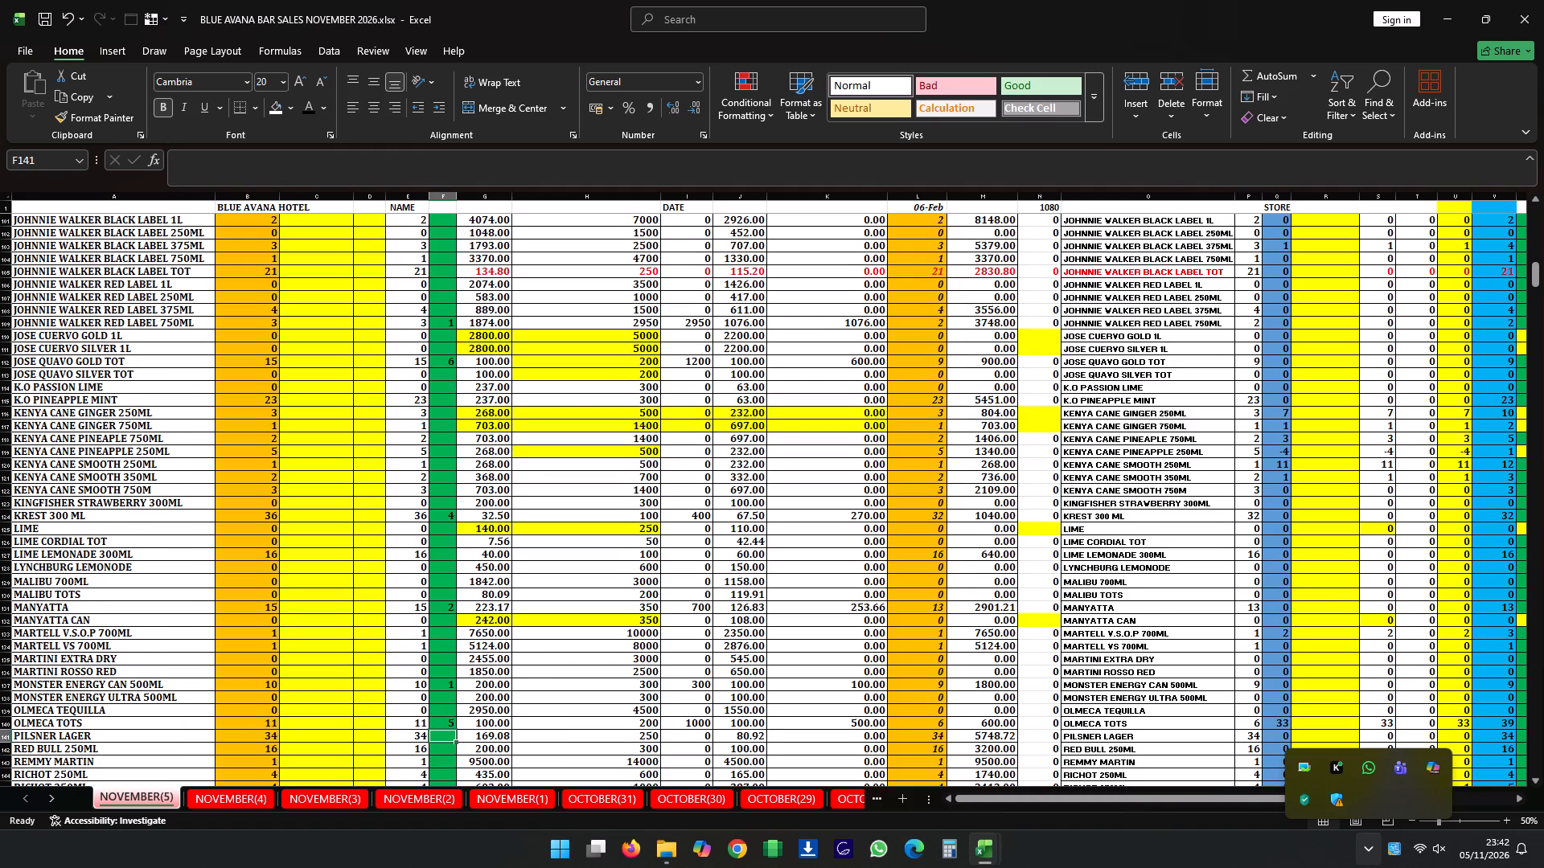
key(2)
key(Down)
key(Up)
Look through the item rows from RED BULL 250ML down to the SMIRNOFF ICE products for the next item sold.
key(Down)
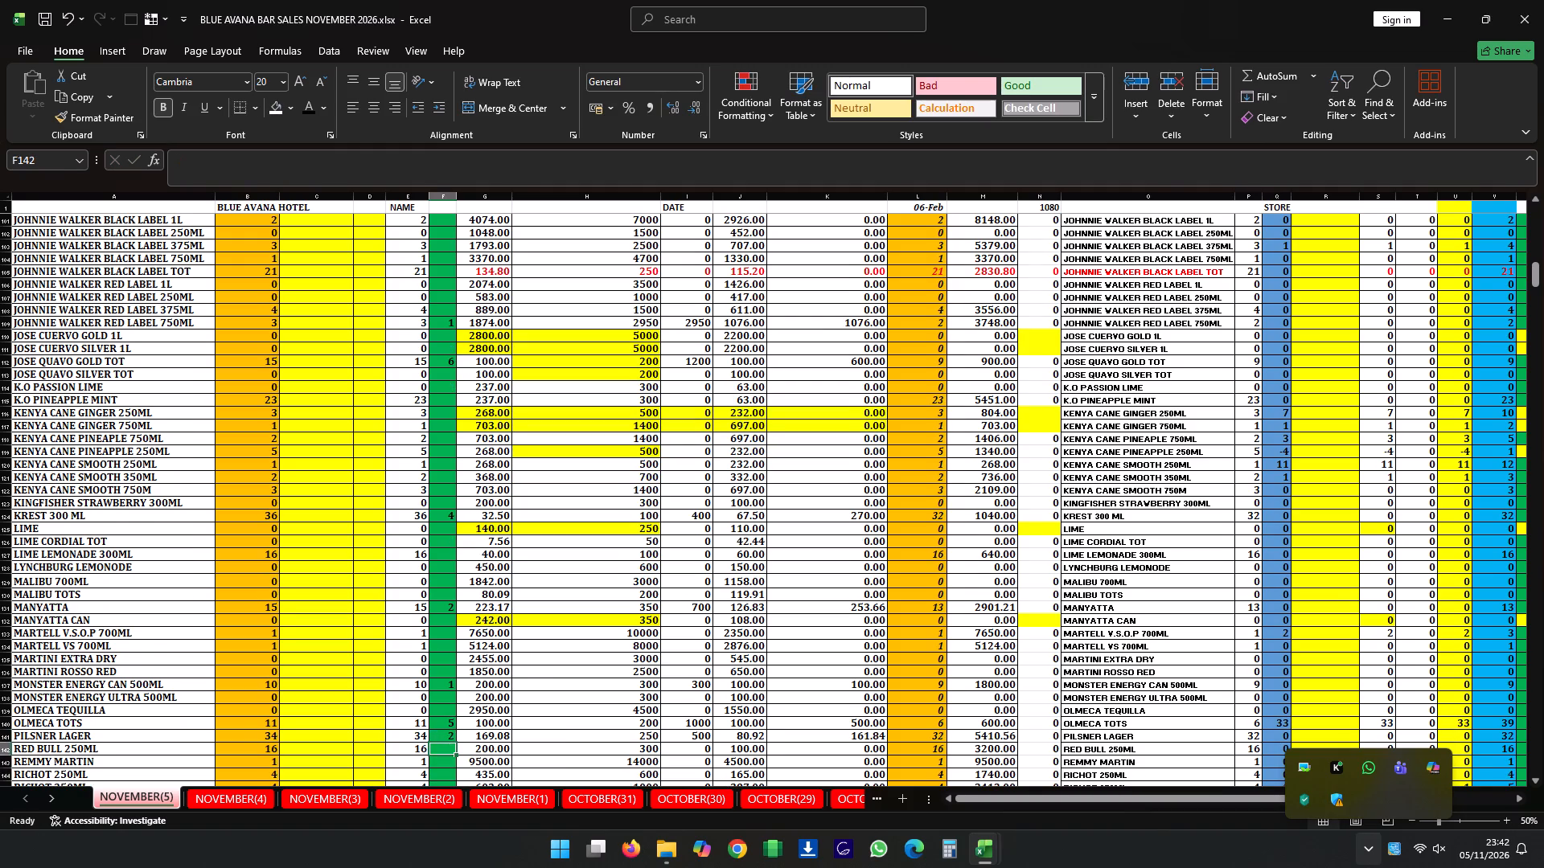
key(Down)
key(Down)
key(Down)
key(Down)
key(Up)
key(Up)
key(Up)
key(Up)
key(Up)
key(Up)
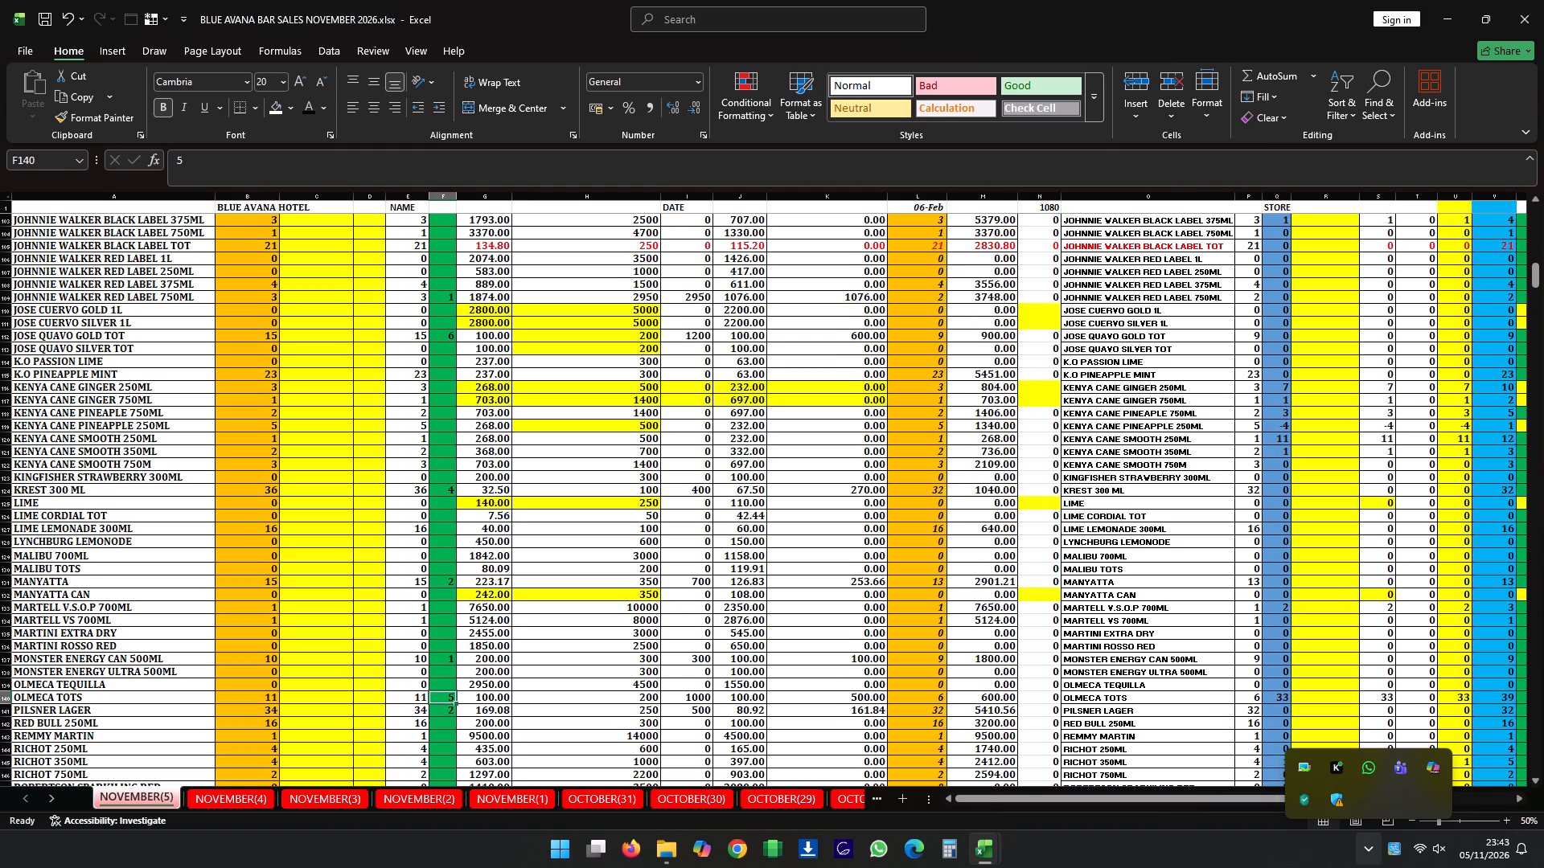
key(Down)
key(Down)
key(Down)
key(Down)
key(Down)
key(Down)
key(Down)
key(Down)
key(Down)
key(Down)
key(Down)
key(Down)
key(Down)
key(Down)
key(Down)
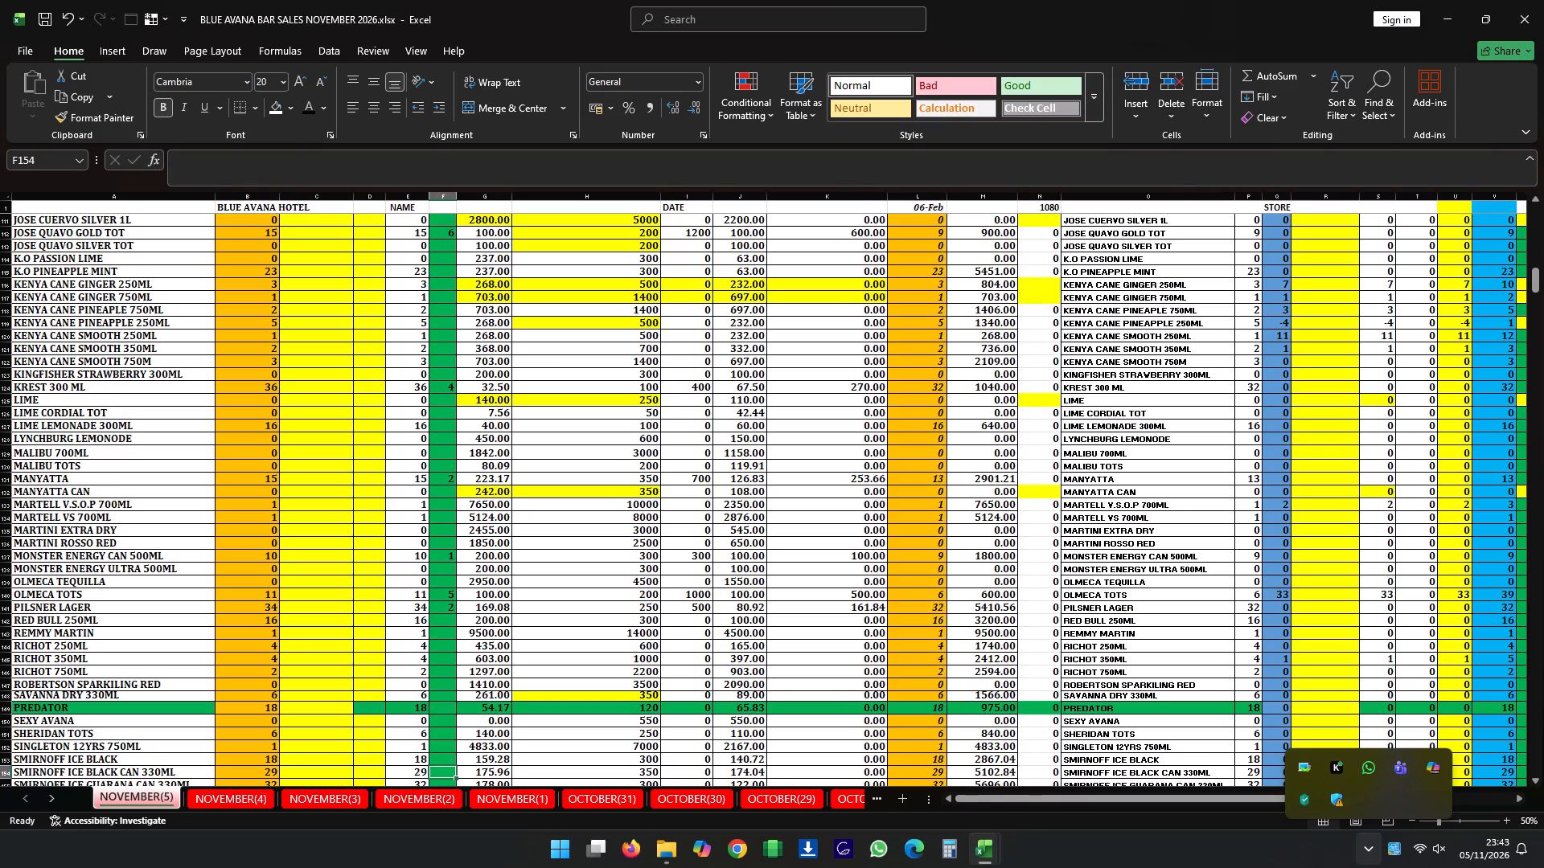
key(Down)
key(Down)
key(Down)
key(Down)
key(Down)
key(Down)
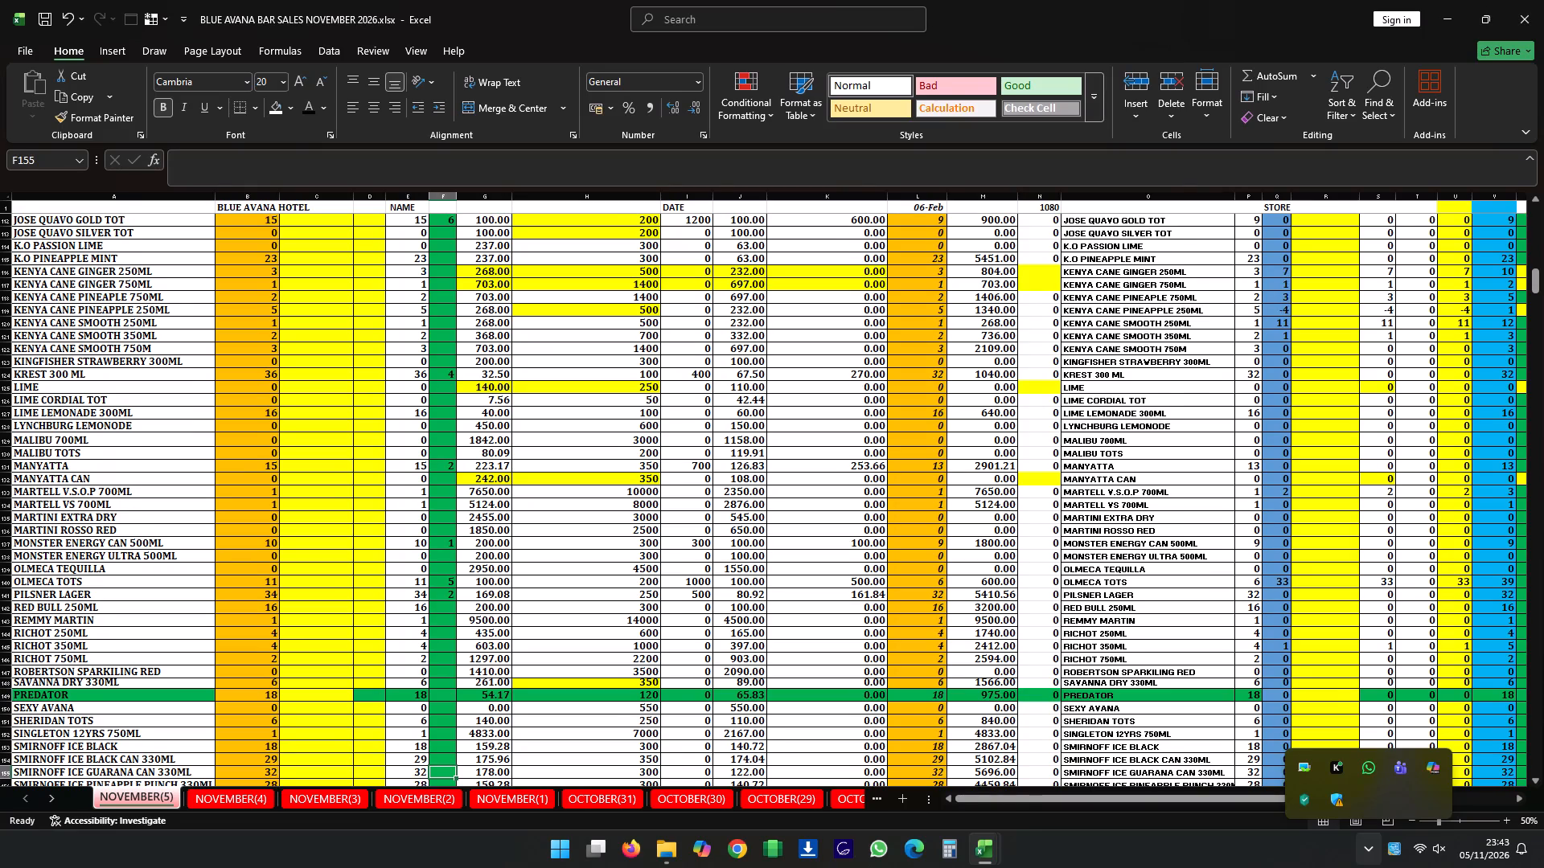
Enter a SALES quantity of 1 for RED BULL 250ML in cell F142.
key(Up)
key(Up)
key(Up)
key(Up)
key(Up)
key(Up)
key(Up)
key(Up)
key(Up)
key(Up)
key(Up)
key(Up)
key(Up)
key(Up)
key(Up)
key(Up)
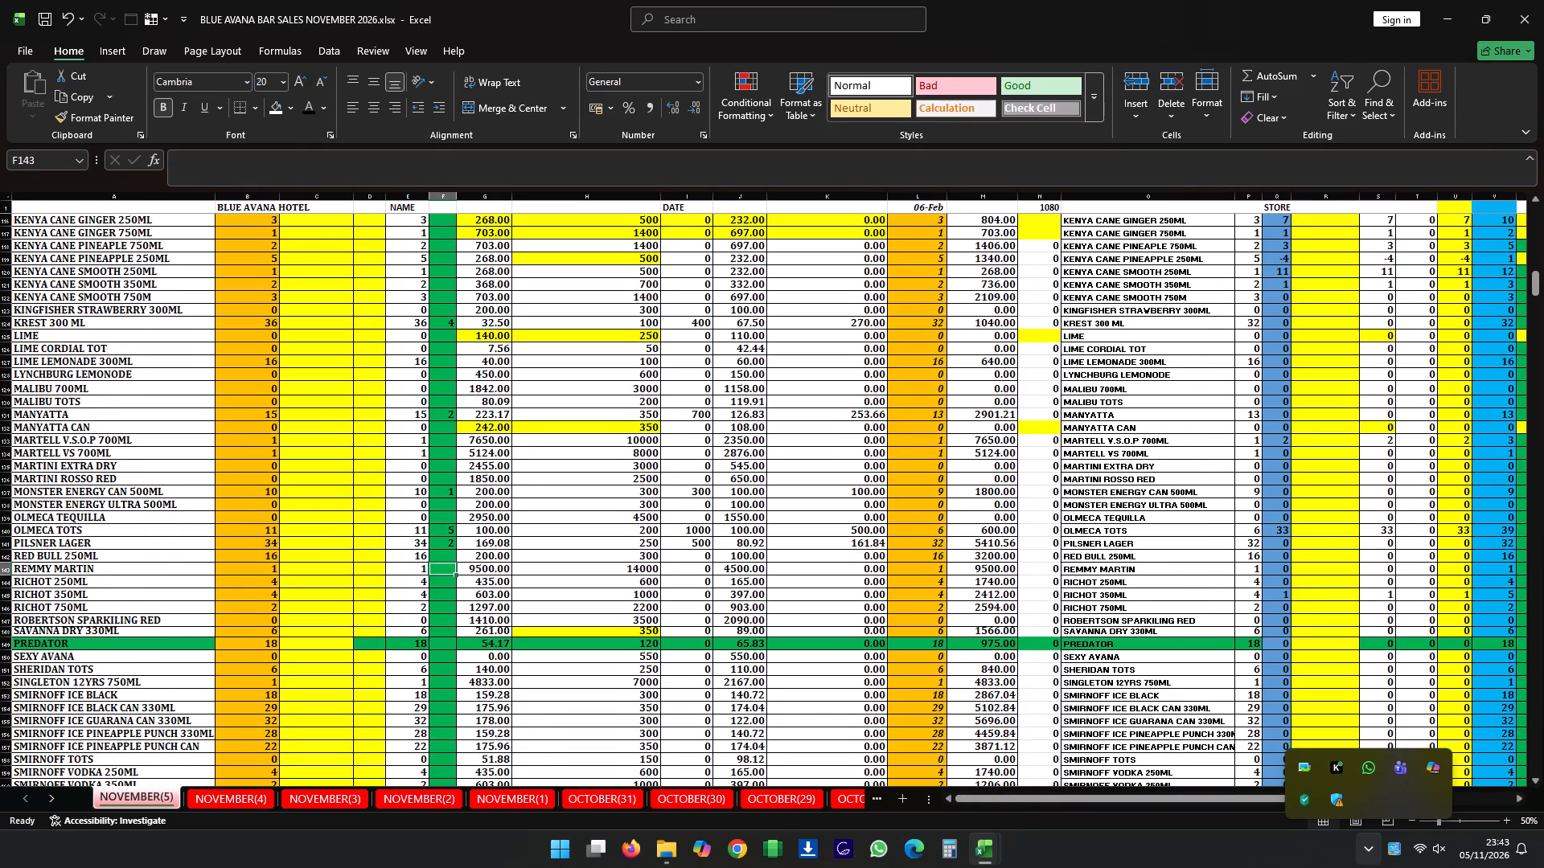
key(Up)
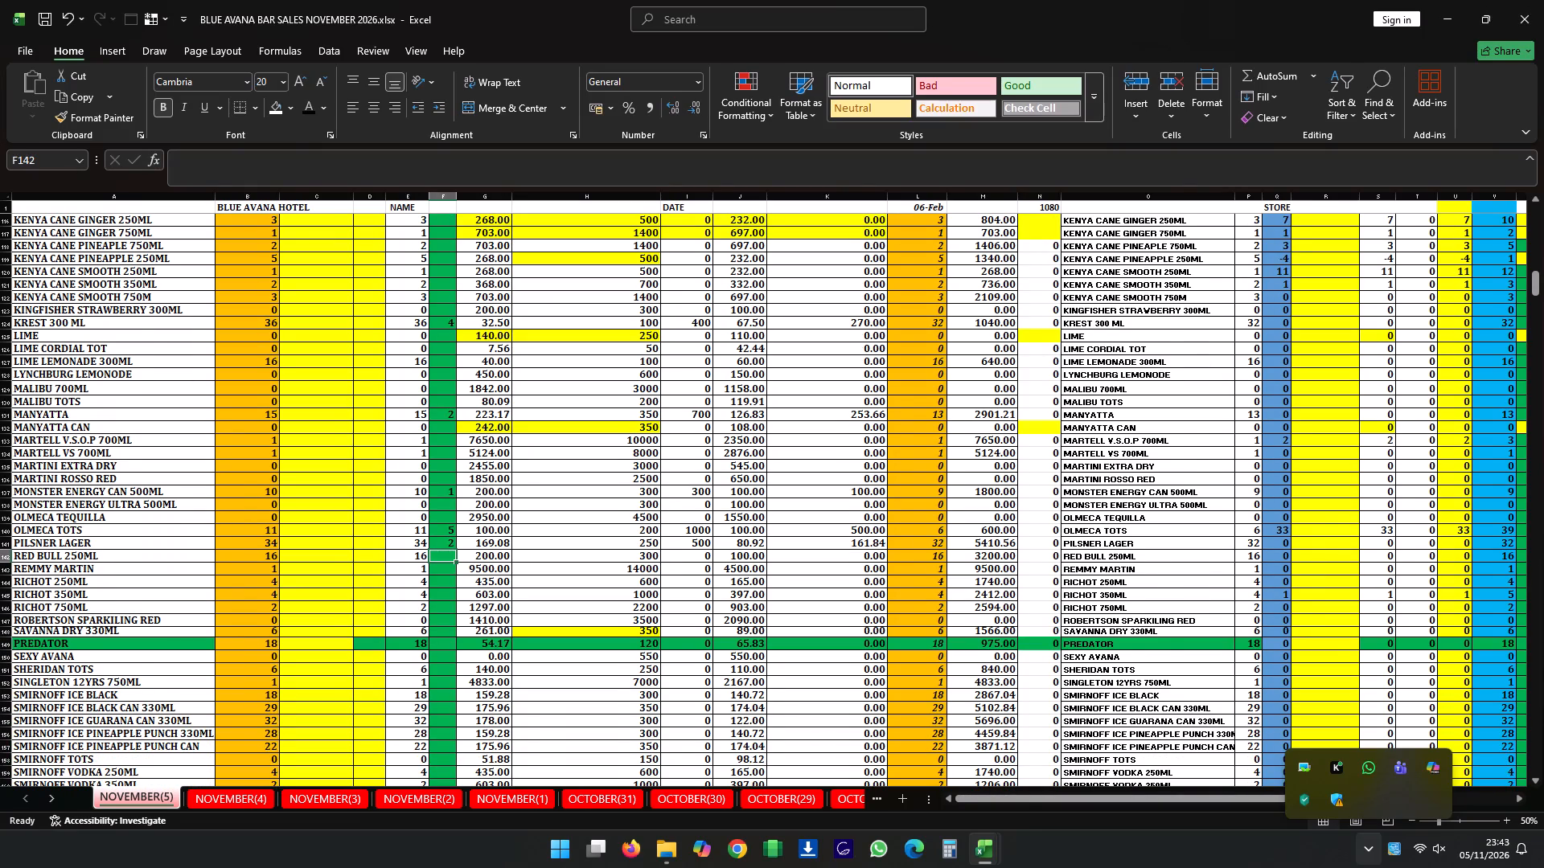
key(1)
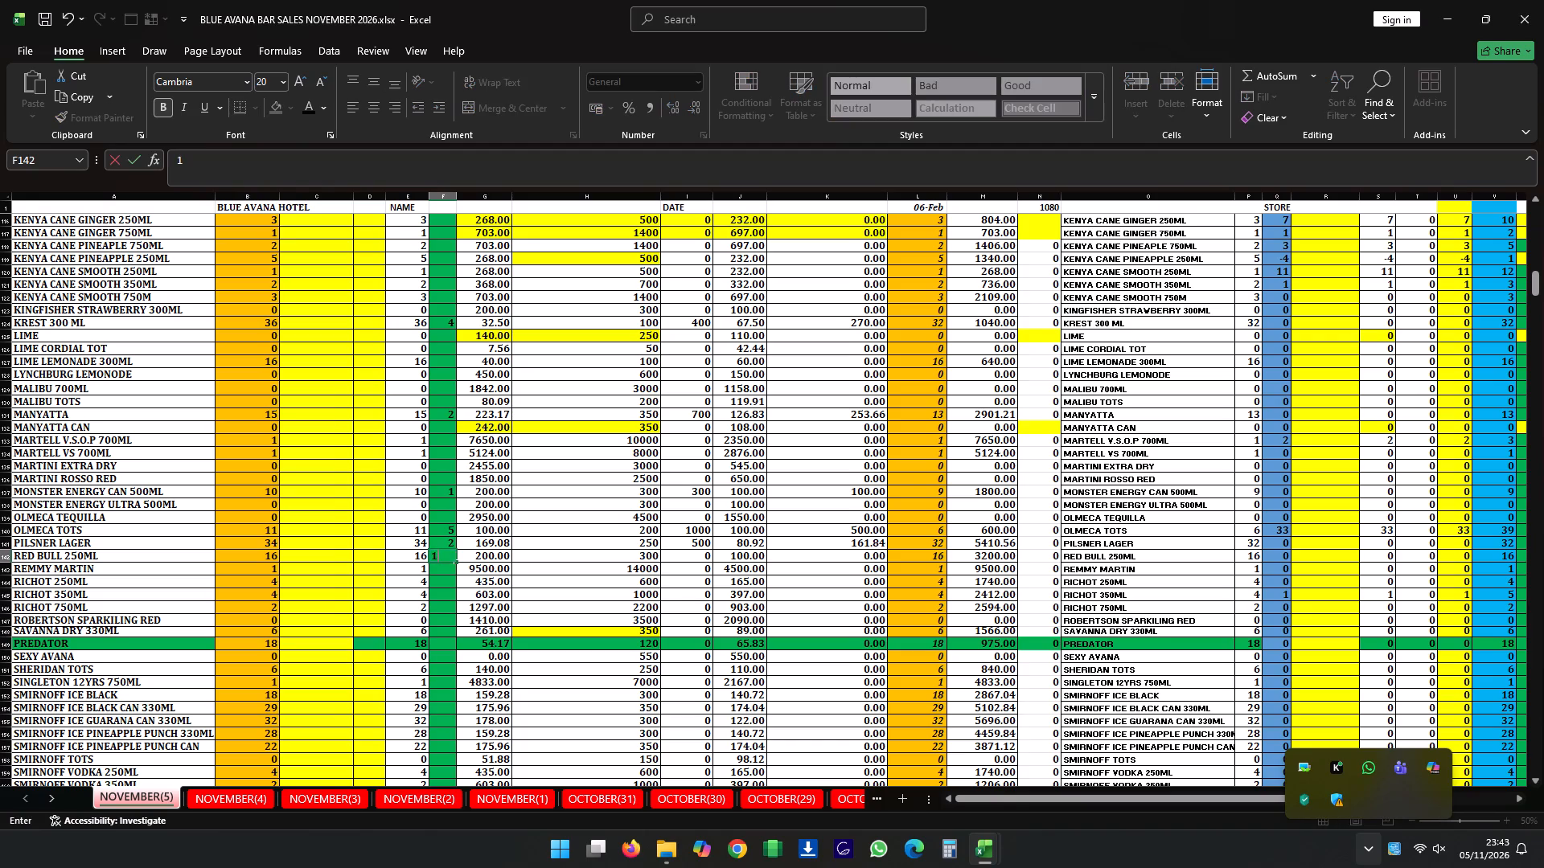
key(Down)
key(Up)
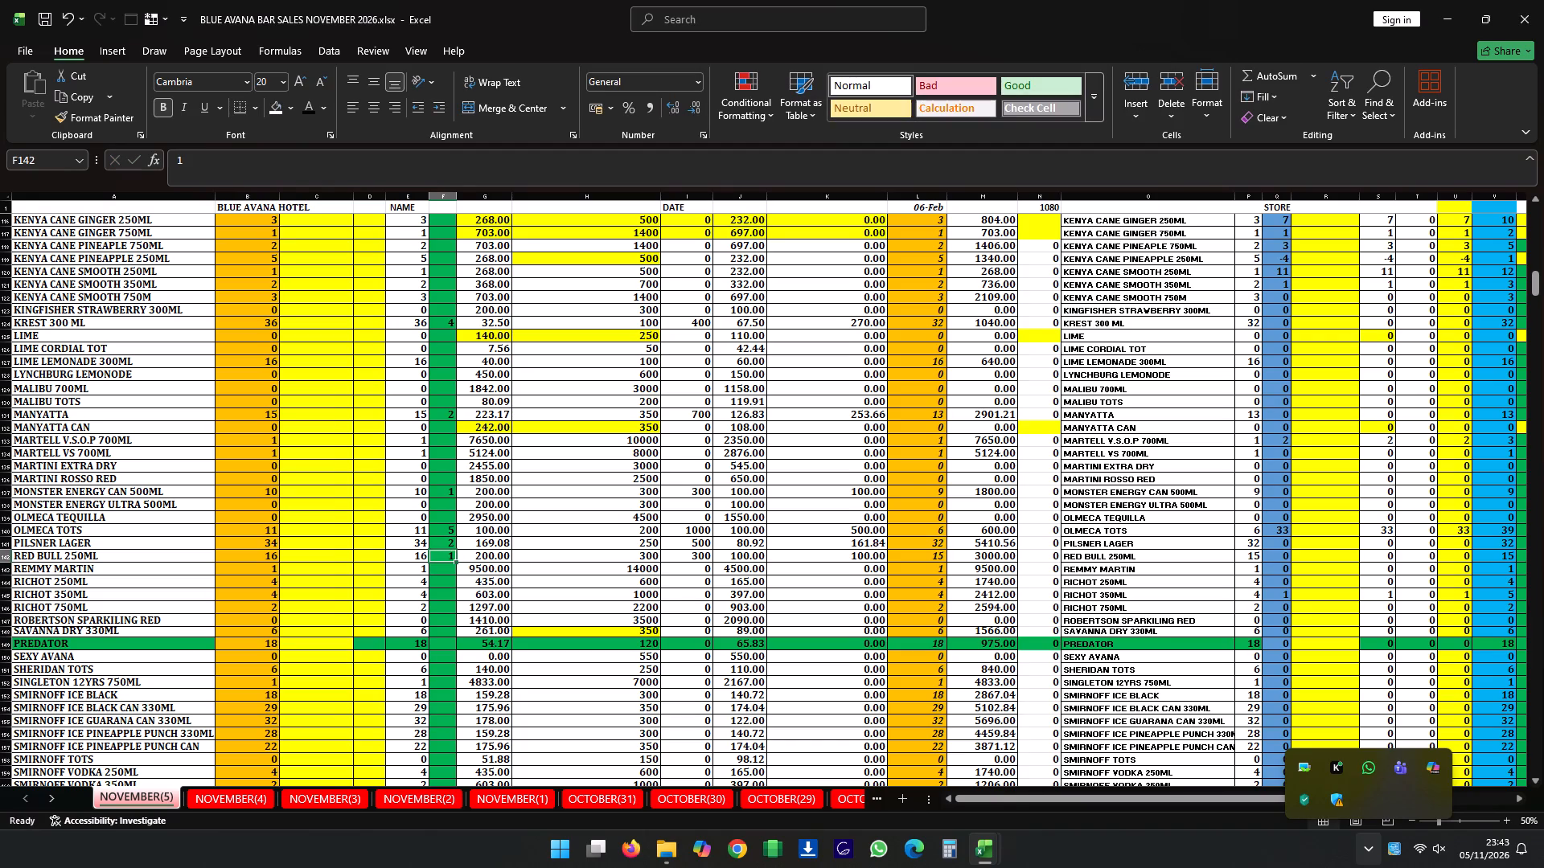
Enter a SALES quantity of 1 for RICHOT 250ML in cell F144.
key(Down)
key(Down)
key(Down)
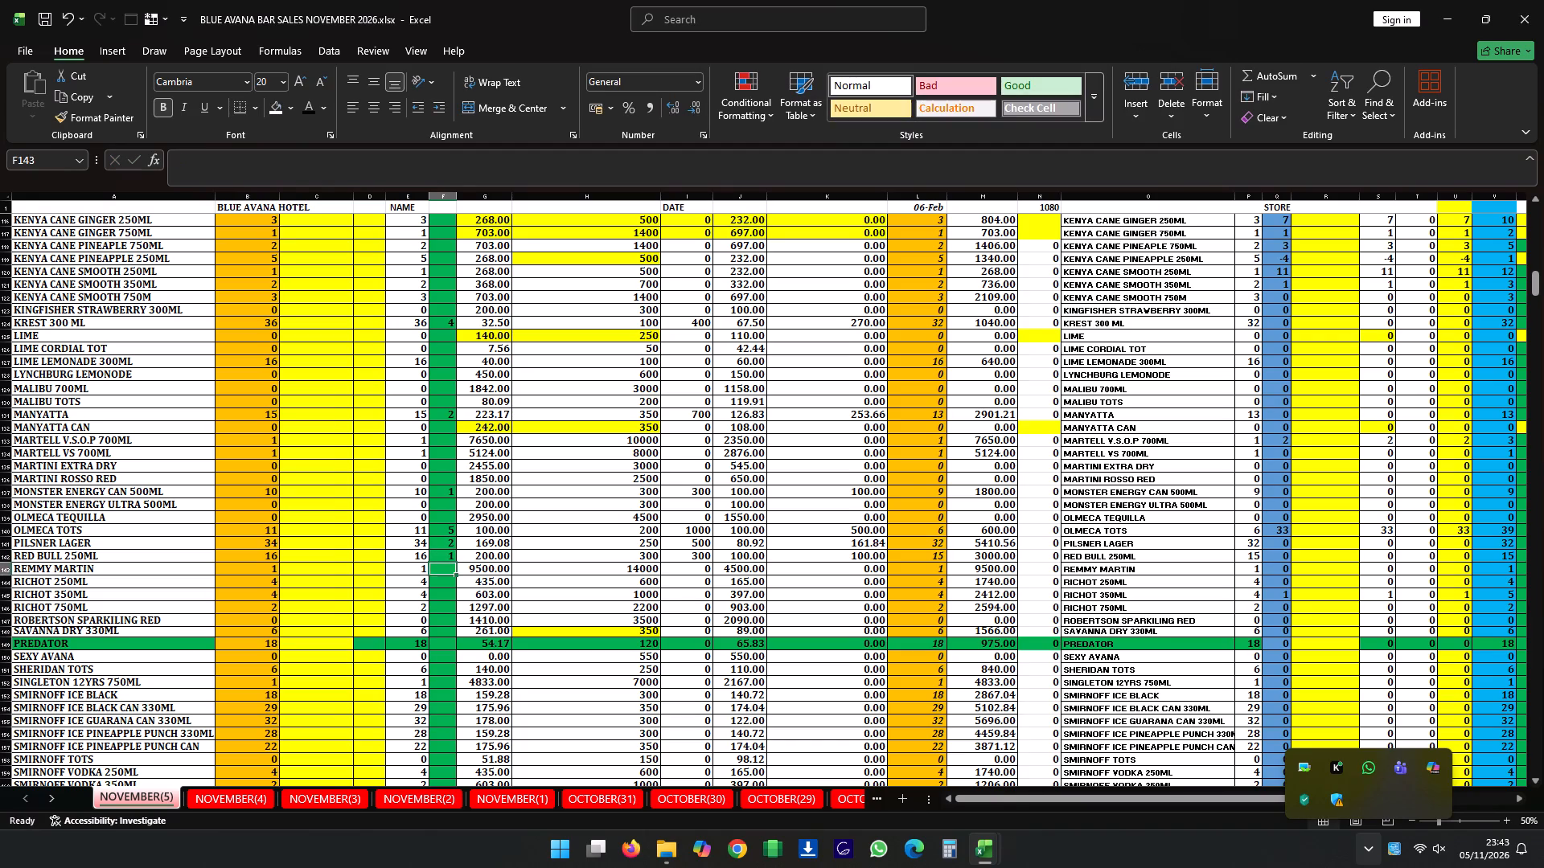
key(Up)
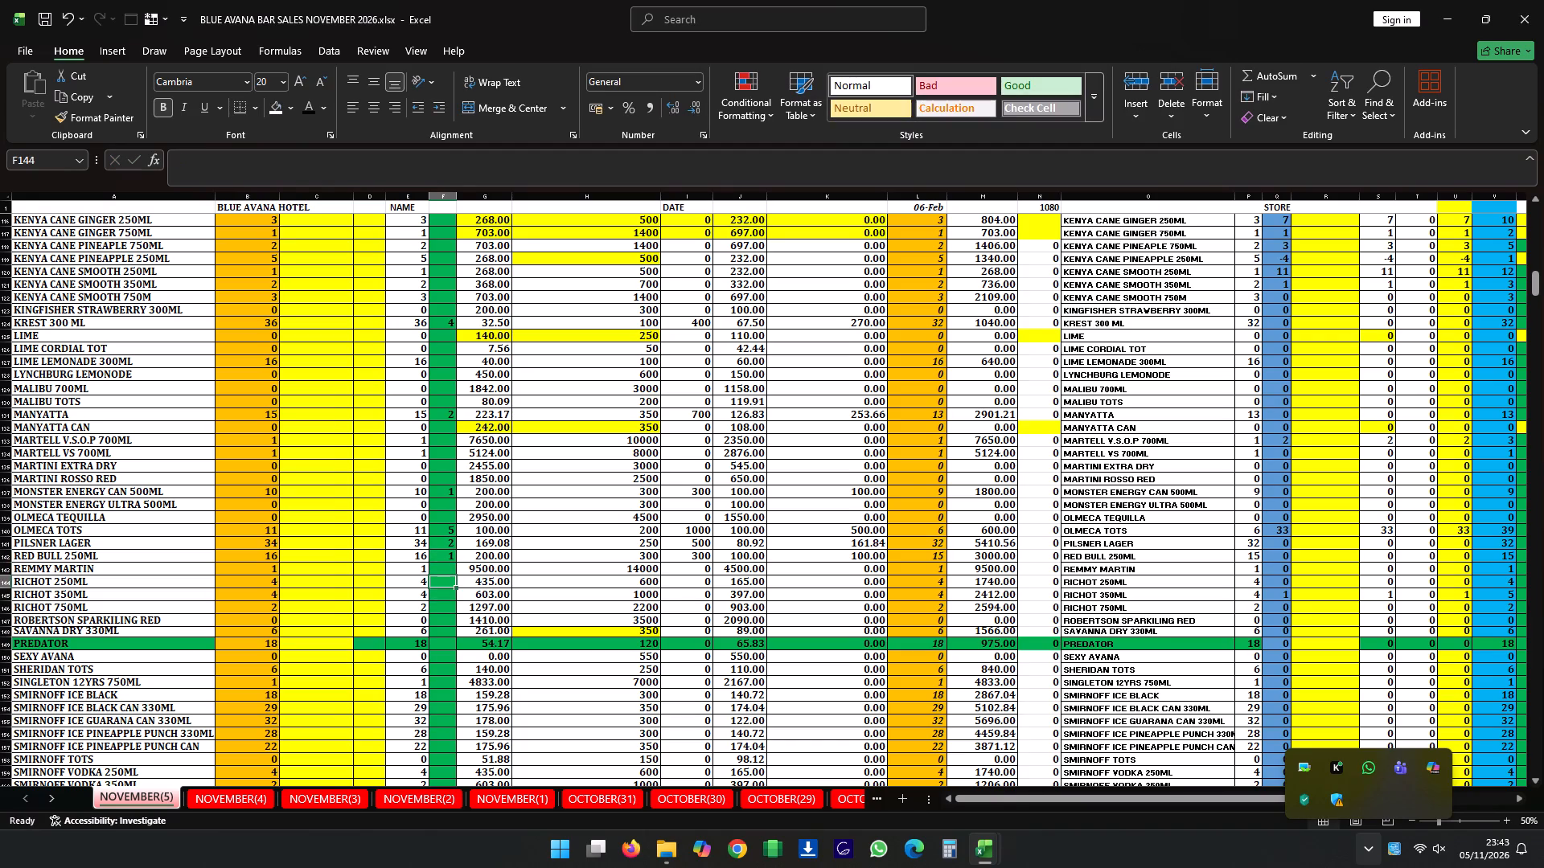
key(1)
key(Up)
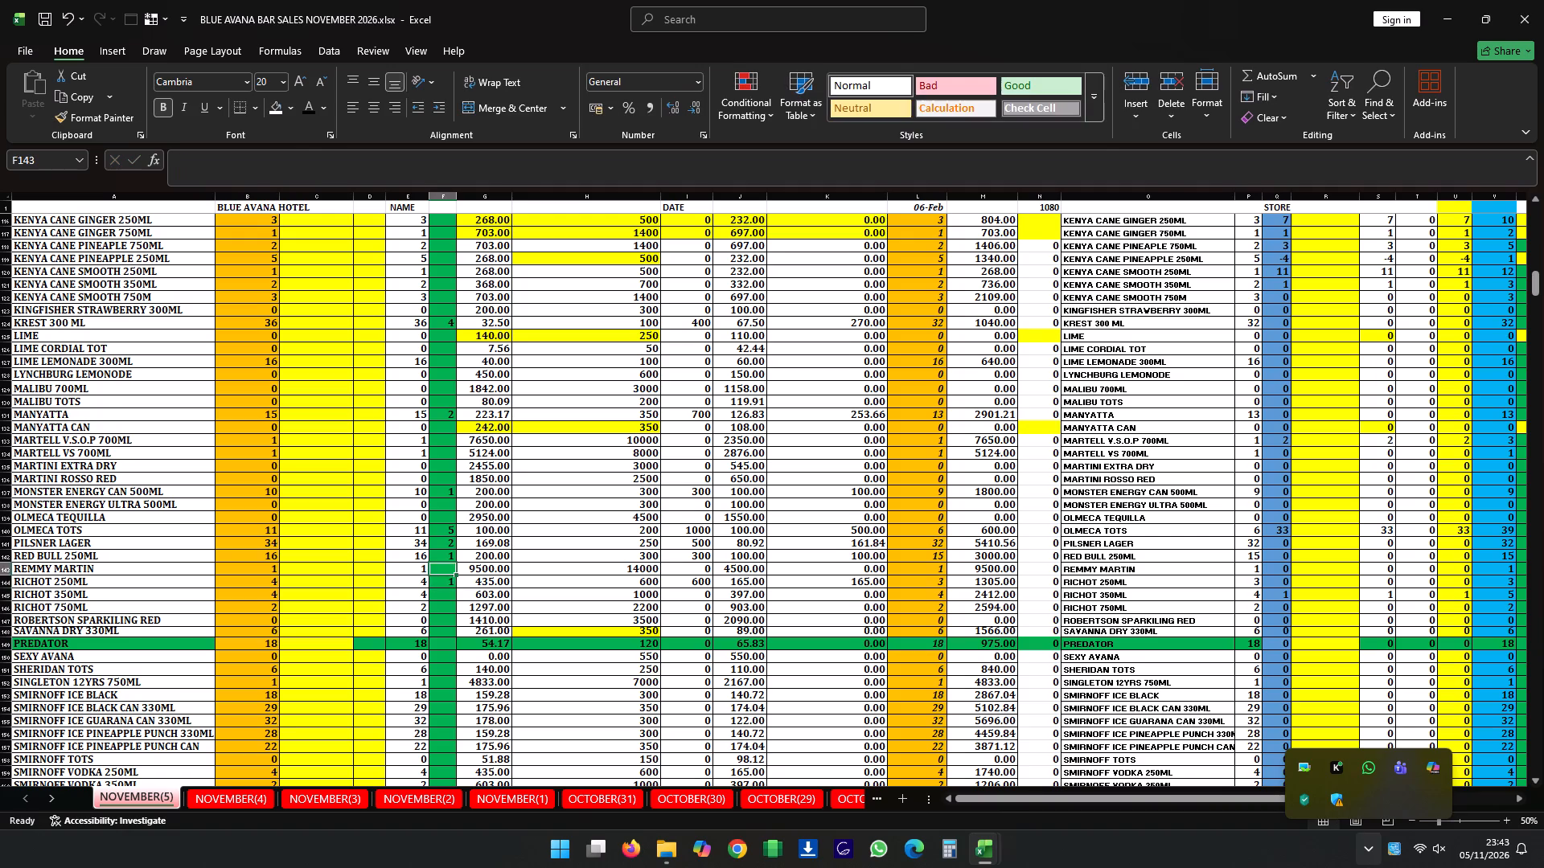
key(Down)
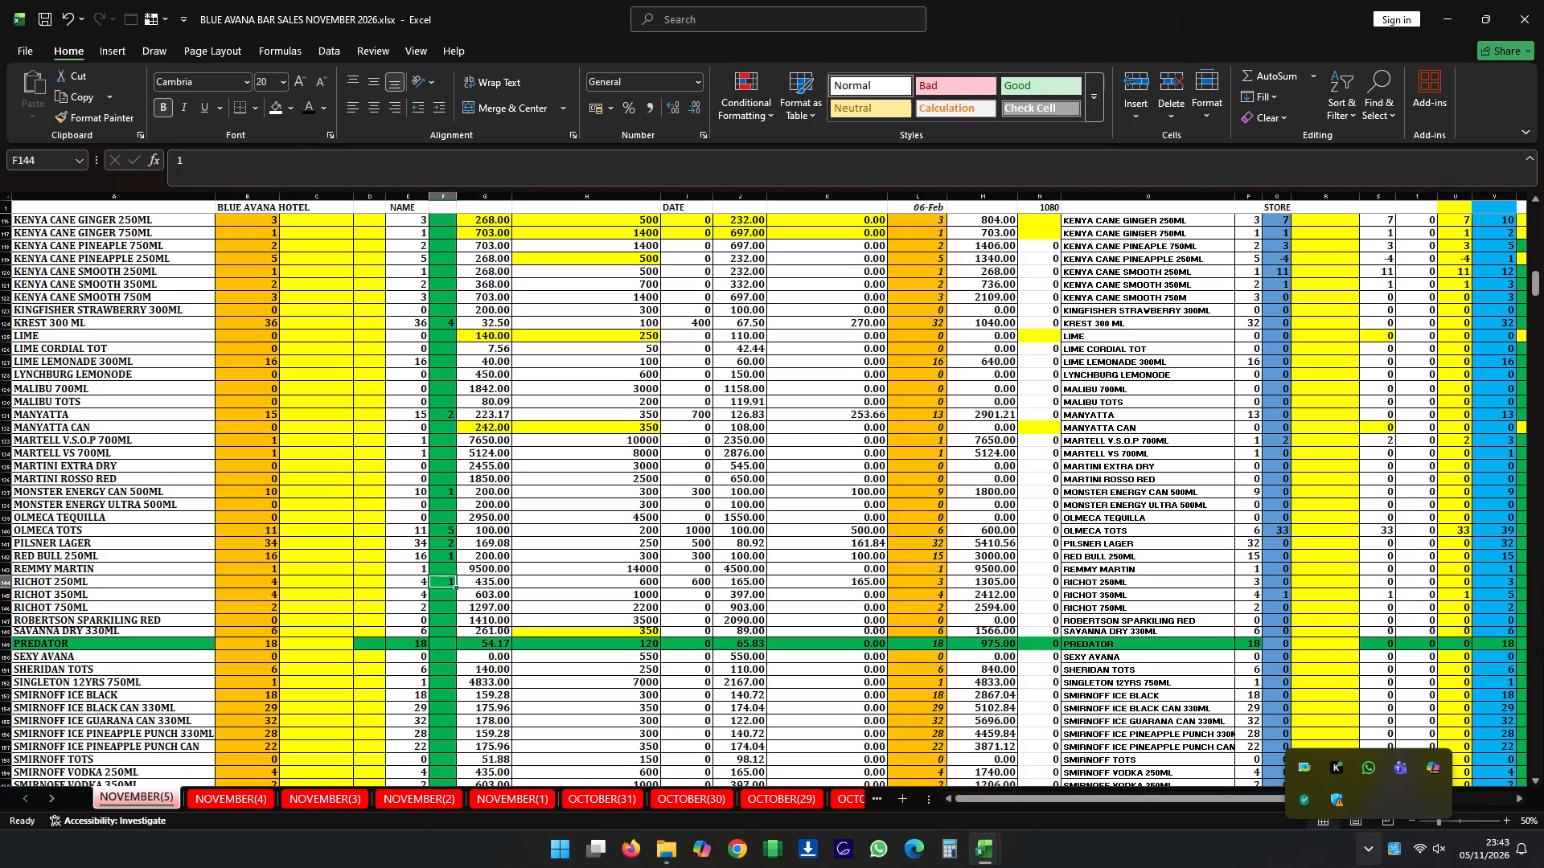
Enter a SALES quantity of 1 for RICHOT 350ML in cell F145.
key(Down)
key(1)
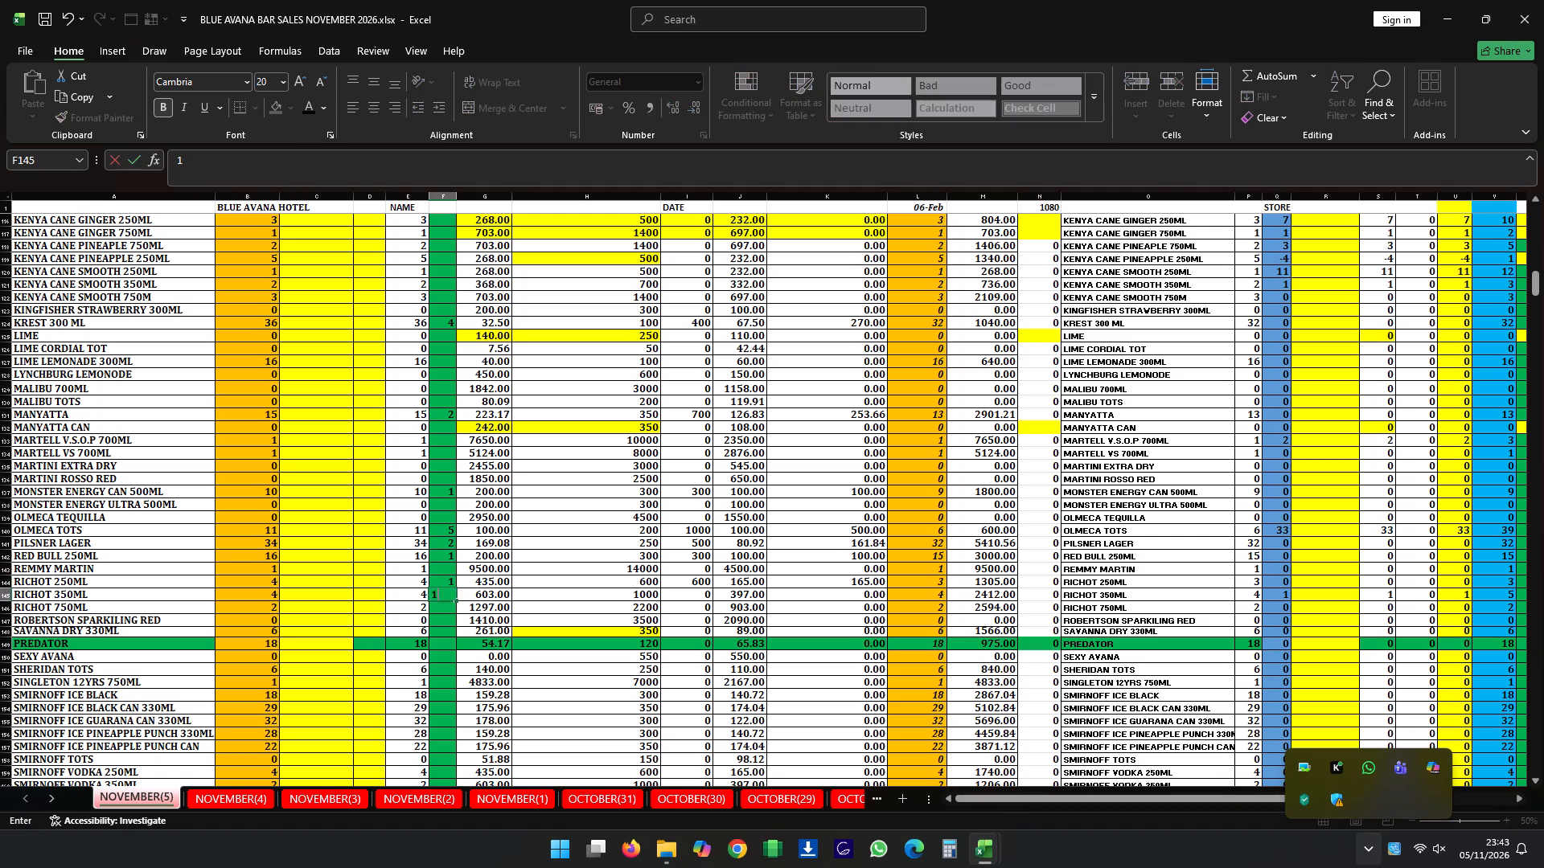
key(Down)
key(Up)
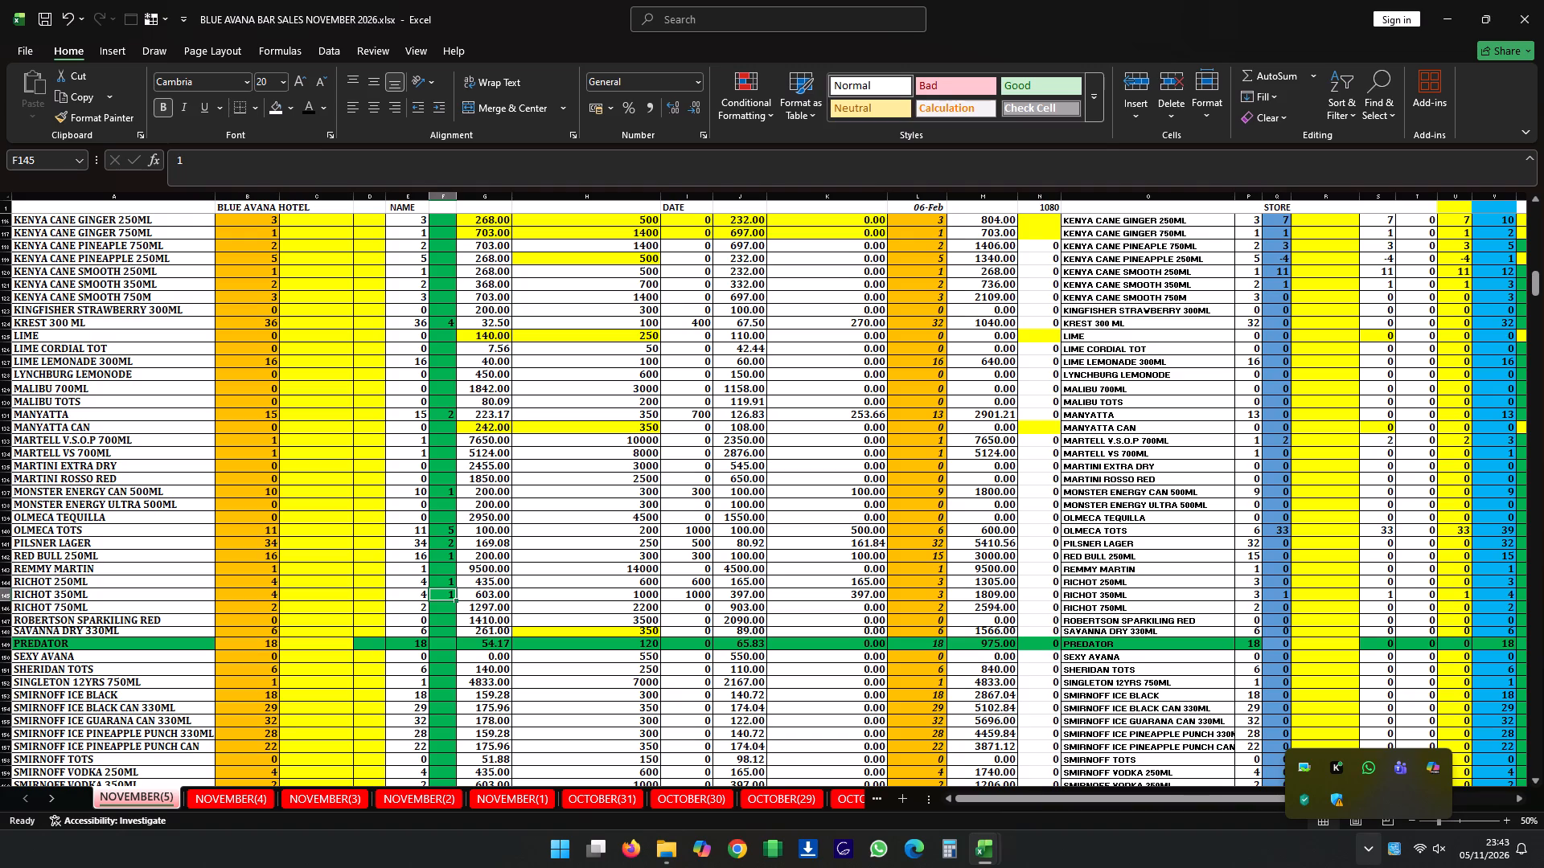
Enter a SALES quantity of 4 for SMIRNOFF ICE BLACK in cell F153.
key(Down)
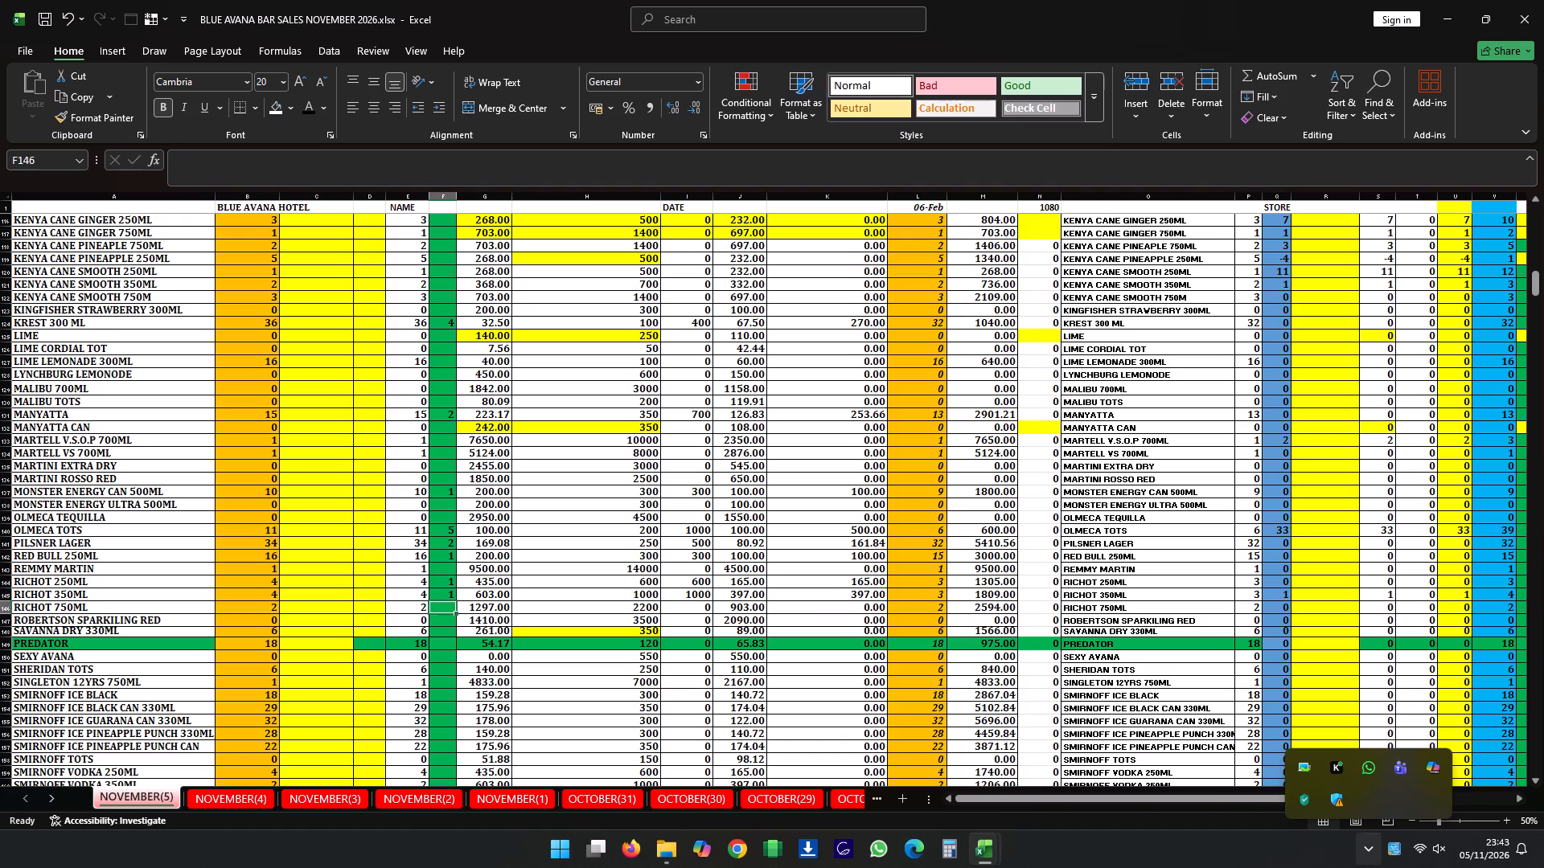
key(Down)
key(Down)
key(Down)
key(Down)
key(Down)
key(Down)
key(Down)
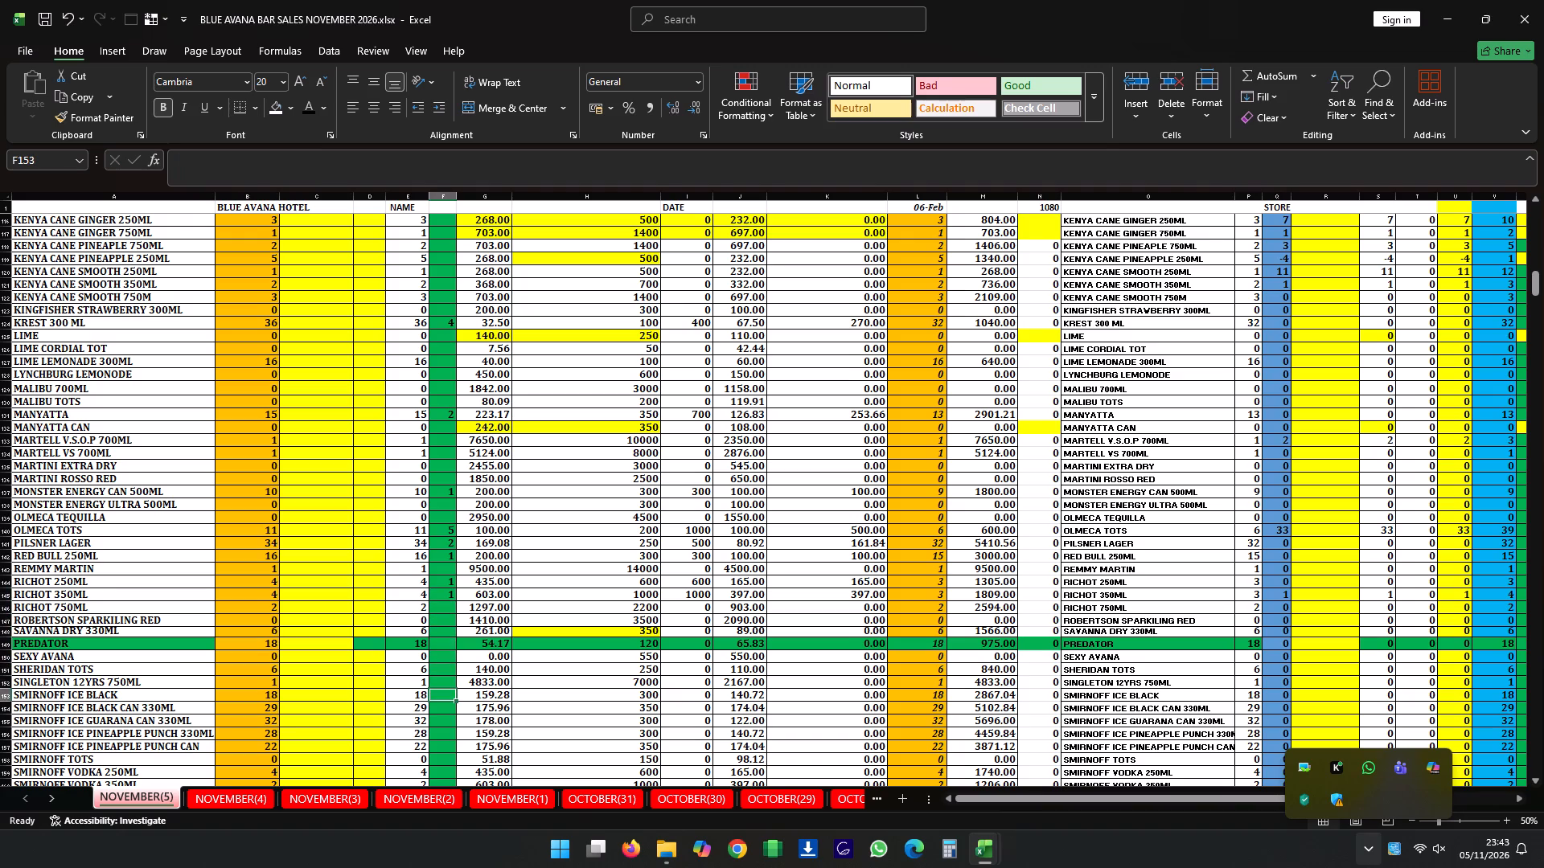
key(4)
key(Down)
key(Down)
key(Up)
key(Up)
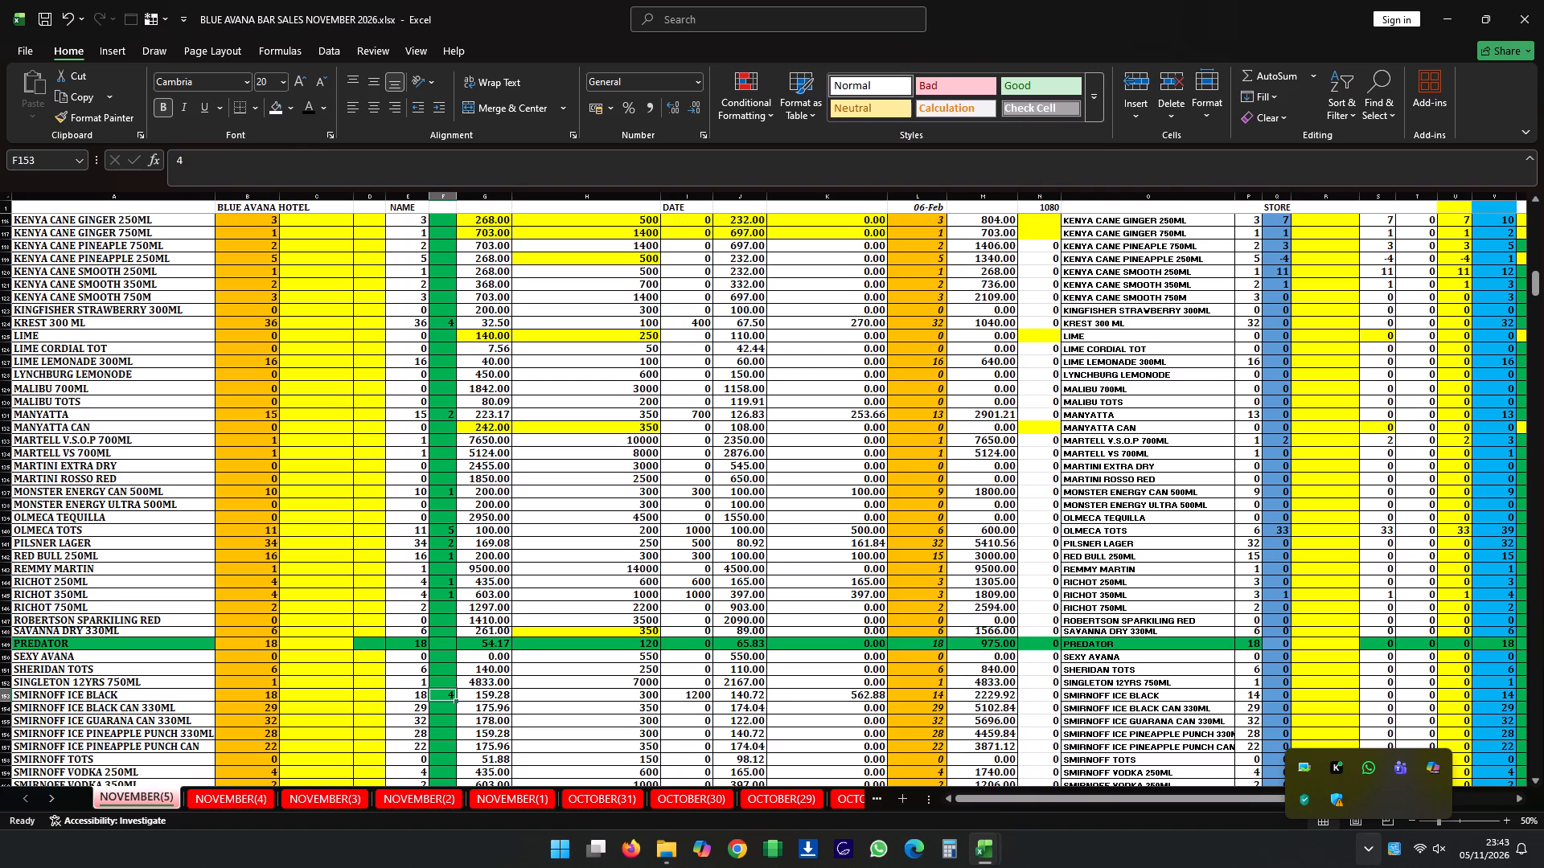
Enter a SALES quantity of 4 for SMIRNOFF ICE GUARANA CAN 330ML in cell F155.
key(Down)
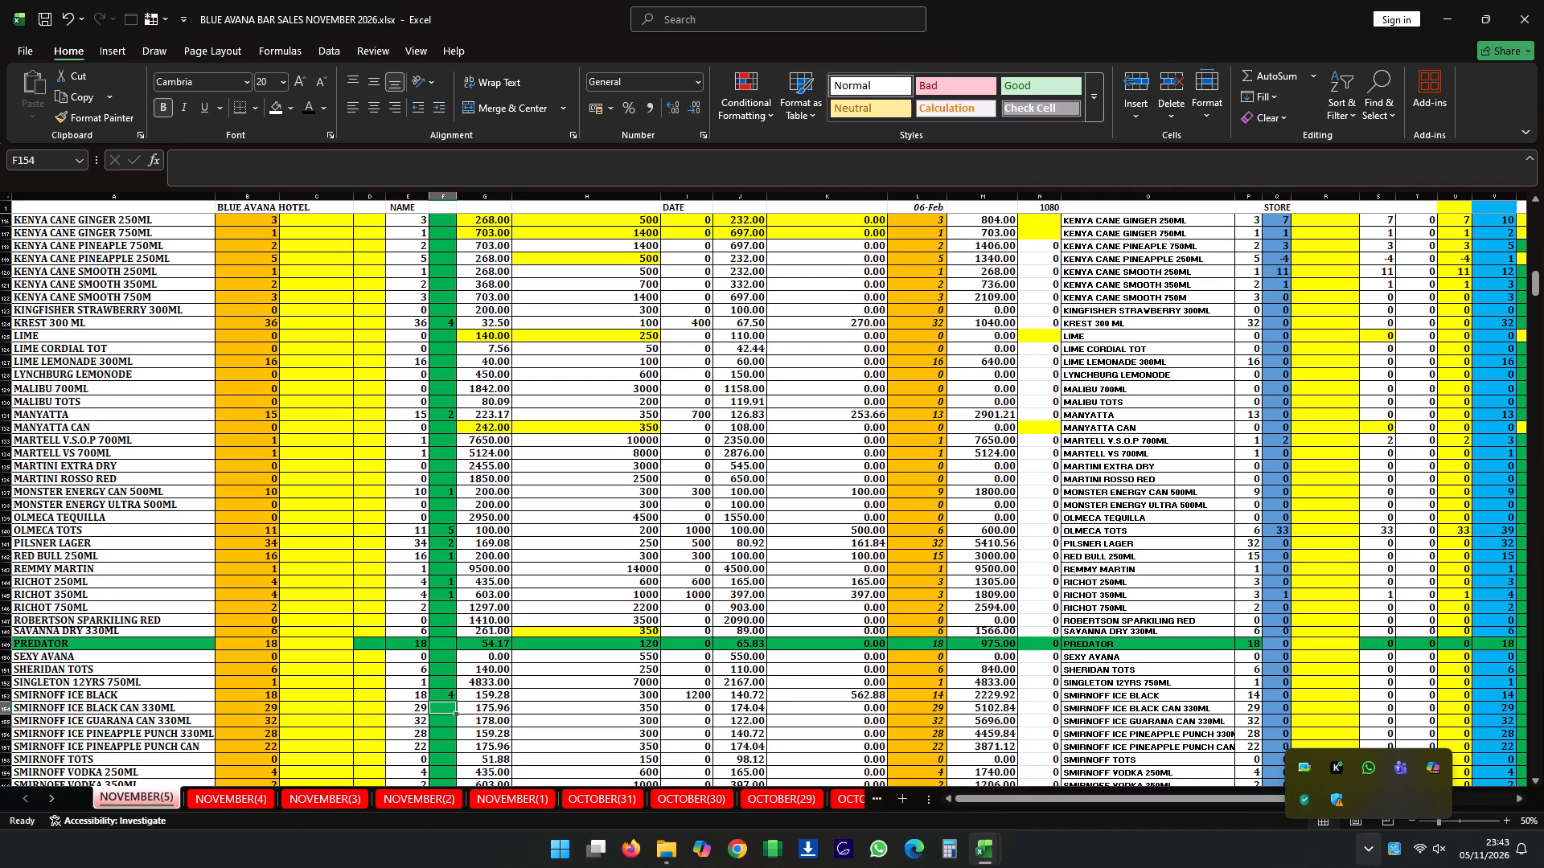
key(Down)
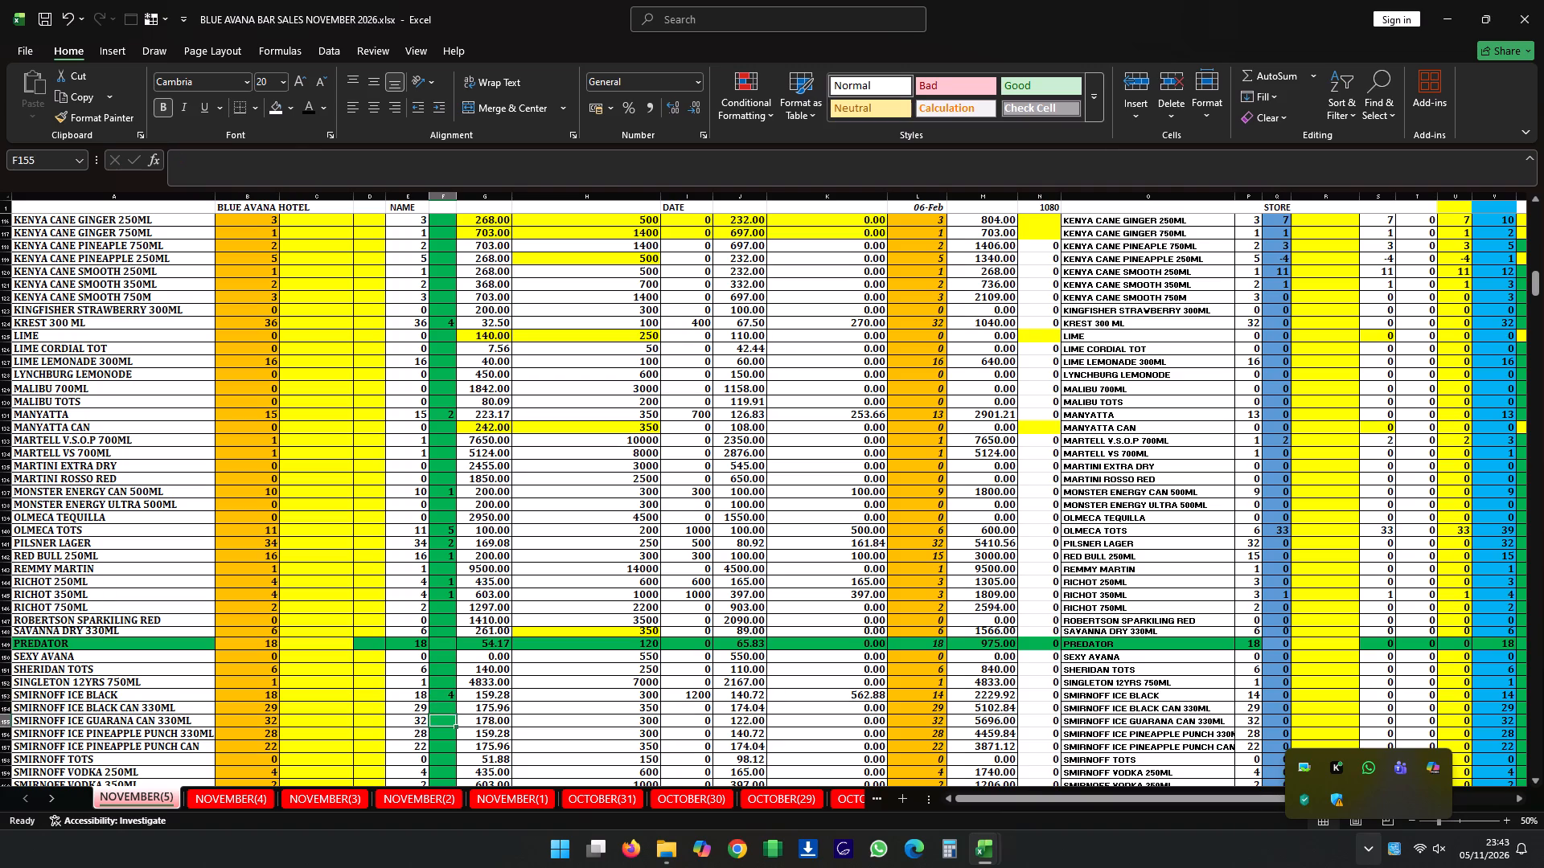
key(4)
key(Down)
key(Up)
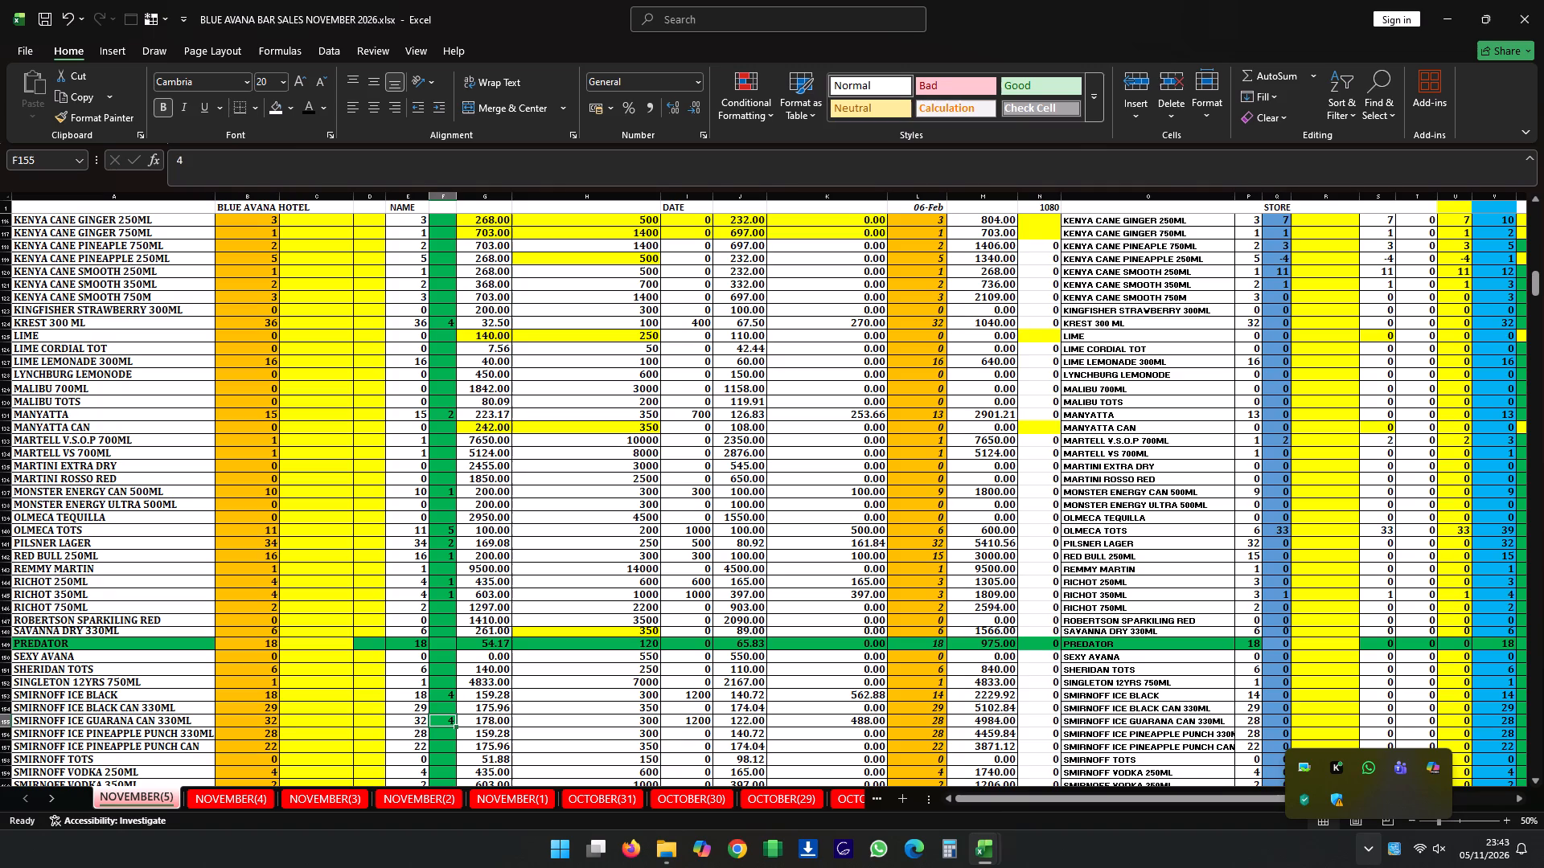
Enter a SALES quantity of 2 for SMIRNOFF ICE PINEAPPLE PUNCH CAN in cell F157.
key(Down)
key(Down)
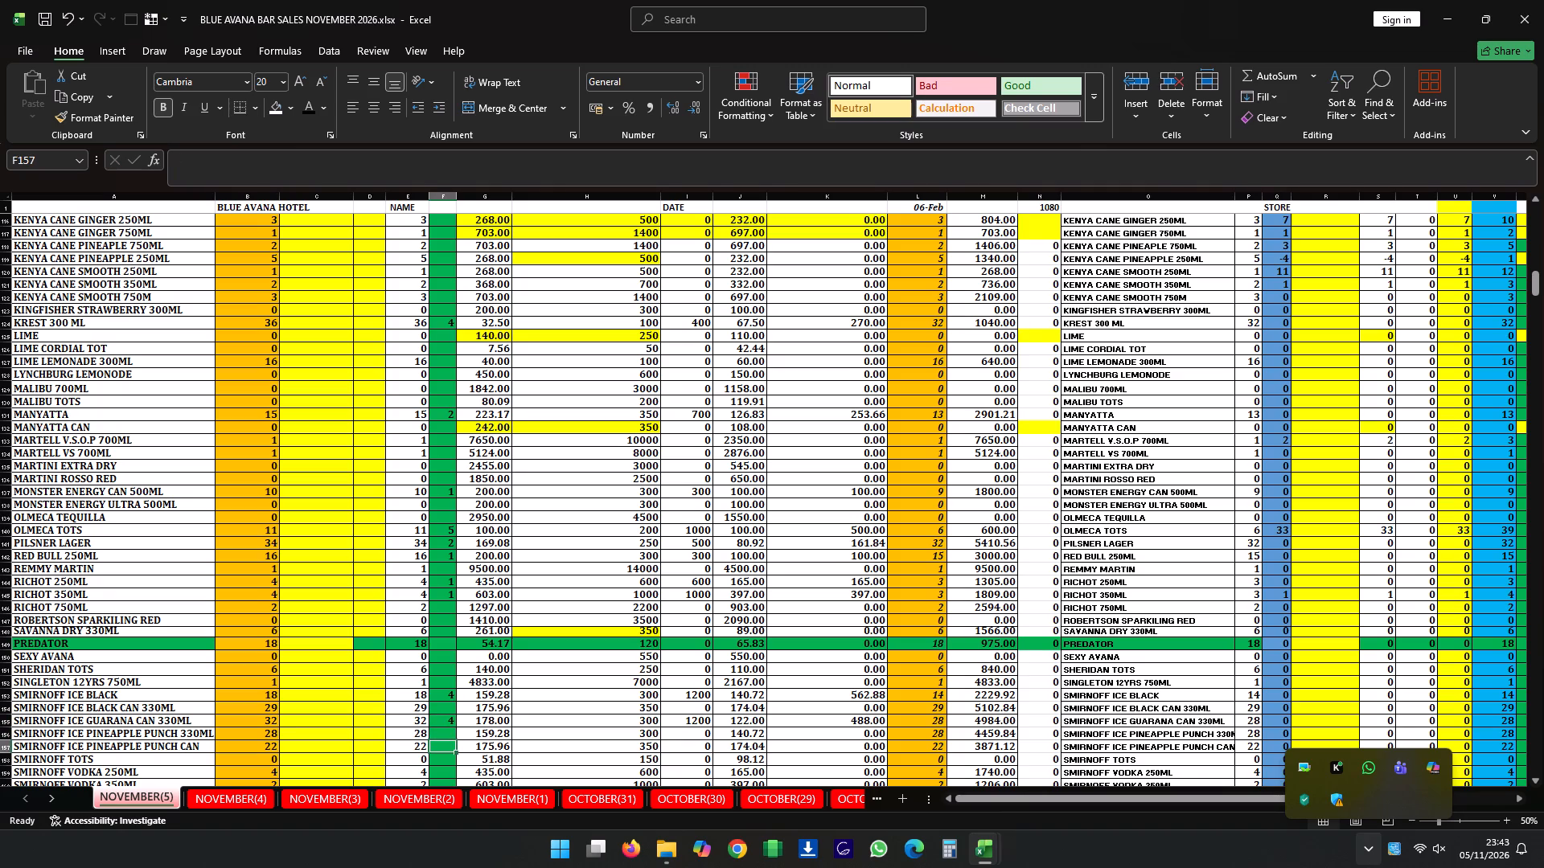
key(2)
key(Down)
key(Up)
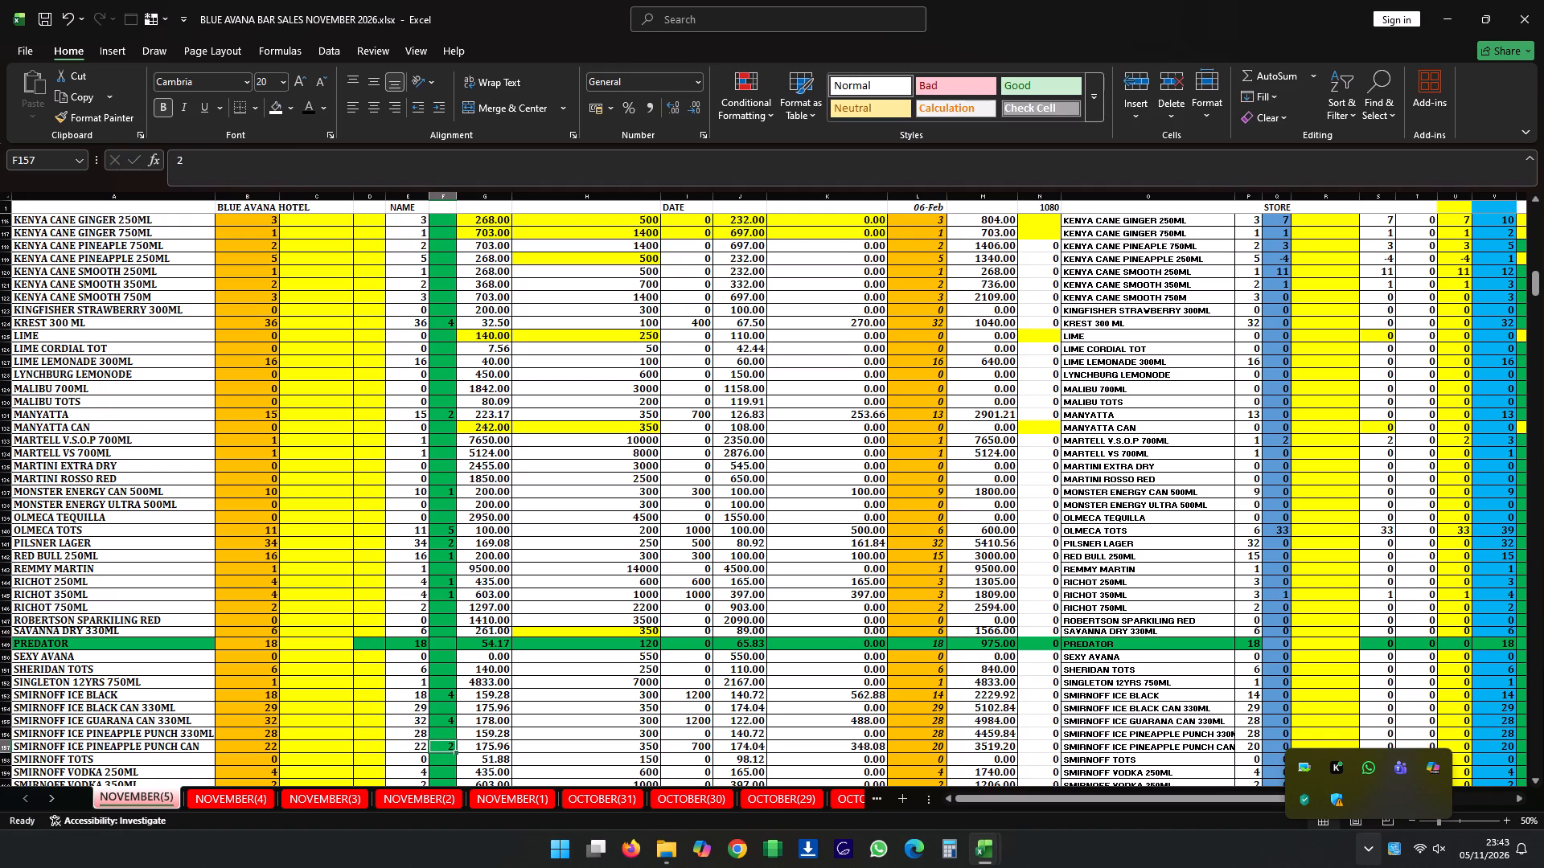
Enter a SALES quantity of 7 for SPRITE 300ML in cell F166.
key(Down)
key(Down)
key(Down)
key(Down)
key(Down)
key(Down)
key(Down)
key(Down)
key(Down)
key(Down)
key(Down)
key(Down)
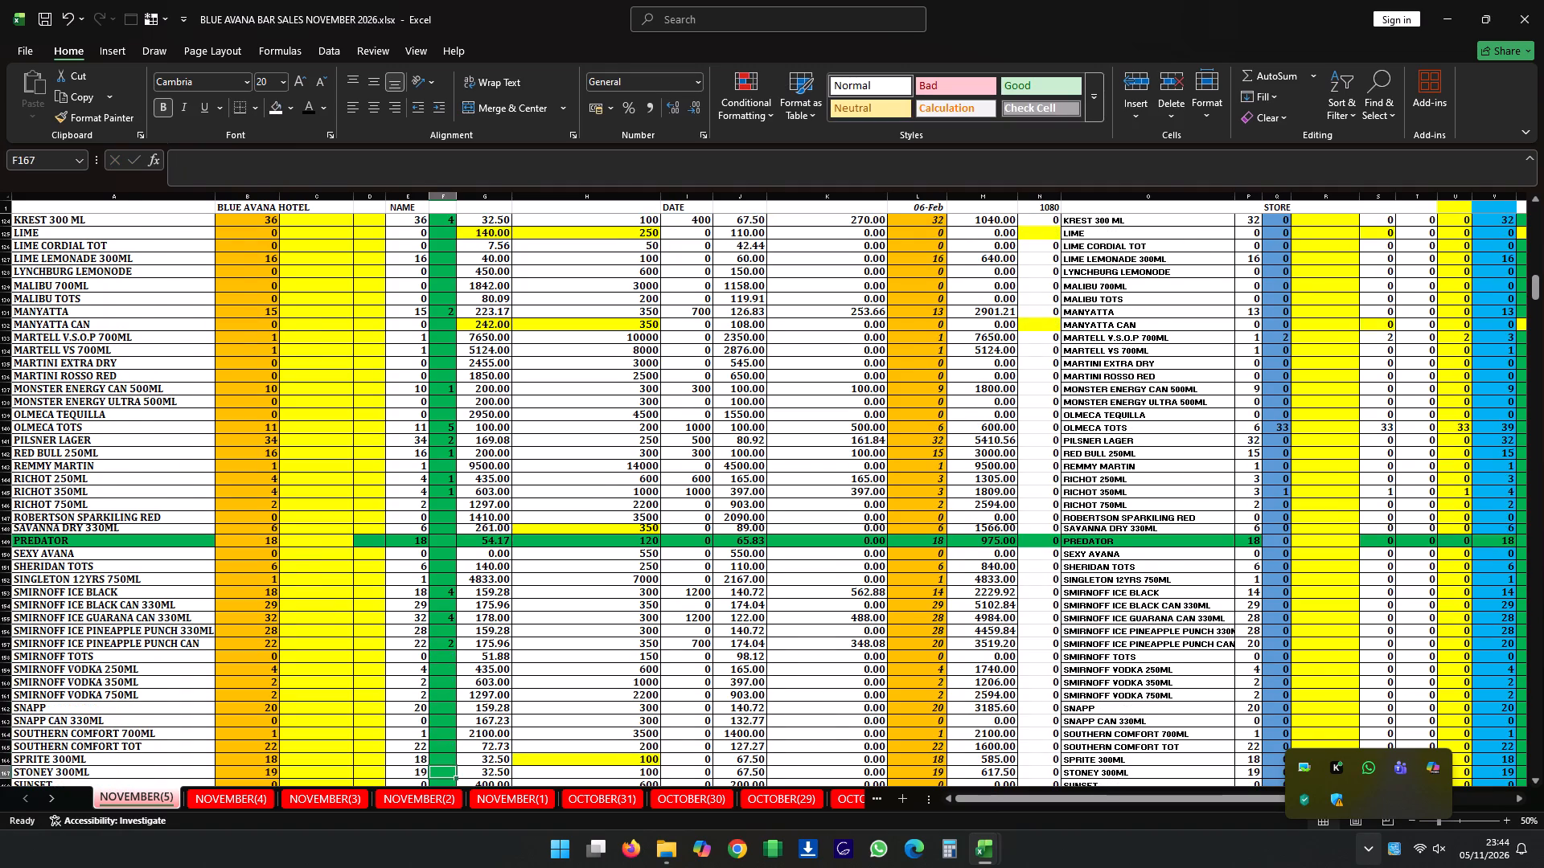
key(Up)
key(Up)
key(Up)
key(Up)
key(Up)
key(Up)
key(Up)
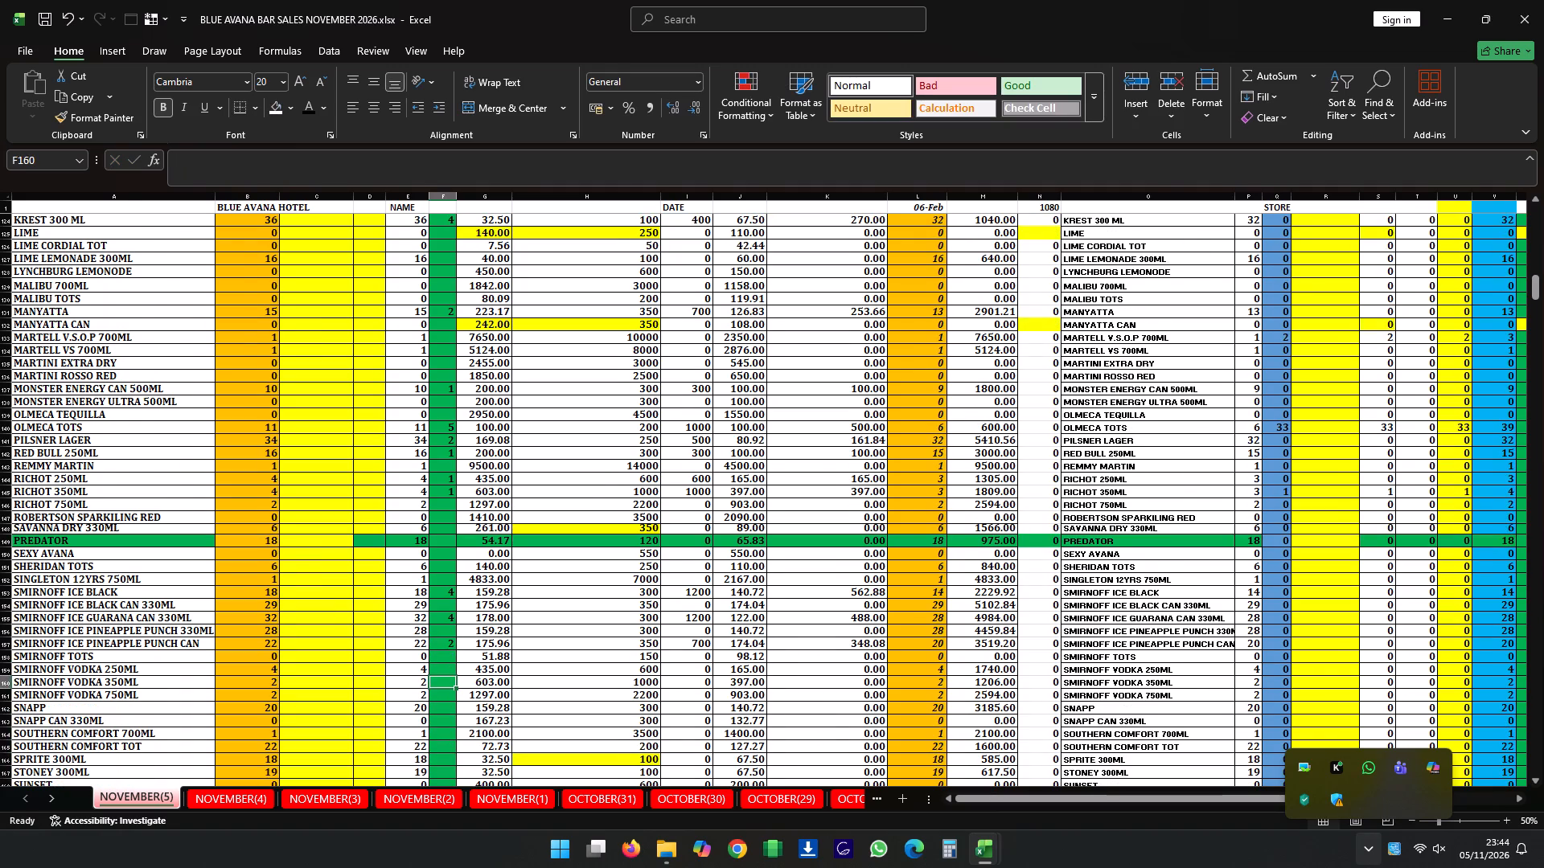
key(Down)
key(Down)
key(Down)
key(Down)
key(Down)
key(Down)
key(Down)
key(Down)
key(Up)
key(Up)
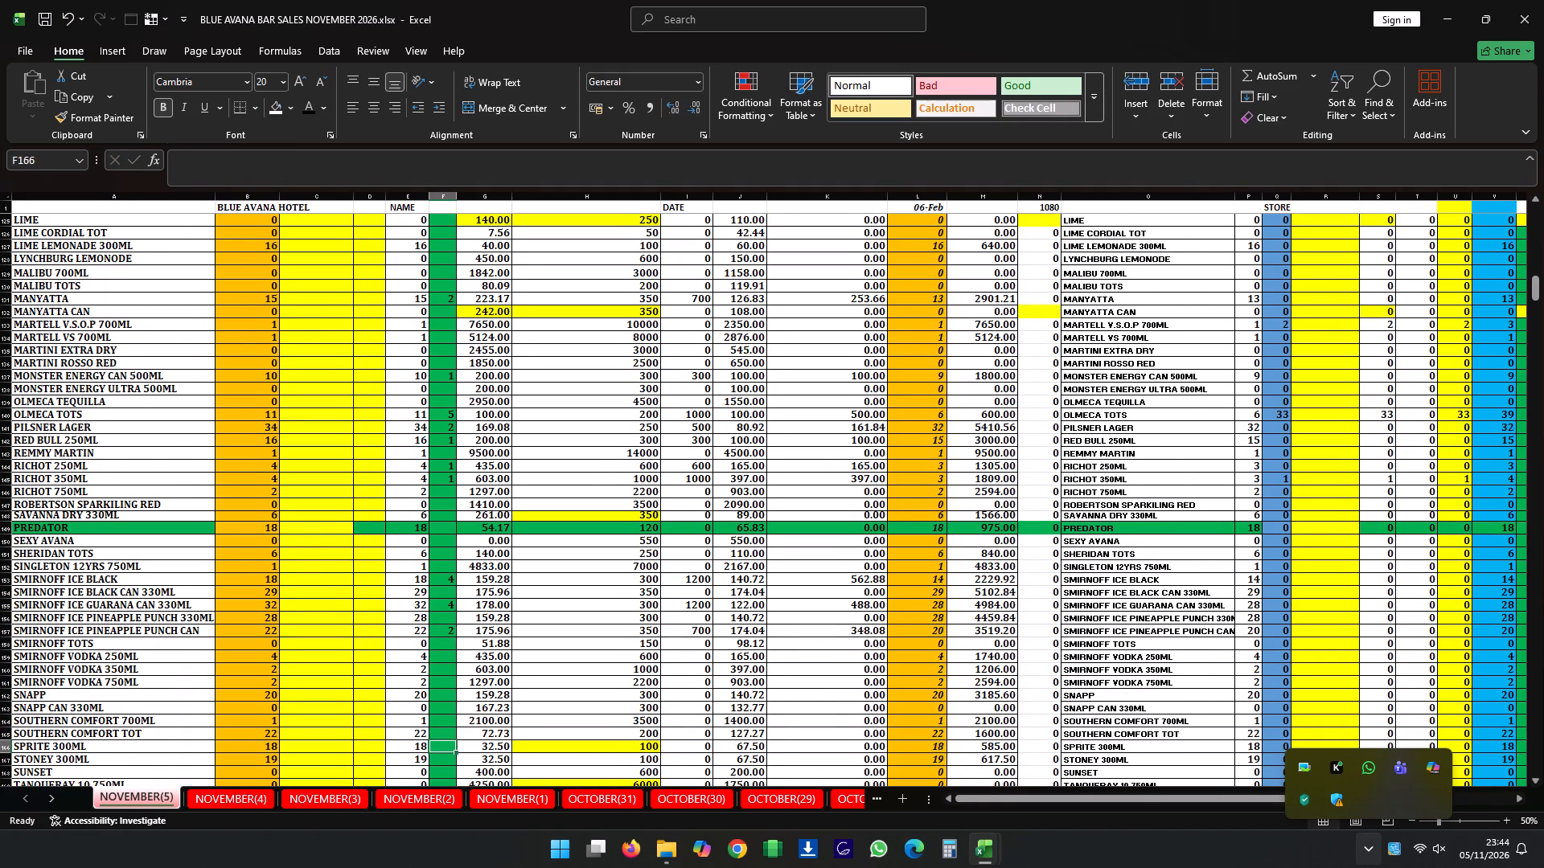
key(7)
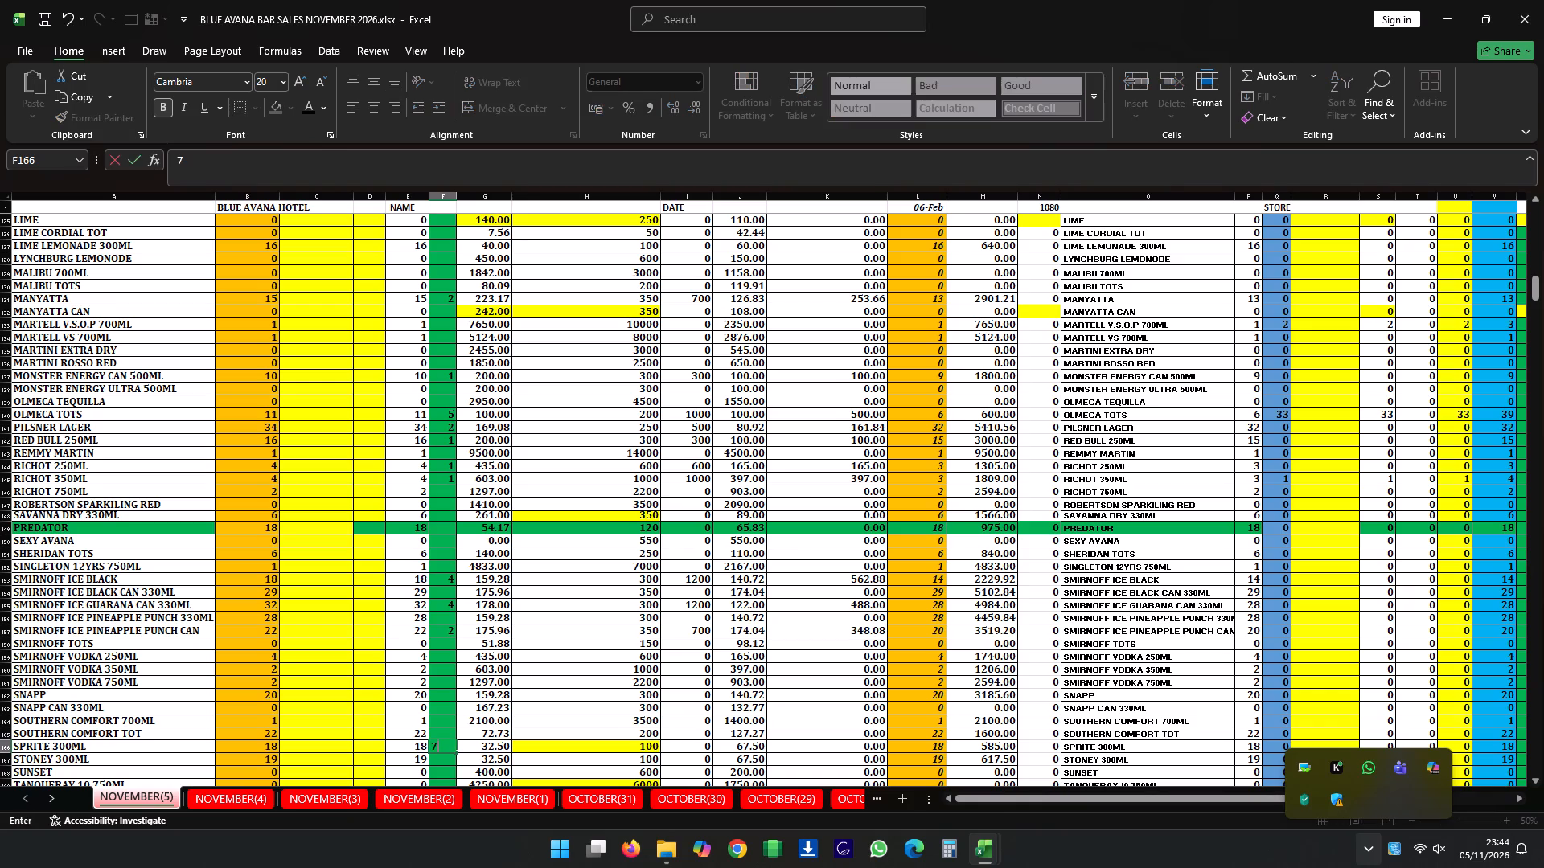
key(Down)
key(Up)
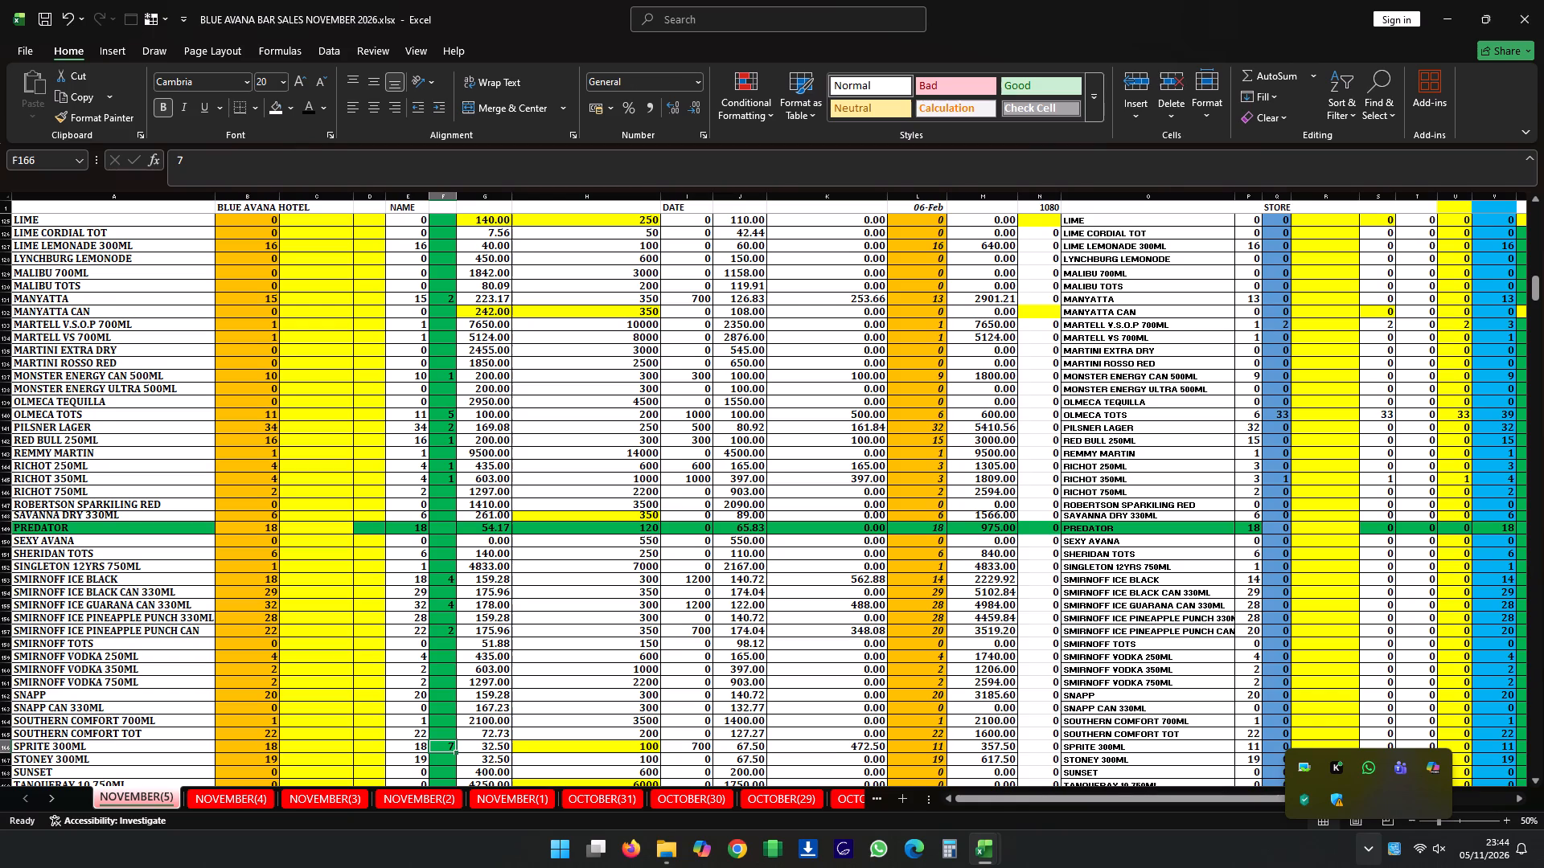
Enter a SALES quantity of 1 for STONEY 300ML in cell F167.
key(Down)
key(Down)
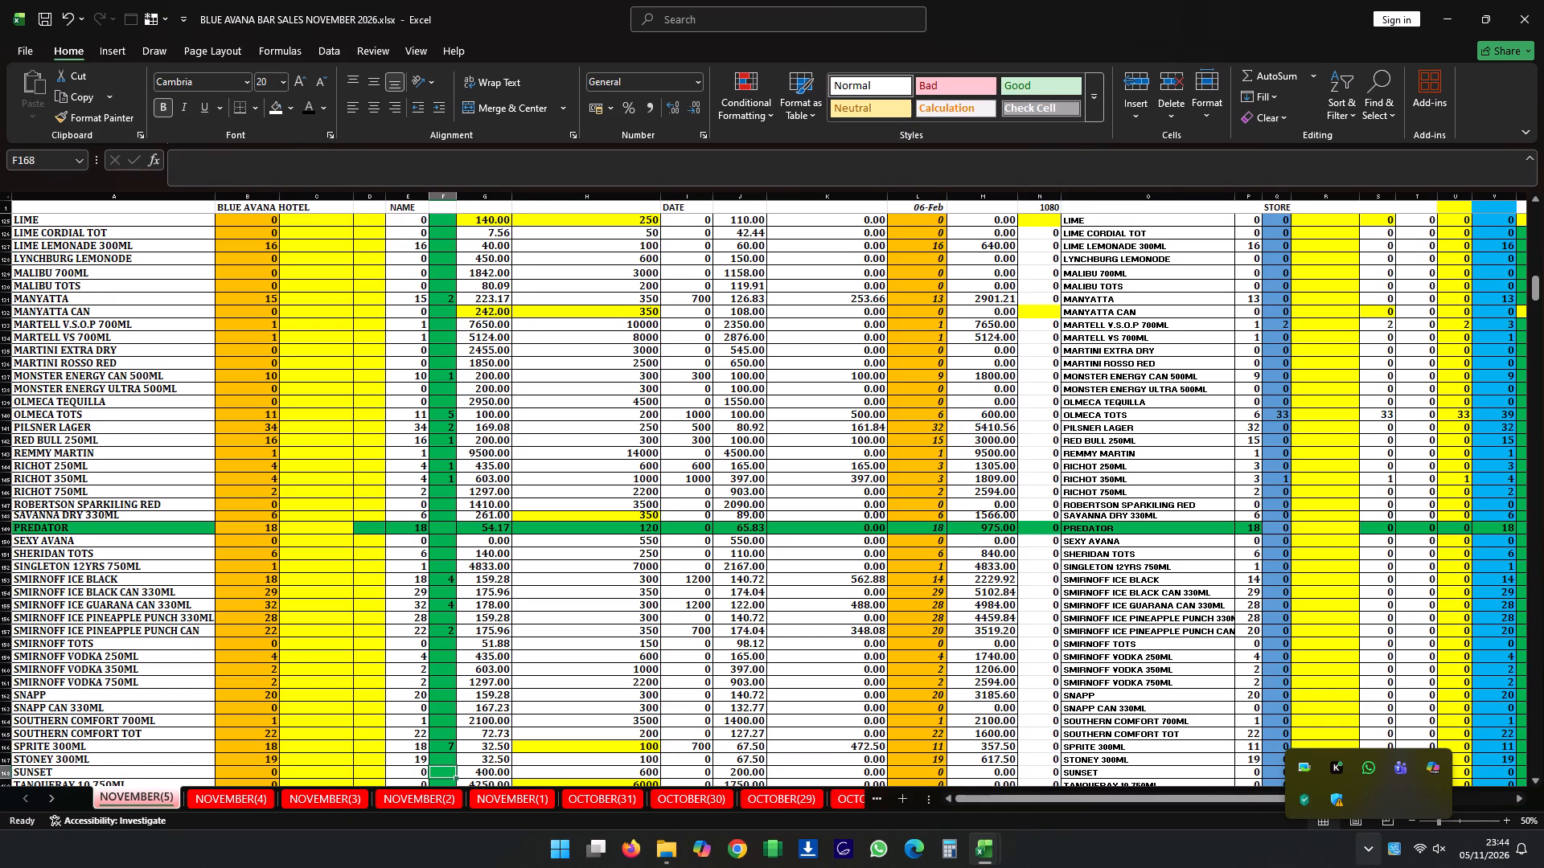
key(Up)
key(1)
key(Down)
key(Up)
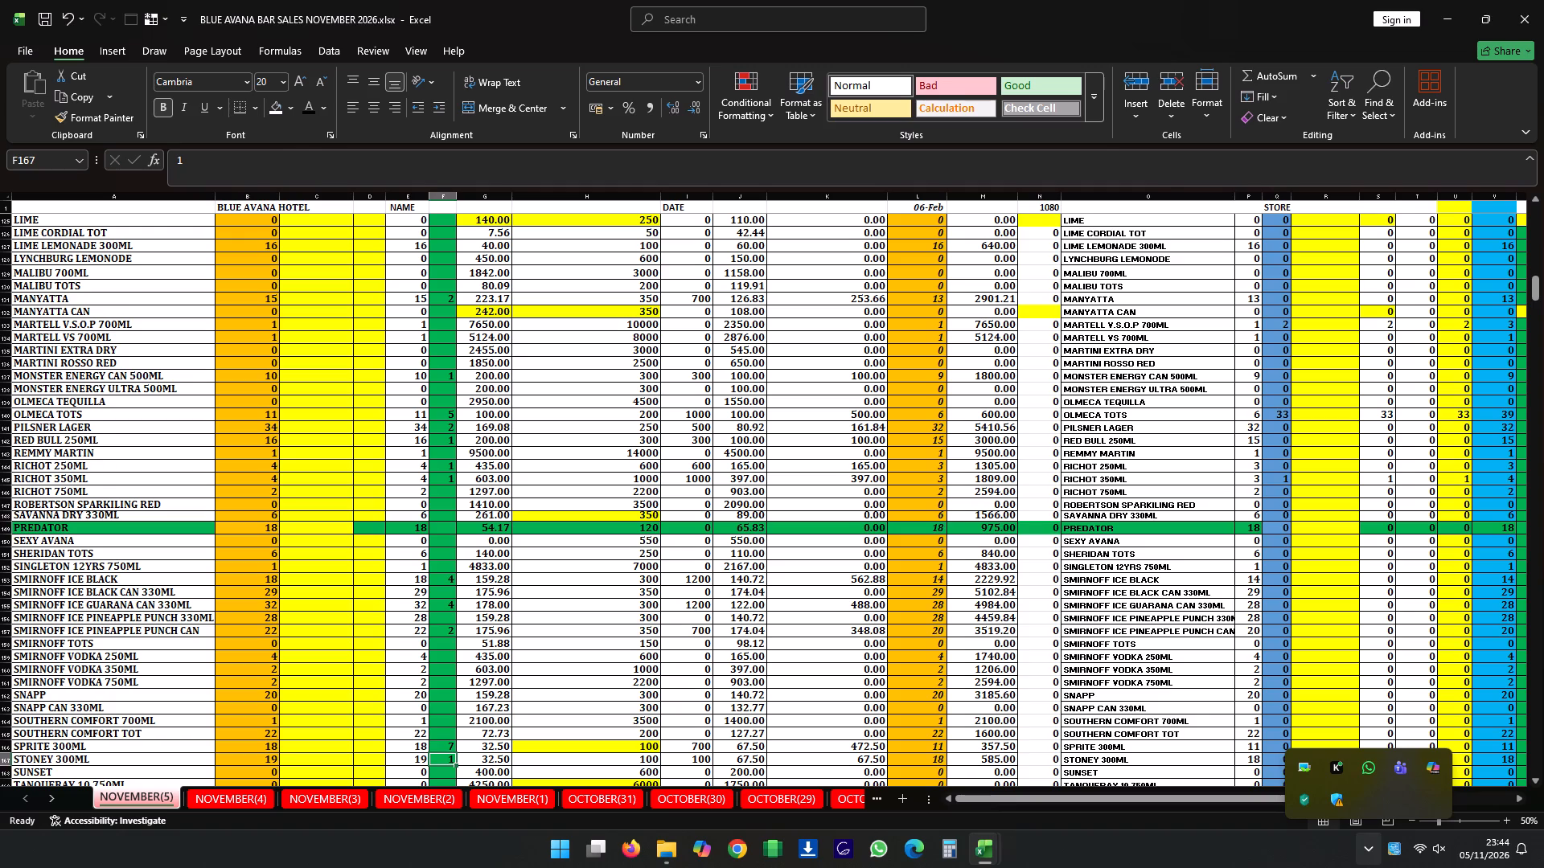
Enter a SALES quantity of 3 for TUSKER CIDER 500ML in cell F172.
key(Down)
key(Down)
key(Down)
key(Down)
key(Down)
key(Down)
key(Down)
key(Down)
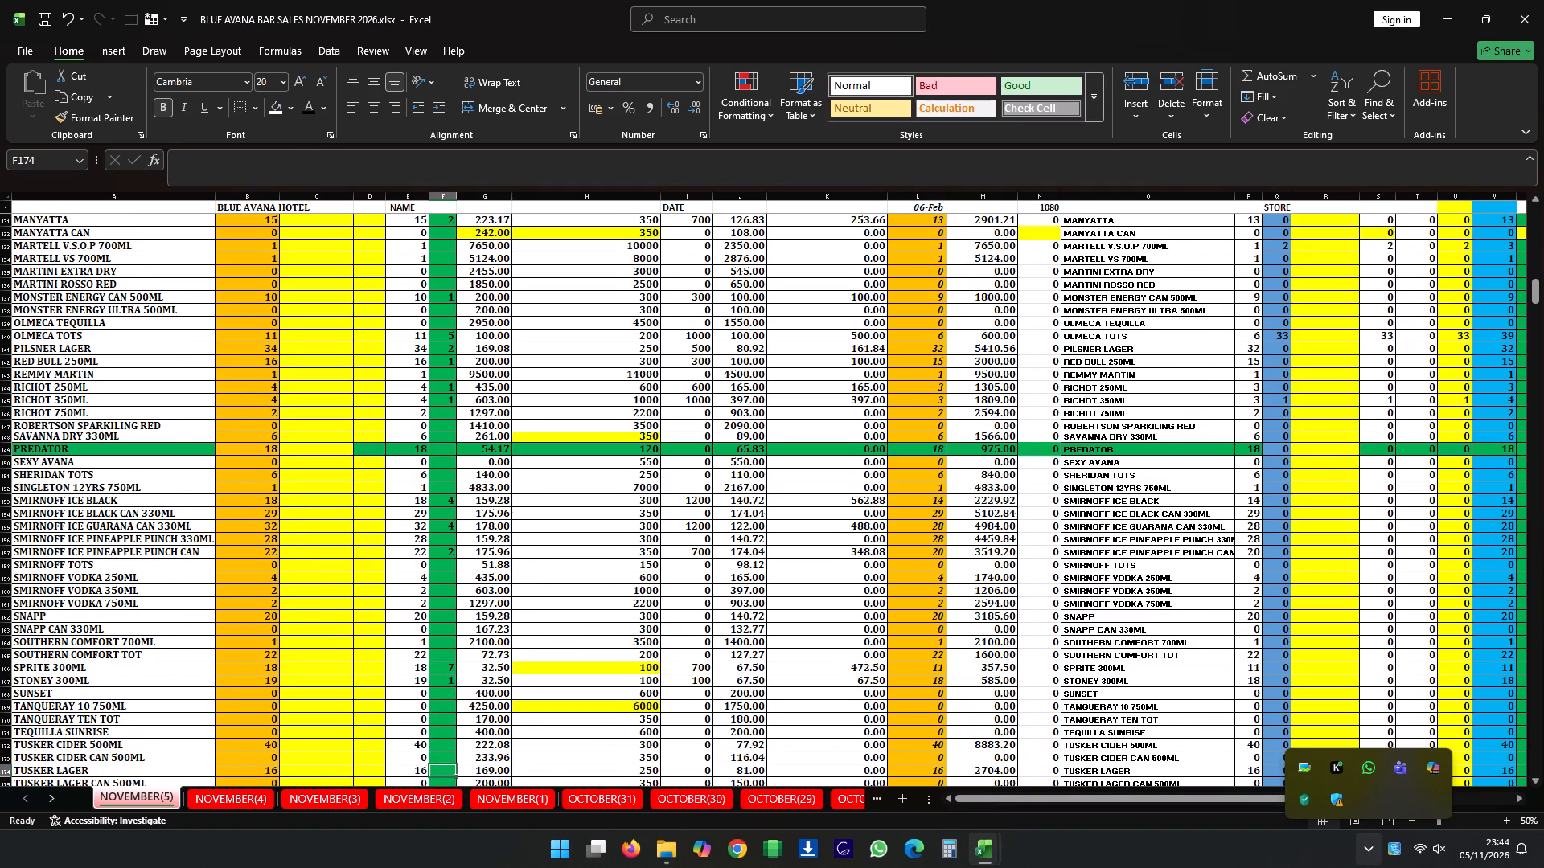
key(Up)
key(Up)
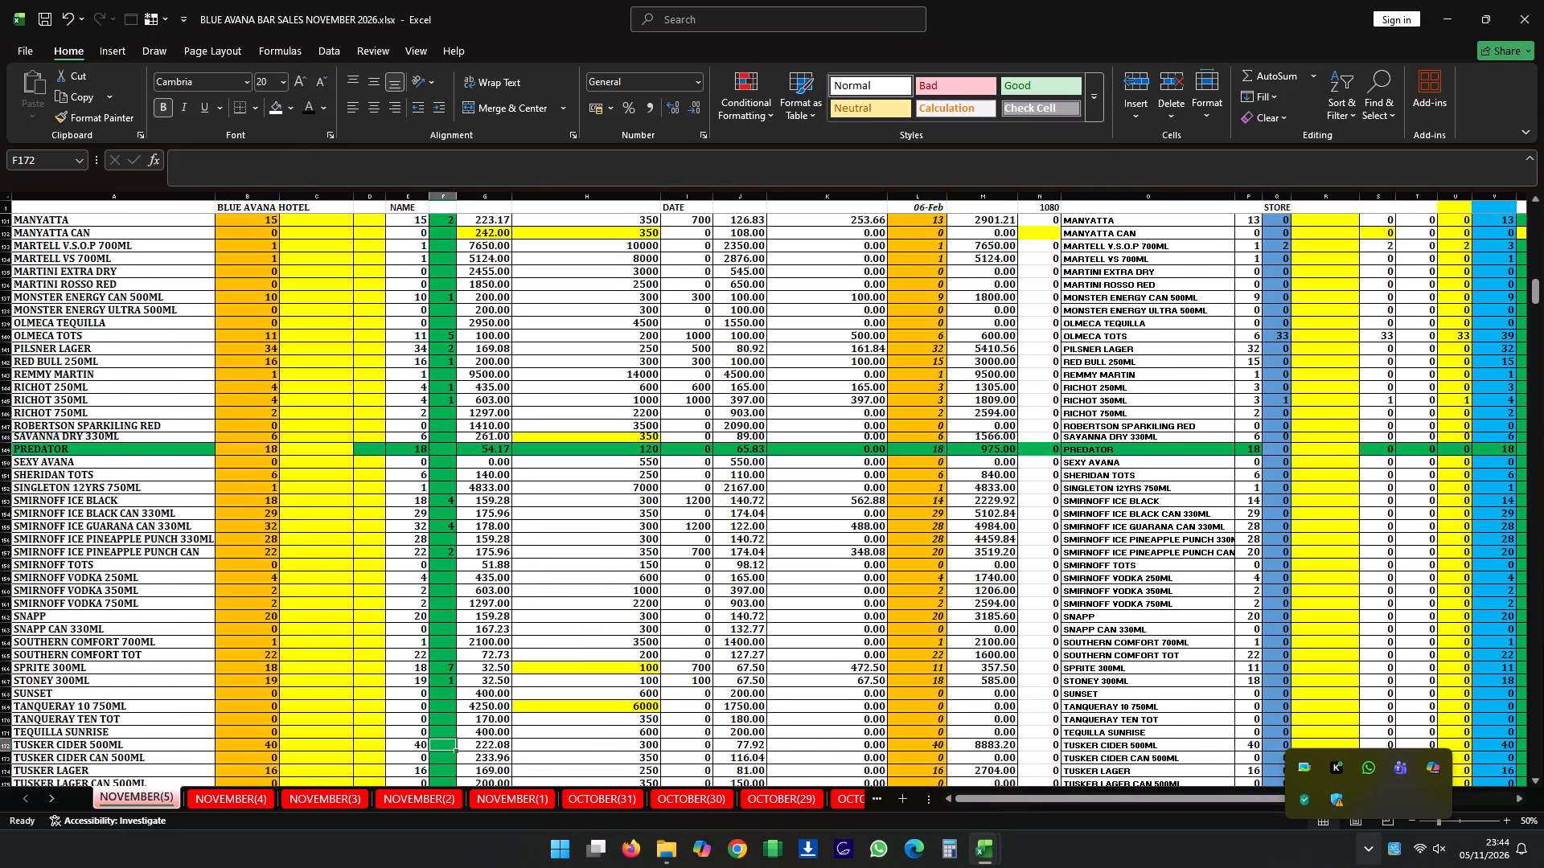
key(3)
key(Down)
key(Up)
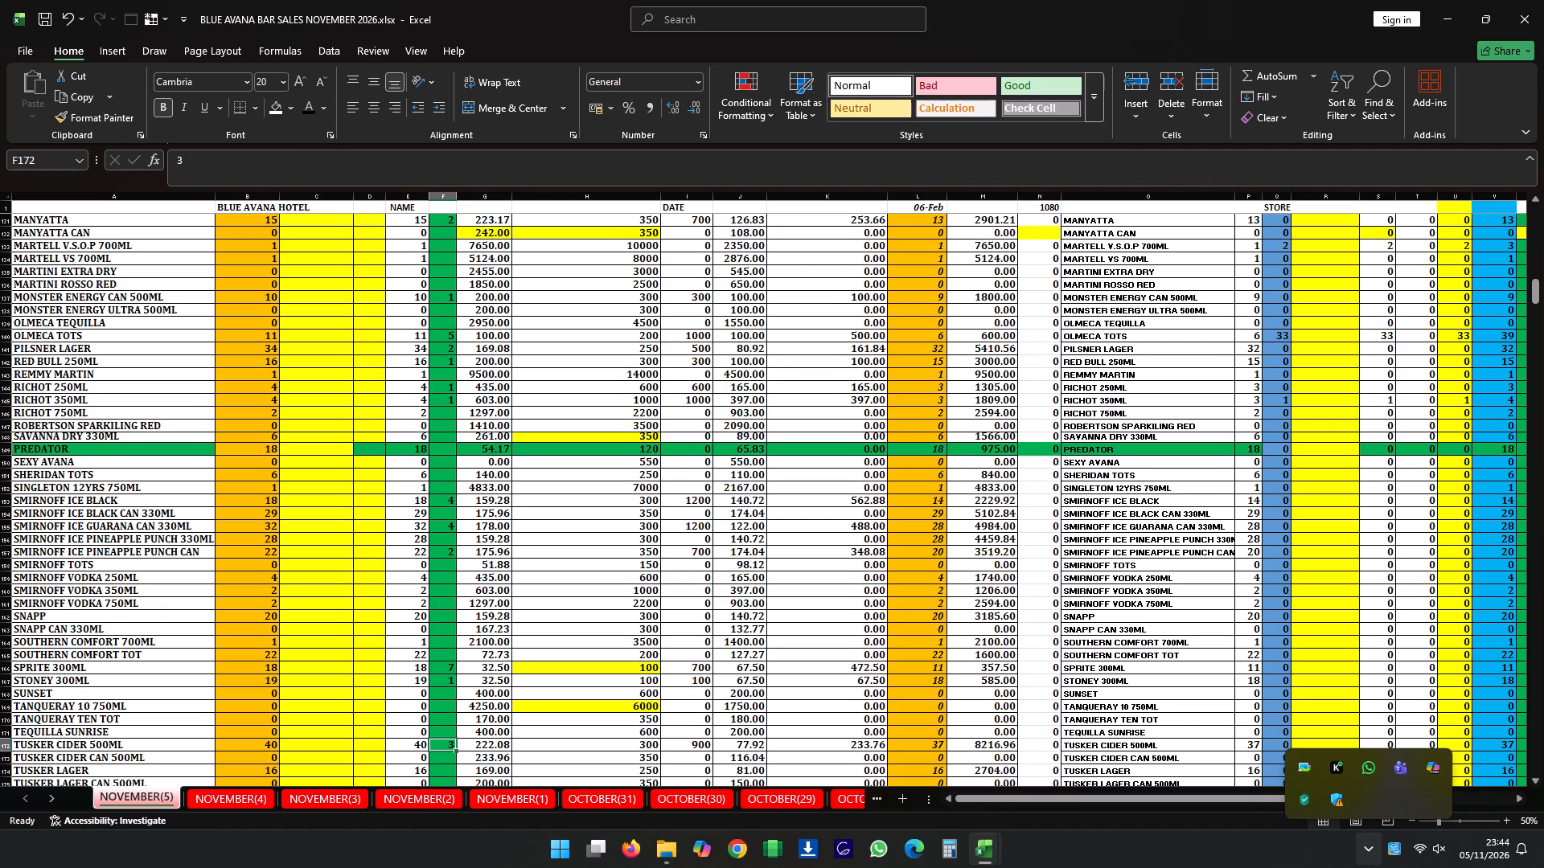
Enter a SALES quantity of 6 for TUSKER LAGER in cell F174.
key(Down)
key(Down)
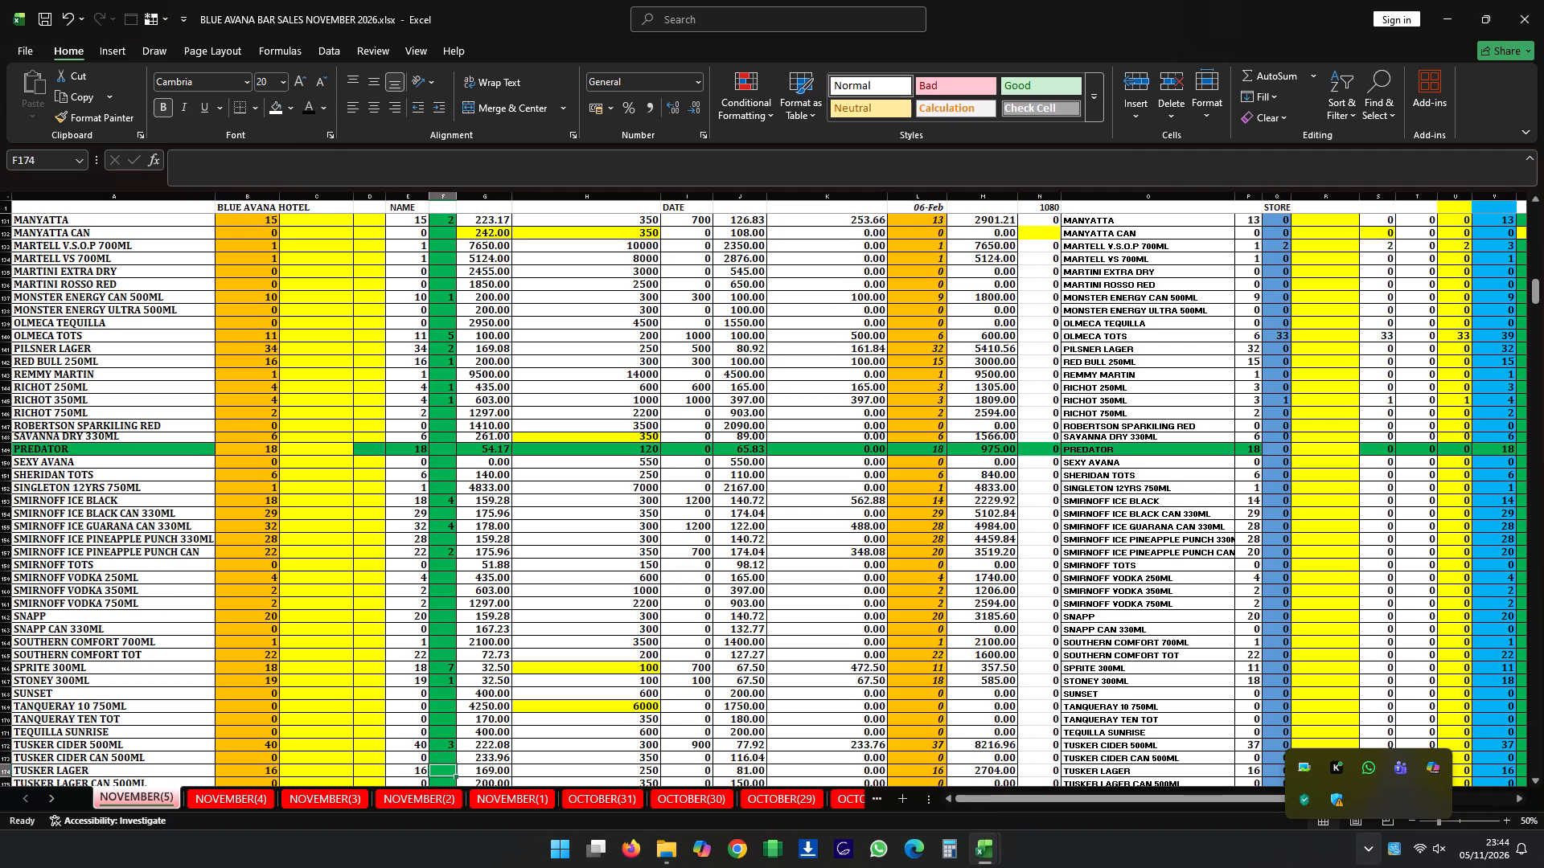
key(6)
key(Down)
key(Up)
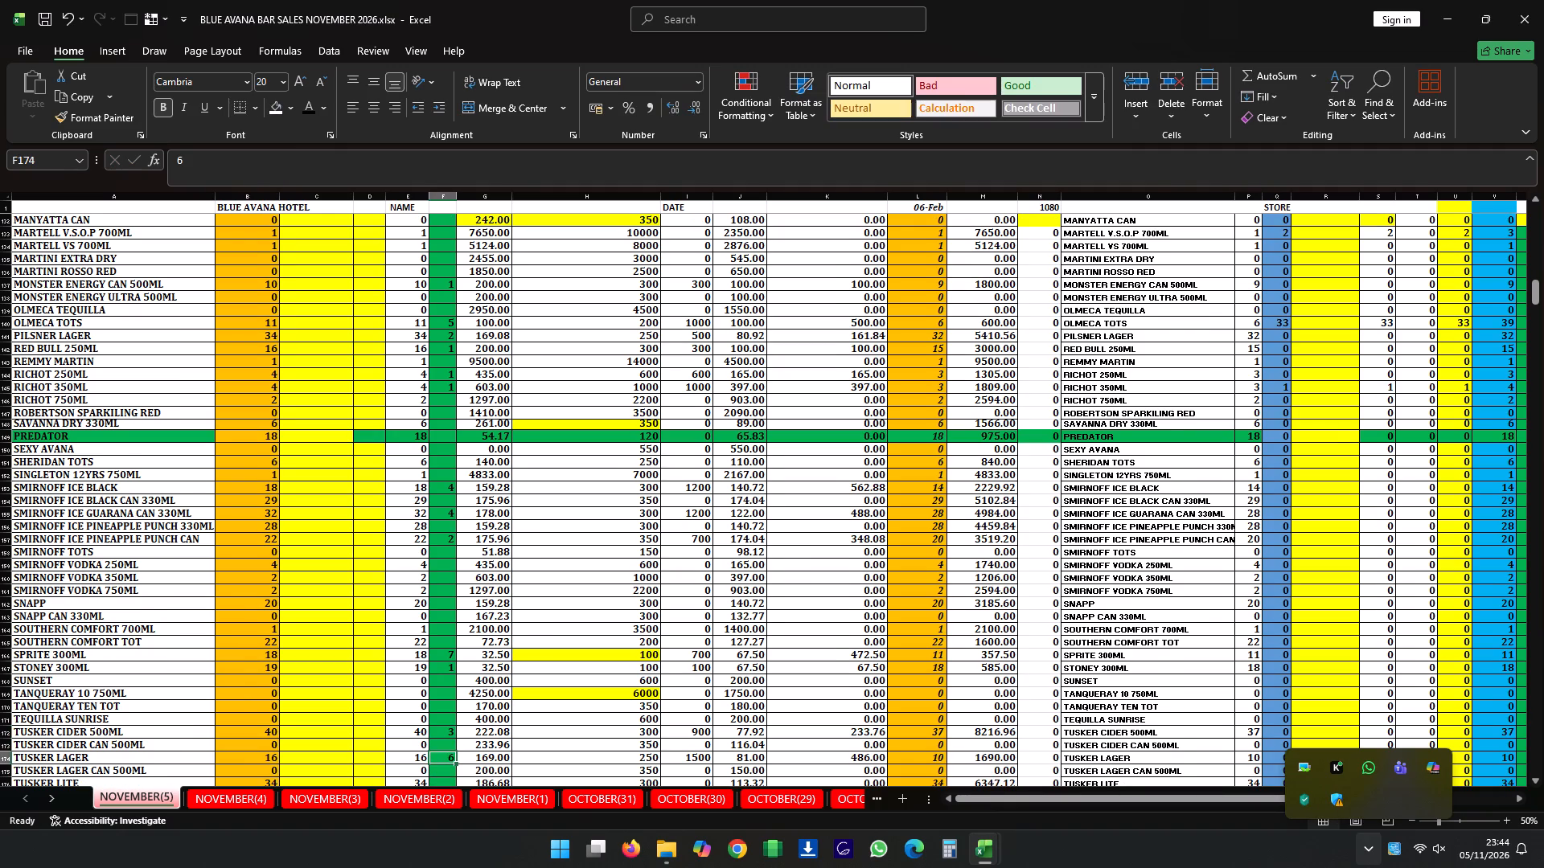
Enter a SALES quantity of 1 for V&A 750ML in cell F180.
key(Down)
key(Down)
key(Down)
key(Down)
key(Down)
key(Down)
key(Up)
key(Down)
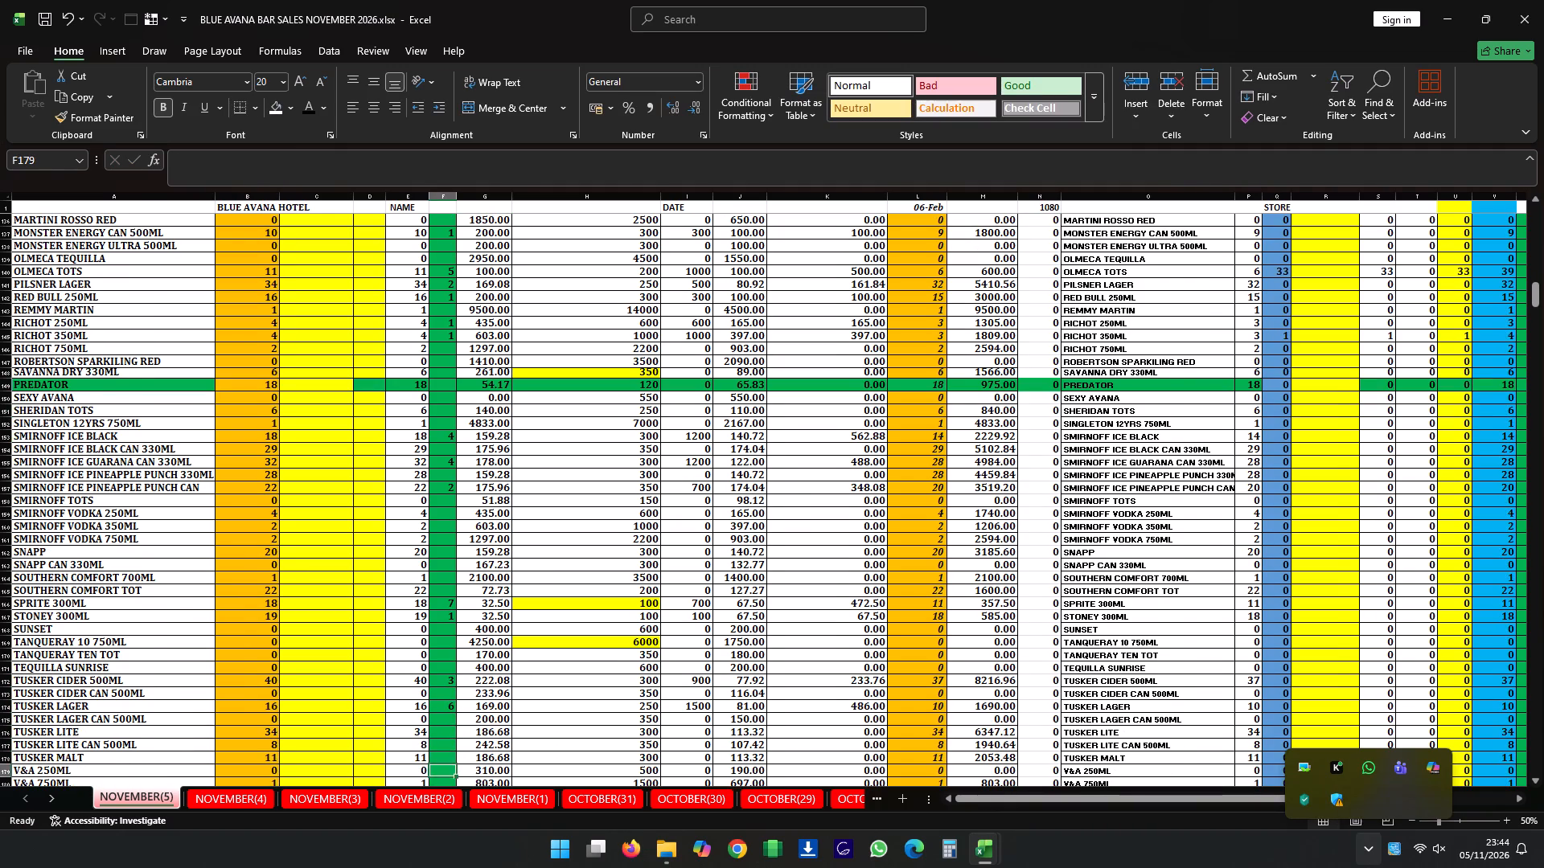
key(Down)
key(Down)
key(Up)
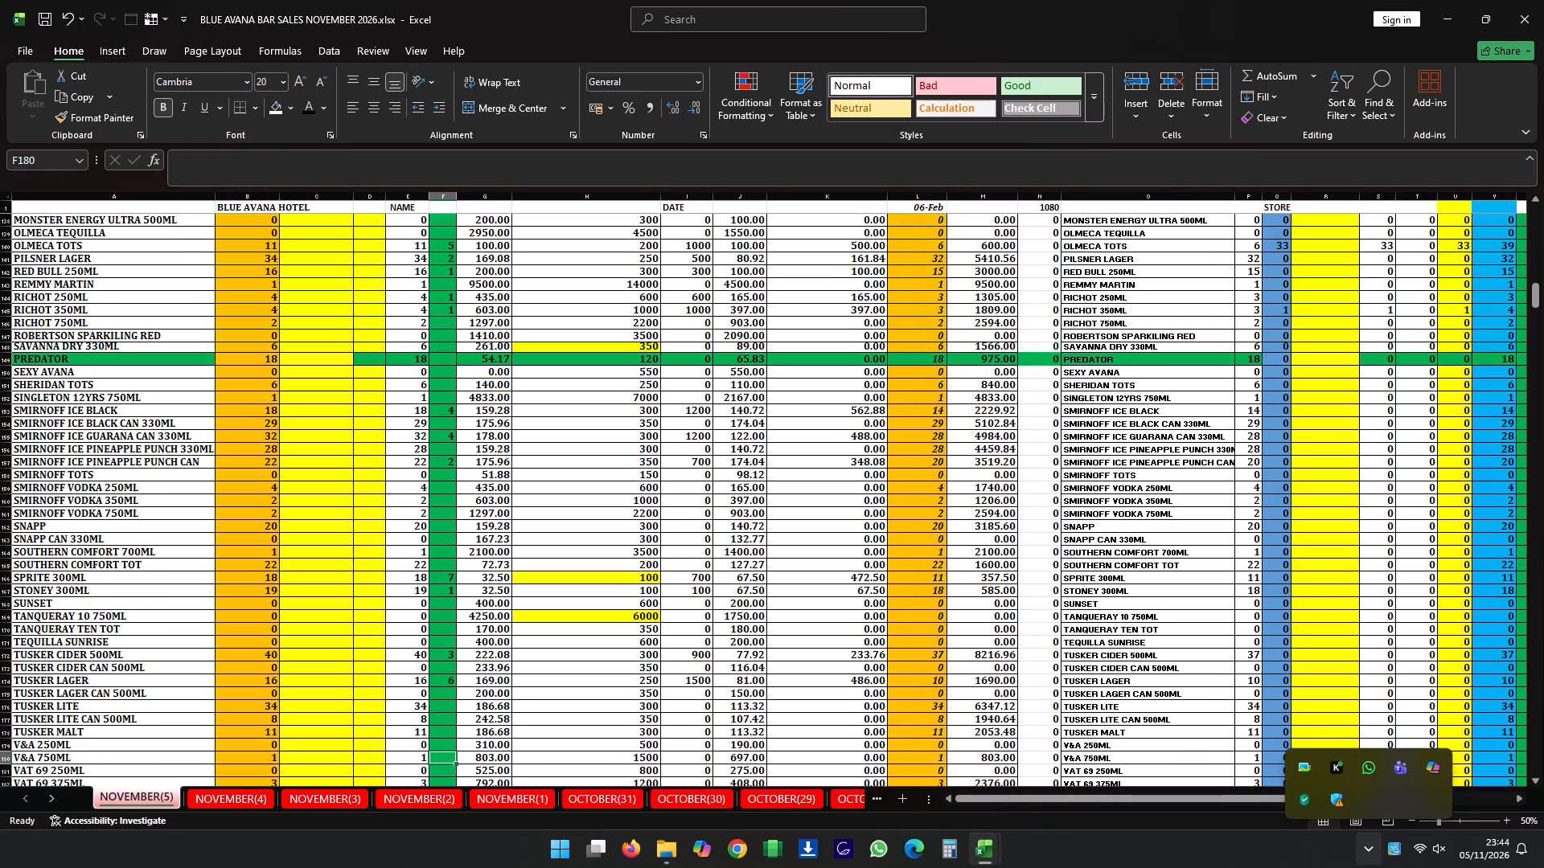
key(1)
key(Down)
key(Up)
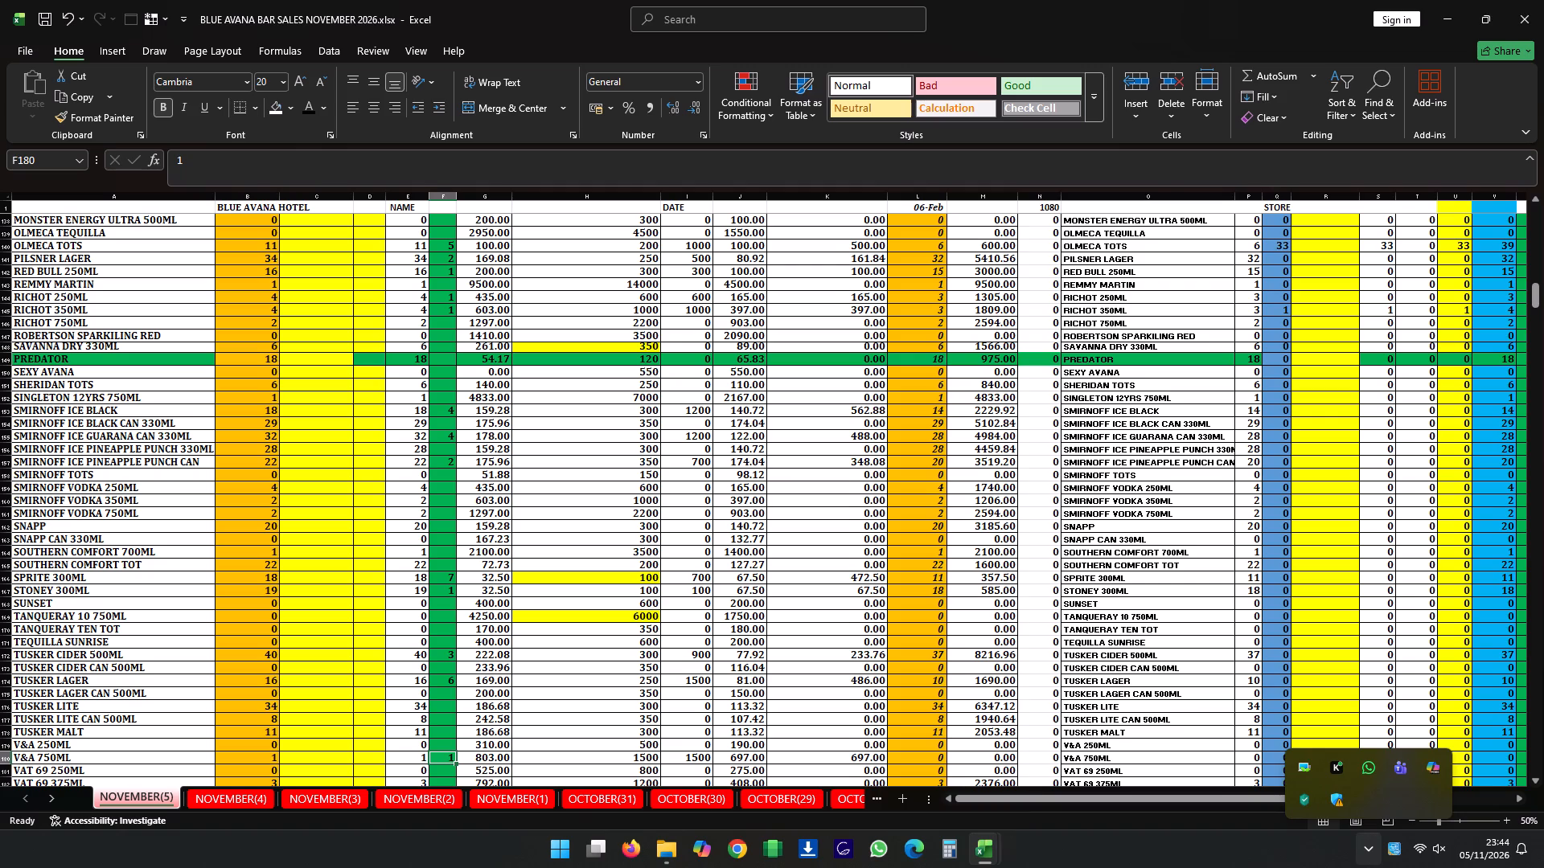
Enter a SALES quantity of 1 for VICEROY 250ML in cell F185.
key(Down)
key(Down)
key(Down)
key(Down)
key(Down)
key(Down)
key(Down)
key(Down)
key(Down)
key(Down)
key(Down)
key(Down)
key(Down)
key(Down)
key(Down)
key(Down)
key(Down)
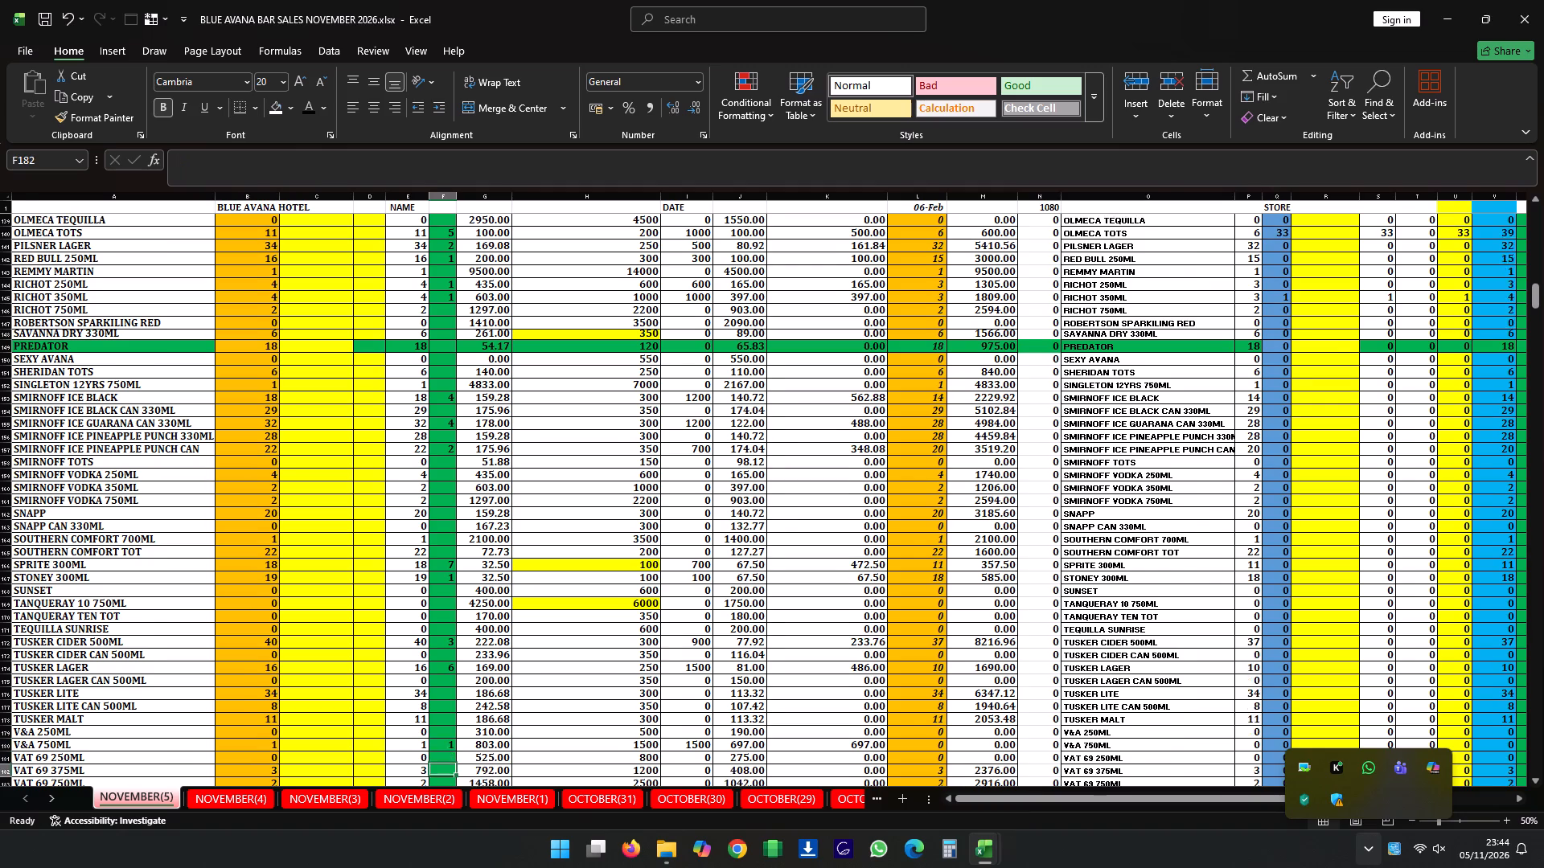
key(Up)
key(Up)
key(Up)
key(Up)
key(Up)
key(Up)
key(Up)
key(Up)
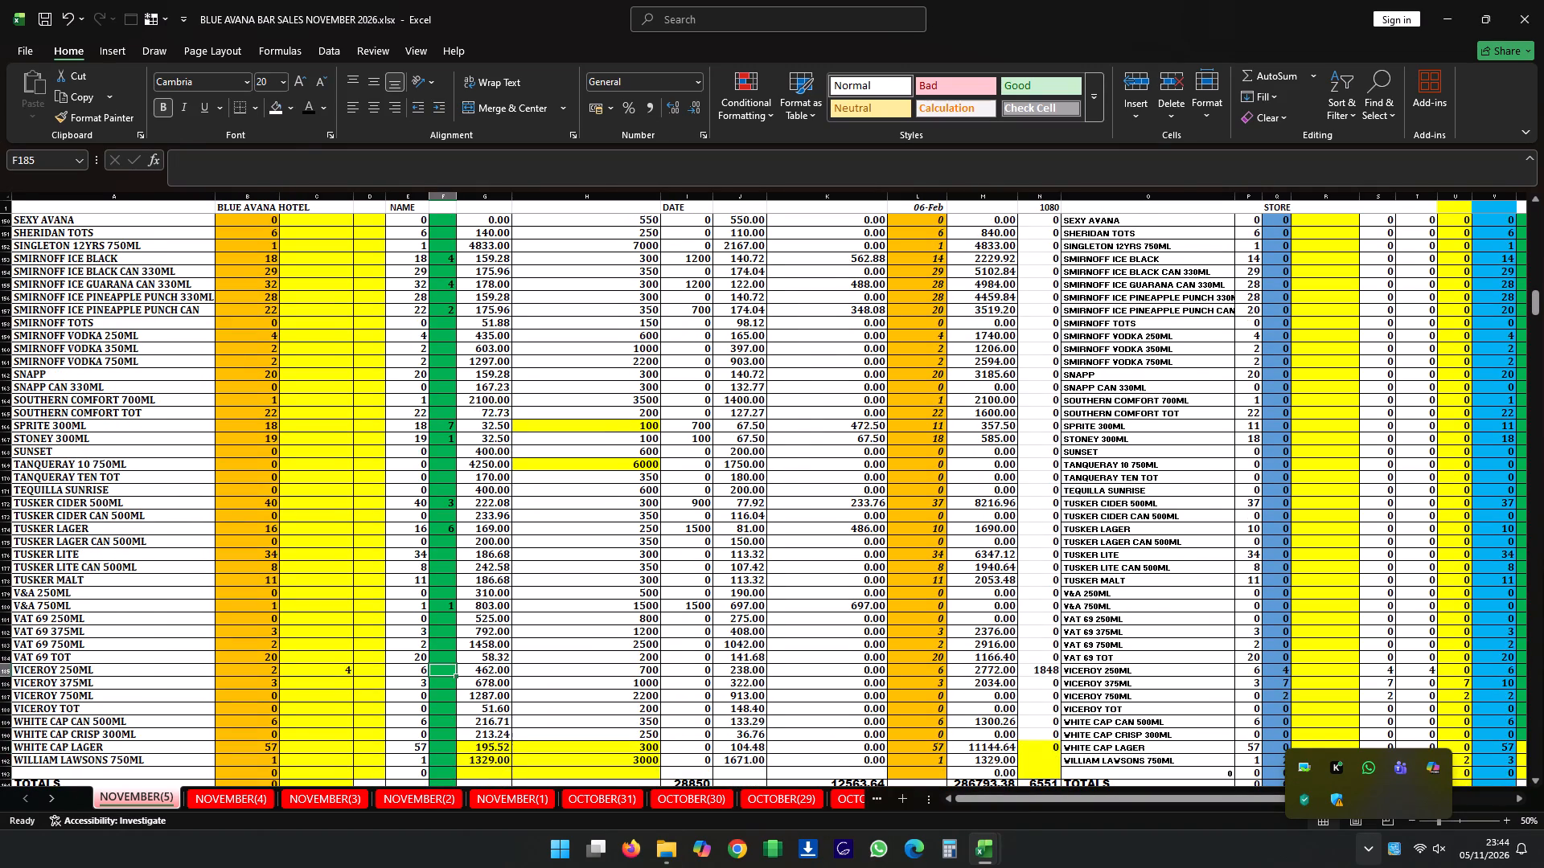
key(1)
key(Down)
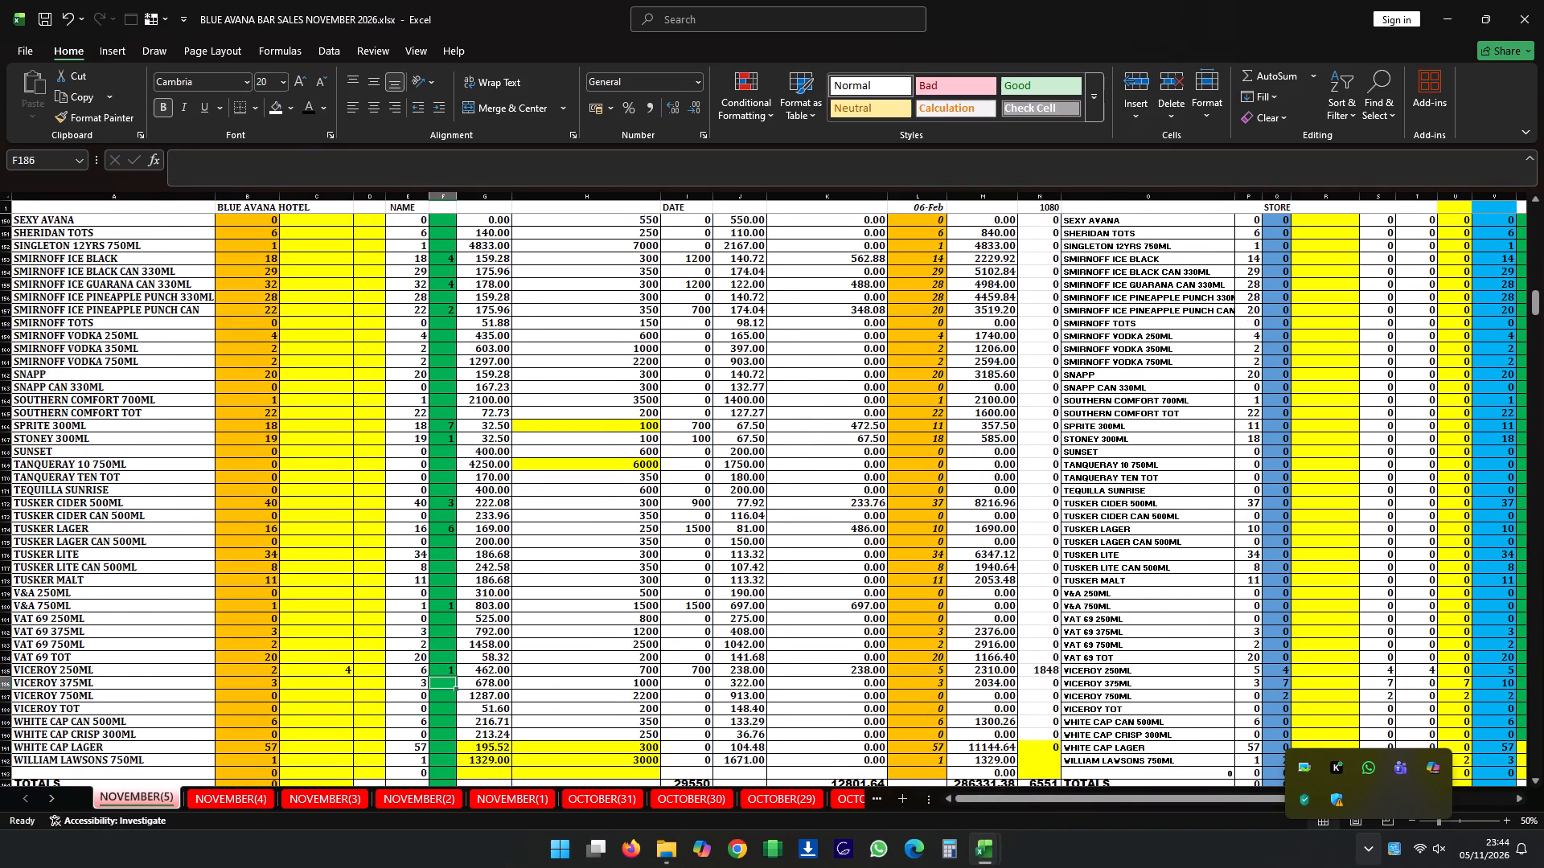
key(Up)
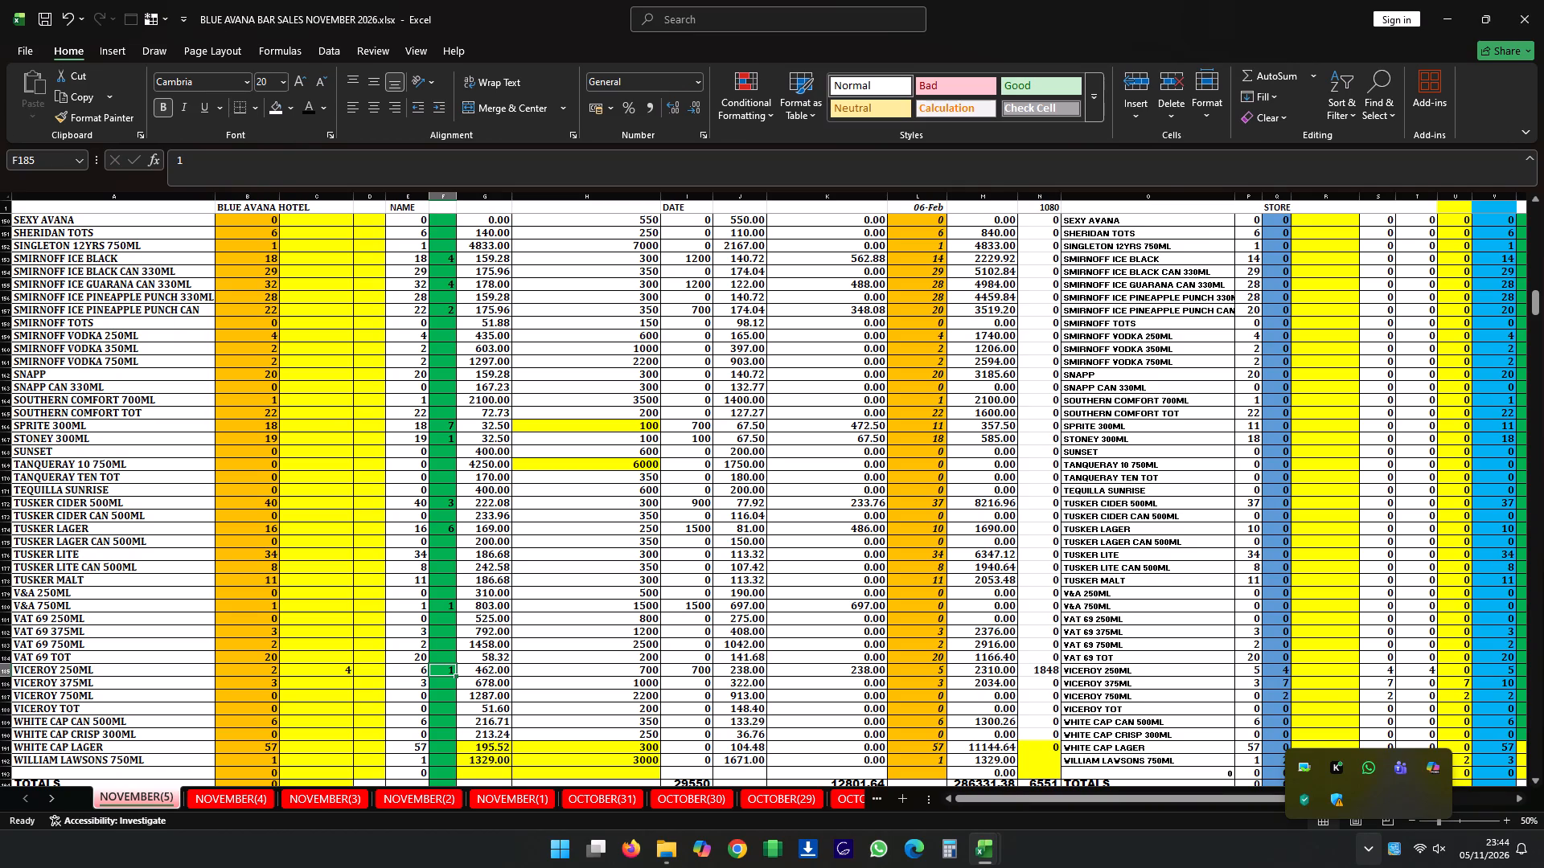
Enter a SALES quantity of 5 for WHITE CAP LAGER in cell F191.
key(Down)
key(Down)
key(Down)
key(Down)
key(Down)
key(Down)
key(Down)
key(Down)
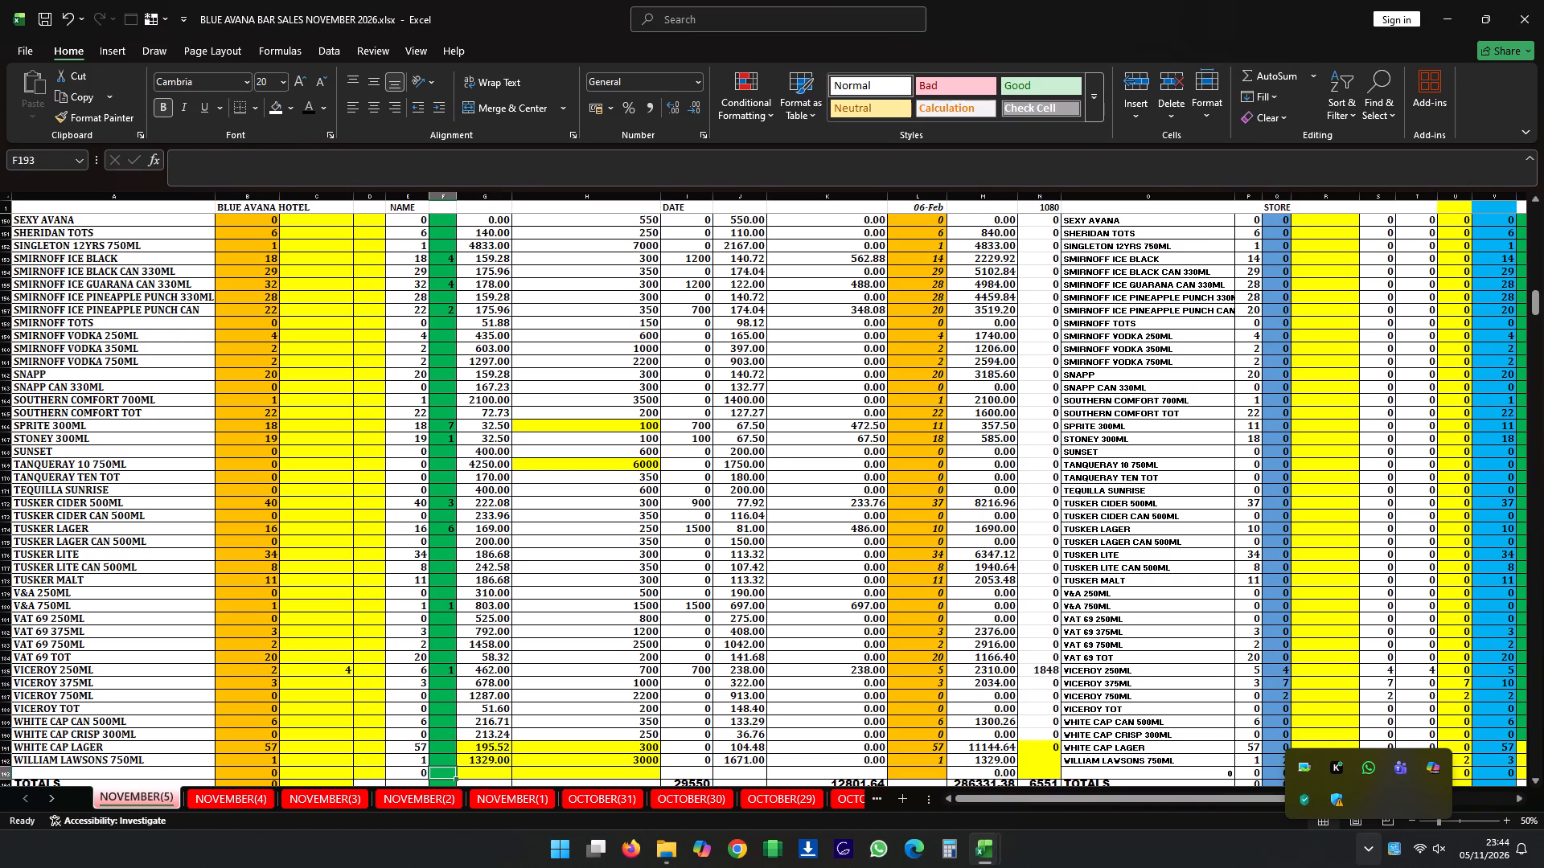
key(Up)
key(Up)
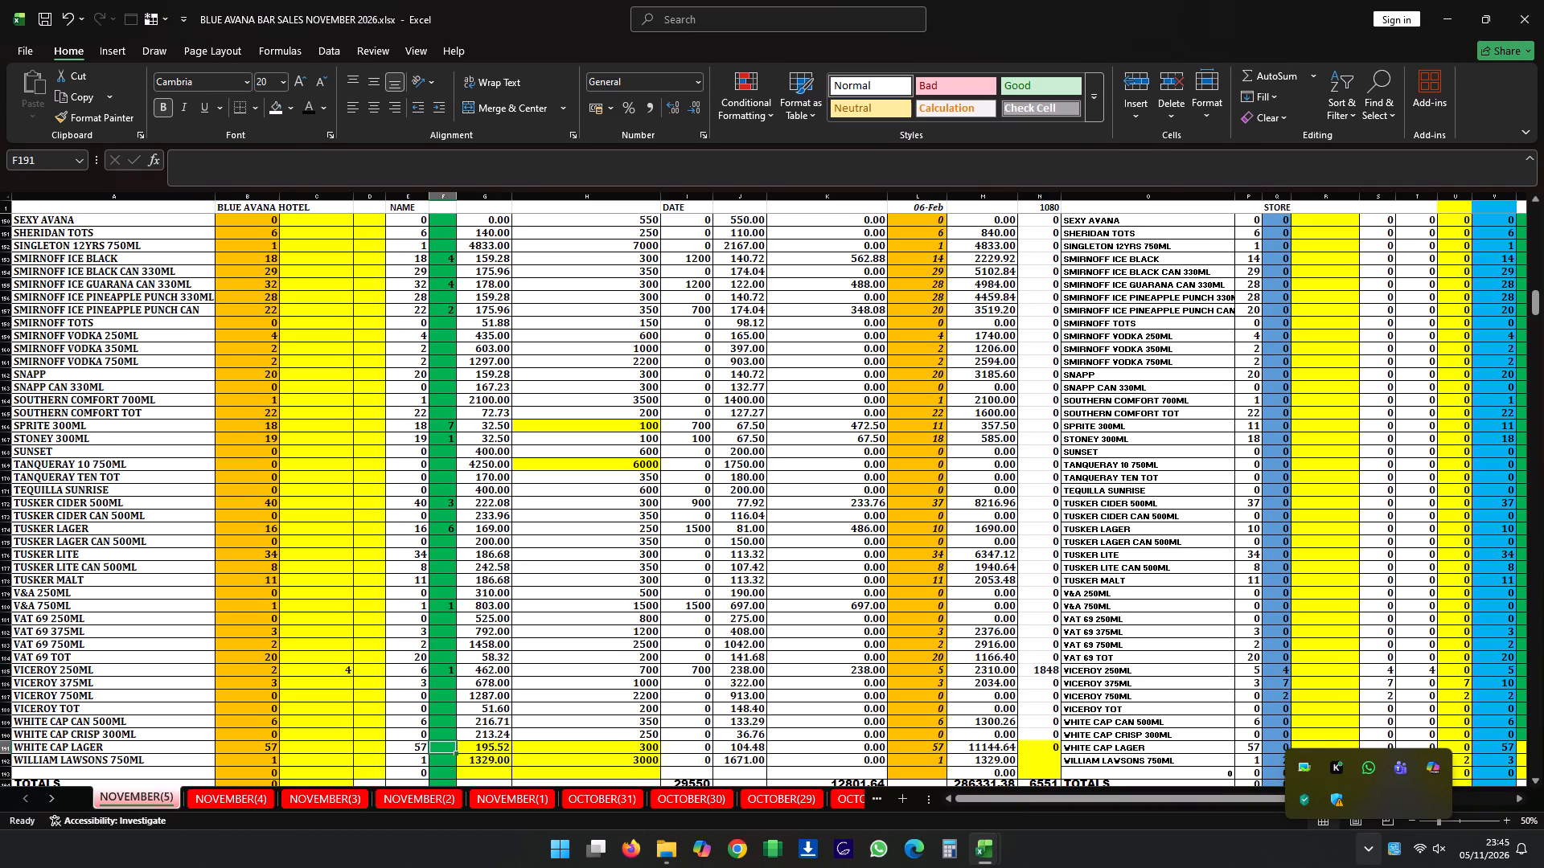
key(5)
key(Down)
key(Up)
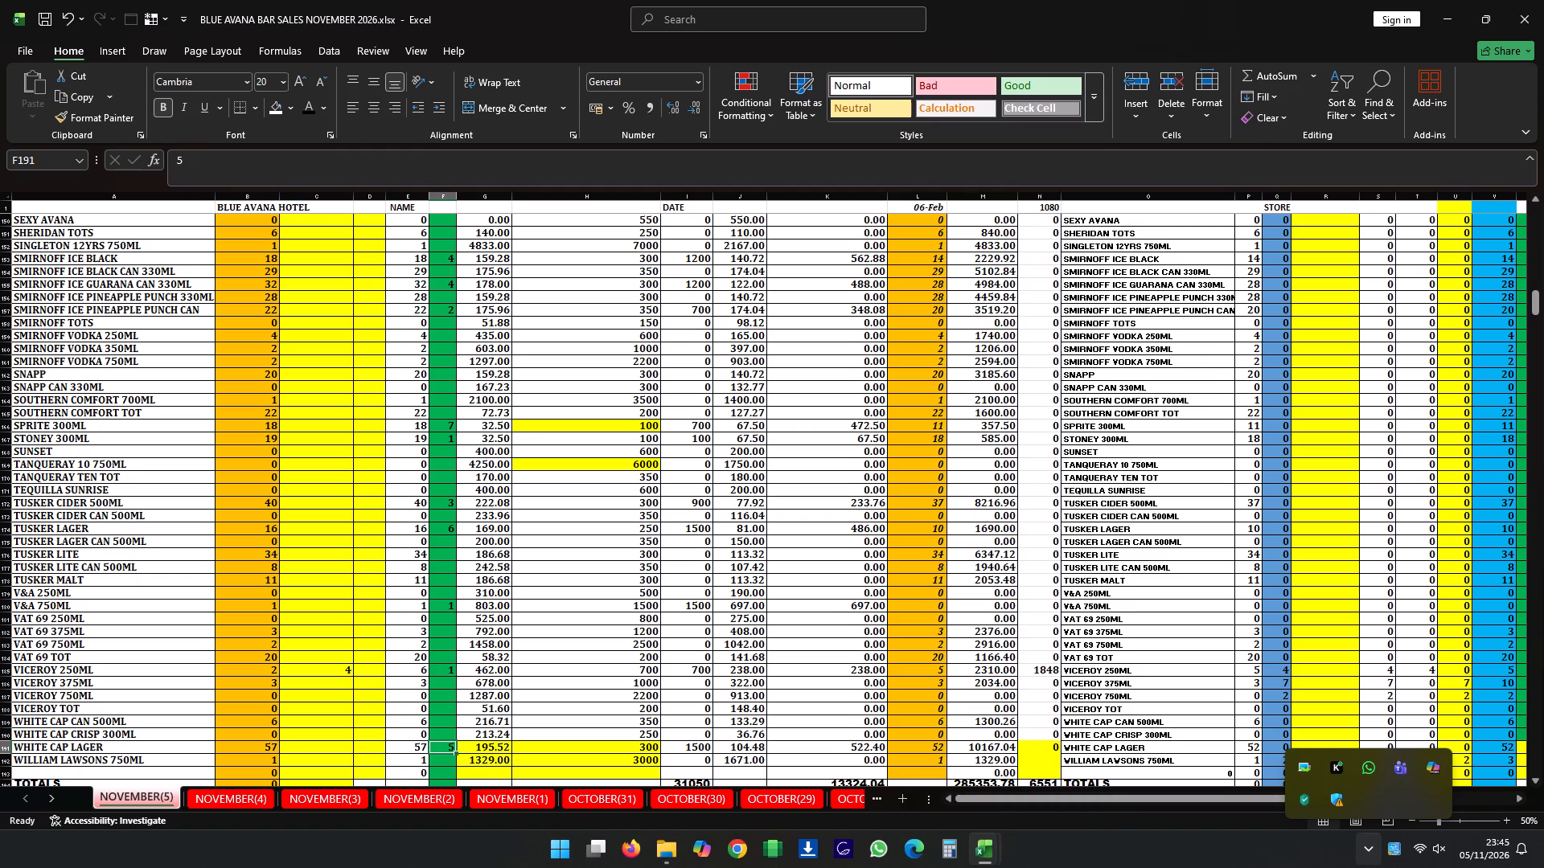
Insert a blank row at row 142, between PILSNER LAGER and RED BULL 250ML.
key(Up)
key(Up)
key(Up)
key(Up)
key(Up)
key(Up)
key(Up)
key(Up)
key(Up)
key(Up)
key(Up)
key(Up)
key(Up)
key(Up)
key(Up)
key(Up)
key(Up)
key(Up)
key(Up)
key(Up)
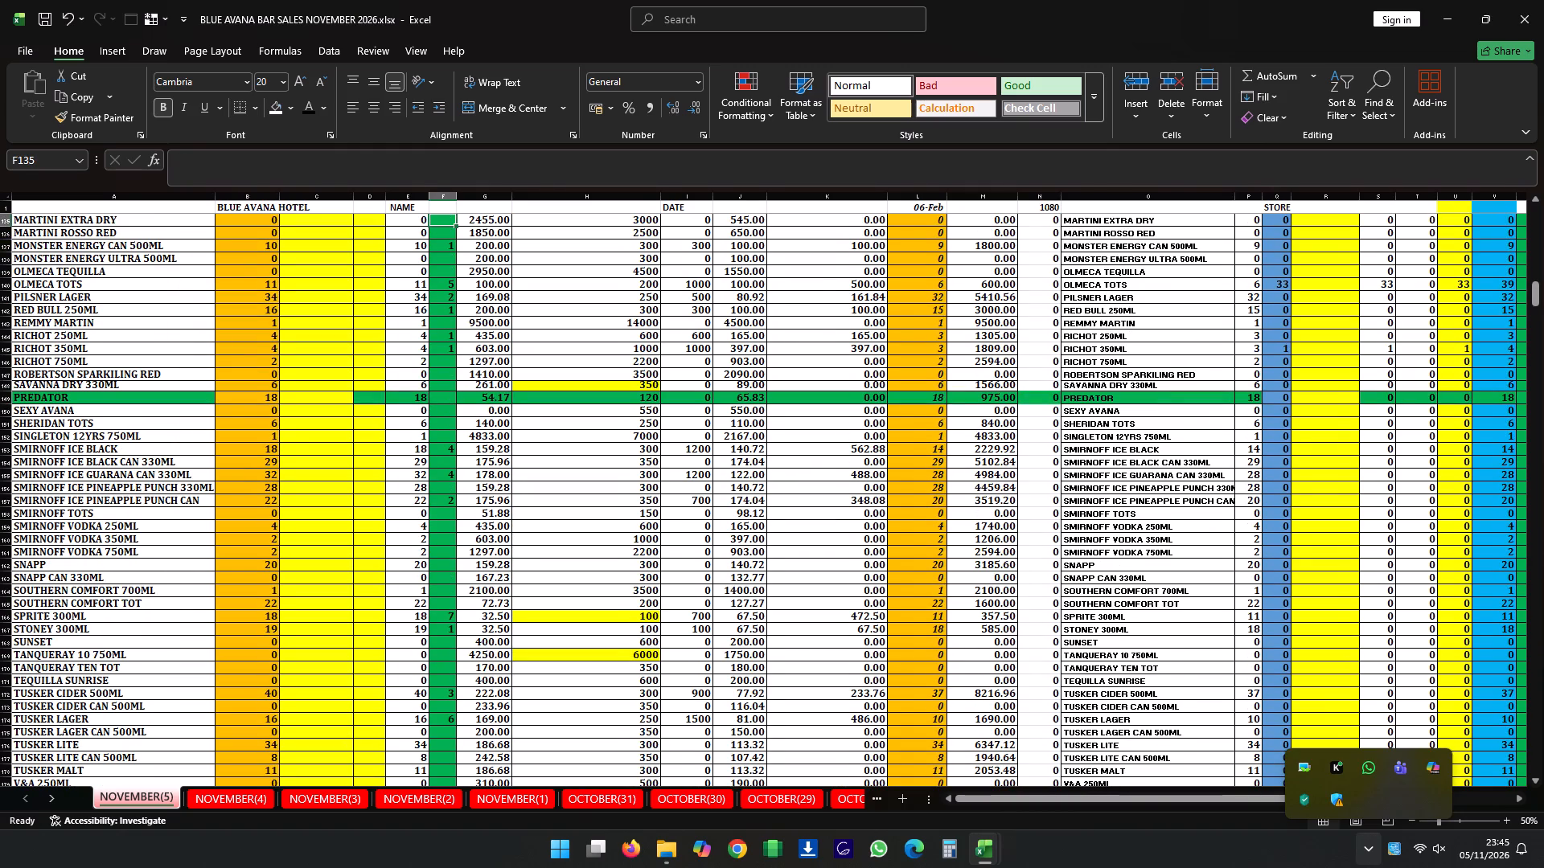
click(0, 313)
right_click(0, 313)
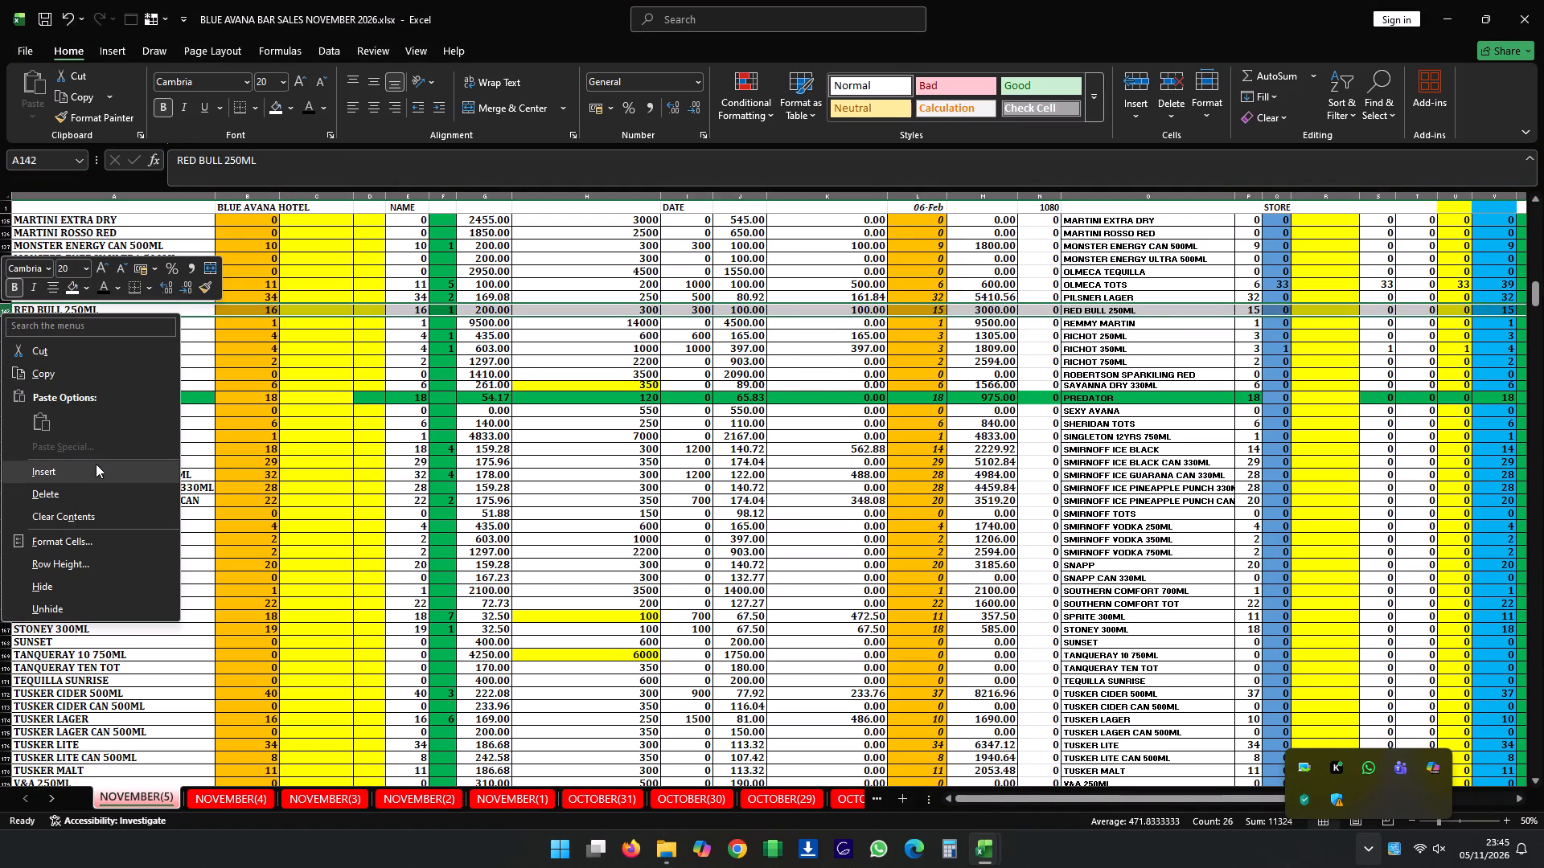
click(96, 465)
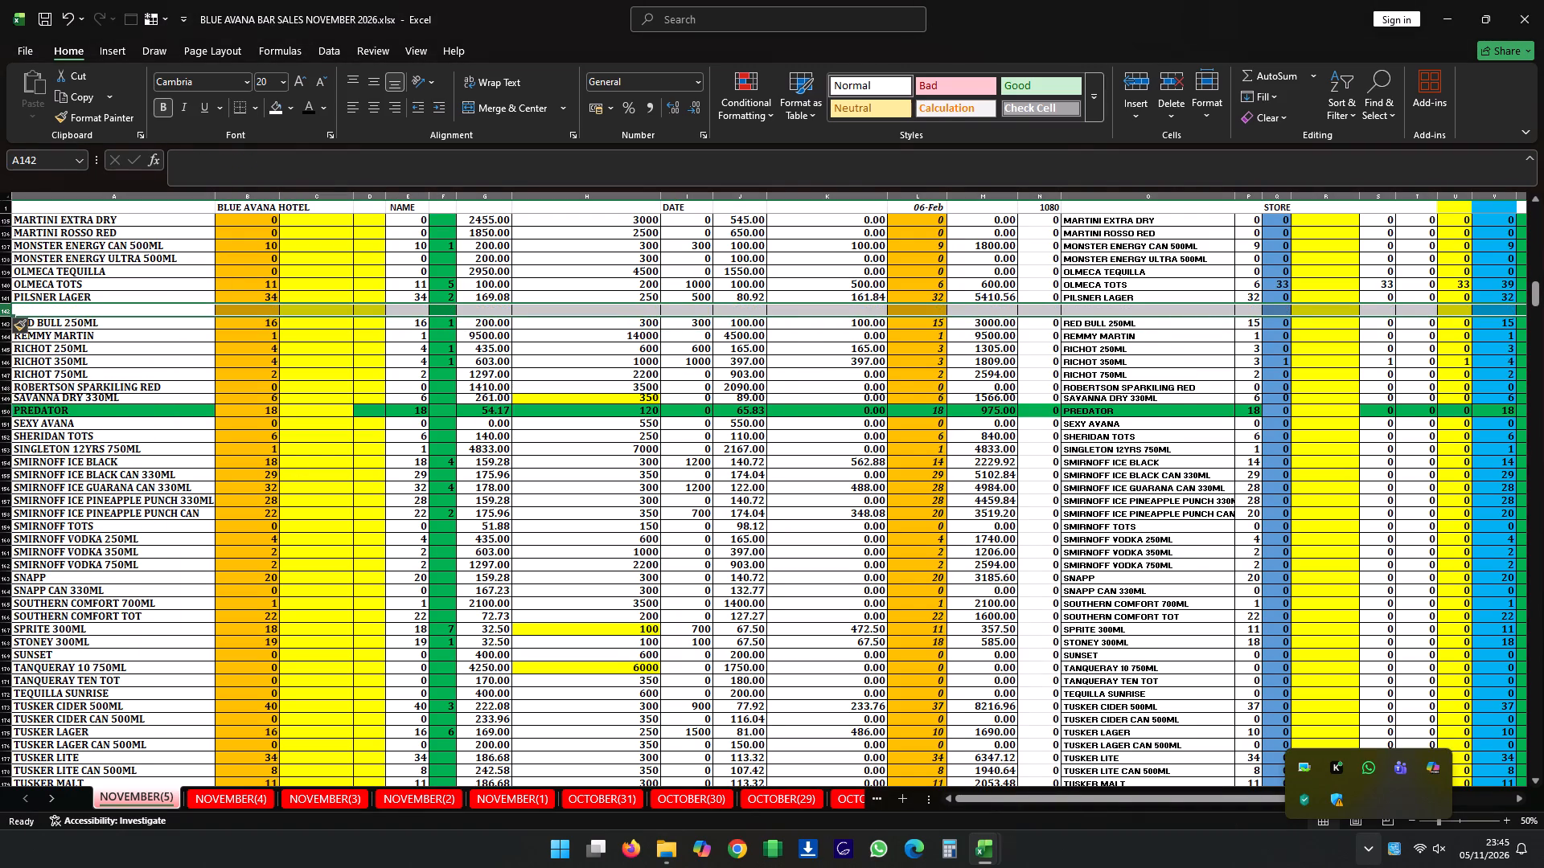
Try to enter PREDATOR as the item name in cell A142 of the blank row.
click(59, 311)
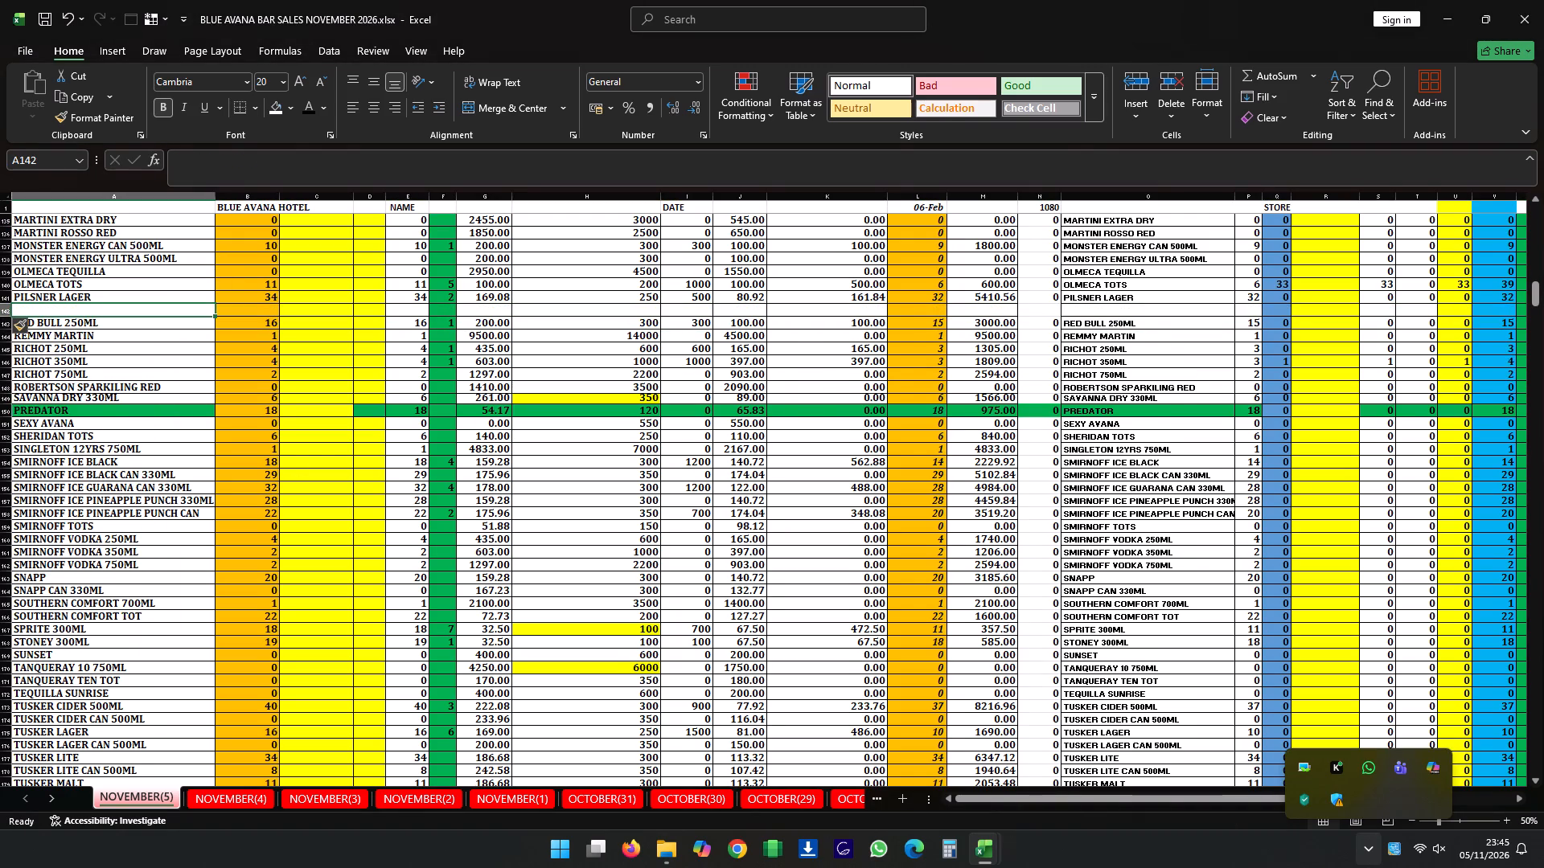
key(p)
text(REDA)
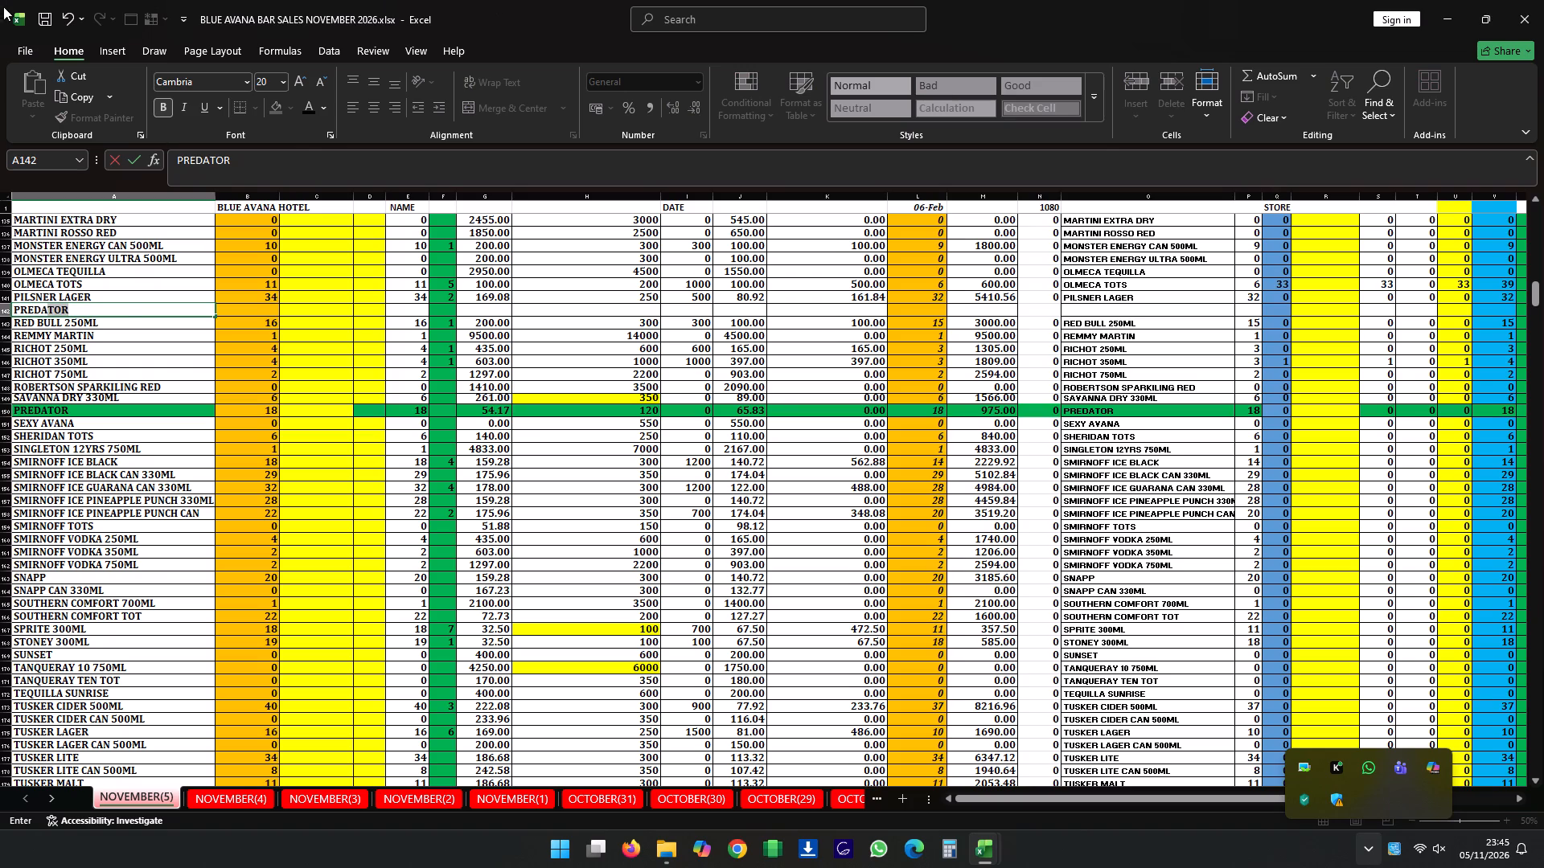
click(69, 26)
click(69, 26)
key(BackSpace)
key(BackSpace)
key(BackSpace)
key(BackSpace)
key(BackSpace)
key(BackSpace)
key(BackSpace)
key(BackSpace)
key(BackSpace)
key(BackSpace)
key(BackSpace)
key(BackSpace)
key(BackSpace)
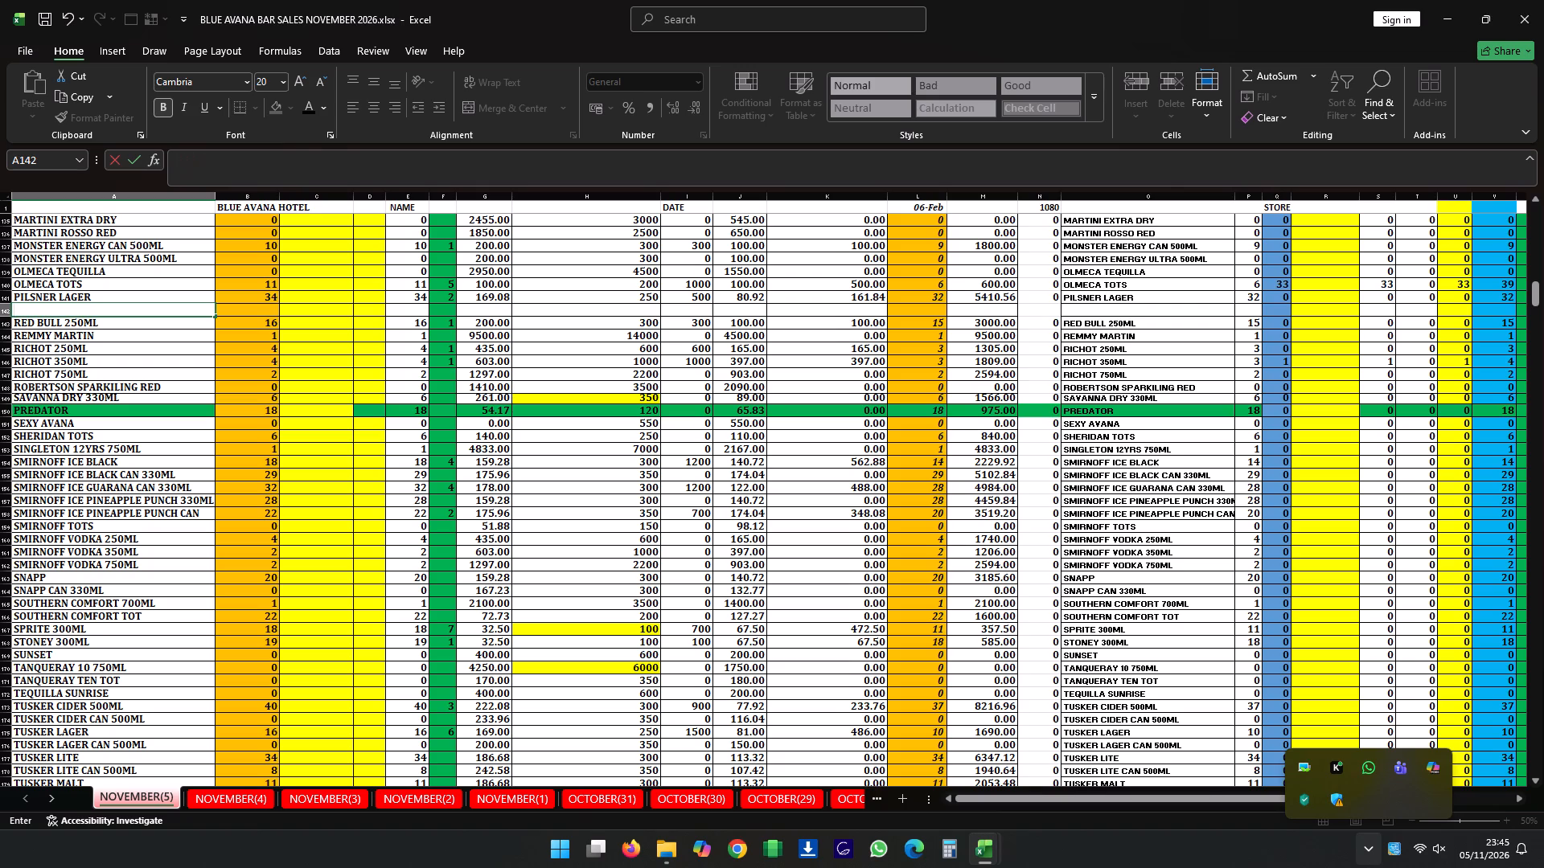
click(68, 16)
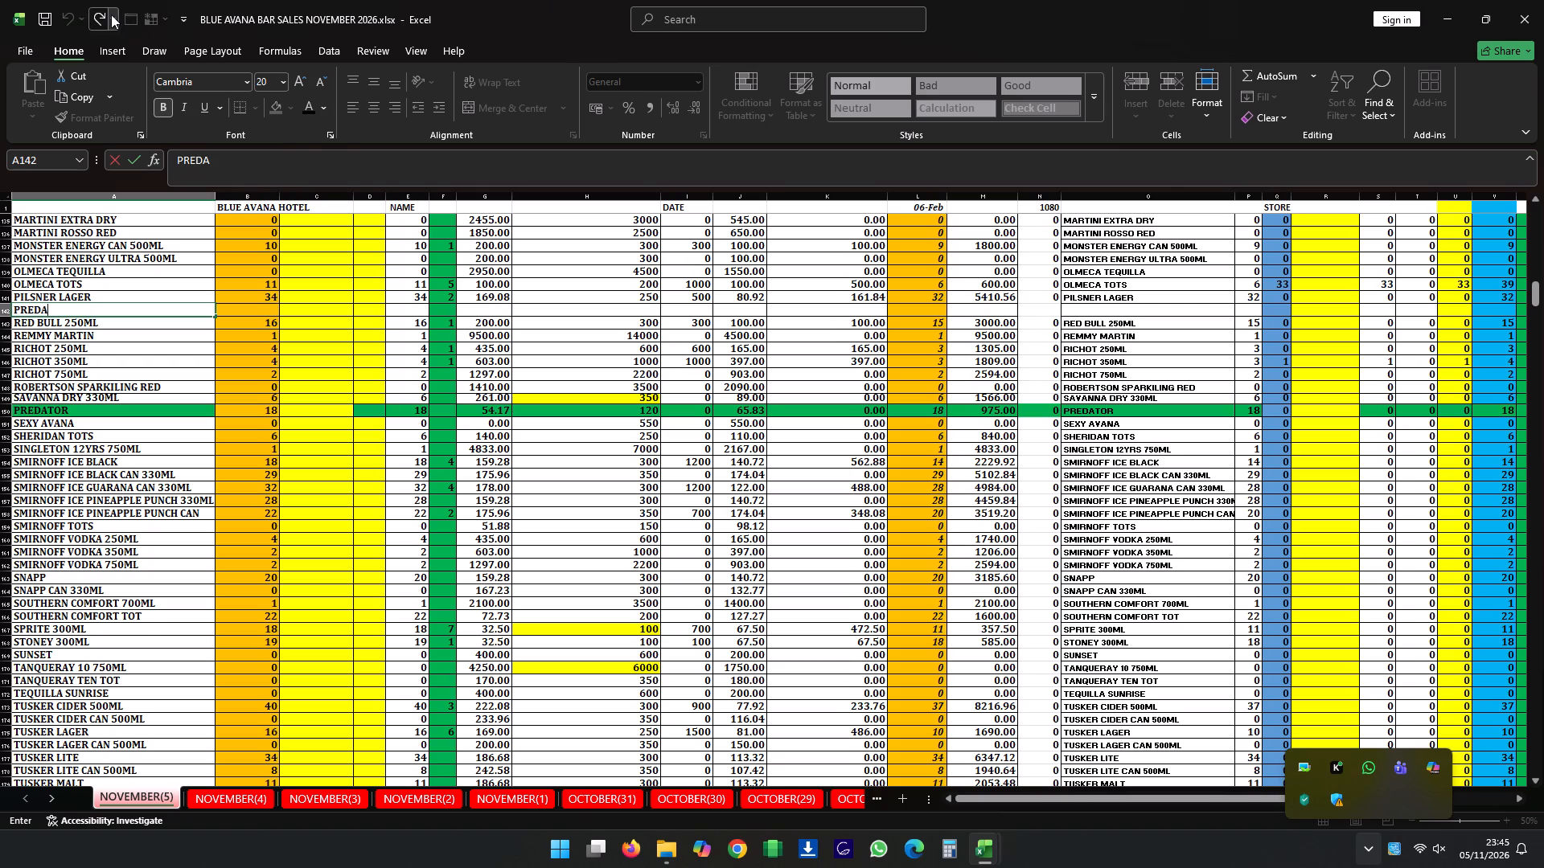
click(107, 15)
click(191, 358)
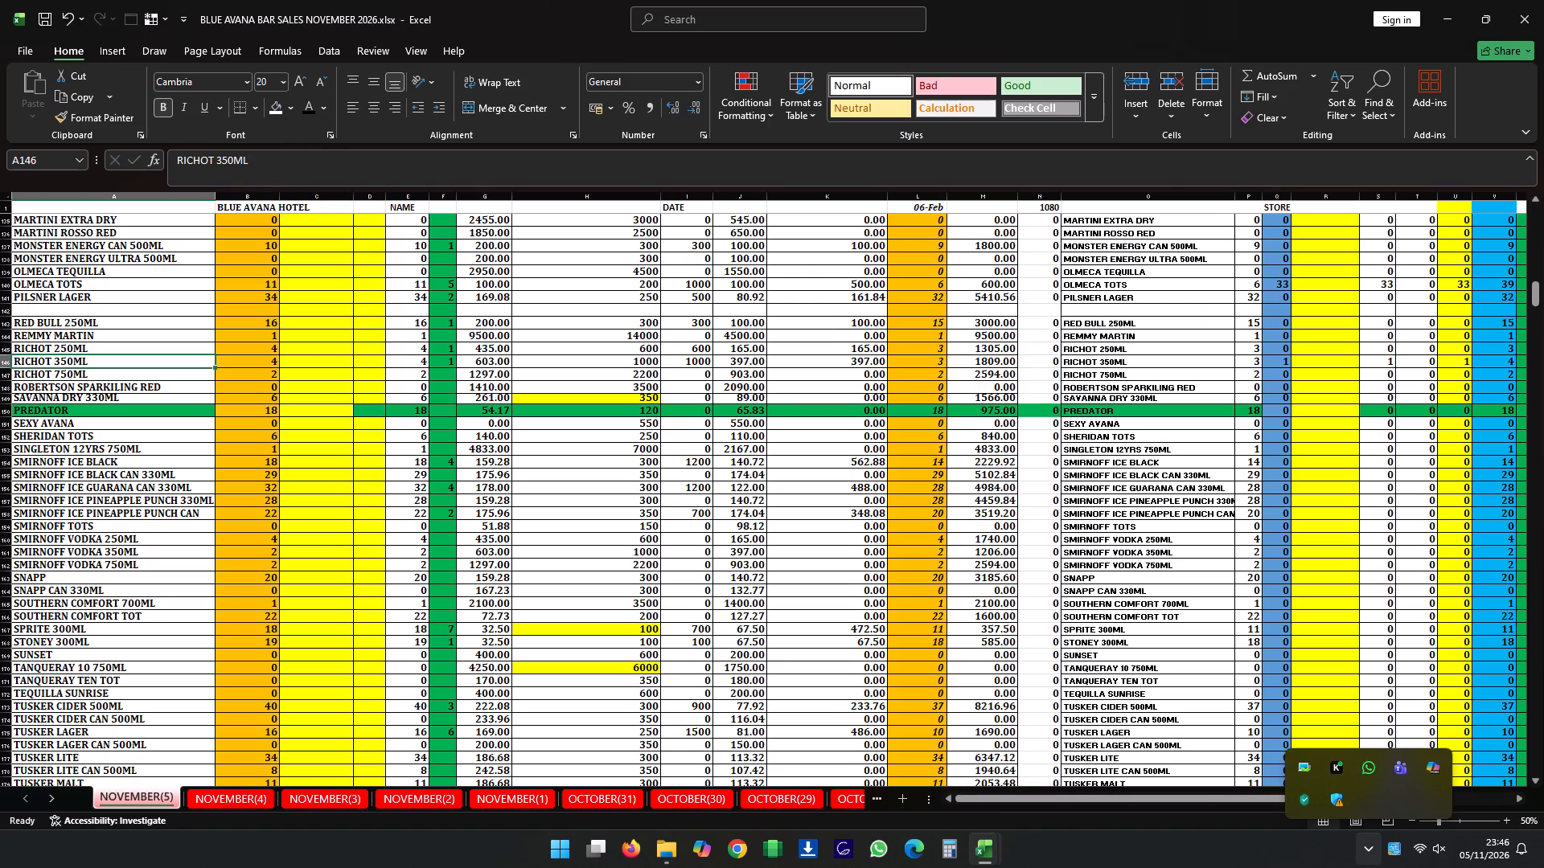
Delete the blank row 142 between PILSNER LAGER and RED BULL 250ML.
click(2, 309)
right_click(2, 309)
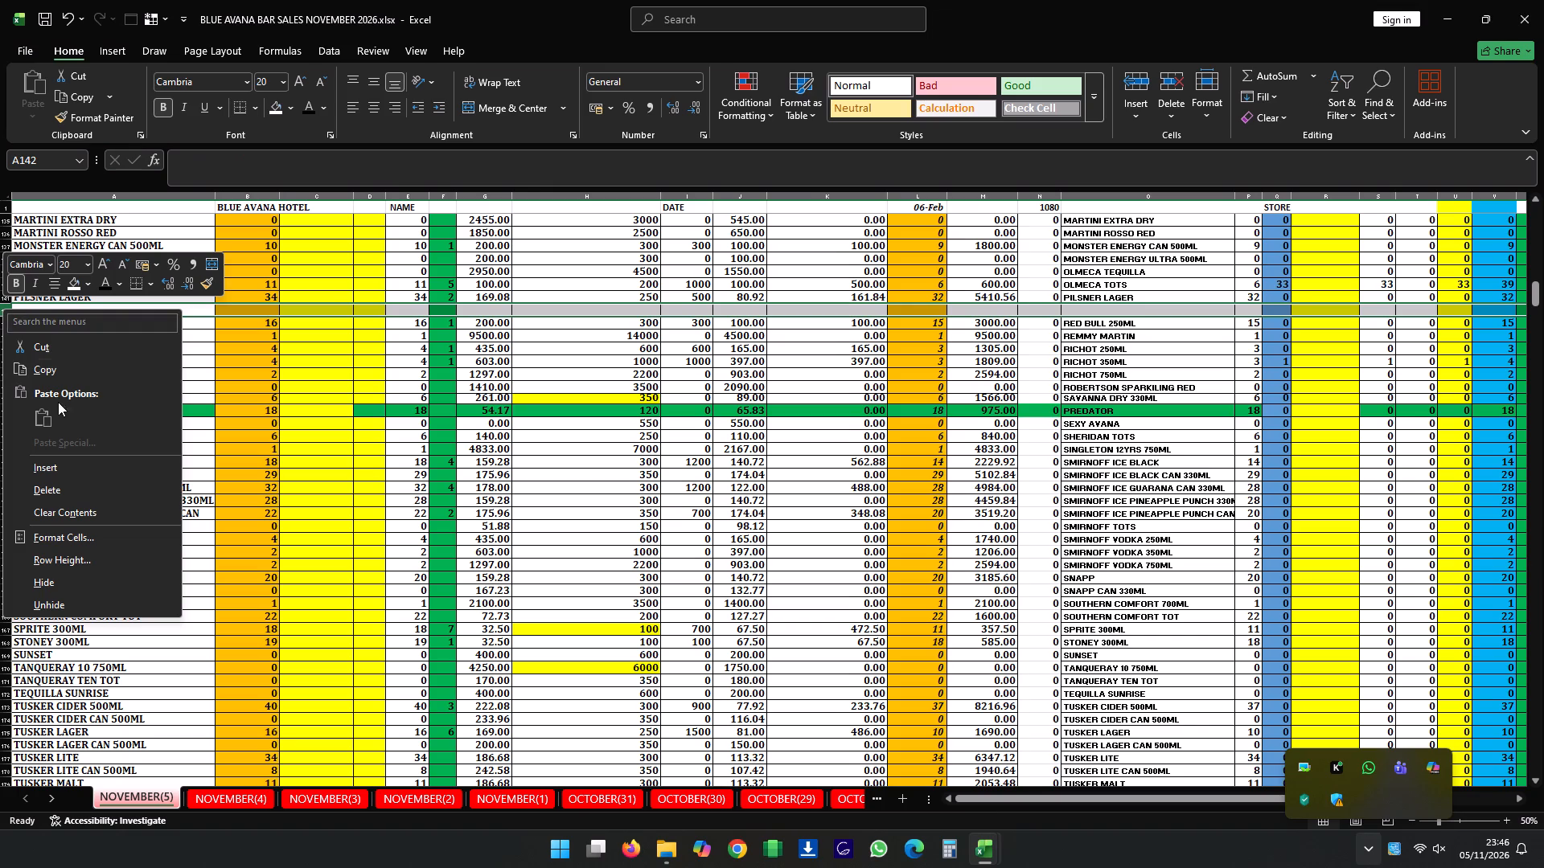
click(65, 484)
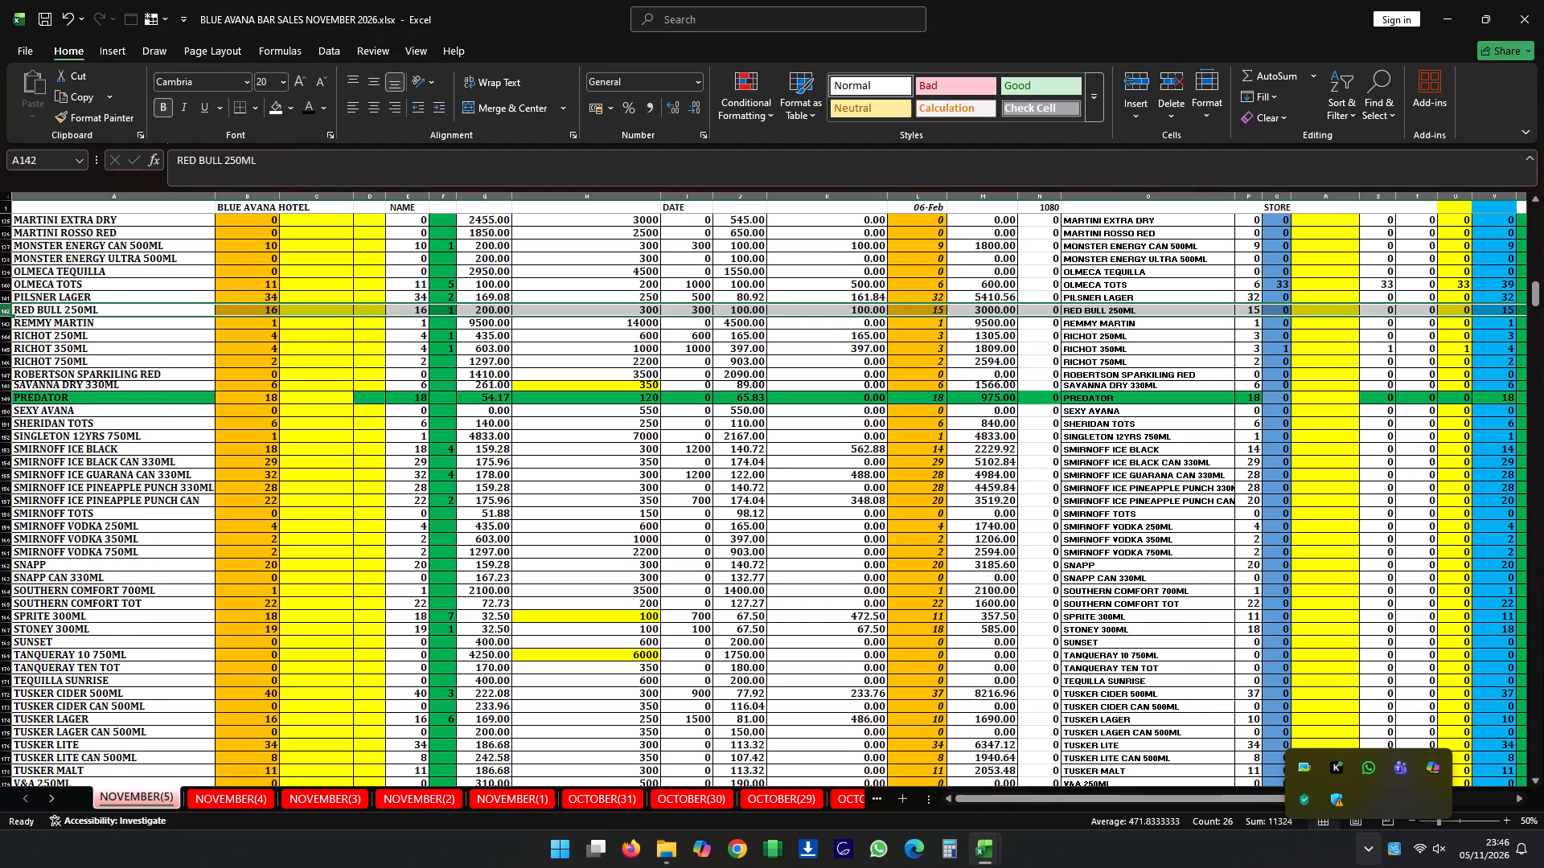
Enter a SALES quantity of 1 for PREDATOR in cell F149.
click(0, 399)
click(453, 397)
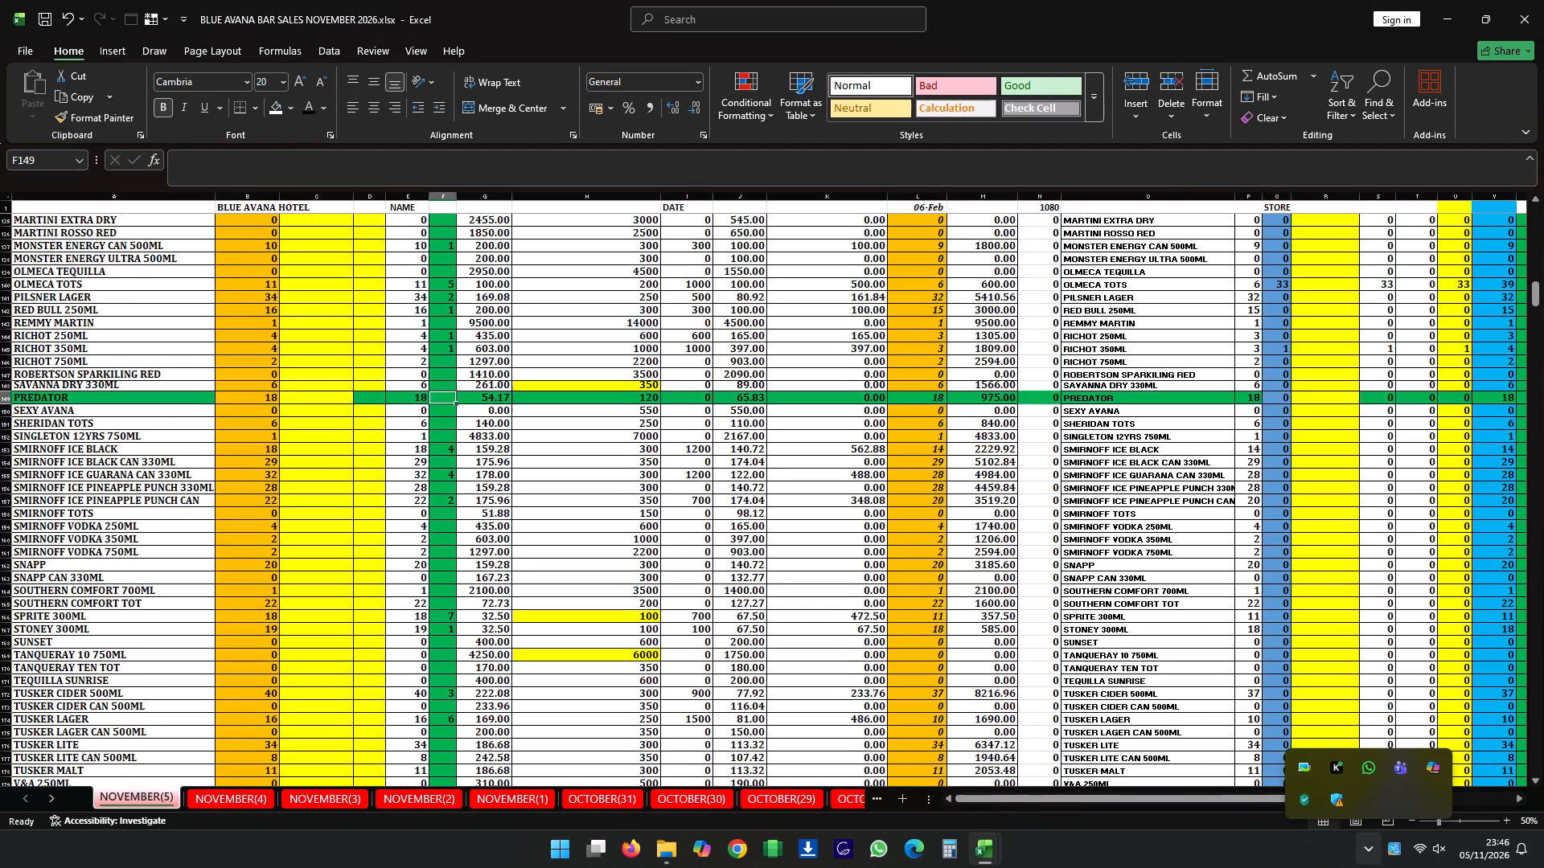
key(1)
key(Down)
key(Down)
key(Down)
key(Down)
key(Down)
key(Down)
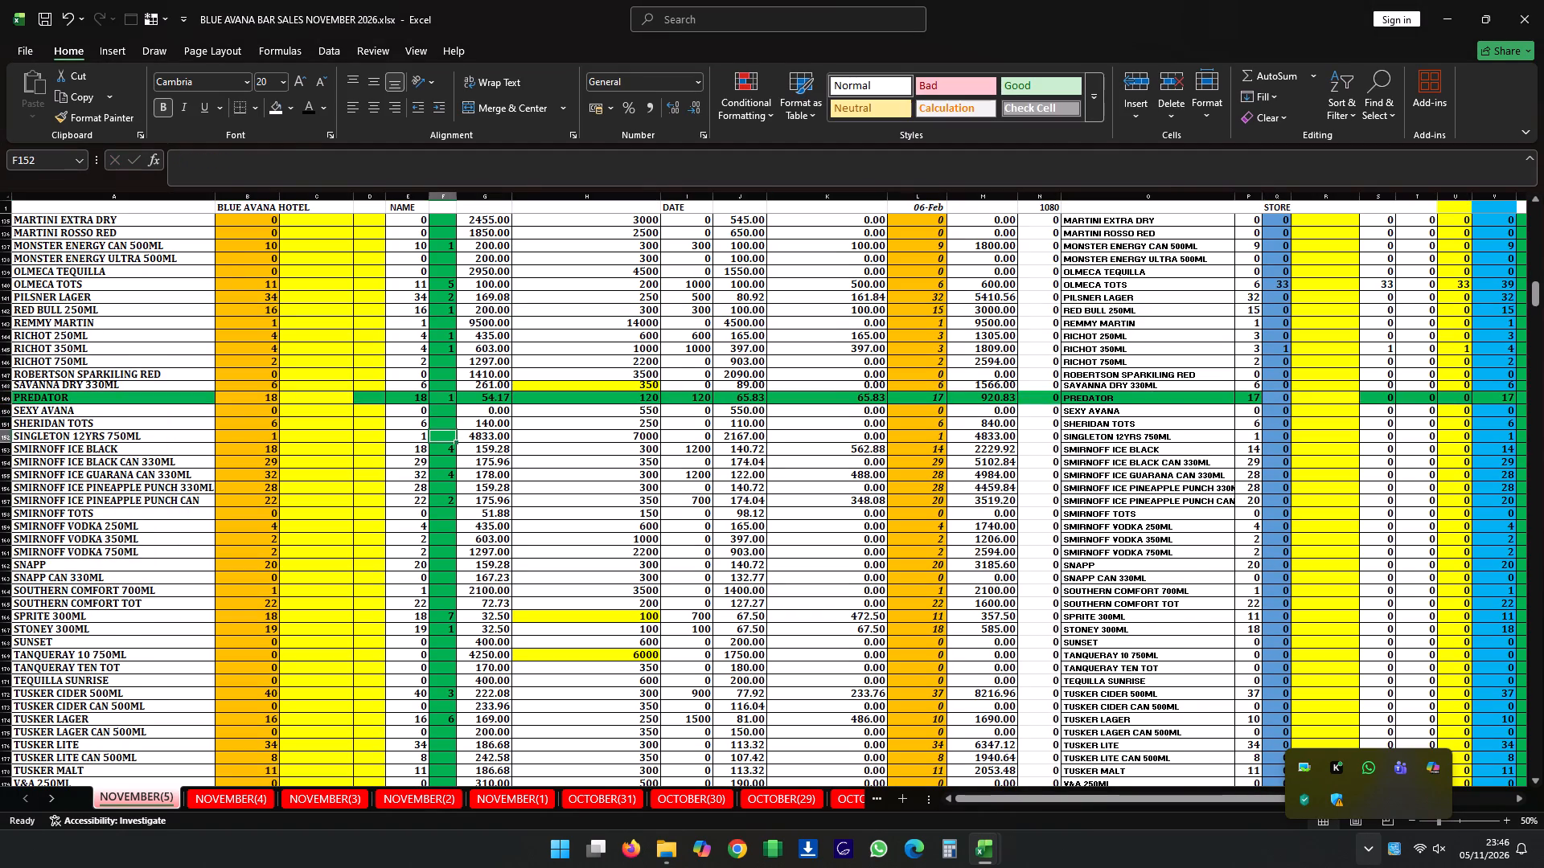
Set PREDATOR's SALES quantity in cell F149 to 2.
key(Up)
key(Up)
key(Up)
key(Up)
key(Up)
key(Up)
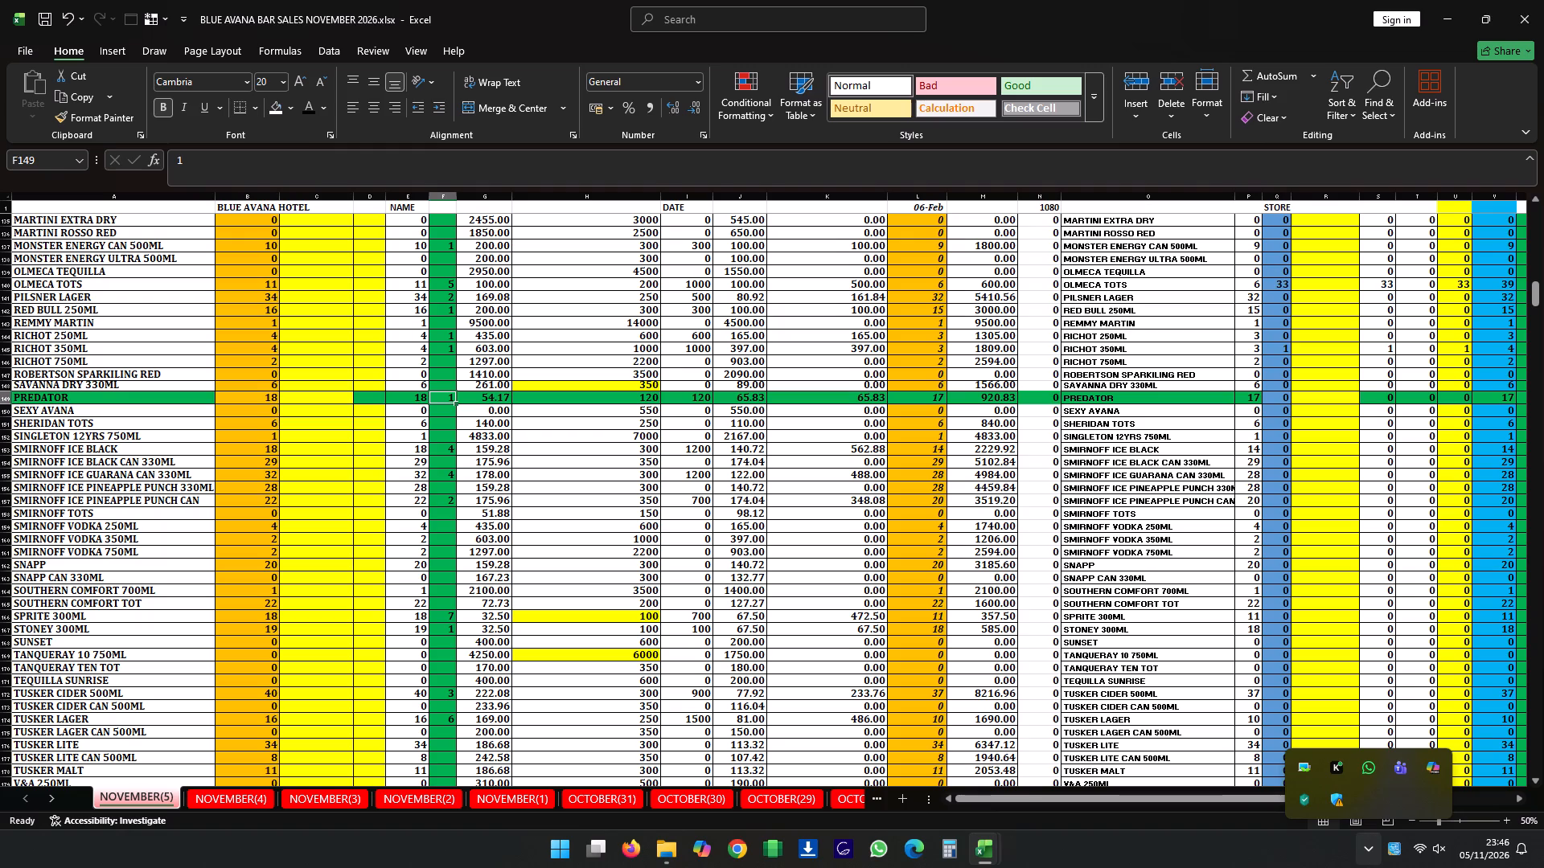
key(2)
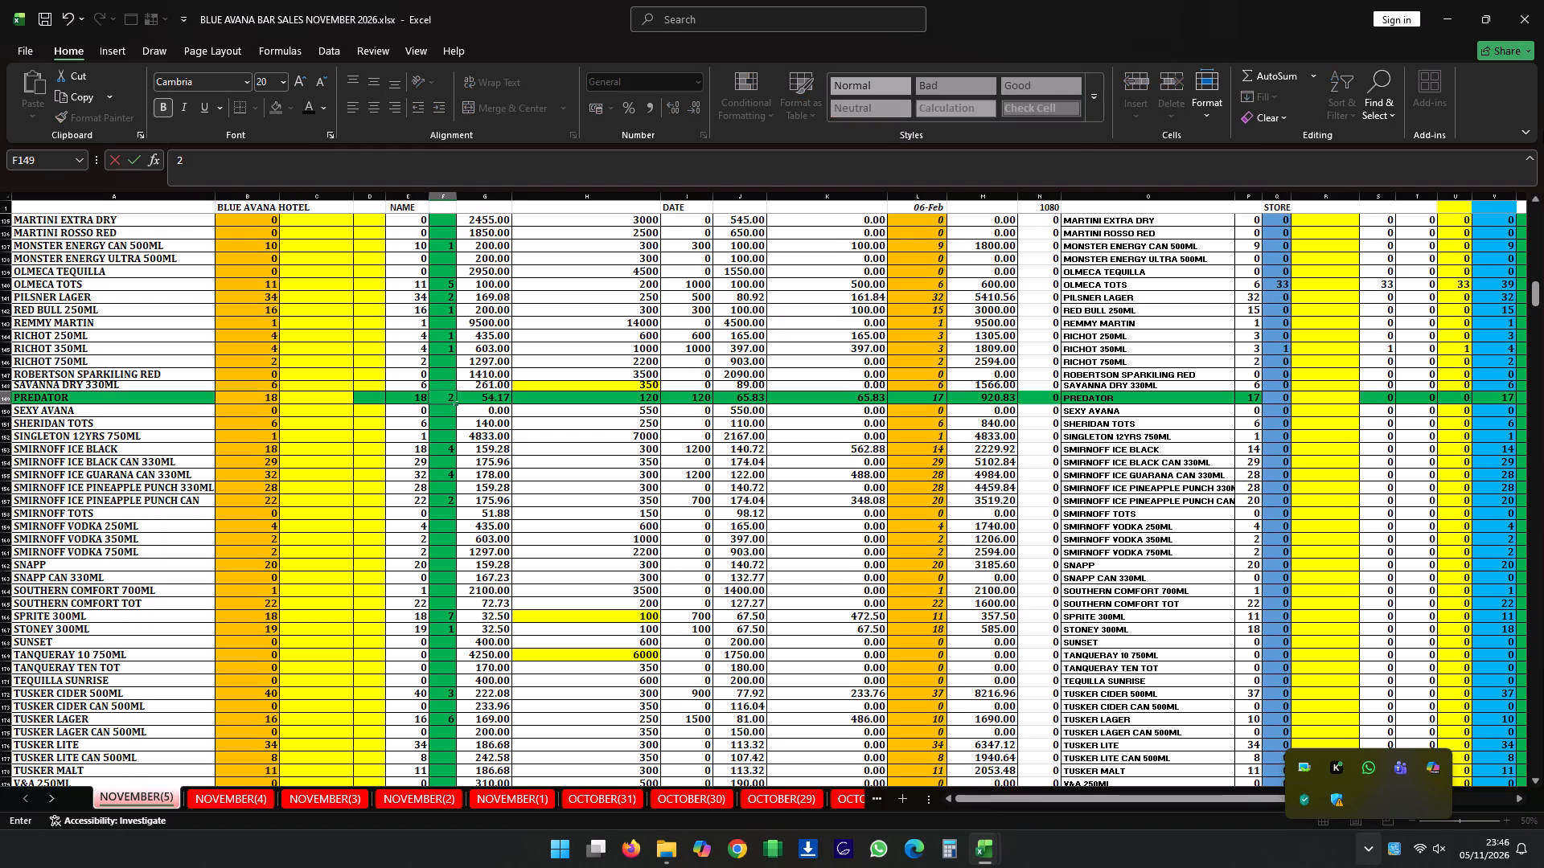
key(Down)
Review the SALES quantities below PREDATOR, through the TOTALS row to the bar sales and cash summary.
key(Down)
key(Down)
key(Down)
key(Down)
key(Down)
key(Down)
key(Down)
key(Down)
key(Down)
key(Down)
key(Down)
key(Down)
key(Down)
key(Down)
key(Down)
key(Down)
key(Down)
key(Down)
key(Down)
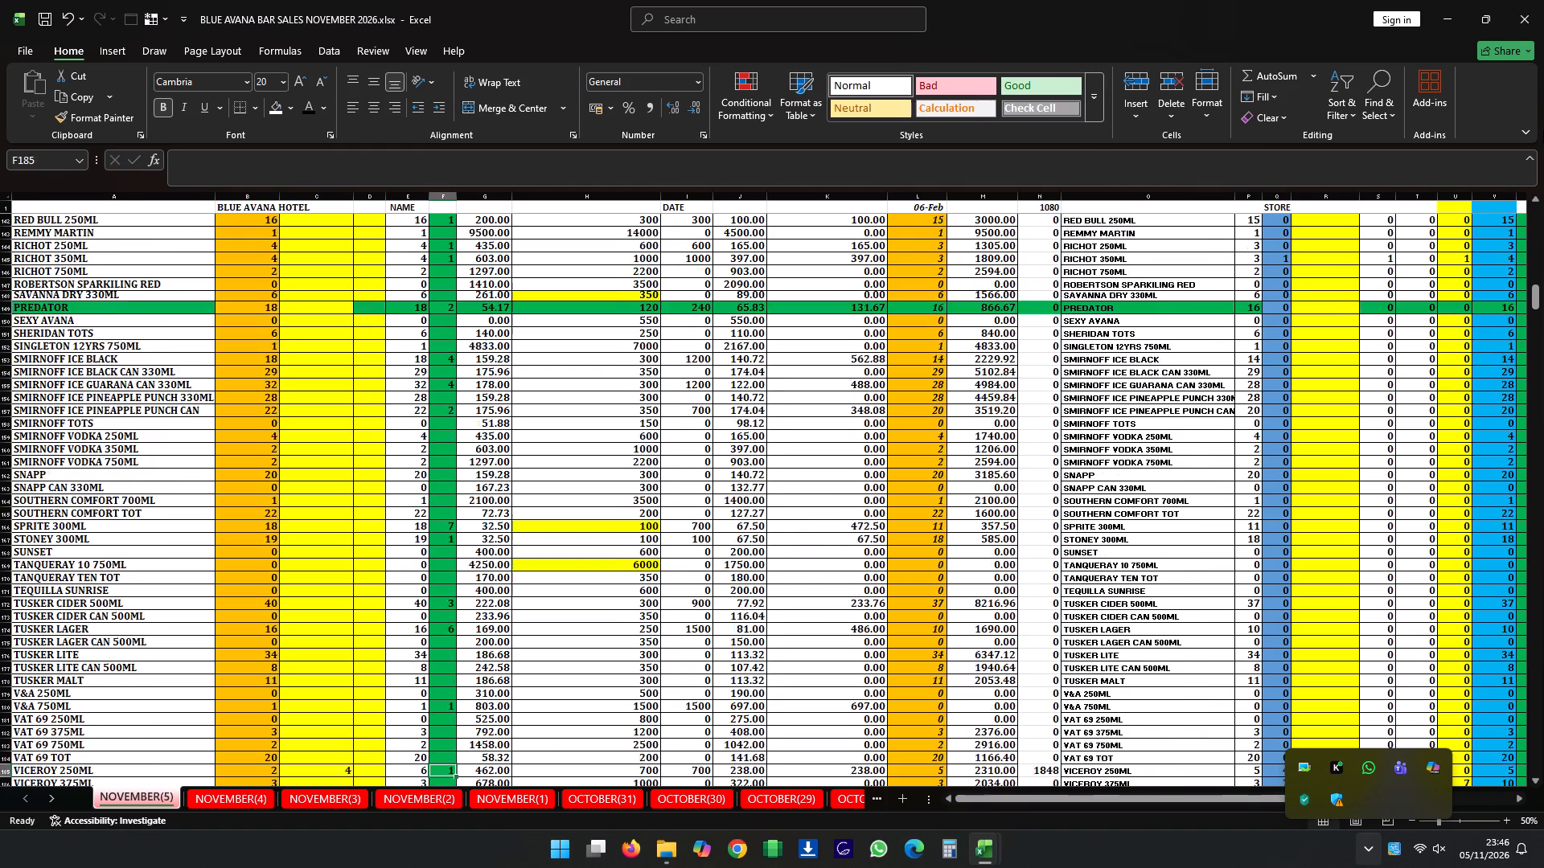
key(Up)
key(Up)
key(Up)
key(Up)
key(Up)
key(Up)
key(Up)
key(Up)
key(Up)
key(Up)
key(Up)
key(Up)
key(Up)
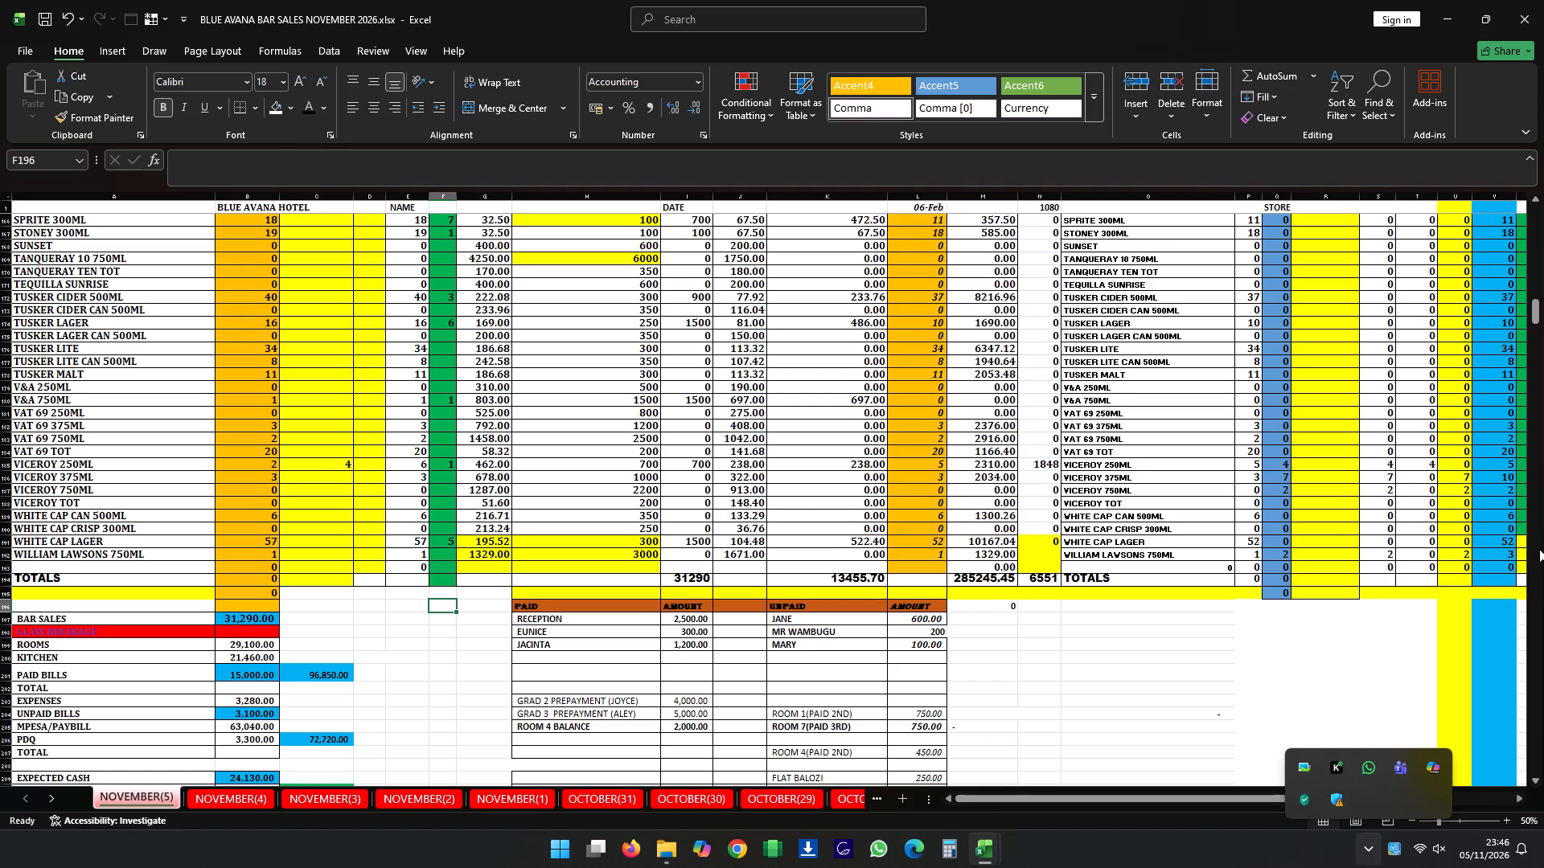
Check the SALES entries from the TOTALS area back up to MARTELL VS 700ML in row 134.
key(Up)
key(Up)
key(Up)
key(Up)
key(Up)
key(Up)
key(Up)
key(Up)
key(Up)
key(Up)
key(Up)
key(Up)
key(Up)
key(Up)
key(Up)
key(Up)
key(Up)
key(Up)
key(Up)
key(Up)
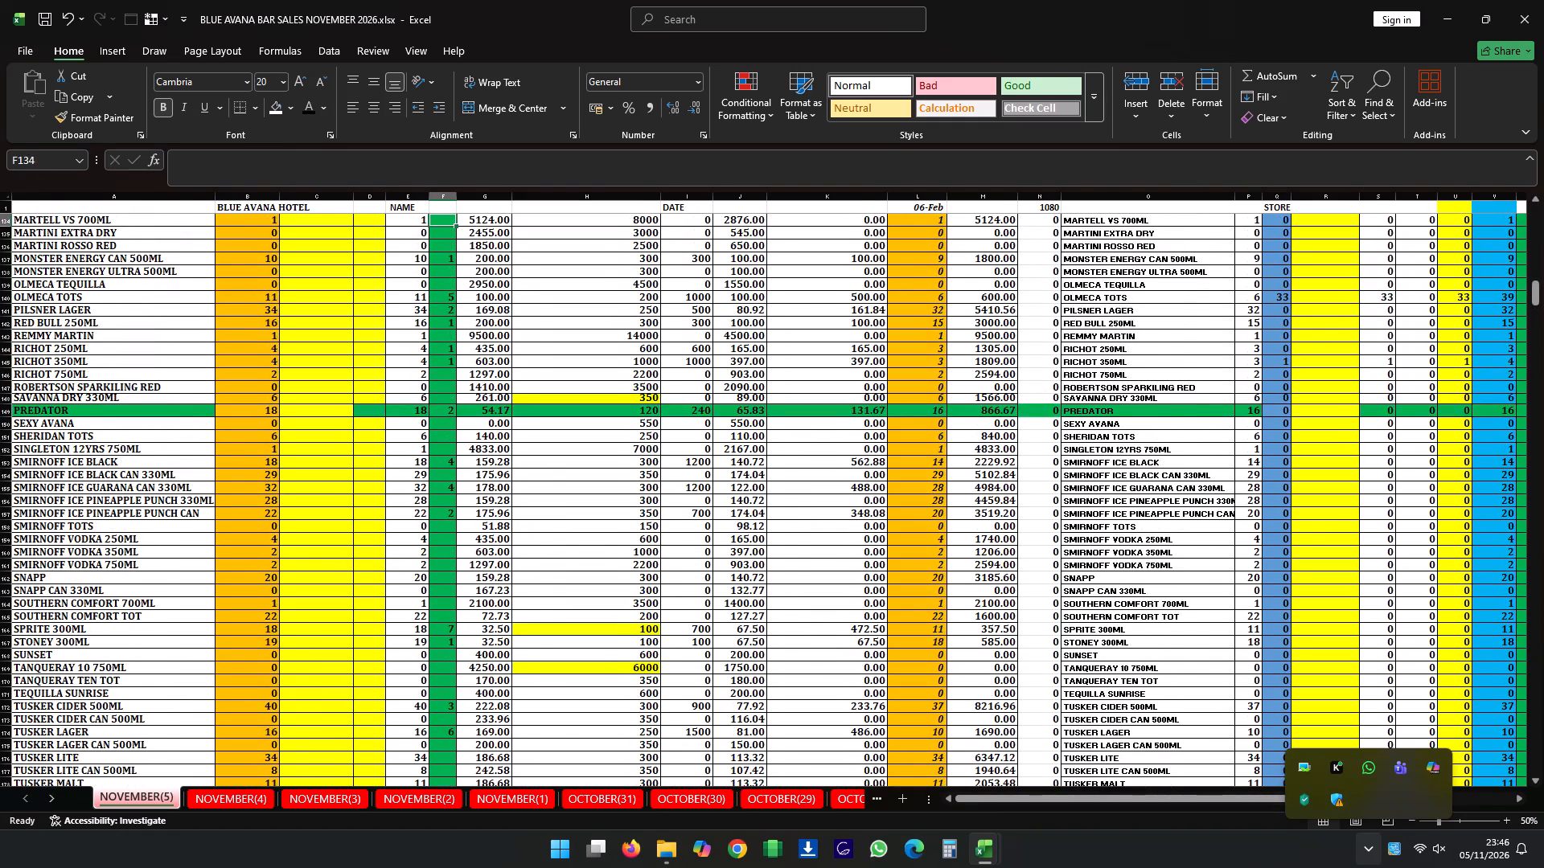
Examine the MARTELL VS 700ML row and the SALES entries from there down to RICHOT 350ML.
key(Left)
key(Left)
key(Left)
key(Left)
key(Left)
key(Left)
key(Left)
key(Left)
key(Left)
key(Left)
key(Left)
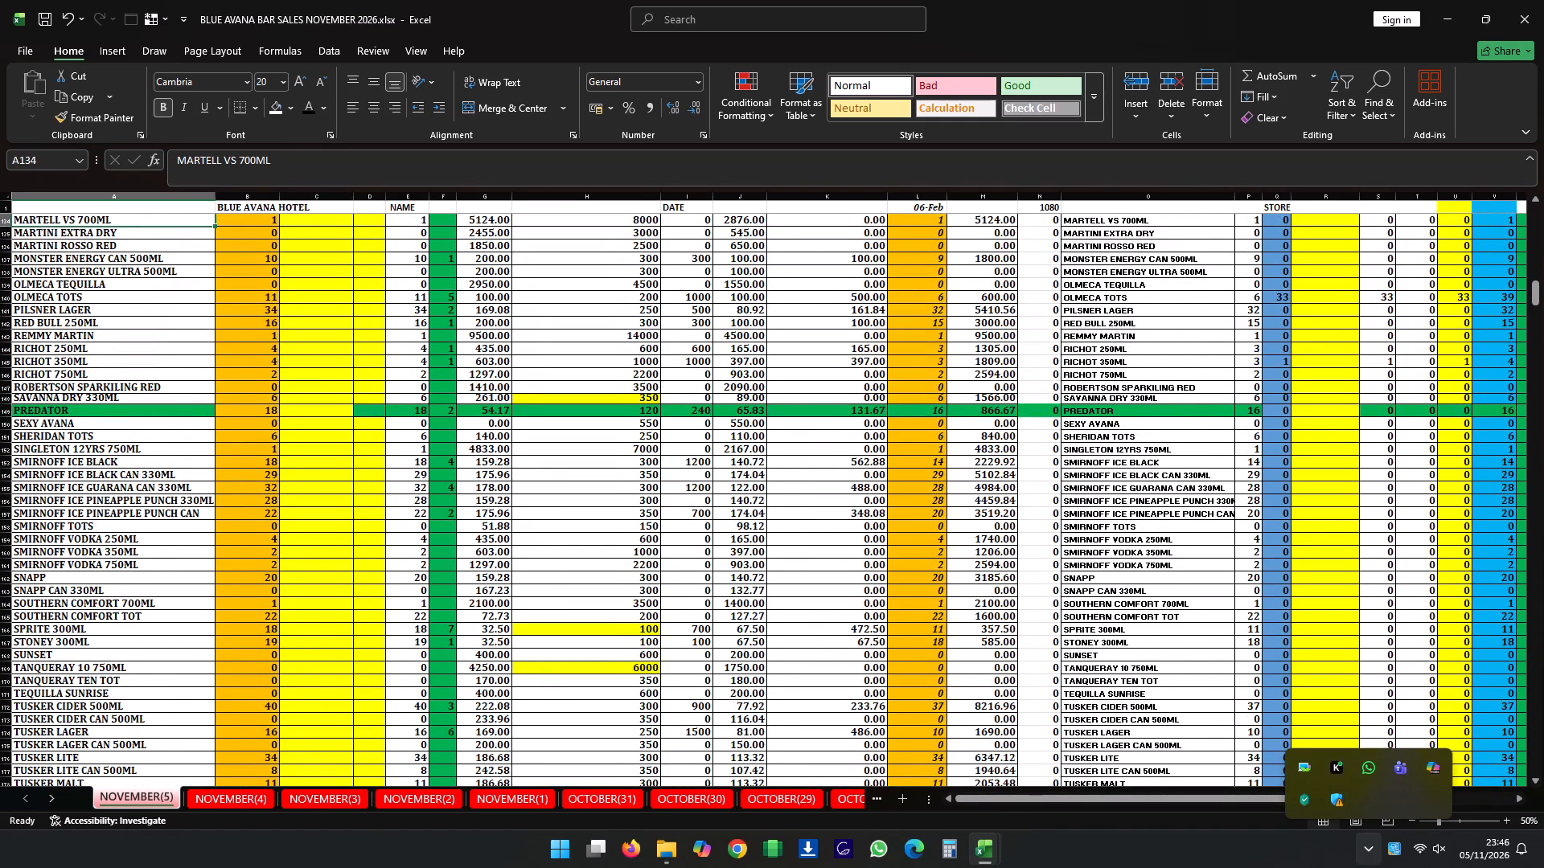
key(Right)
key(Right)
key(Right)
key(Right)
key(Right)
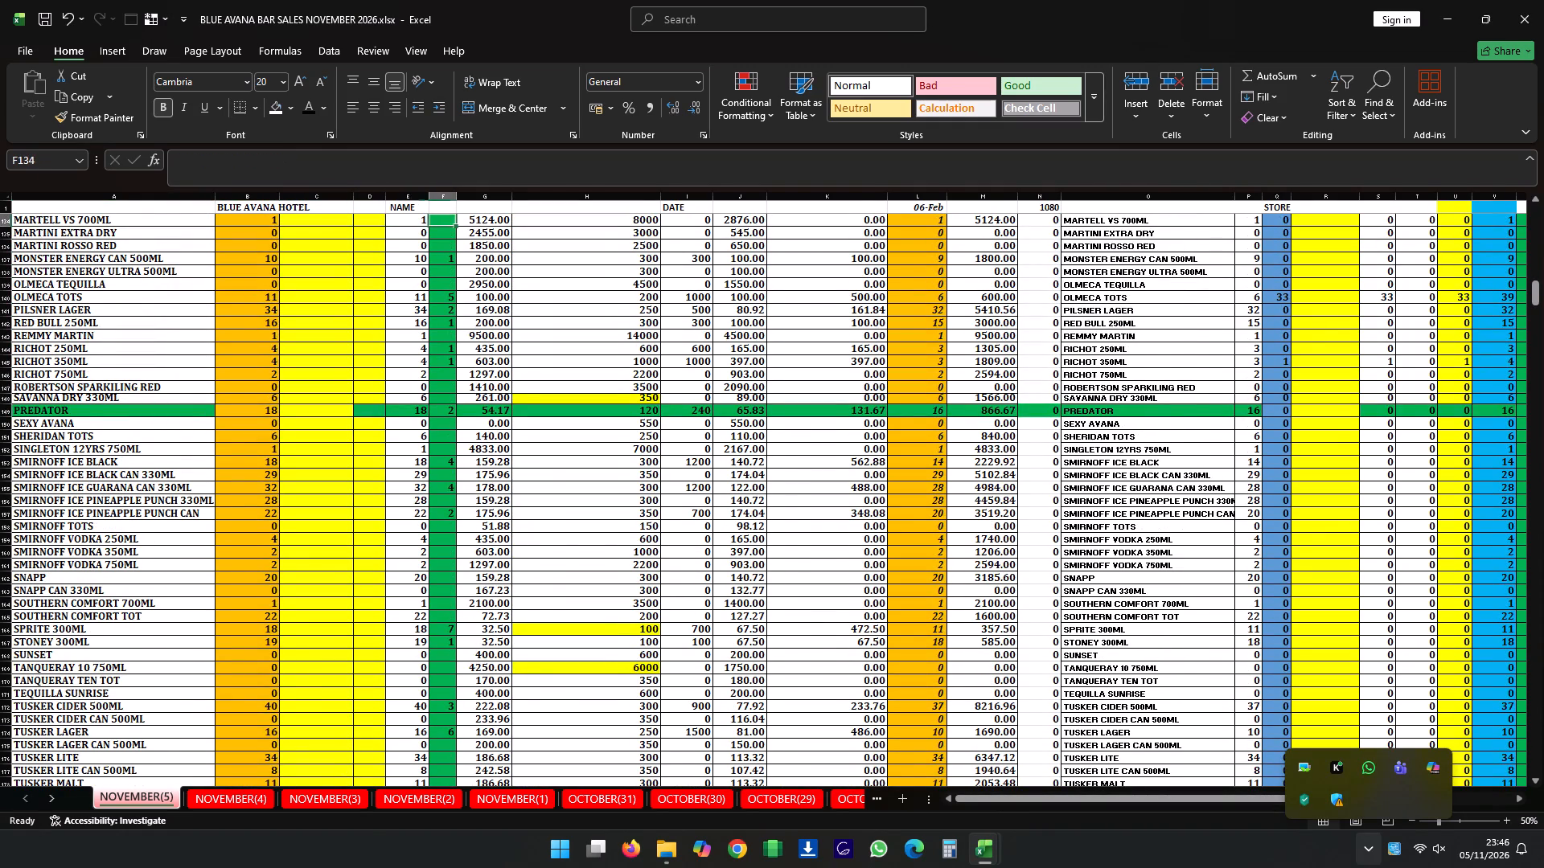
key(Left)
key(Right)
key(Left)
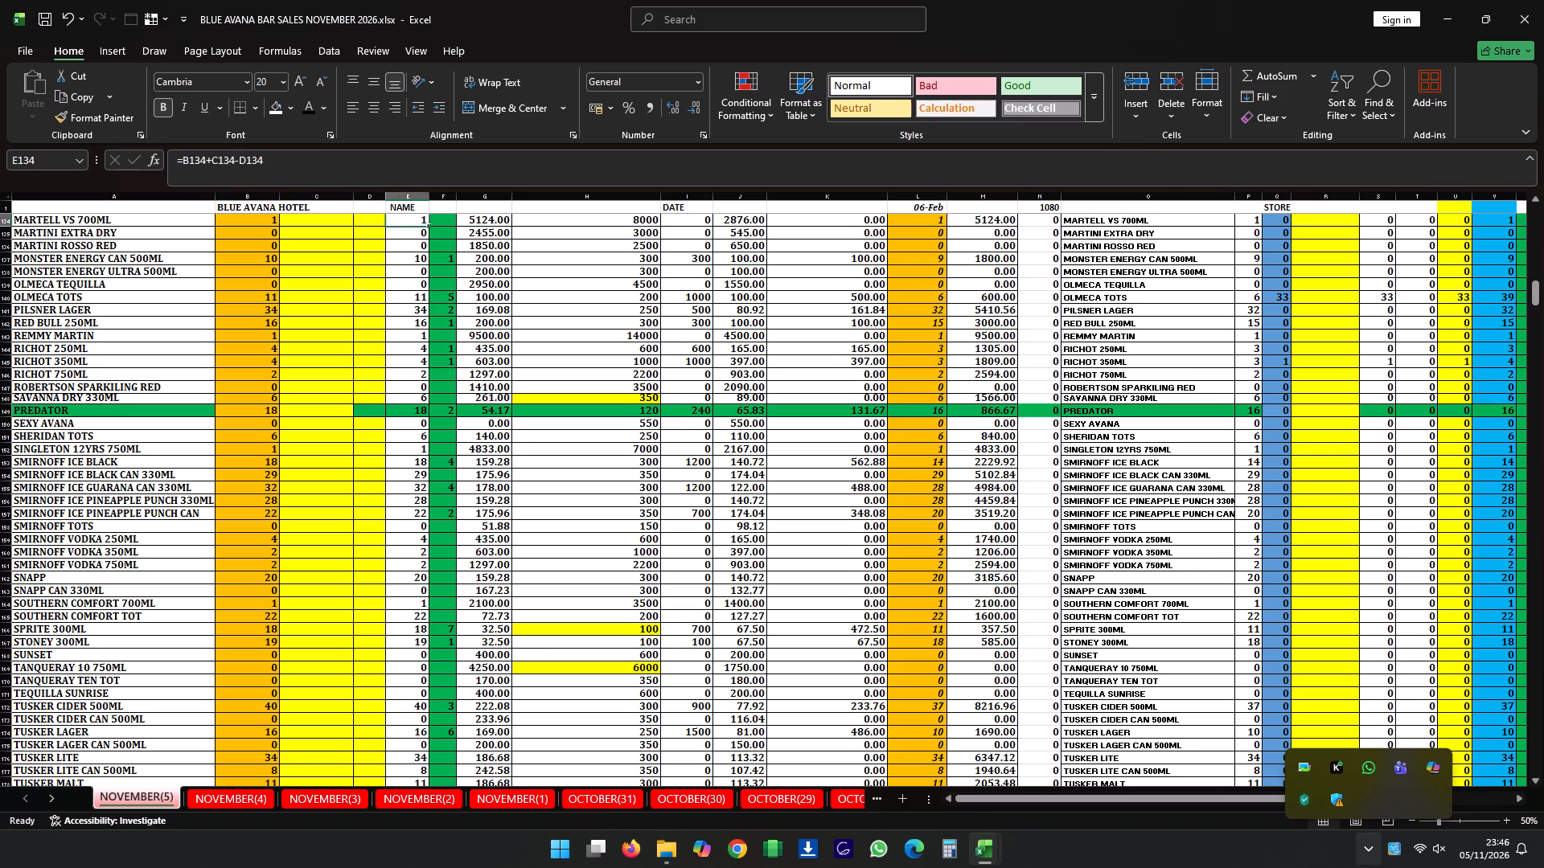
key(Right)
key(Down)
key(Down)
key(Down)
key(Down)
key(Down)
key(Down)
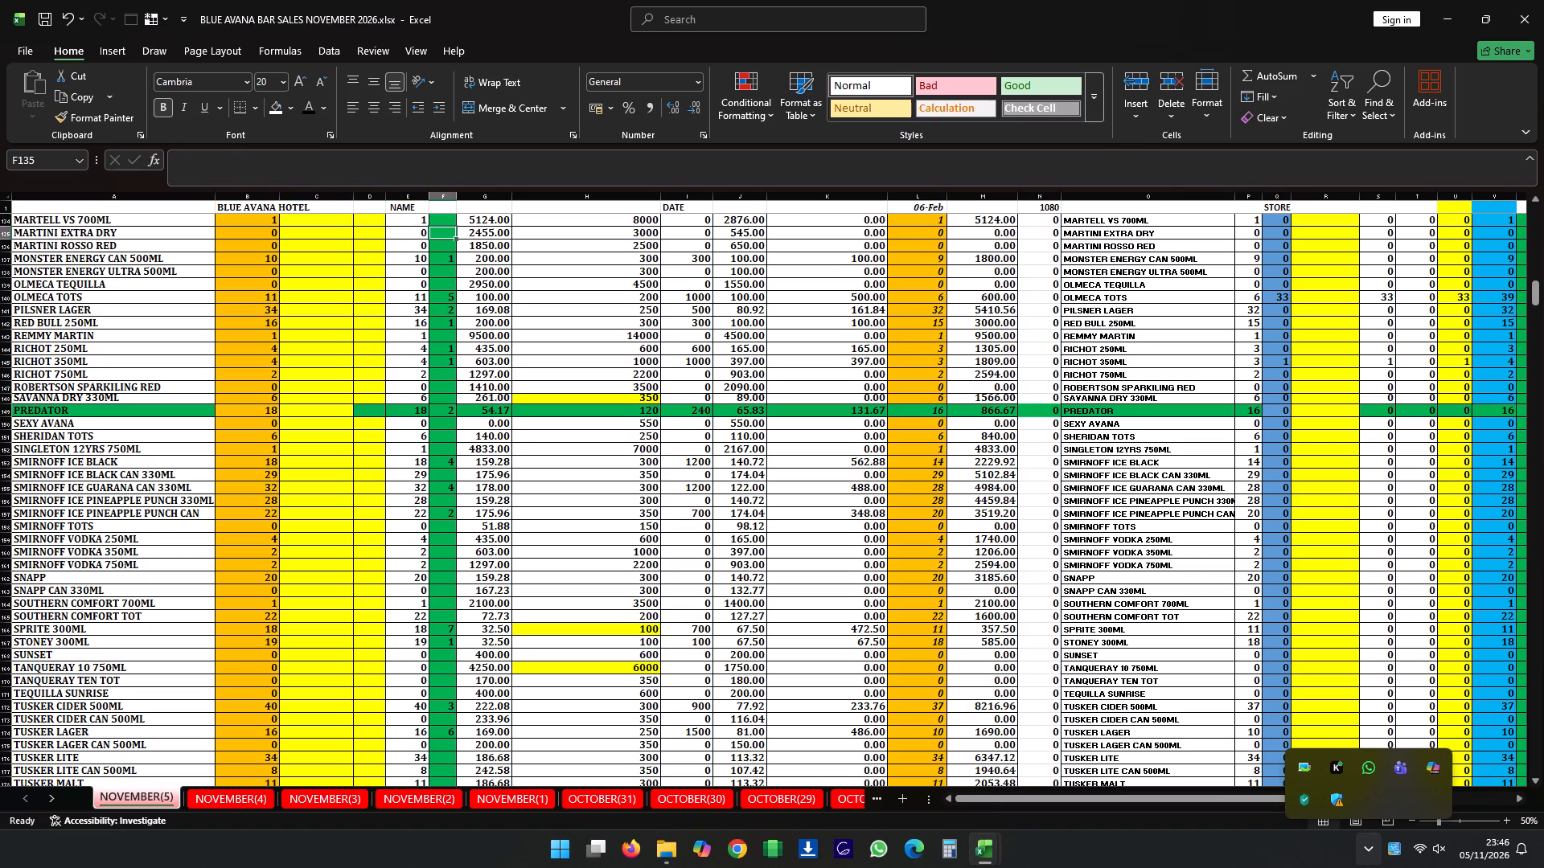
key(Down)
key(Down)
key(Down)
key(Down)
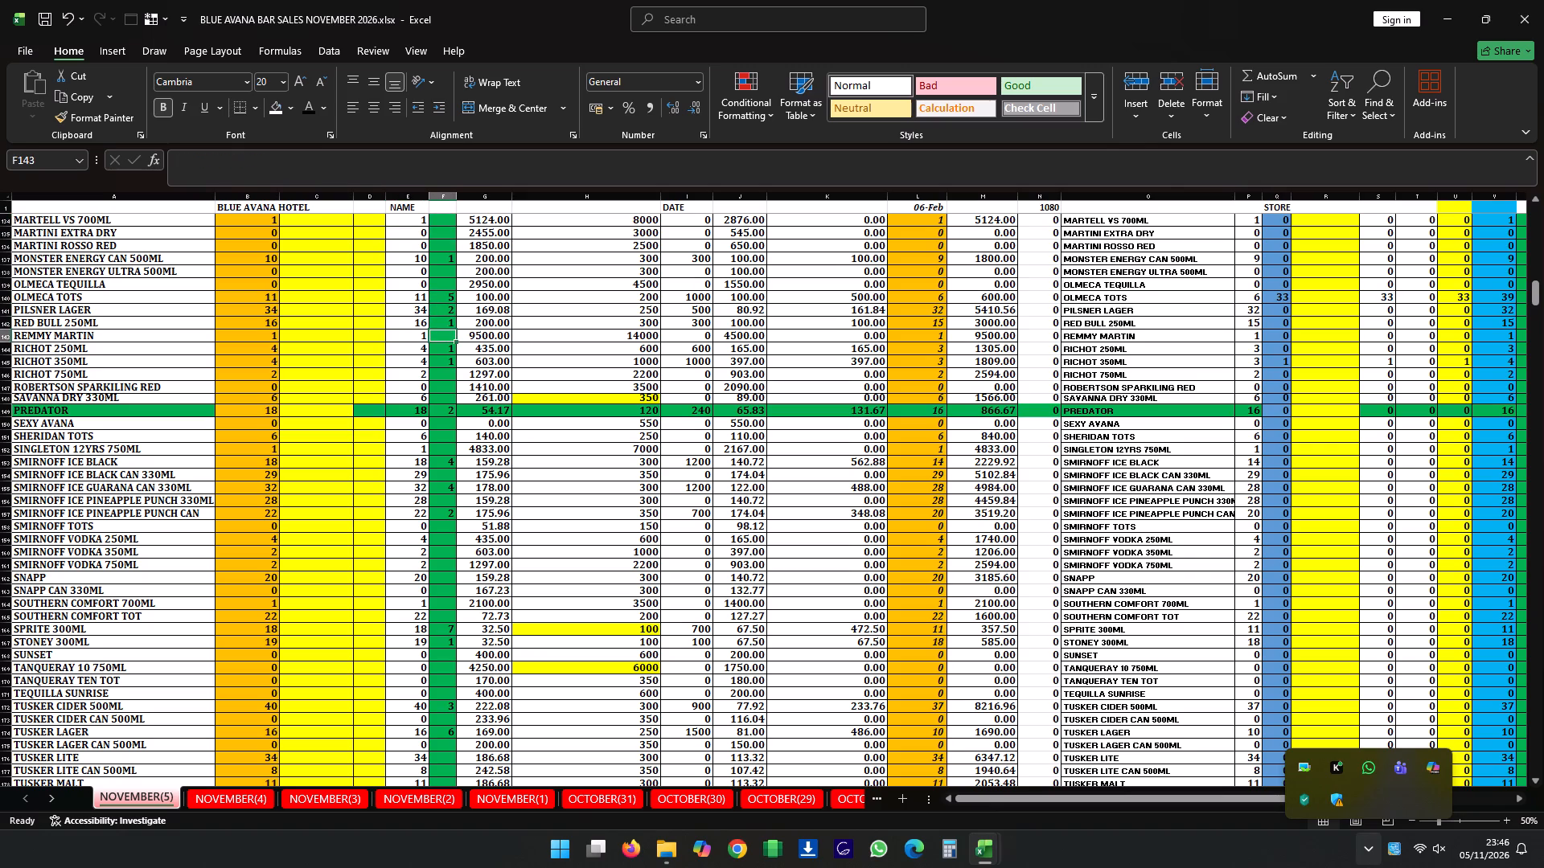
key(Down)
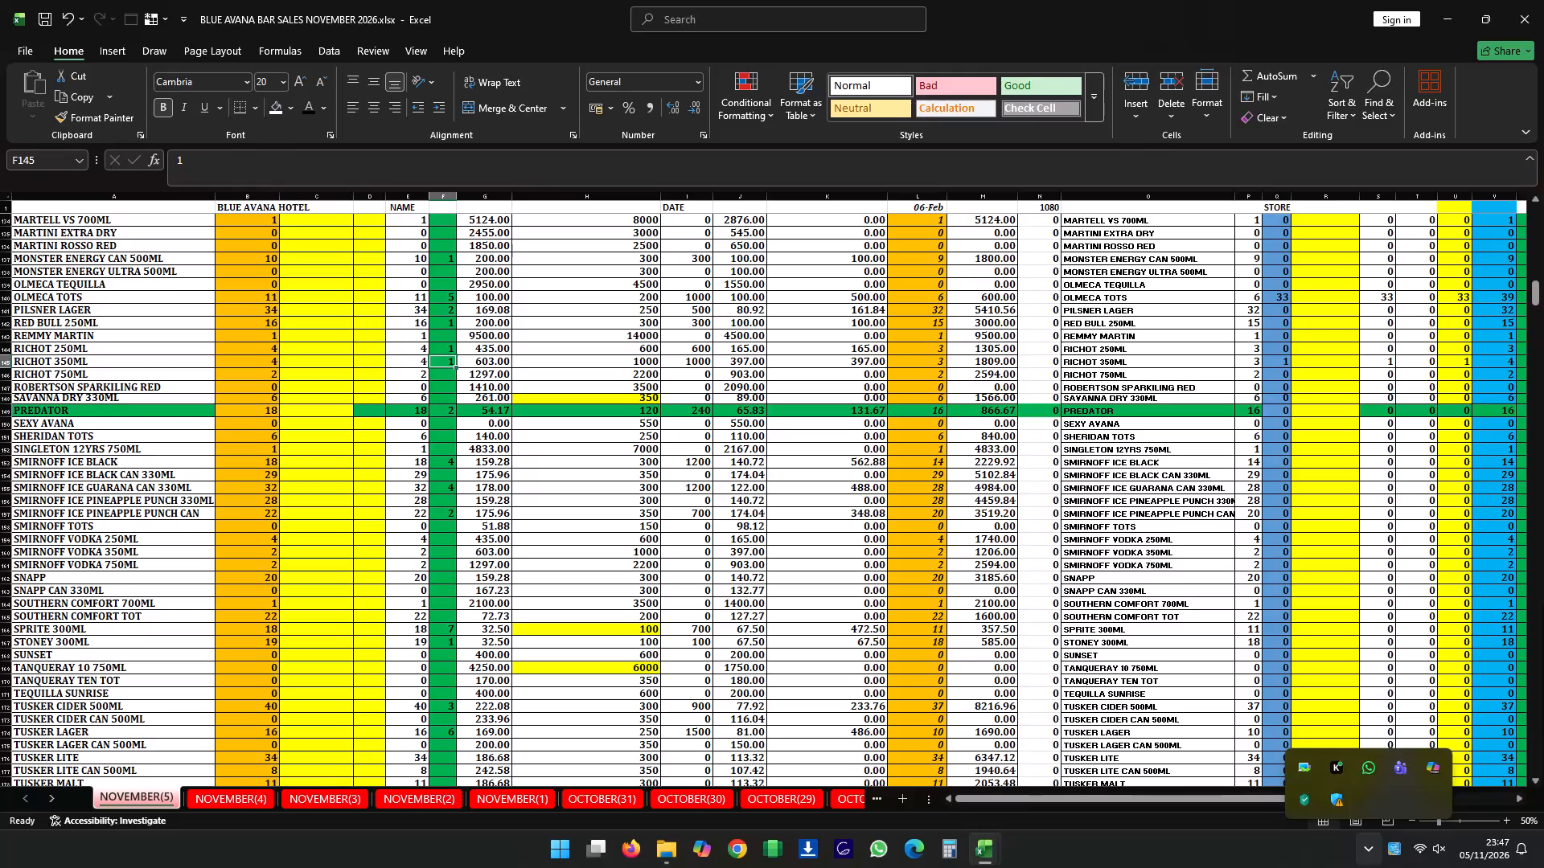
Look back through the SALES column from RICHOT 350ML up to the column headings in row 2.
key(Up)
key(Up)
key(Up)
key(Up)
key(Up)
key(Up)
key(Up)
key(Up)
key(Up)
key(Up)
key(Up)
key(Up)
key(Up)
key(Up)
key(Up)
key(Up)
key(Up)
key(Up)
key(Up)
key(Up)
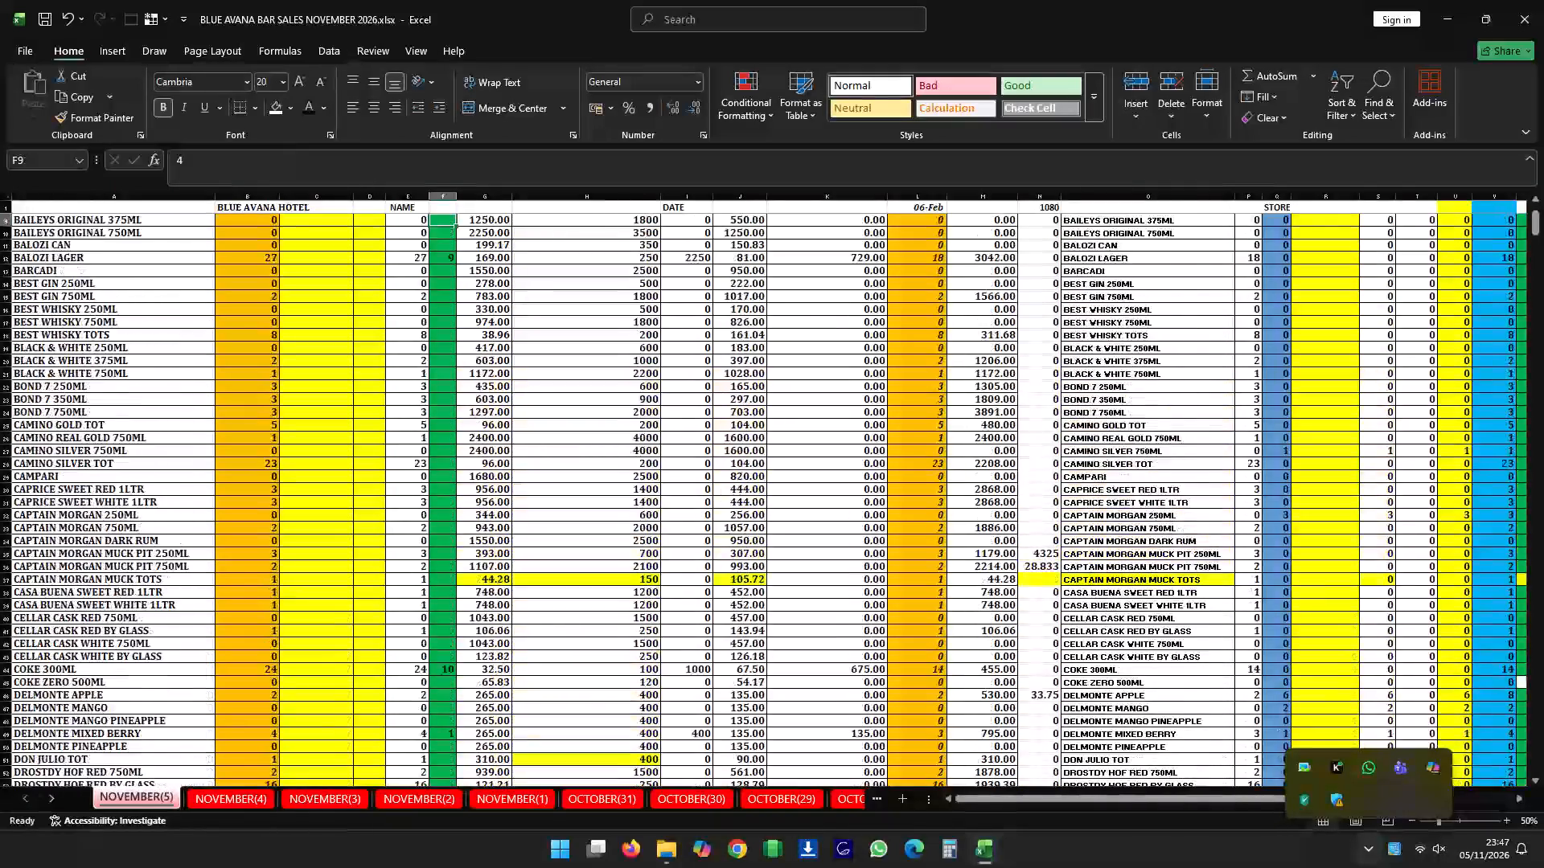
Review the SALES column from the column headings down to the CELLAR CASK WHITE 750ML row.
key(Down)
key(Down)
key(Down)
key(Down)
key(Down)
key(Down)
key(Down)
key(Down)
key(Down)
key(Down)
key(Down)
key(Down)
key(Down)
key(Down)
key(Down)
key(Down)
key(Down)
key(Down)
key(Down)
key(Down)
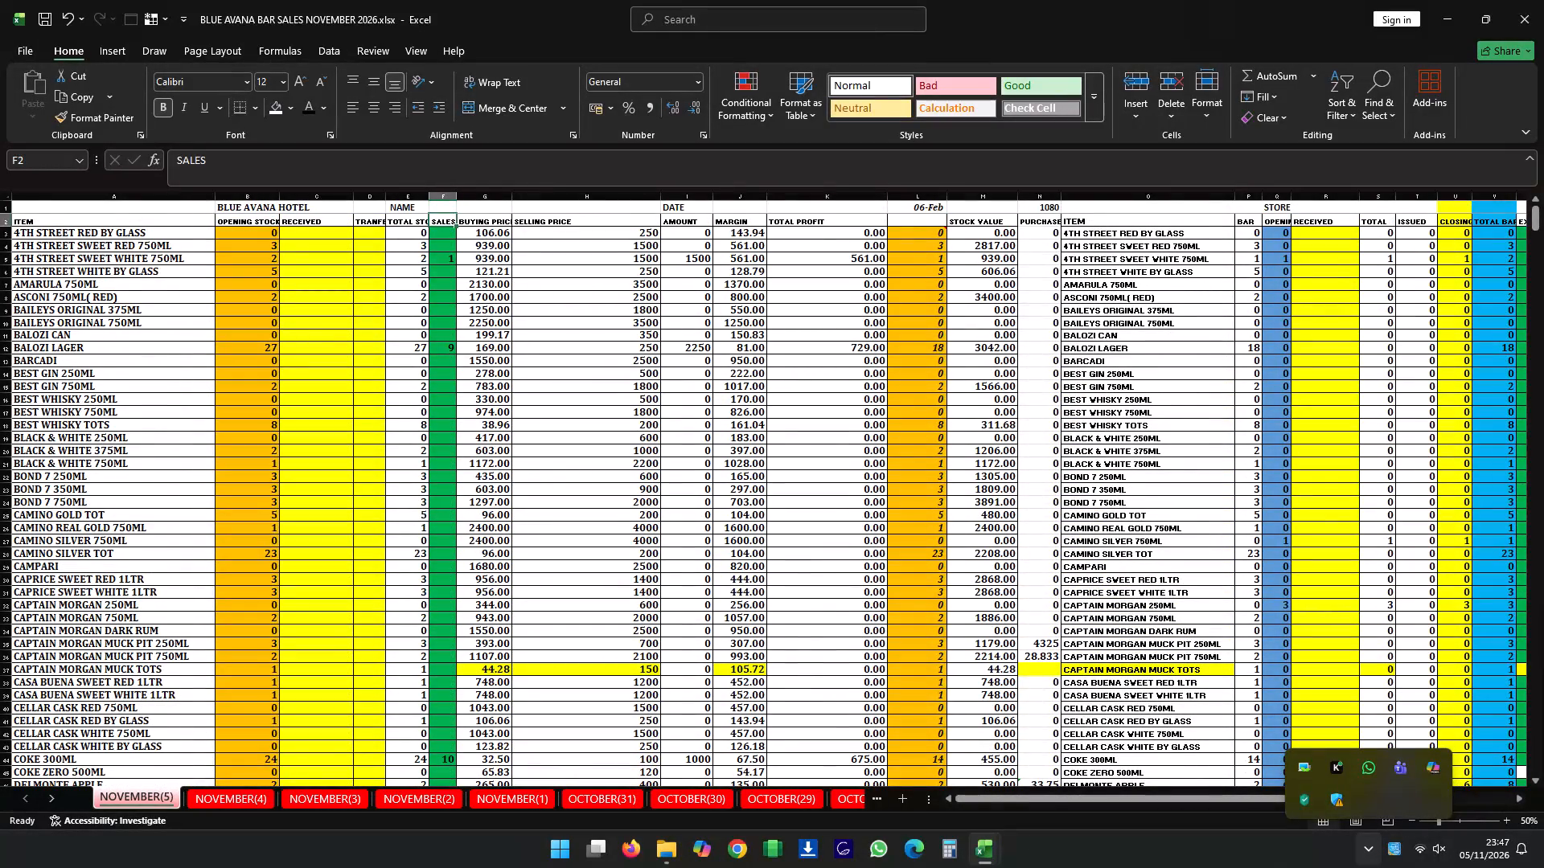
key(Down)
key(Down)
key(Down)
key(Down)
key(Down)
key(Down)
key(Down)
key(Down)
key(Down)
key(Down)
key(Down)
key(Down)
key(Down)
key(Down)
key(Down)
key(Down)
key(Down)
key(Down)
key(Down)
key(Down)
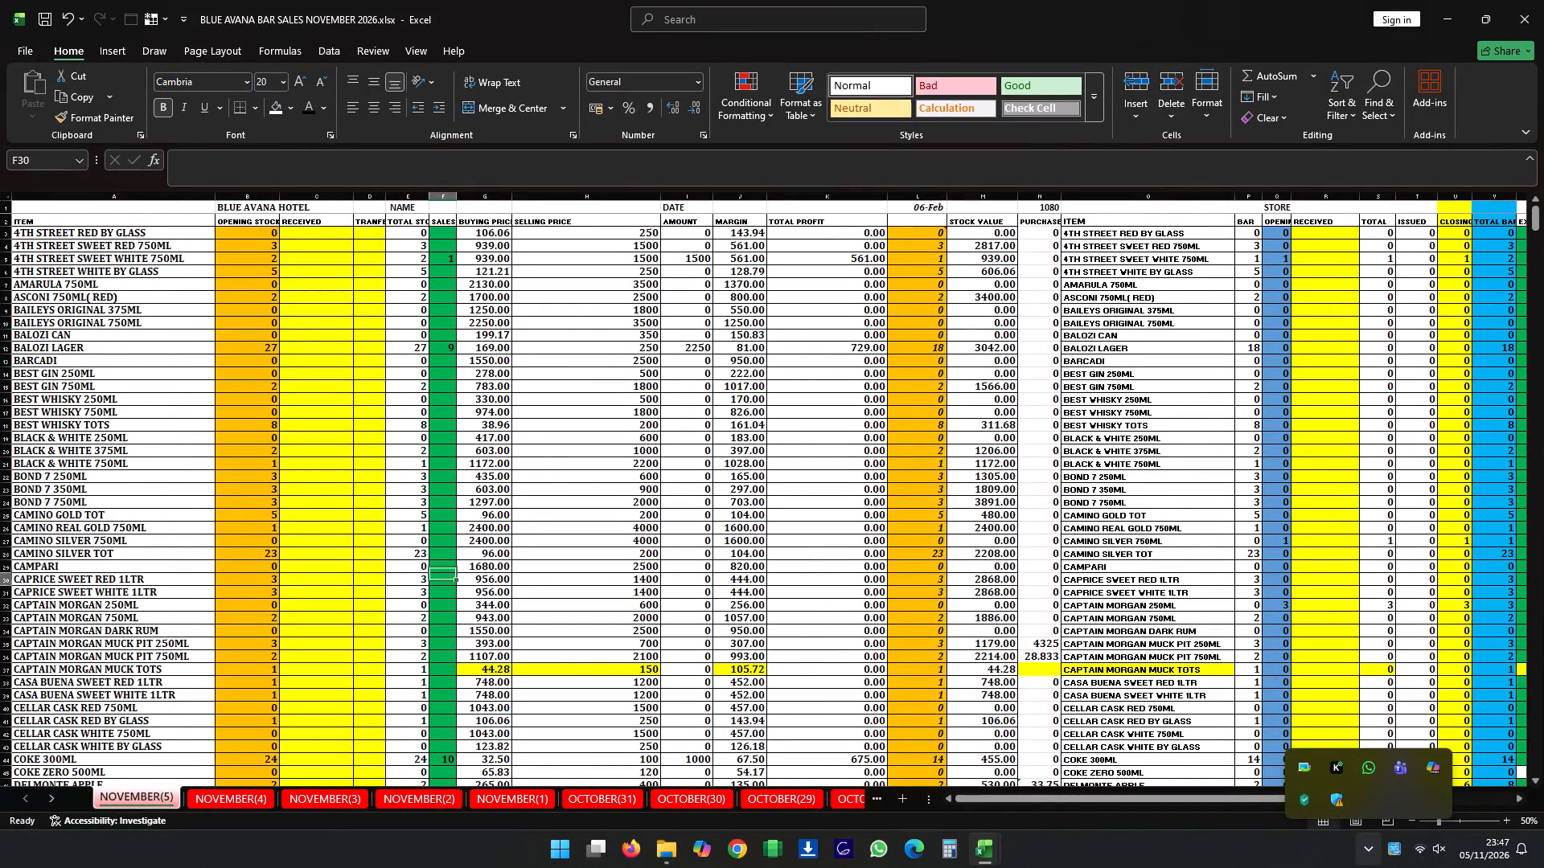
Look back through the SALES entries from the CELLAR CASK rows up to the first items of the sheet.
key(Up)
key(Up)
key(Up)
key(Up)
key(Up)
key(Up)
key(Up)
key(Up)
key(Up)
key(Up)
key(Up)
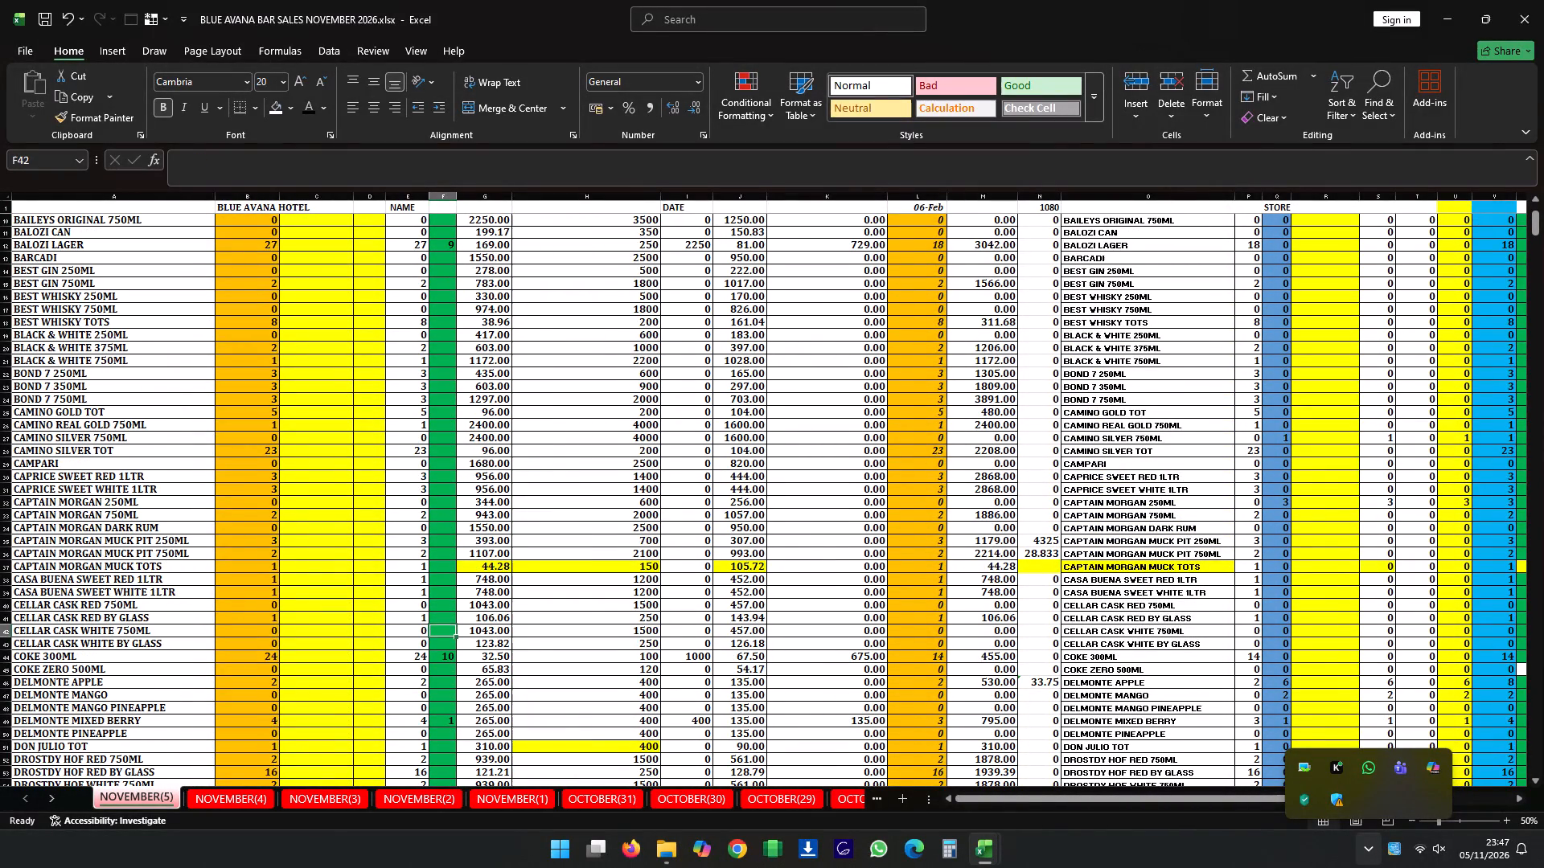
key(Up)
key(Up)
key(Up)
key(Up)
key(Up)
key(Up)
key(Up)
key(Up)
key(Up)
key(Up)
key(Up)
key(Up)
key(Up)
key(Up)
key(Up)
key(Up)
key(Up)
key(Up)
key(Up)
key(Up)
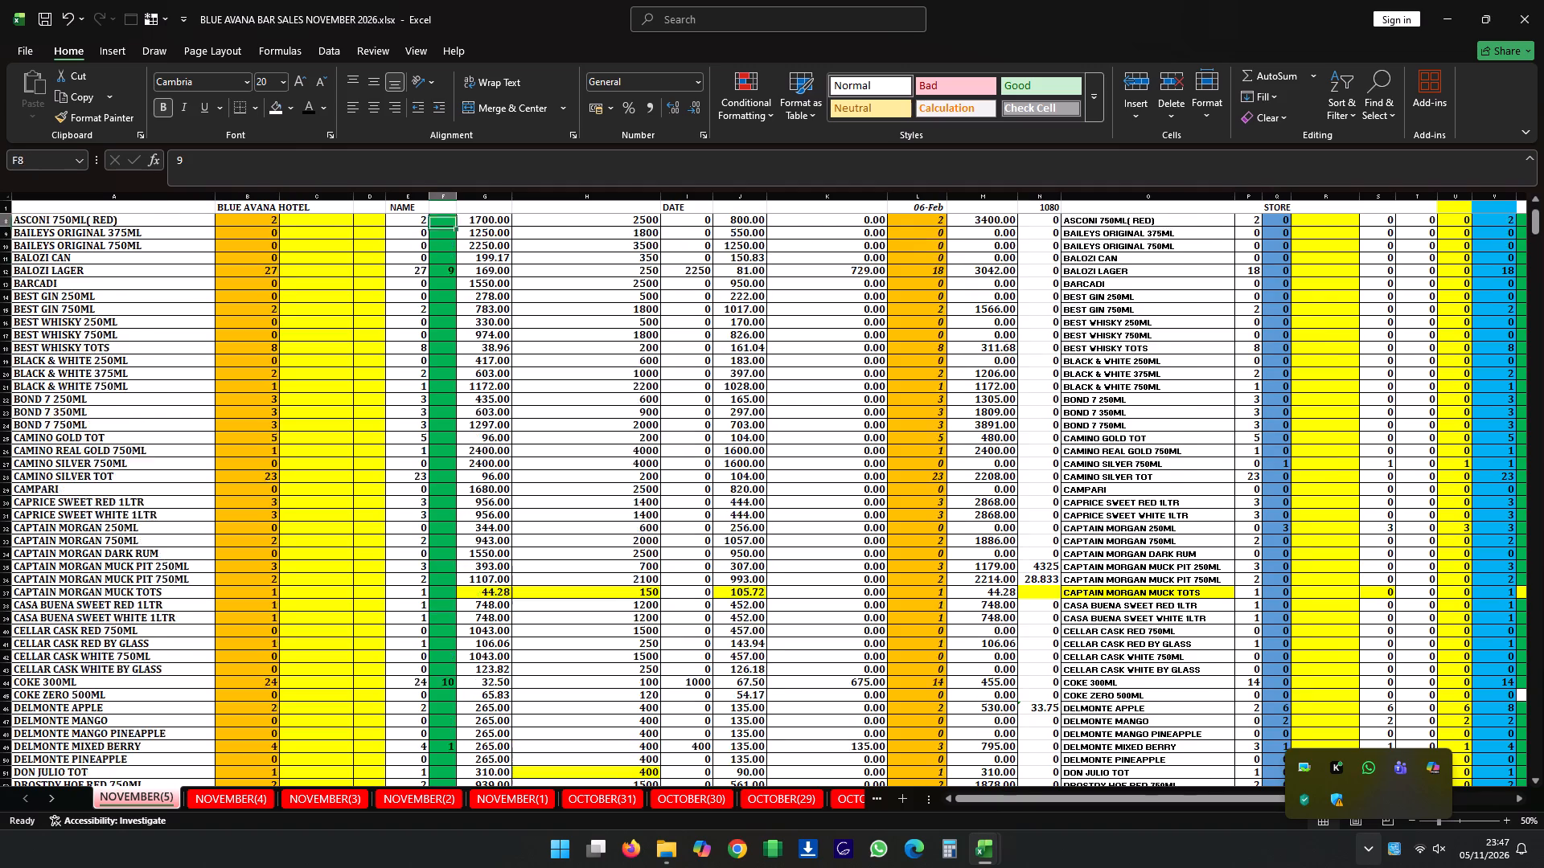
Check the SALES entries for 4TH STREET SWEET WHITE 750ML and on down to BALOZI LAGER.
key(Down)
key(Down)
key(Down)
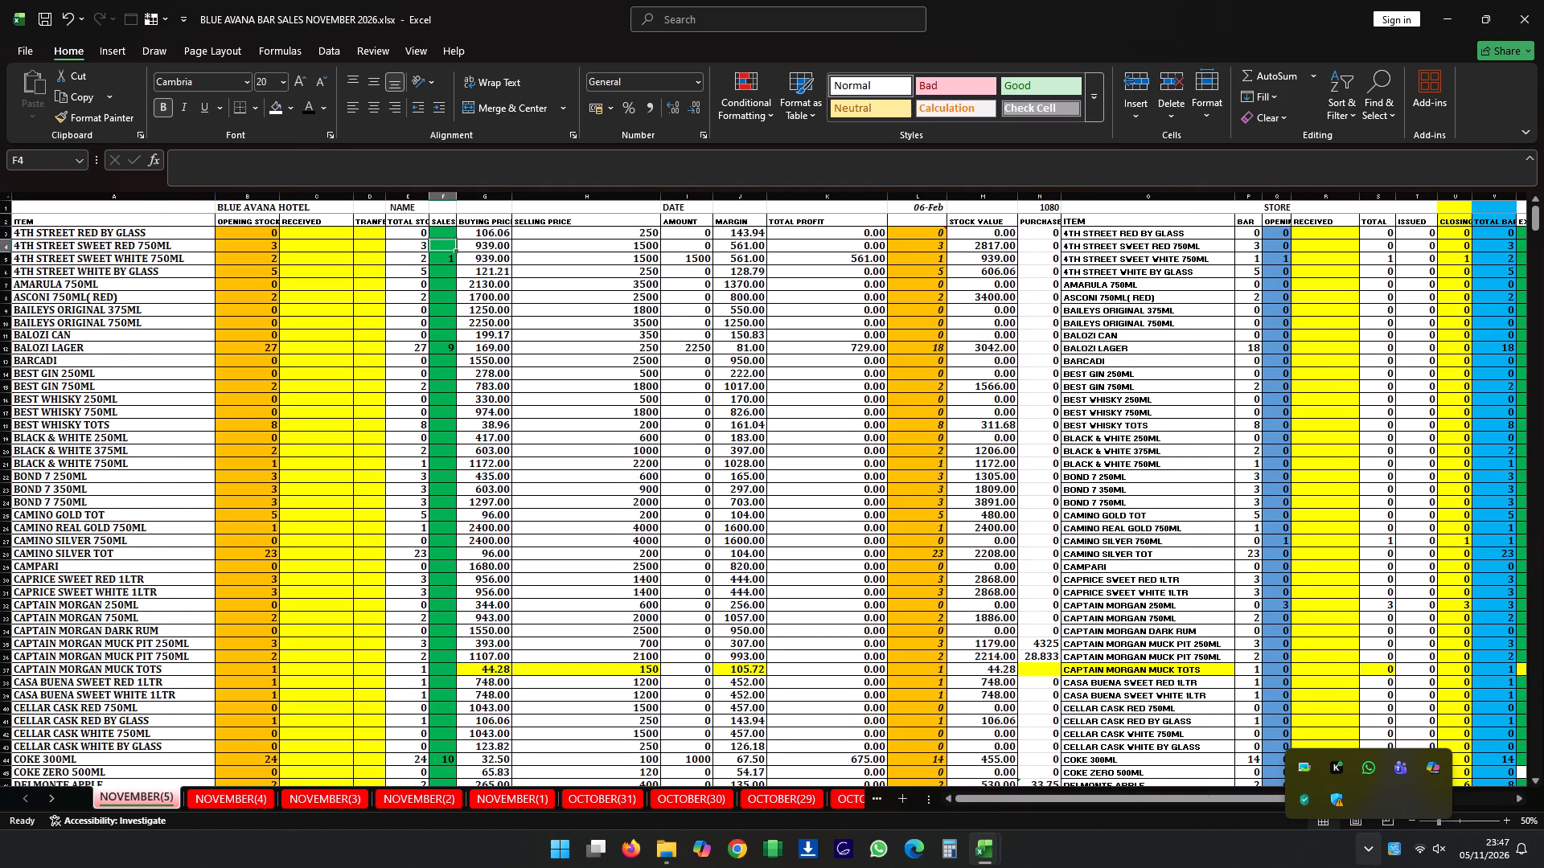
key(Down)
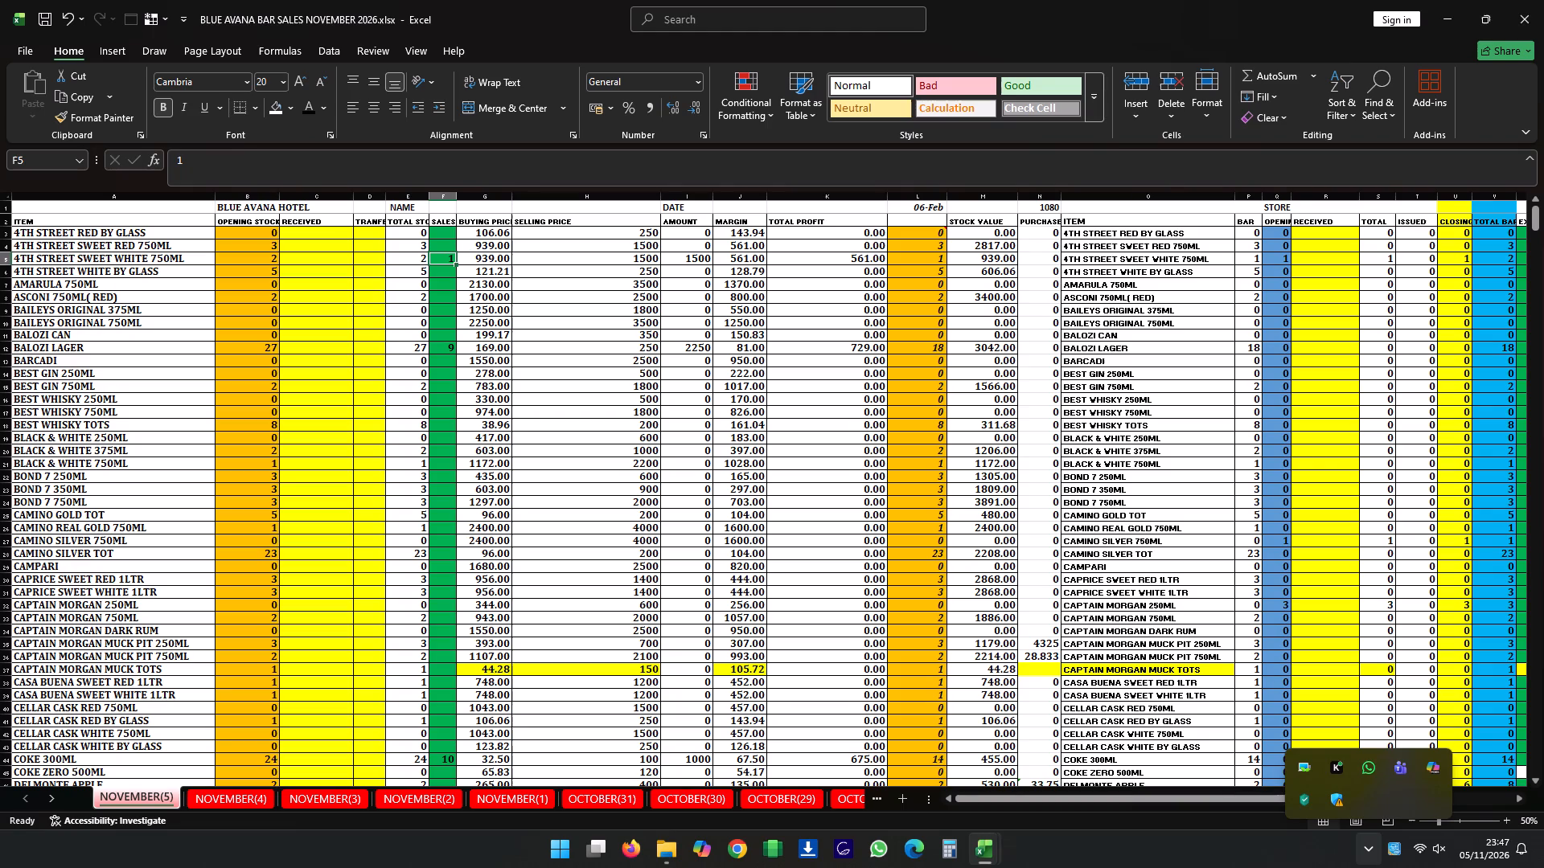
key(Down)
key(Down)
key(Down)
key(Down)
key(Down)
key(Down)
key(Down)
key(Down)
key(Up)
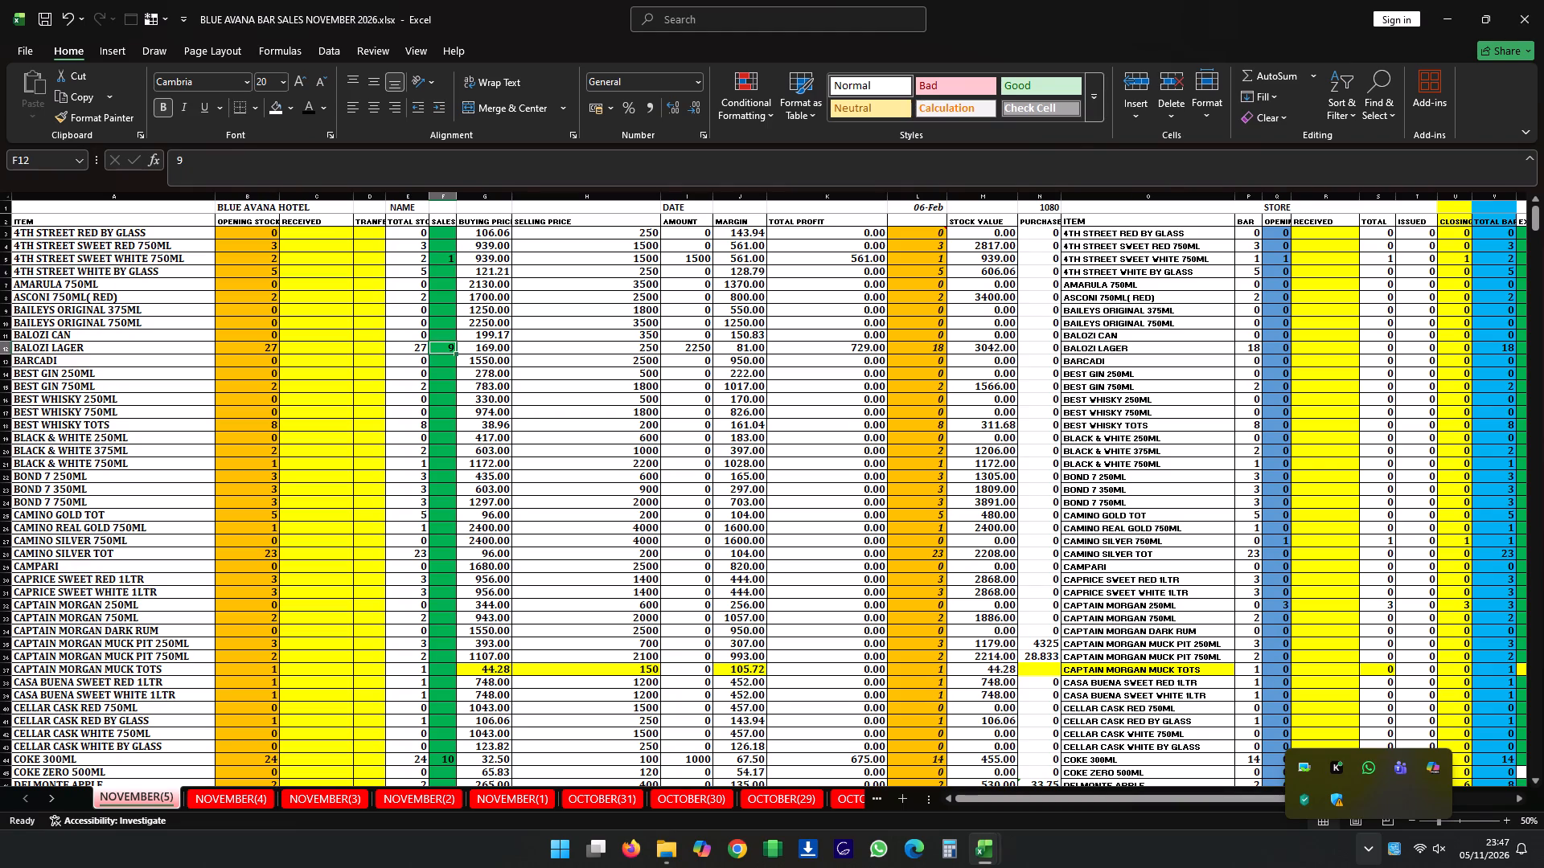
Check the SALES entries from below BALOZI LAGER down to COKE 300ML.
key(Down)
key(Down)
key(Down)
key(Down)
key(Down)
key(Down)
key(Down)
key(Down)
key(Down)
key(Down)
key(Down)
key(Down)
key(Down)
key(Down)
key(Down)
key(Down)
key(Down)
key(Down)
key(Down)
key(Down)
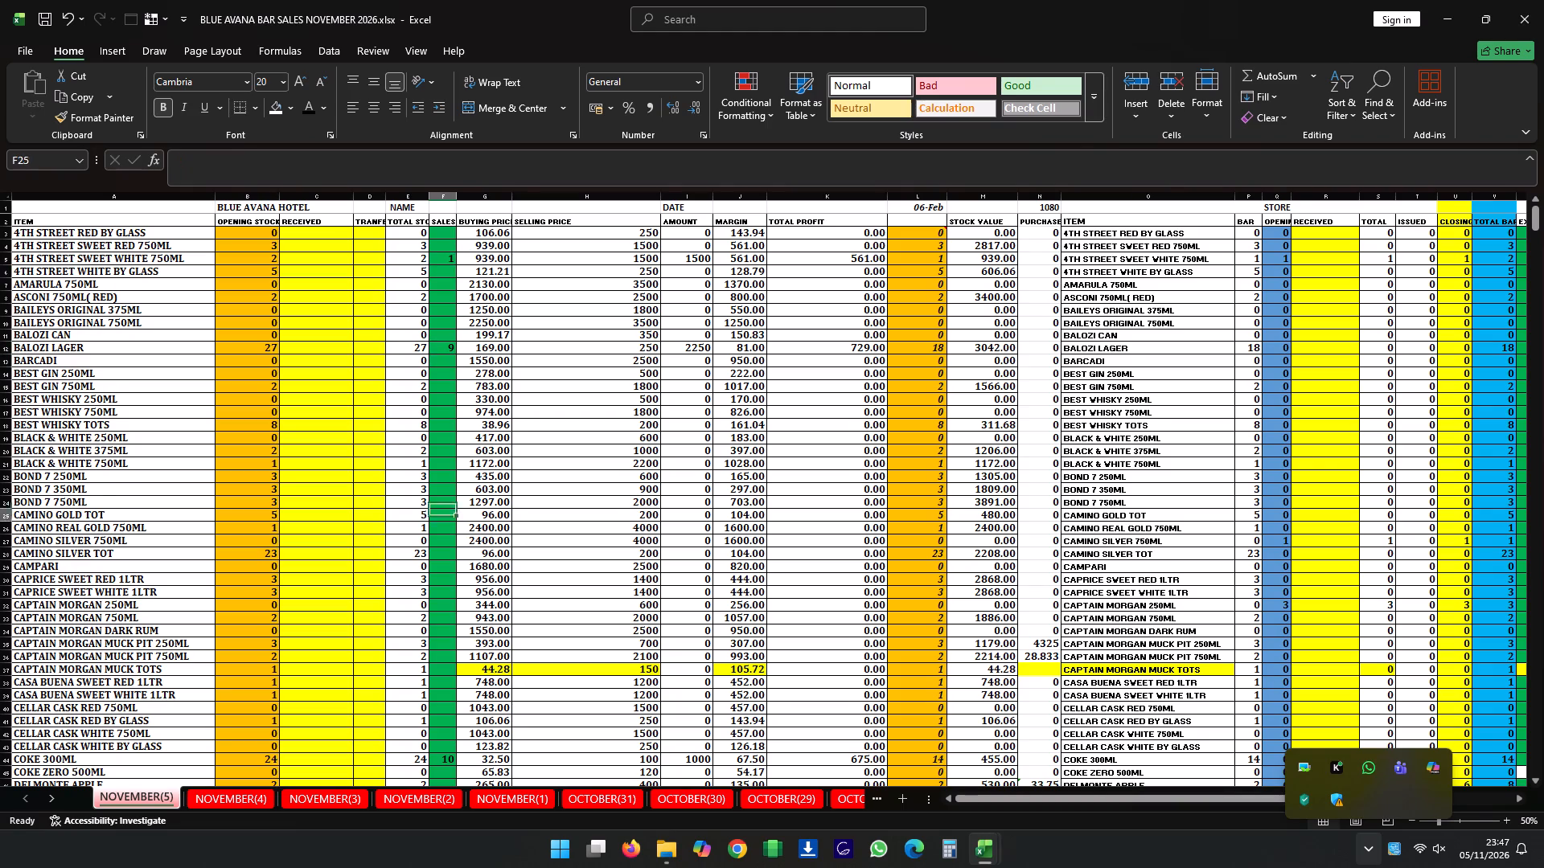
key(Up)
key(Up)
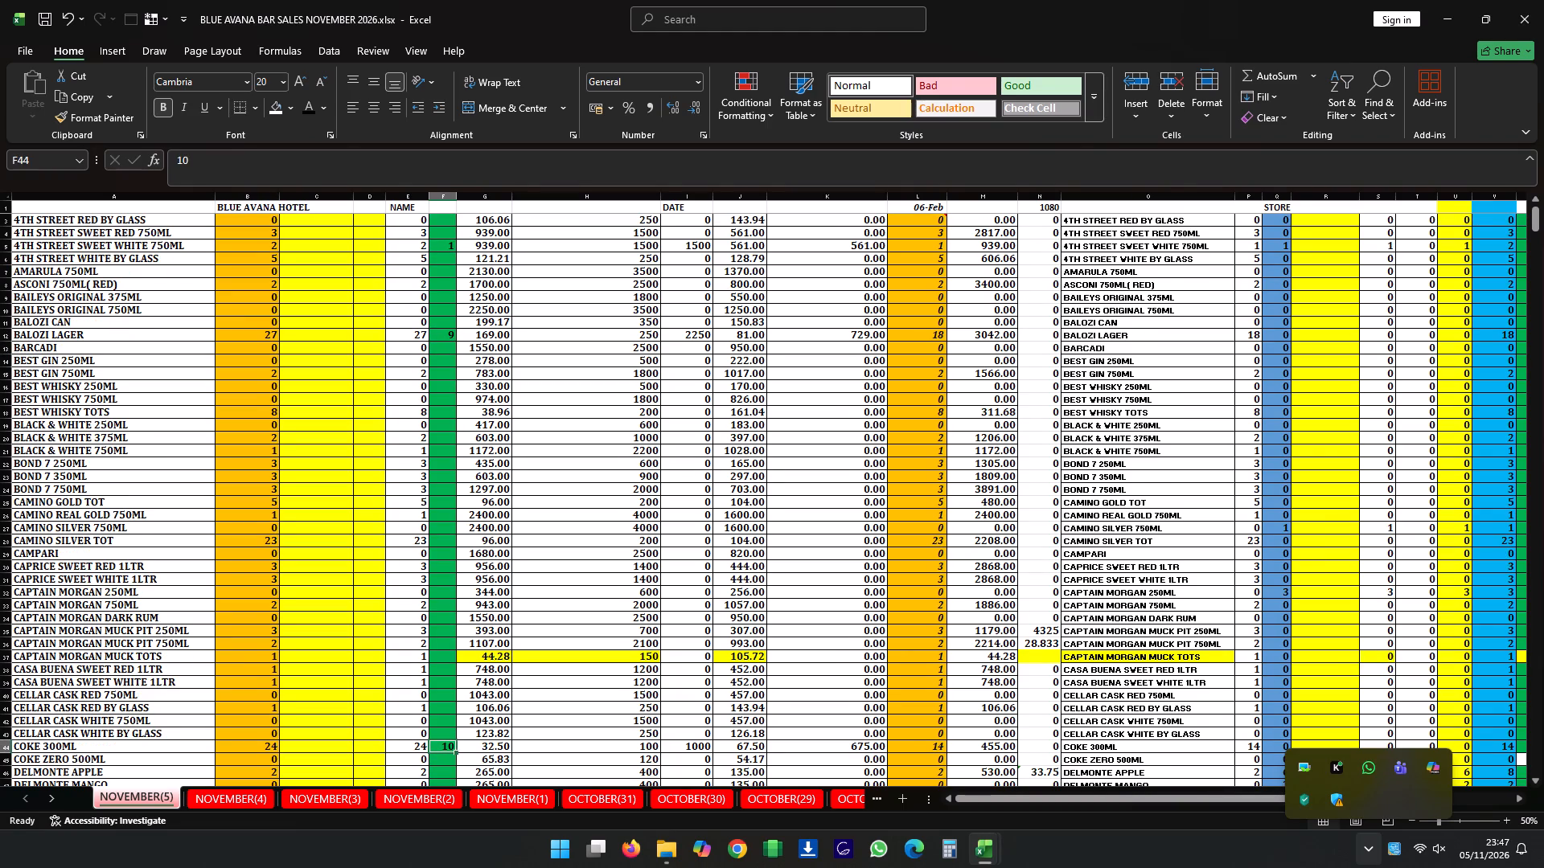
Check the SALES entries below COKE 300ML, examining the DELMONTE MIXED BERRY quantity.
key(Down)
key(Down)
key(Down)
key(Down)
key(Down)
key(Down)
key(Down)
key(Down)
key(Down)
key(Down)
key(Down)
key(Down)
key(Down)
key(Down)
key(Down)
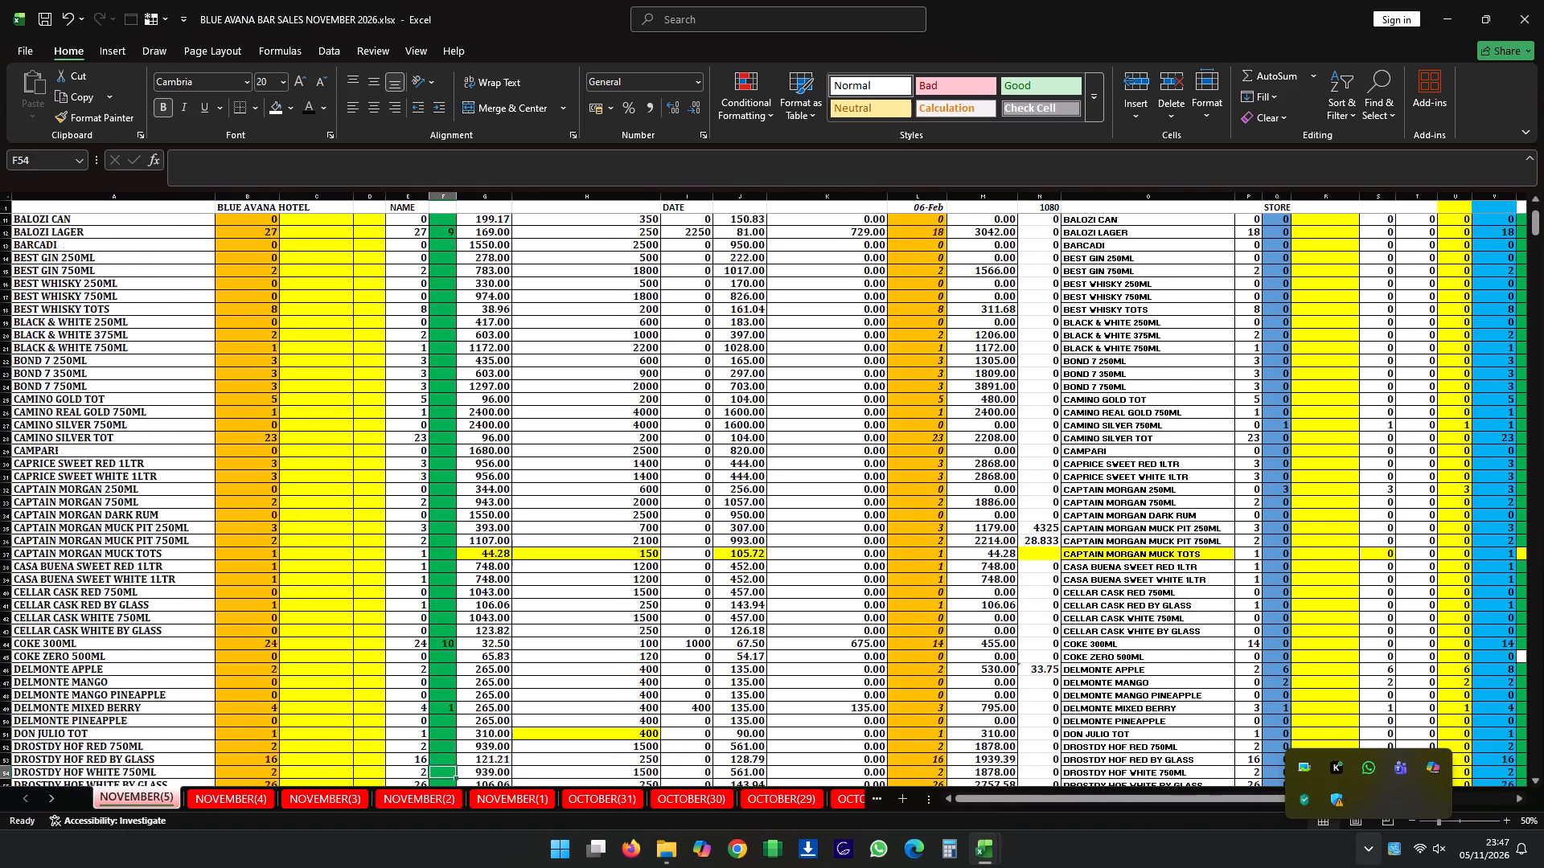
key(Up)
key(Up)
key(Up)
key(Up)
key(Up)
key(Up)
key(Up)
key(Up)
key(Up)
key(Down)
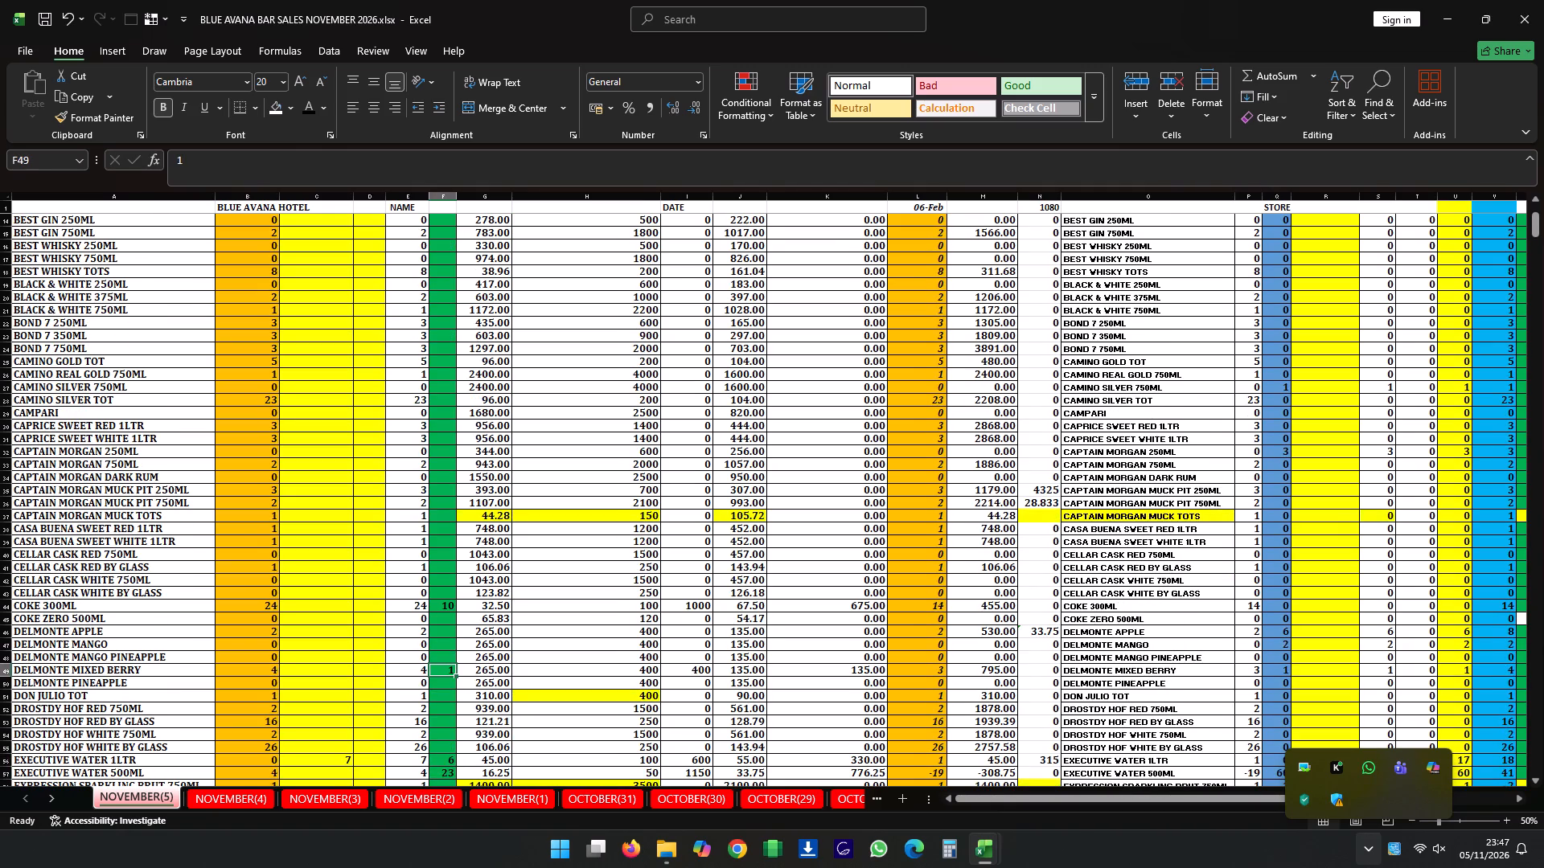
Check the SALES quantities for EXECUTIVE WATER 1LTR and EXECUTIVE WATER 500ML below the DROSTDY HOF rows.
key(Down)
key(Down)
key(Down)
key(Down)
key(Down)
key(Down)
key(Down)
key(Down)
key(Down)
key(Down)
key(Down)
key(Down)
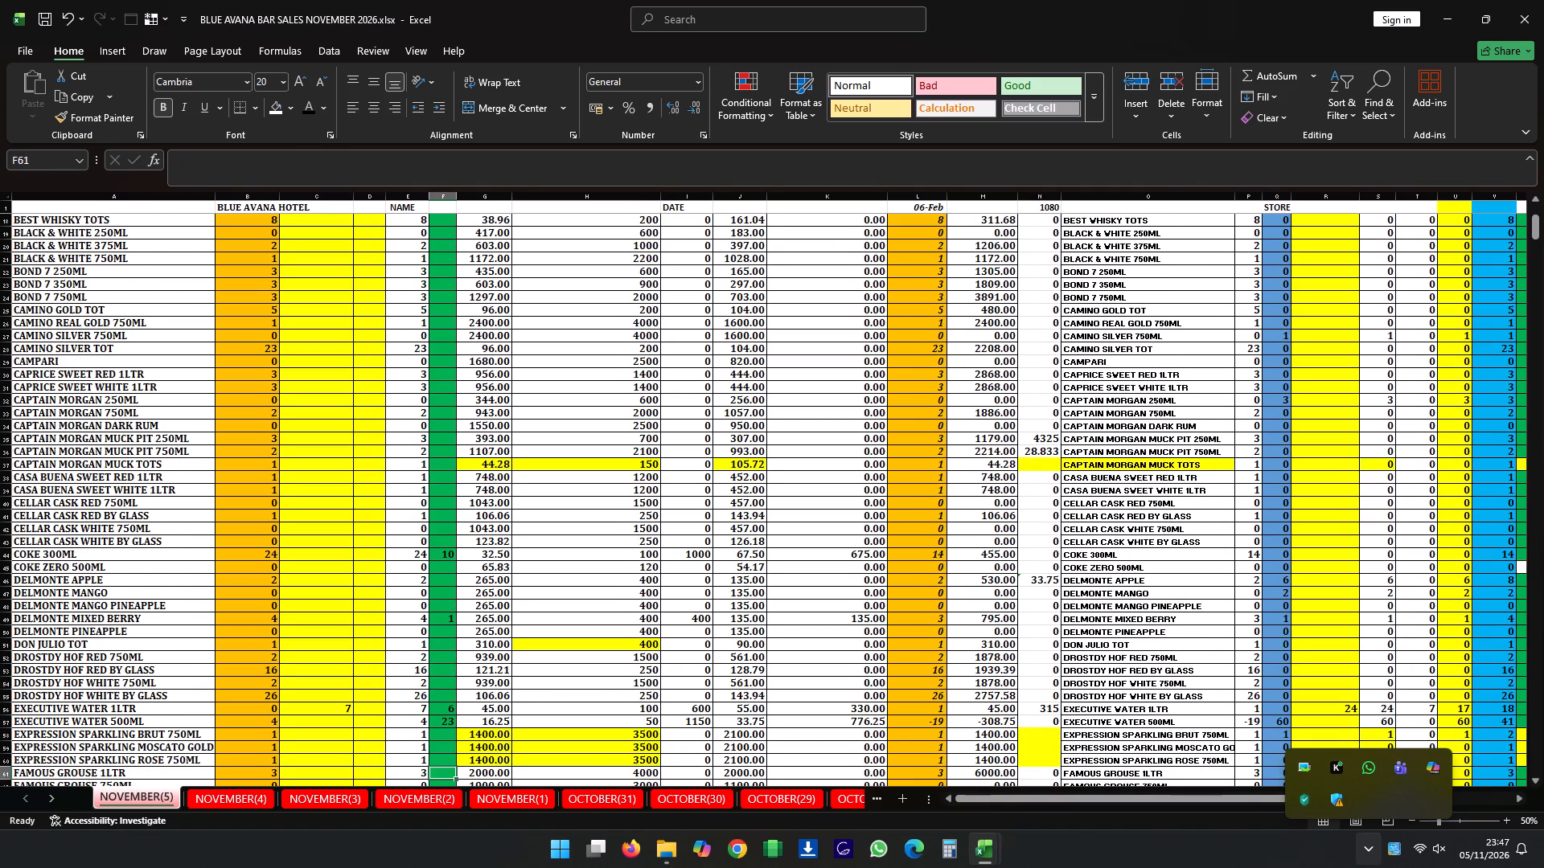
key(Up)
key(Up)
key(Up)
key(Up)
key(Up)
key(Up)
key(Up)
key(Down)
key(Down)
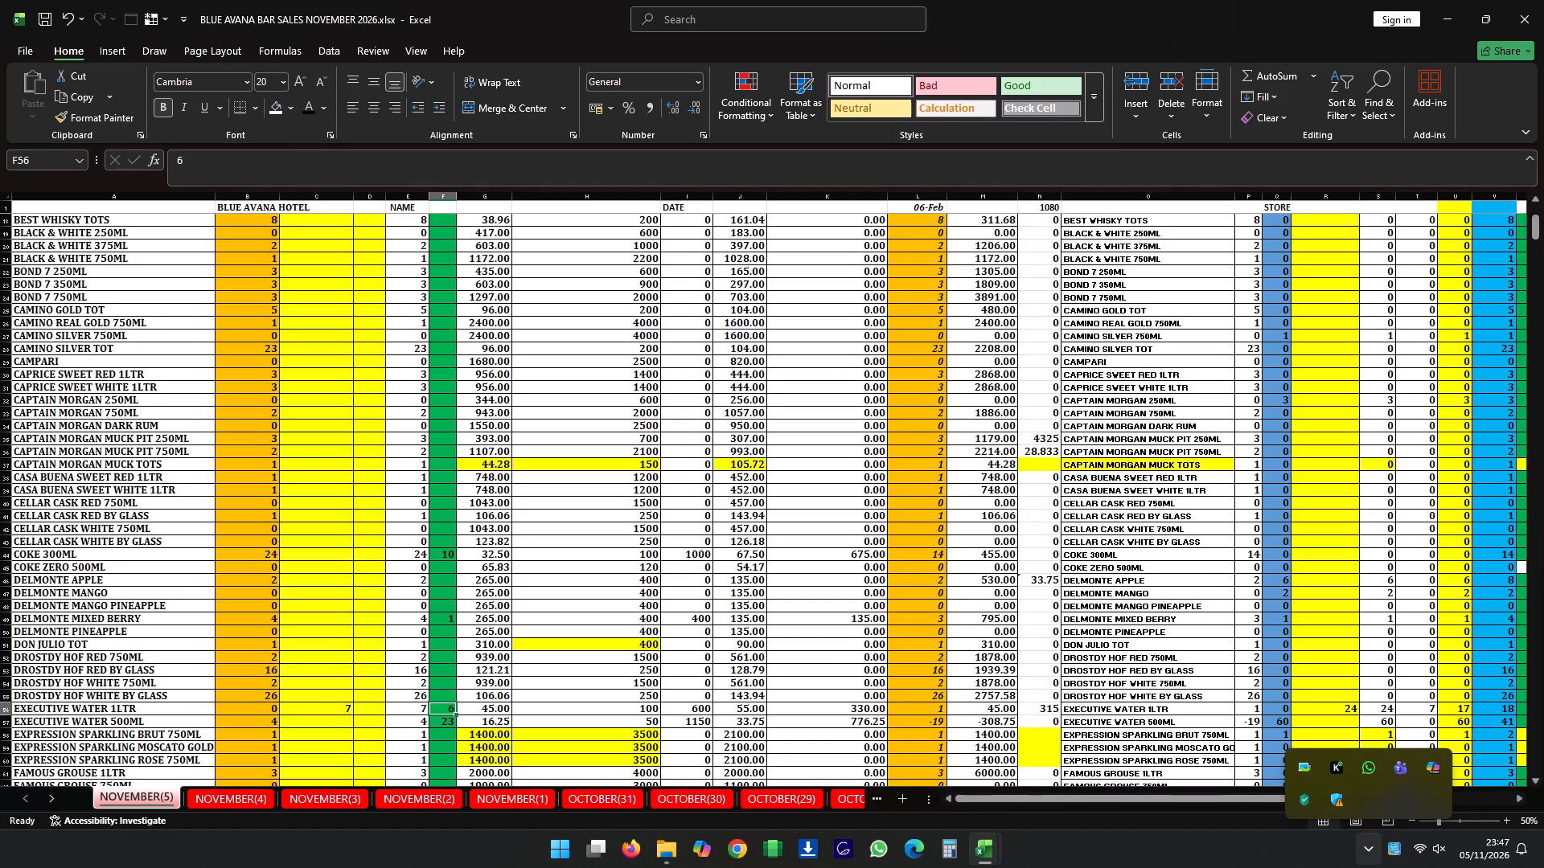
key(Down)
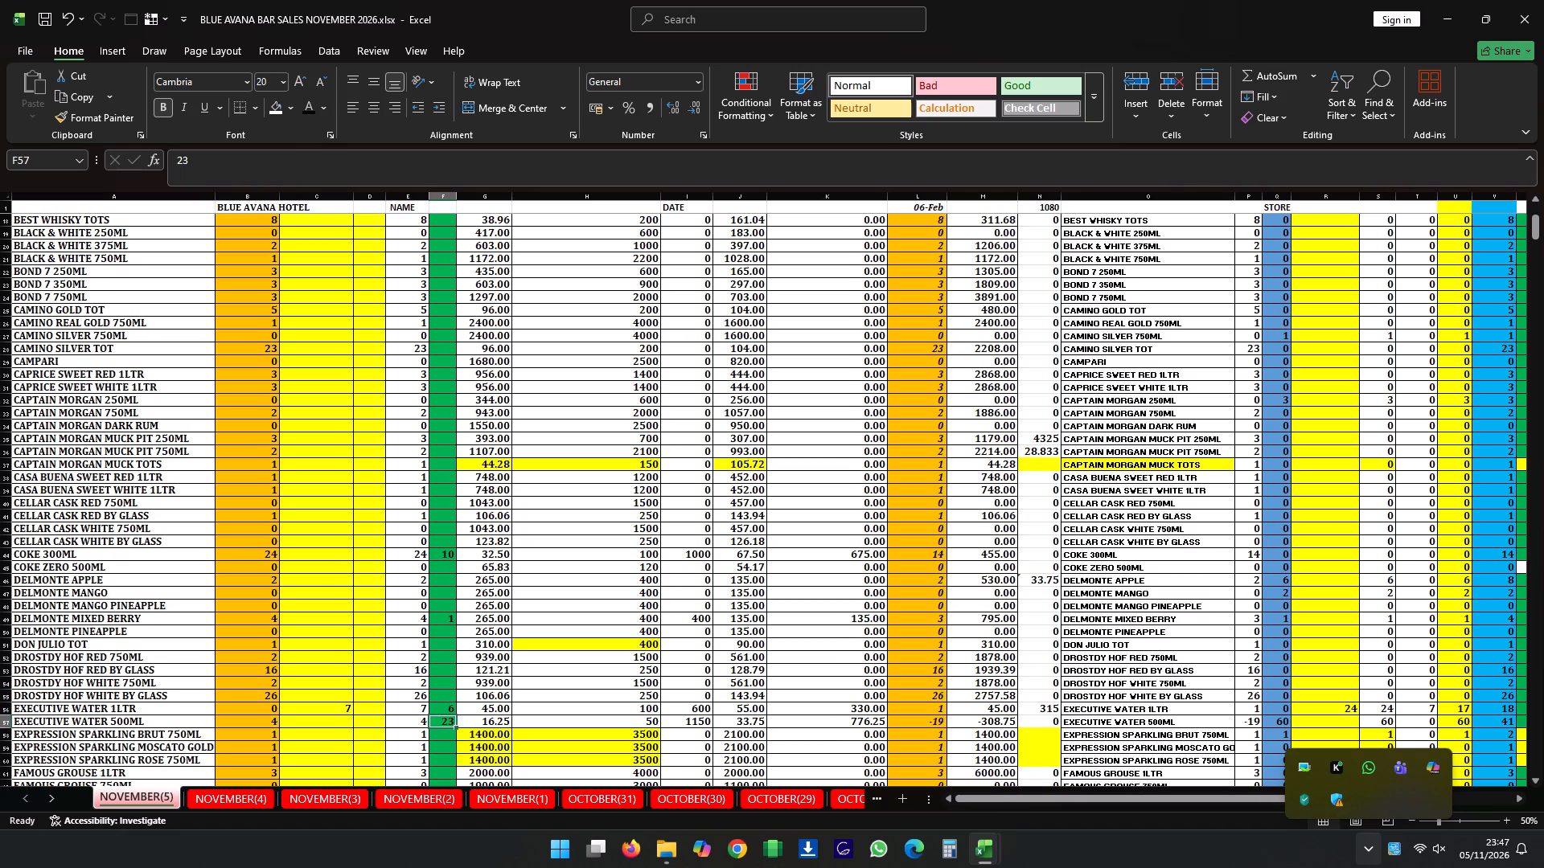
Check the SALES quantities for FANTA BLACKCURRANT 300ML, FANTA ORANGE 300ML and FANTA PASSION 300ML below the EXPRESSION SPARKLING rows.
key(Down)
key(Down)
key(Down)
key(Down)
key(Down)
key(Down)
key(Down)
key(Down)
key(Down)
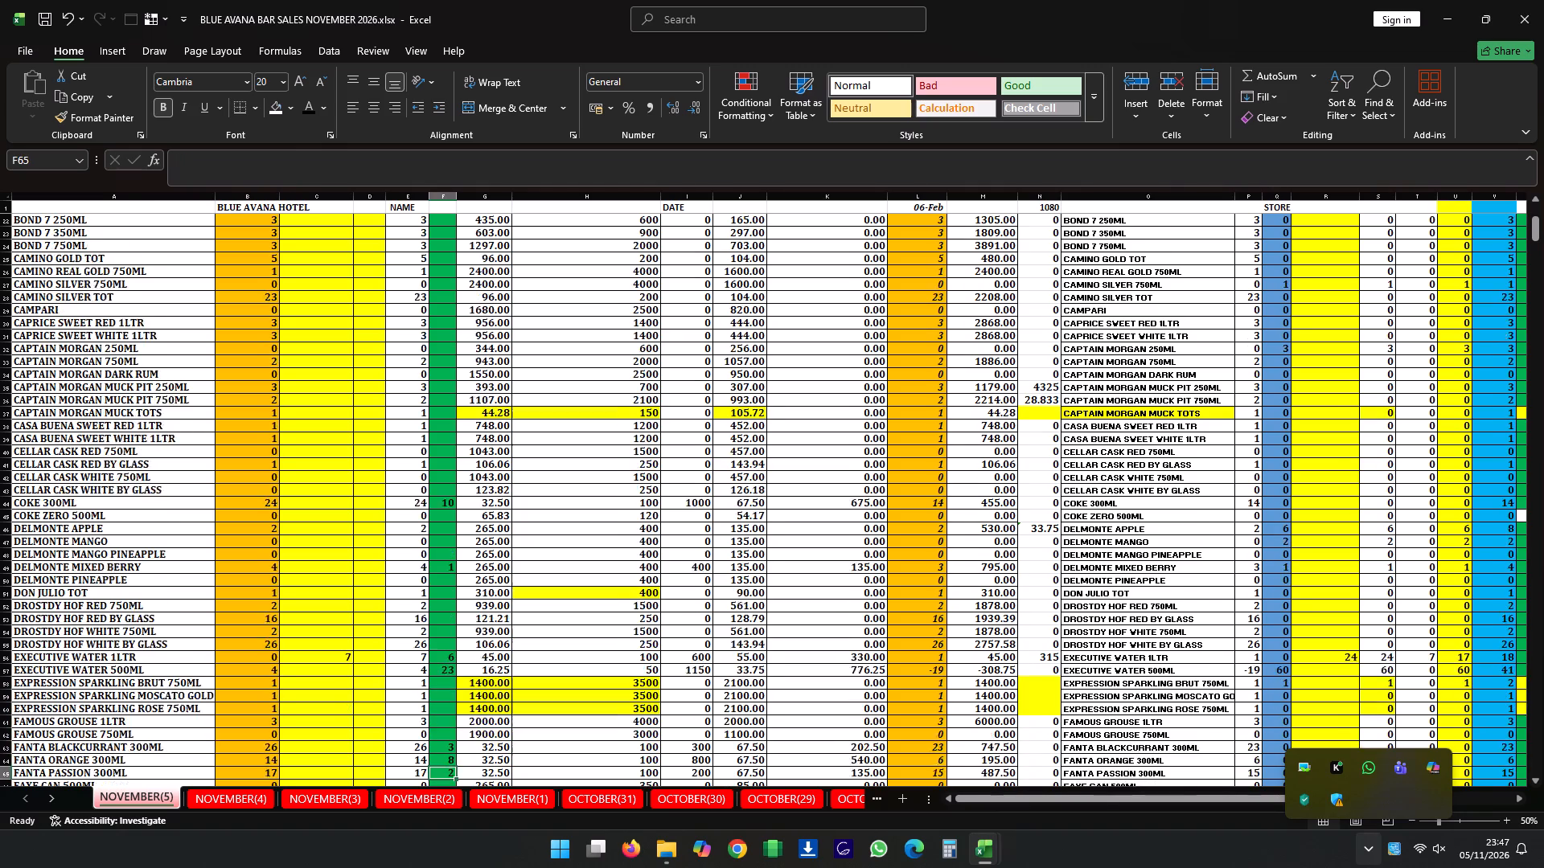
key(Up)
key(Up)
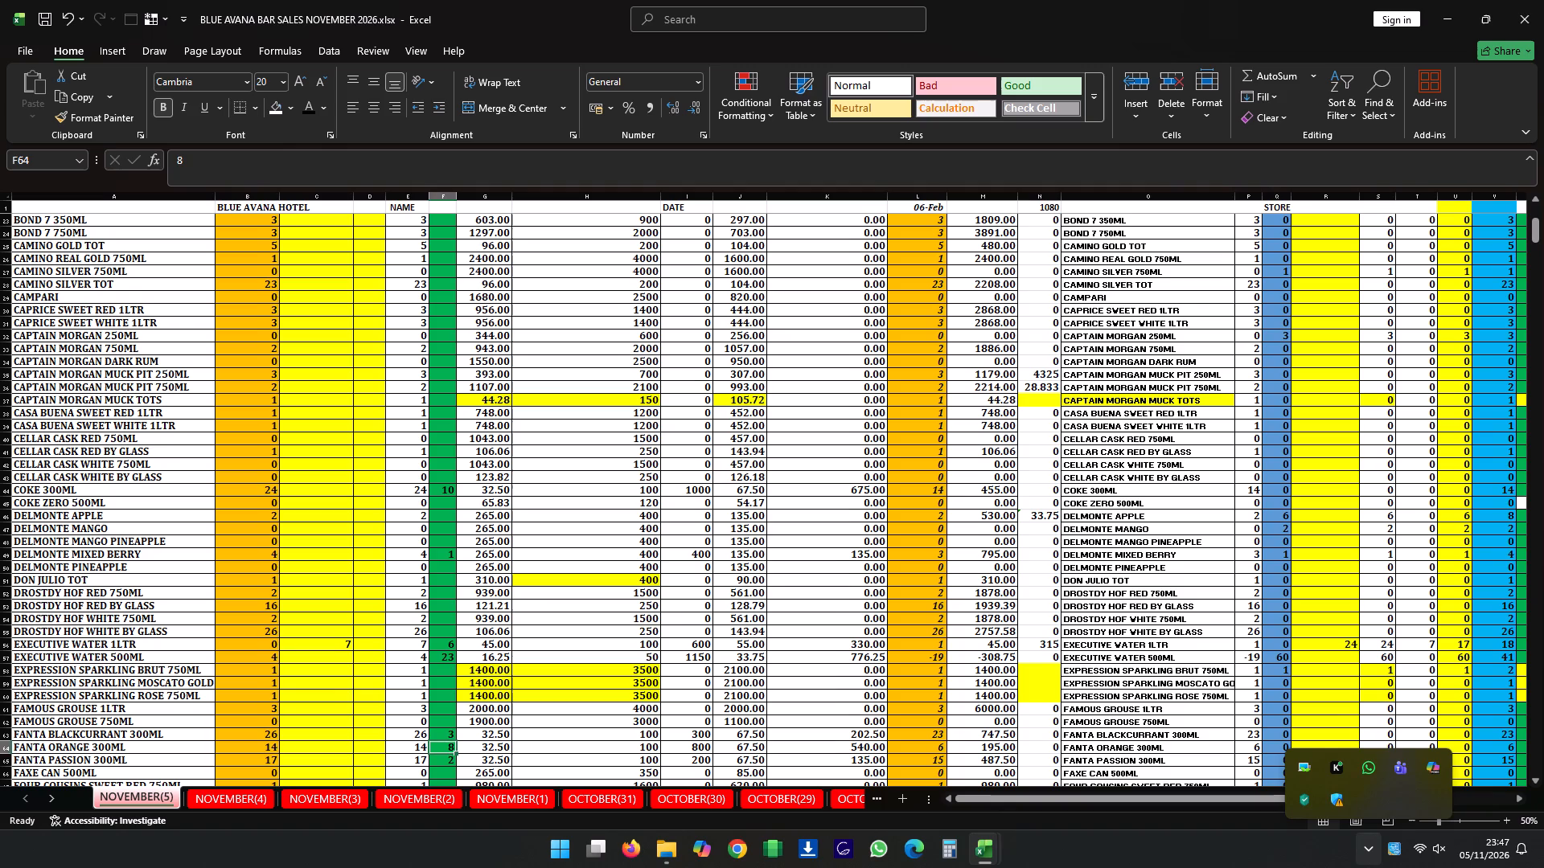
key(Up)
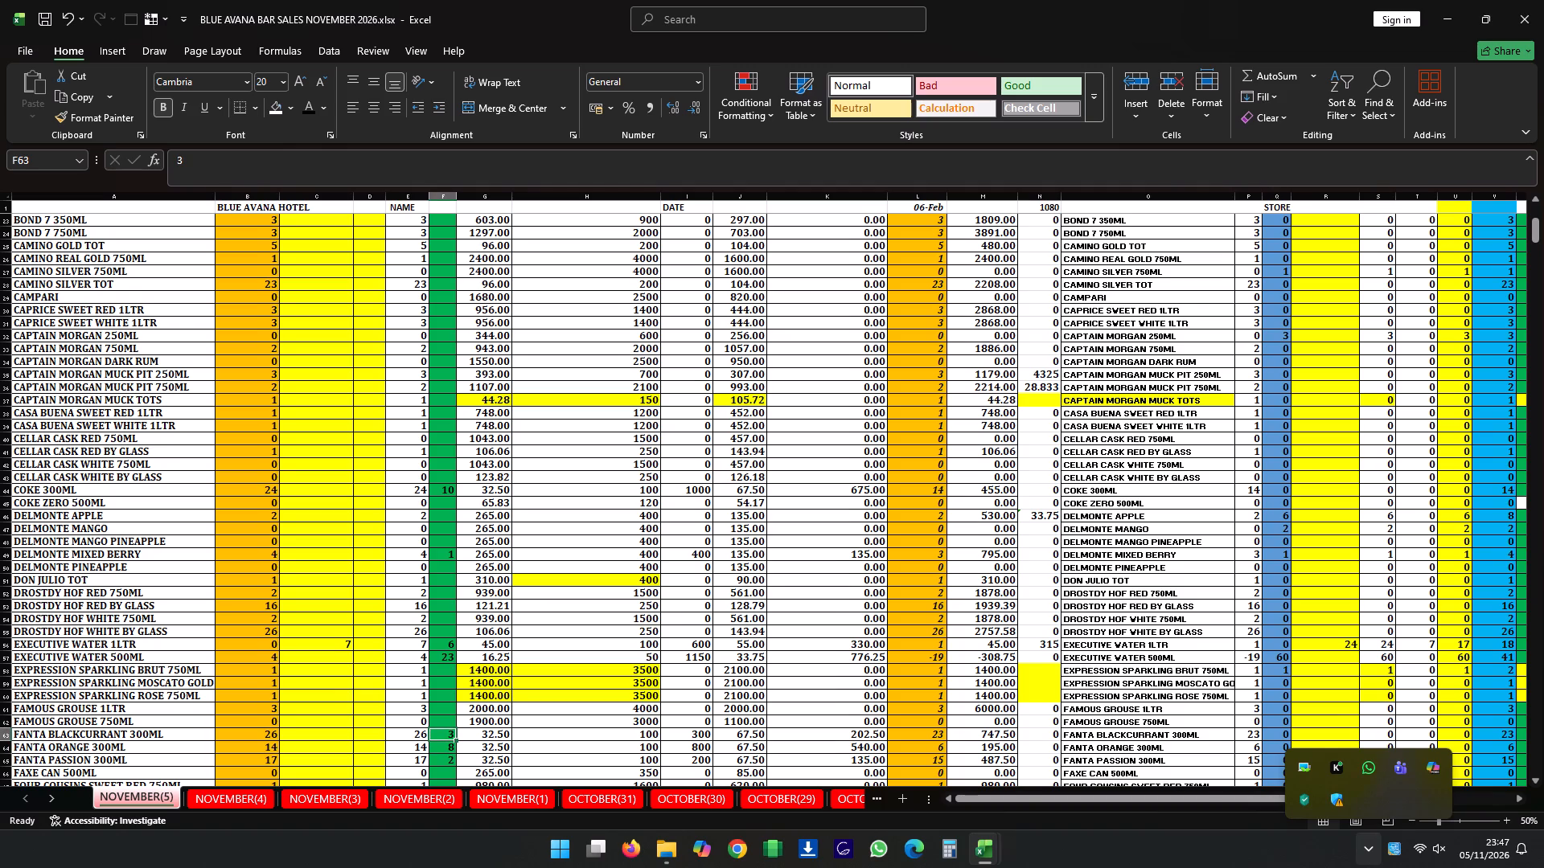
key(Down)
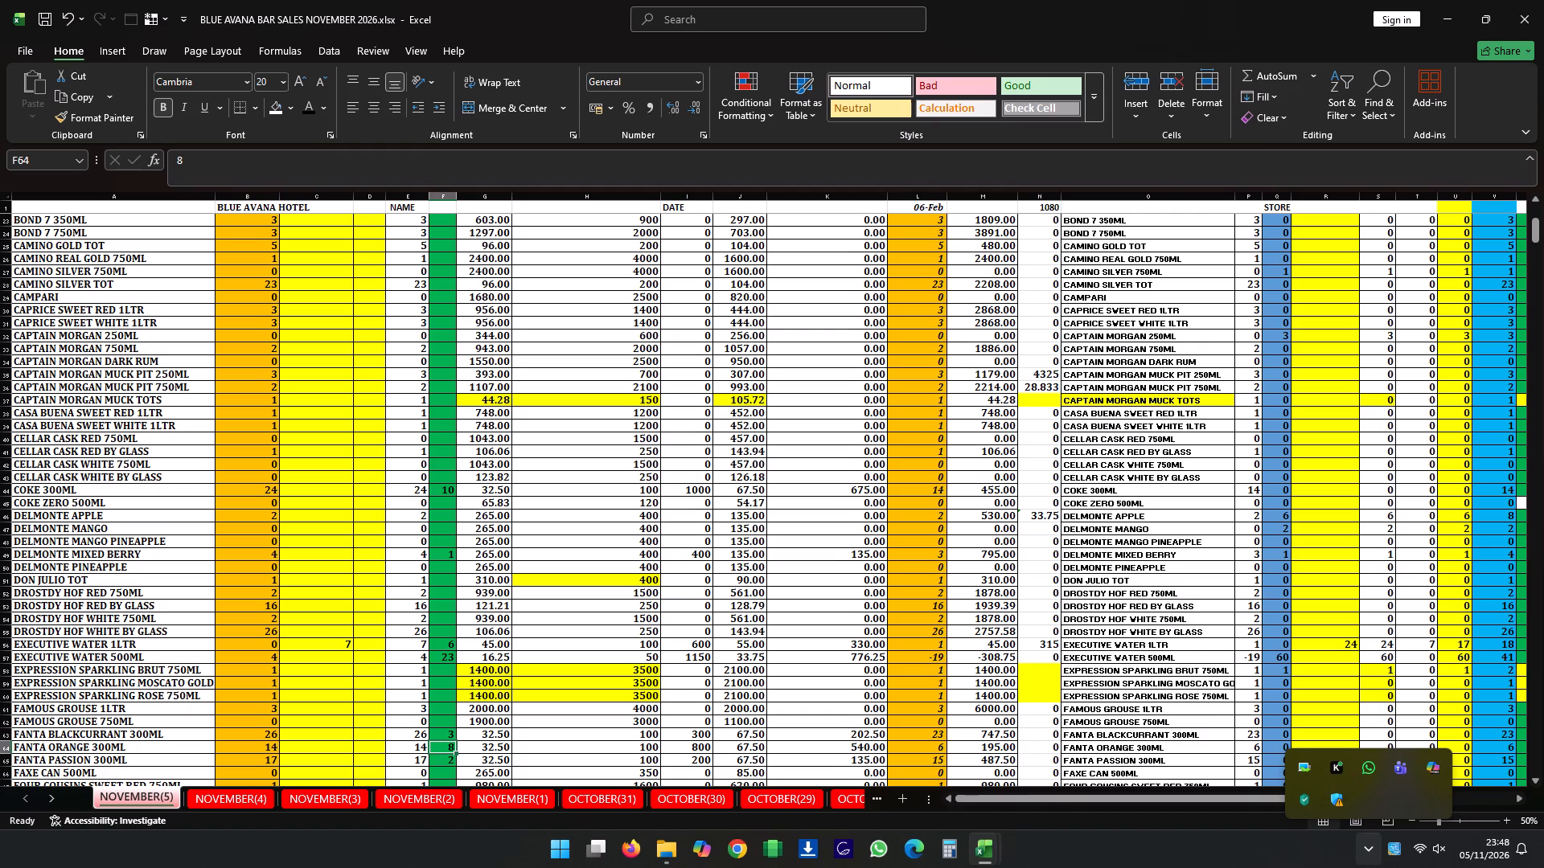
key(Down)
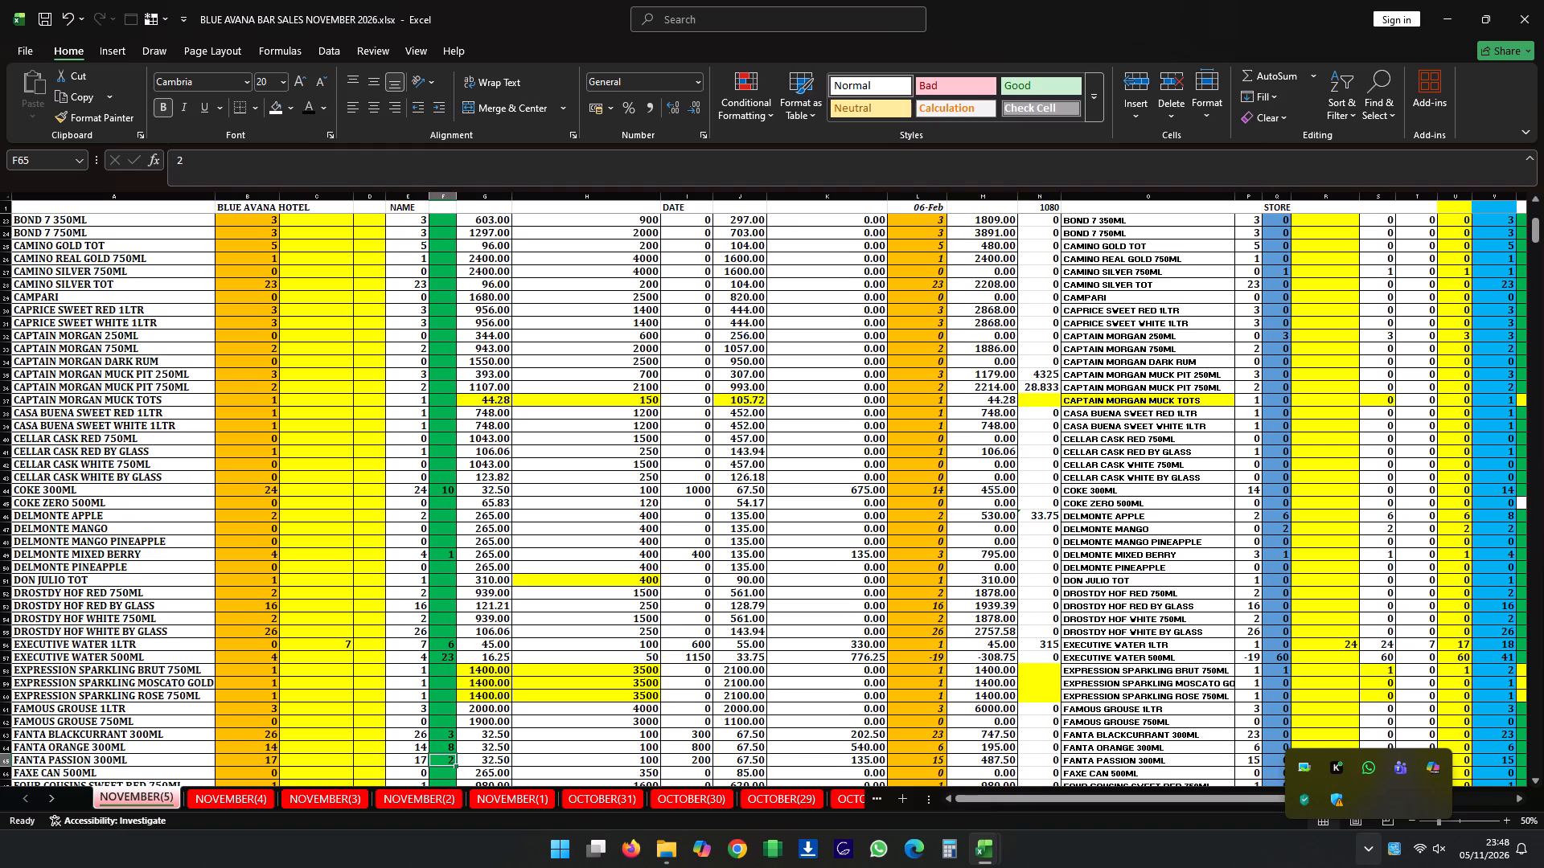
Check the SALES entries below FANTA PASSION 300ML, examining the GUINNESS 500ML and GUINNESS CAN 500ML quantities.
key(Down)
key(Down)
key(Down)
key(Down)
key(Down)
key(Down)
key(Down)
key(Down)
key(Down)
key(Down)
key(Down)
key(Down)
key(Down)
key(Down)
key(Down)
key(Down)
key(Down)
key(Down)
key(Down)
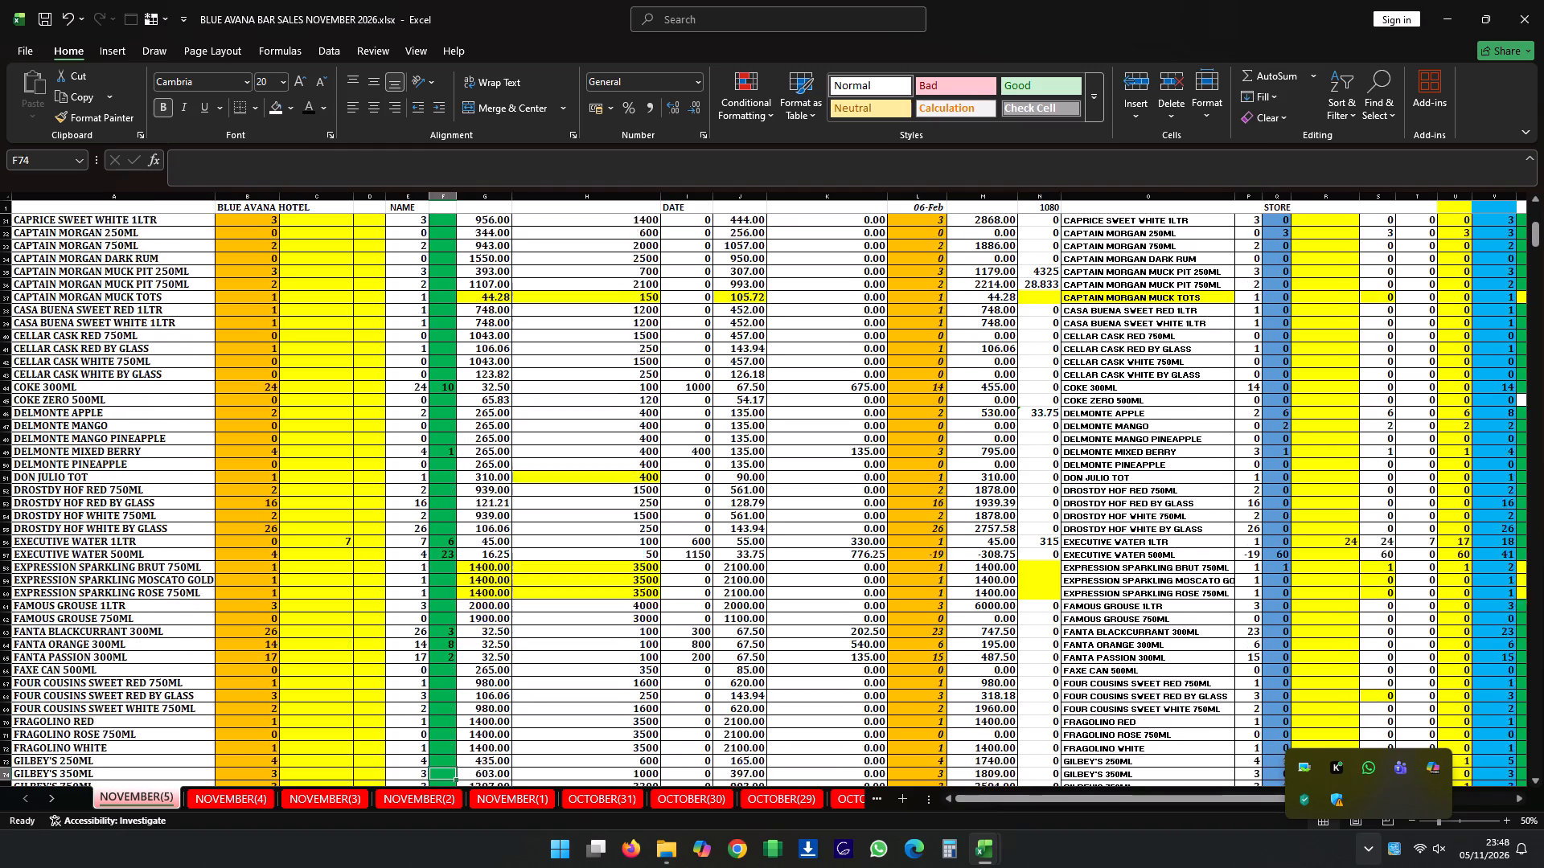
key(Up)
key(Down)
key(Down)
key(Down)
key(Down)
key(Down)
key(Down)
key(Down)
key(Down)
key(Down)
key(Down)
key(Down)
key(Down)
key(Down)
key(Down)
key(Down)
key(Down)
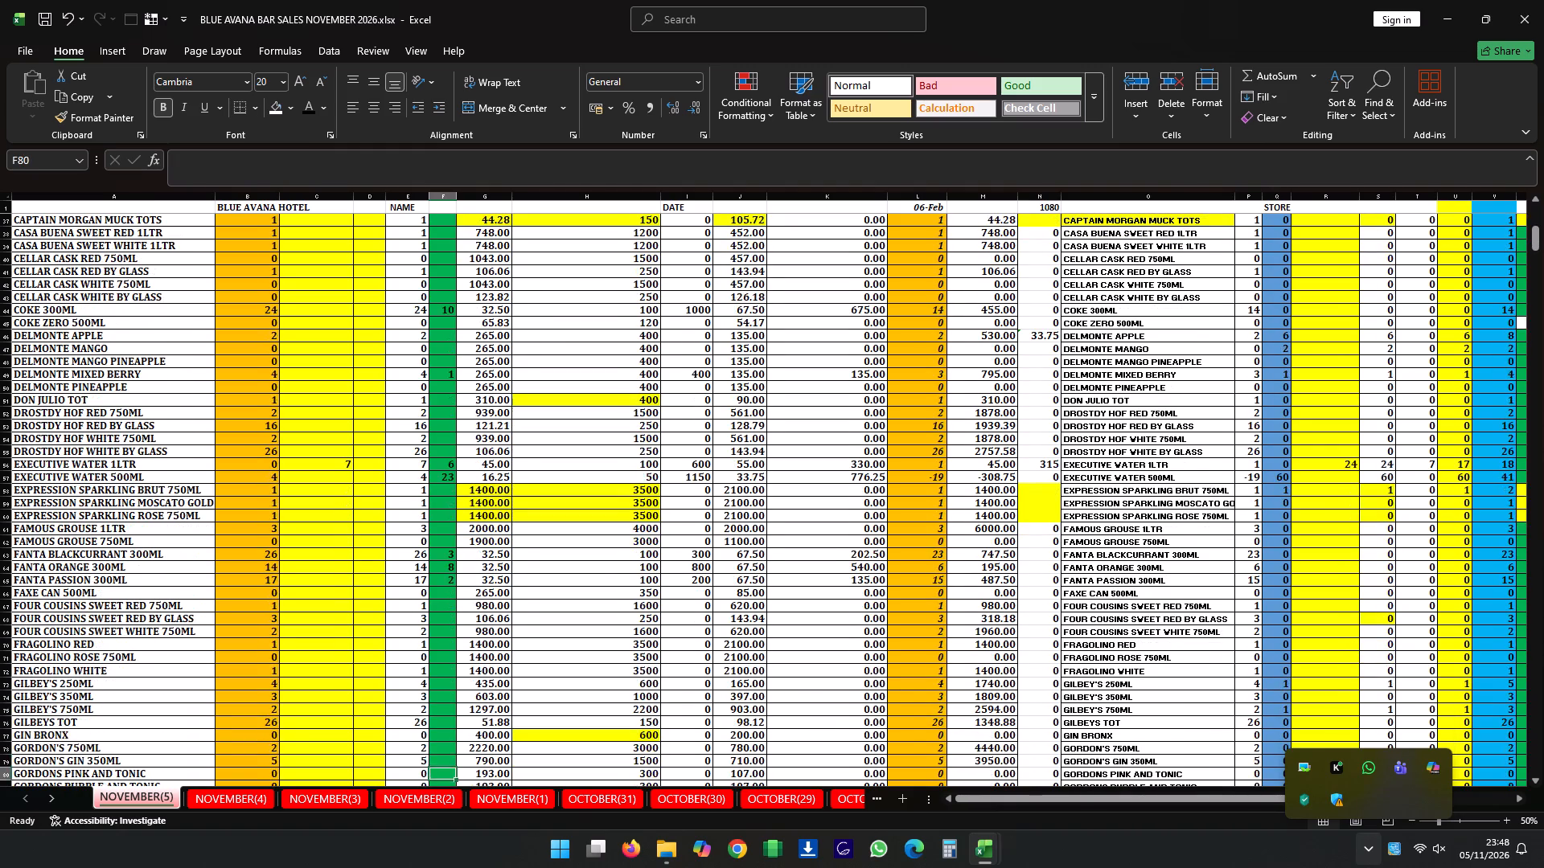
key(Up)
key(Up)
key(Up)
key(Up)
key(Up)
key(Up)
key(Up)
key(Up)
key(Up)
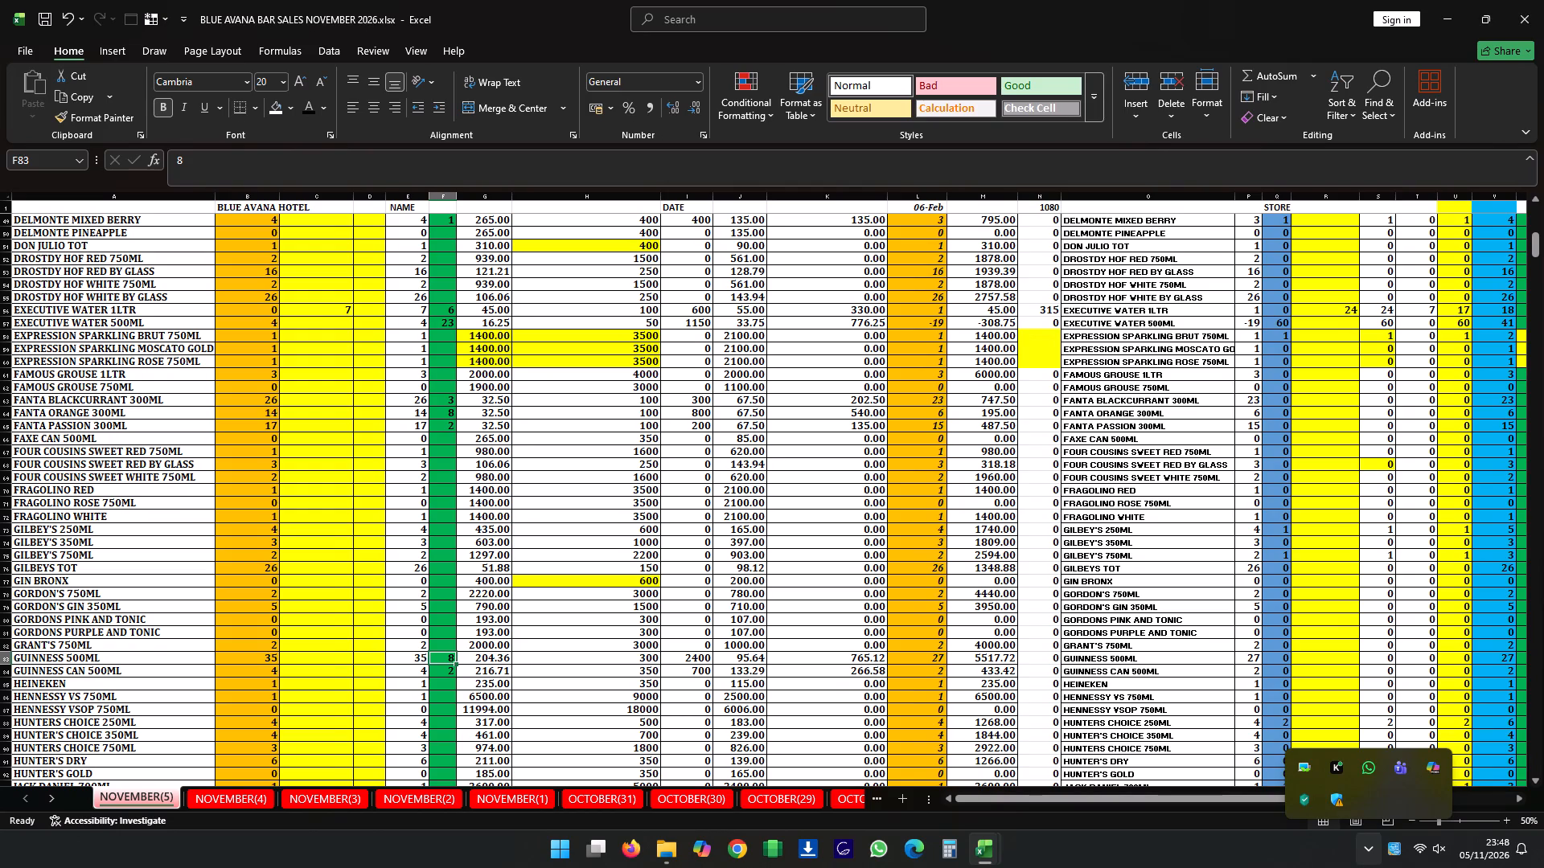
key(Down)
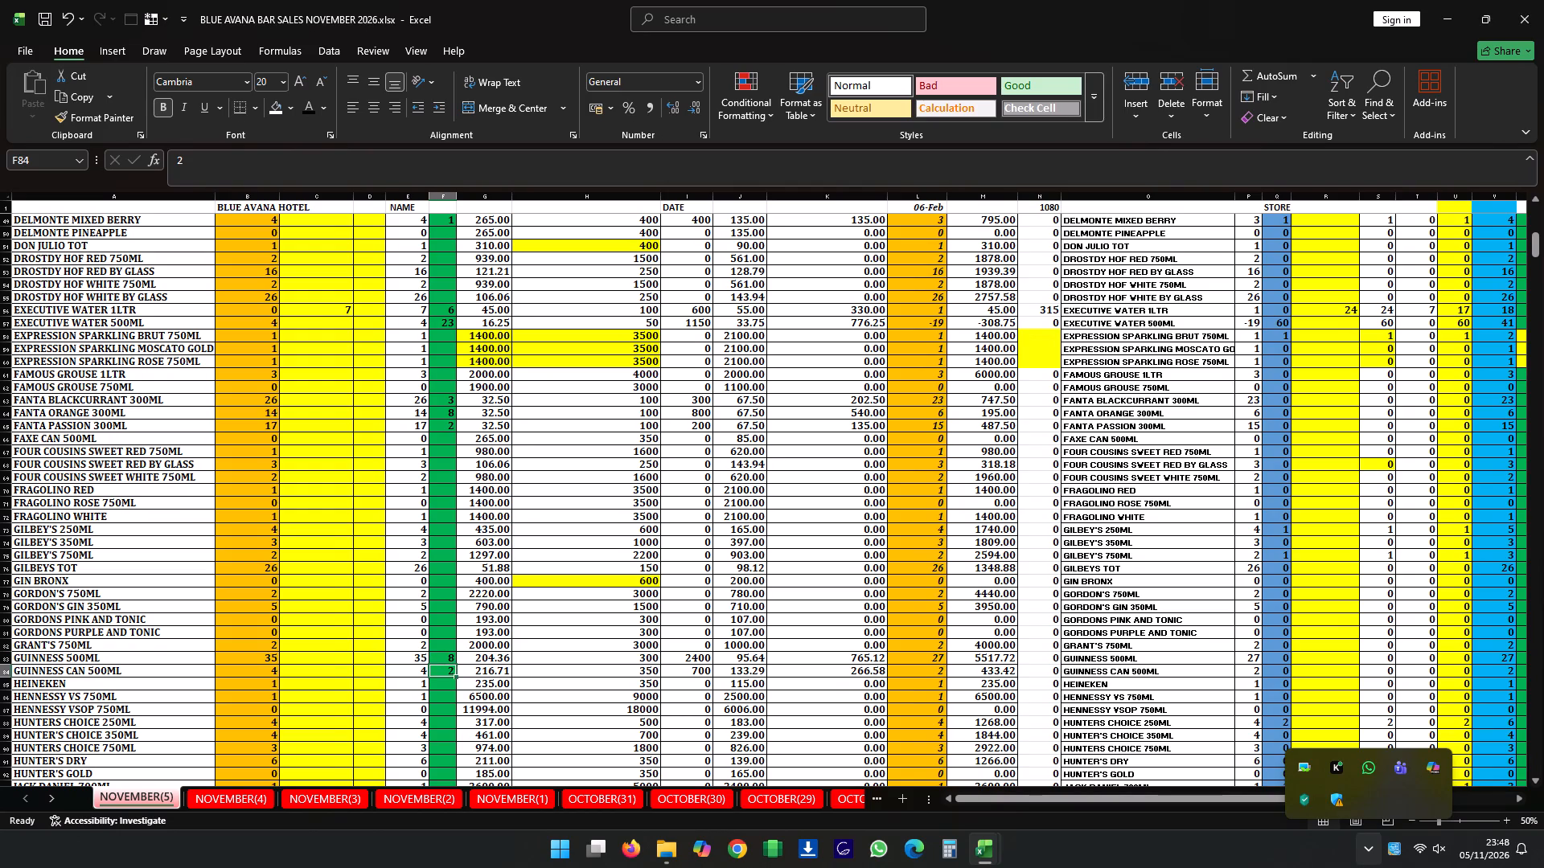
Check the SALES entries below GUINNESS CAN 500ML, examining the JAGERMEISTER TOT quantity.
key(Down)
key(Down)
key(Down)
key(Down)
key(Down)
key(Down)
key(Down)
key(Down)
key(Down)
key(Down)
key(Down)
key(Down)
key(Down)
key(Down)
key(Down)
key(Down)
key(Down)
key(Down)
key(Down)
key(Down)
key(Up)
key(Up)
key(Up)
key(Up)
key(Up)
key(Up)
key(Up)
key(Up)
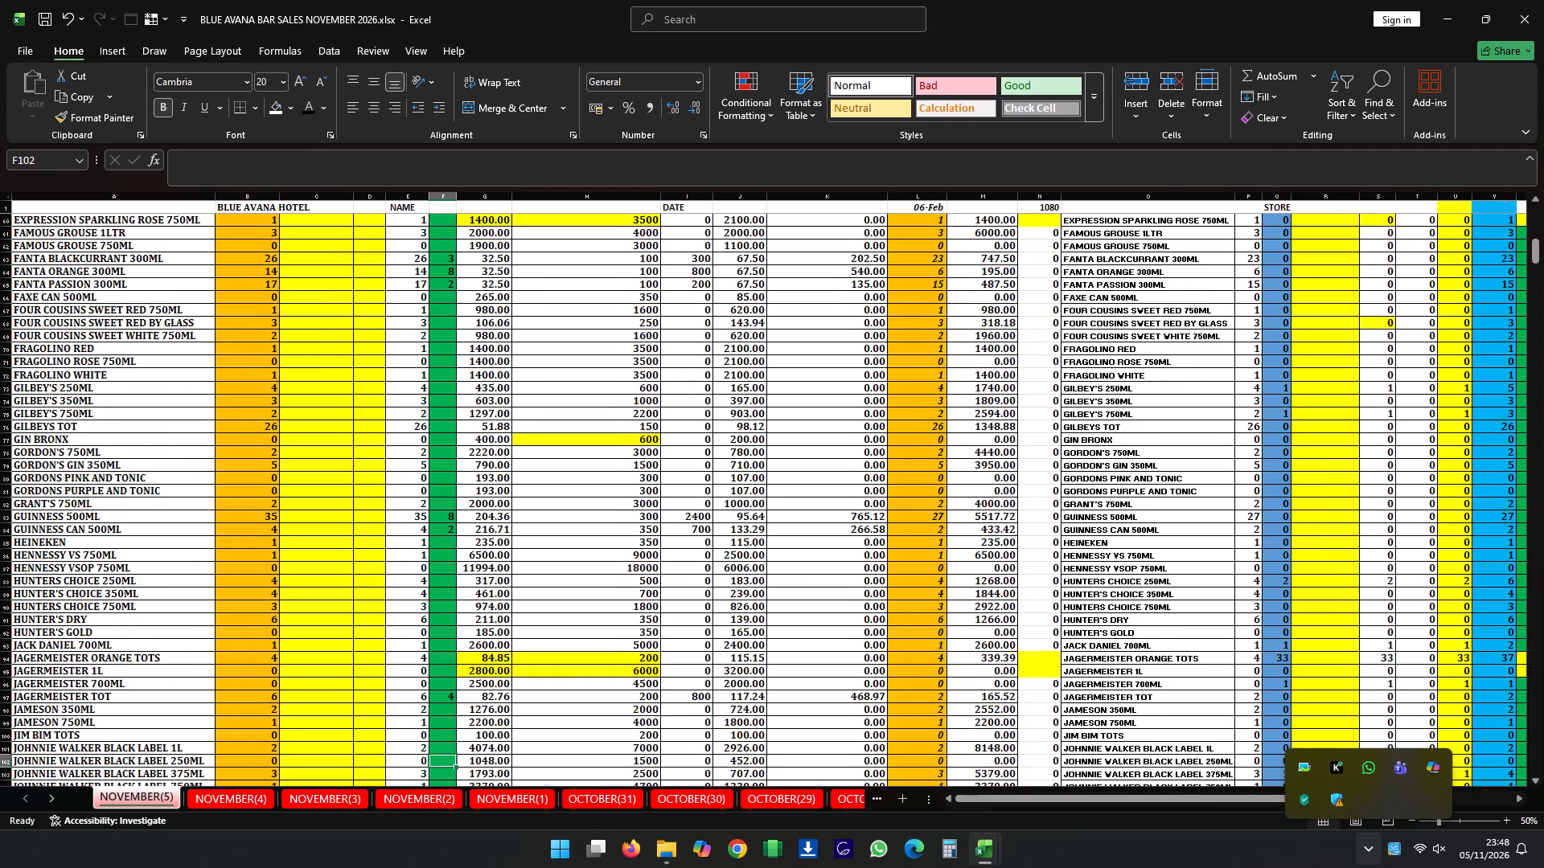
key(Down)
key(Down)
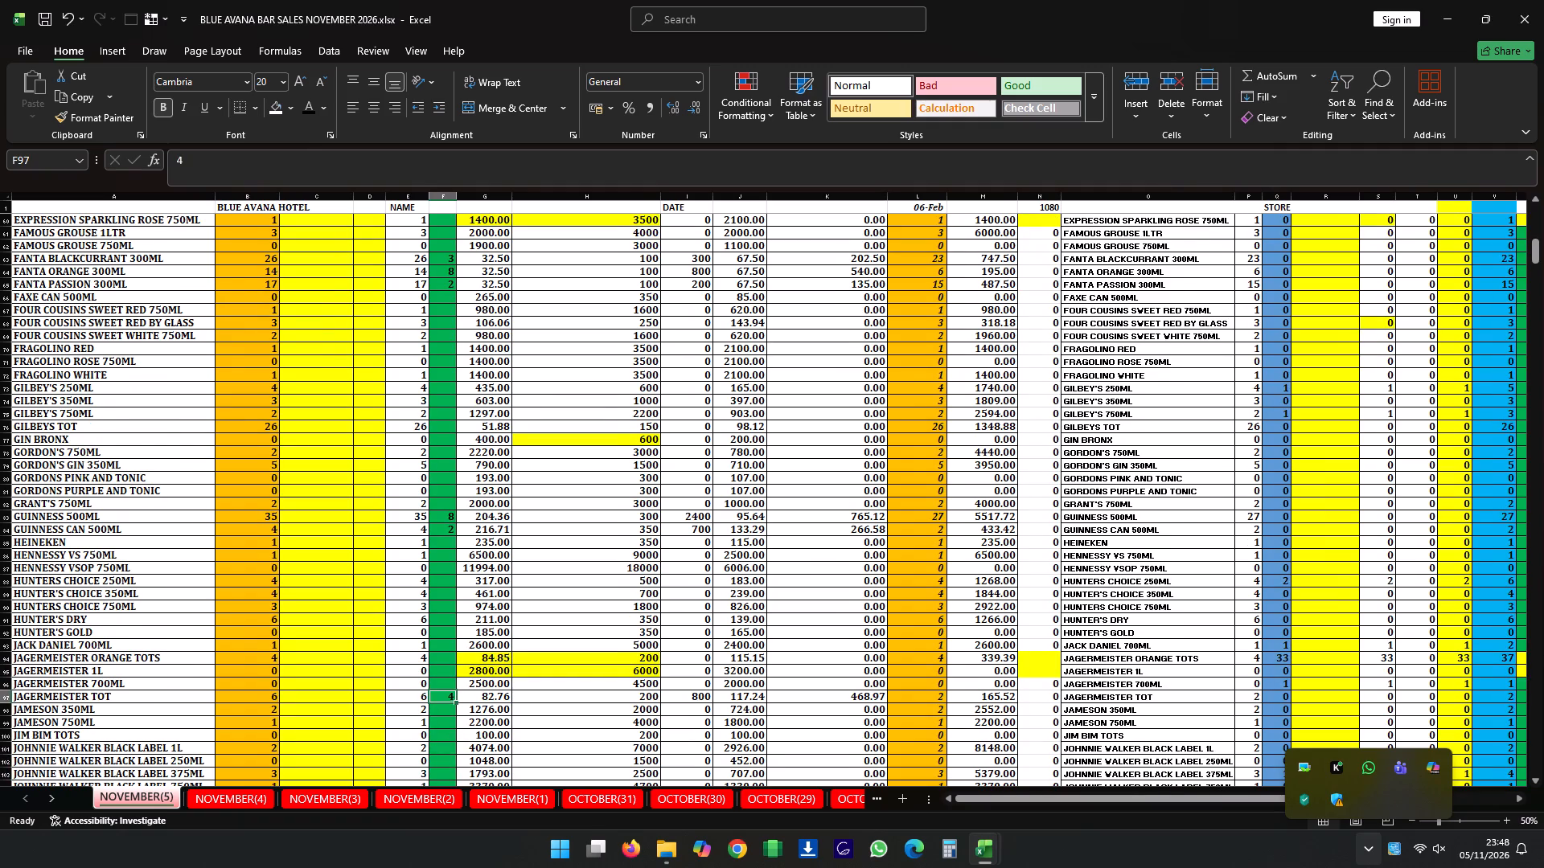
Check the SALES entries from JAMESON 350ML down through the JOHNNIE WALKER rows, examining the JOHNNIE WALKER RED LABEL 750ML quantity.
key(Down)
key(Down)
key(Down)
key(Down)
key(Down)
key(Down)
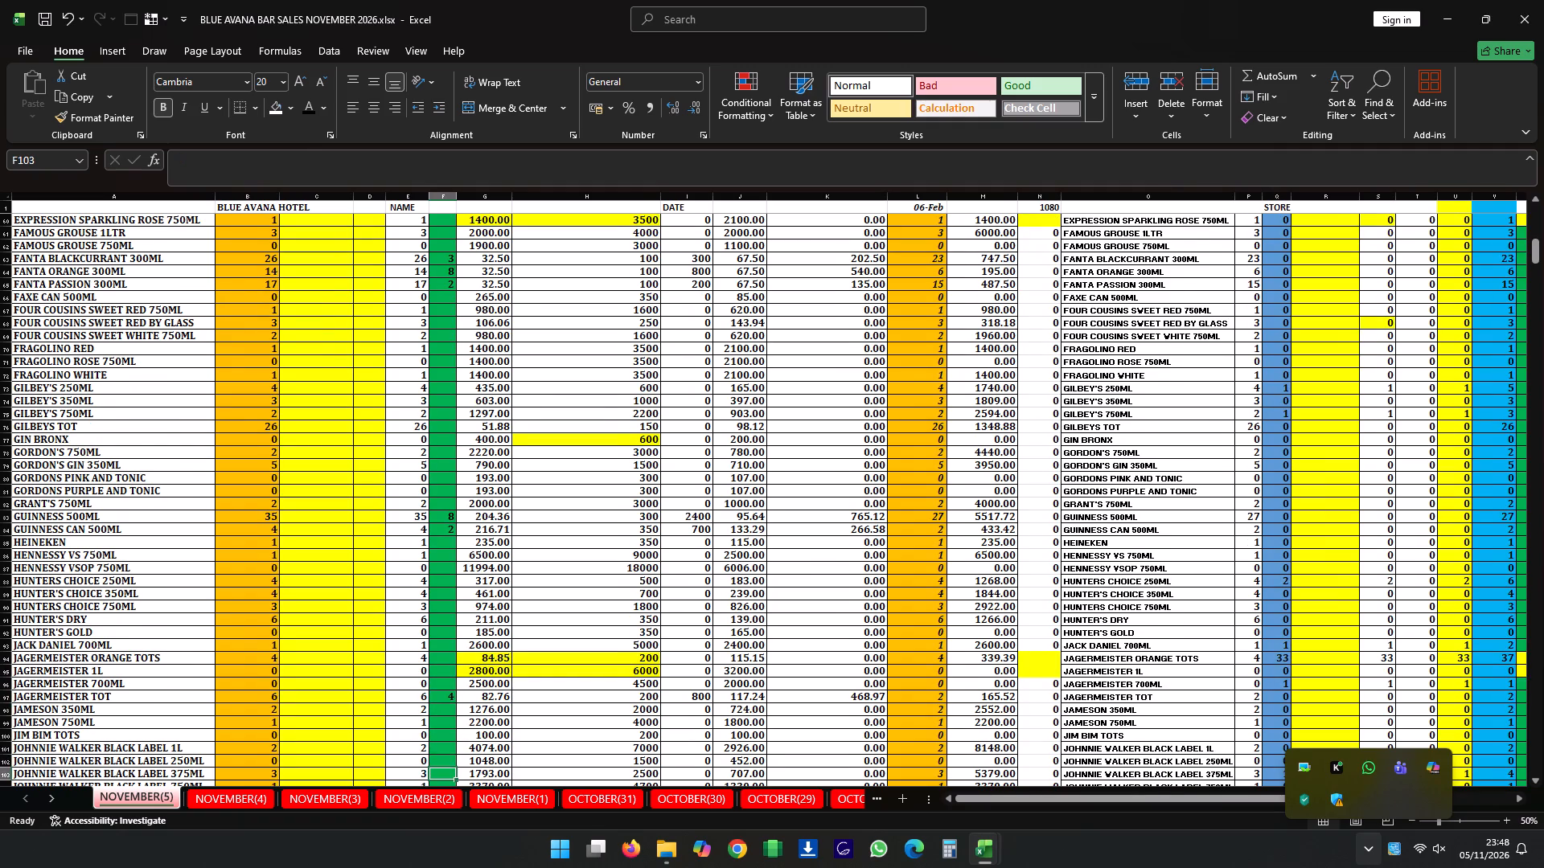
key(Down)
key(Down)
key(Down)
key(Down)
key(Down)
key(Down)
key(Down)
key(Down)
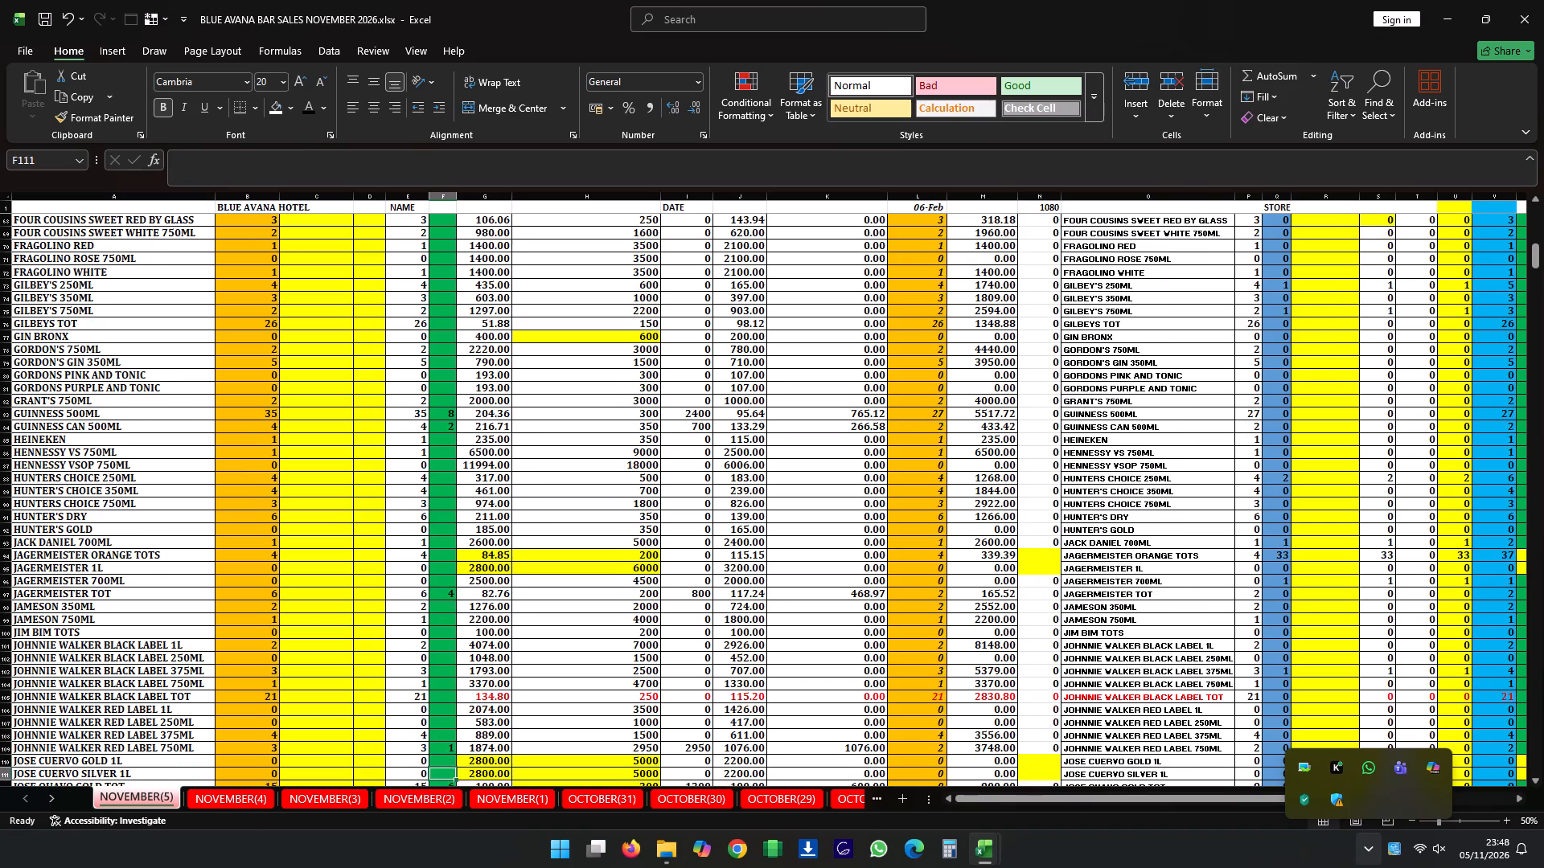
key(Up)
key(Up)
key(Up)
key(Up)
key(Up)
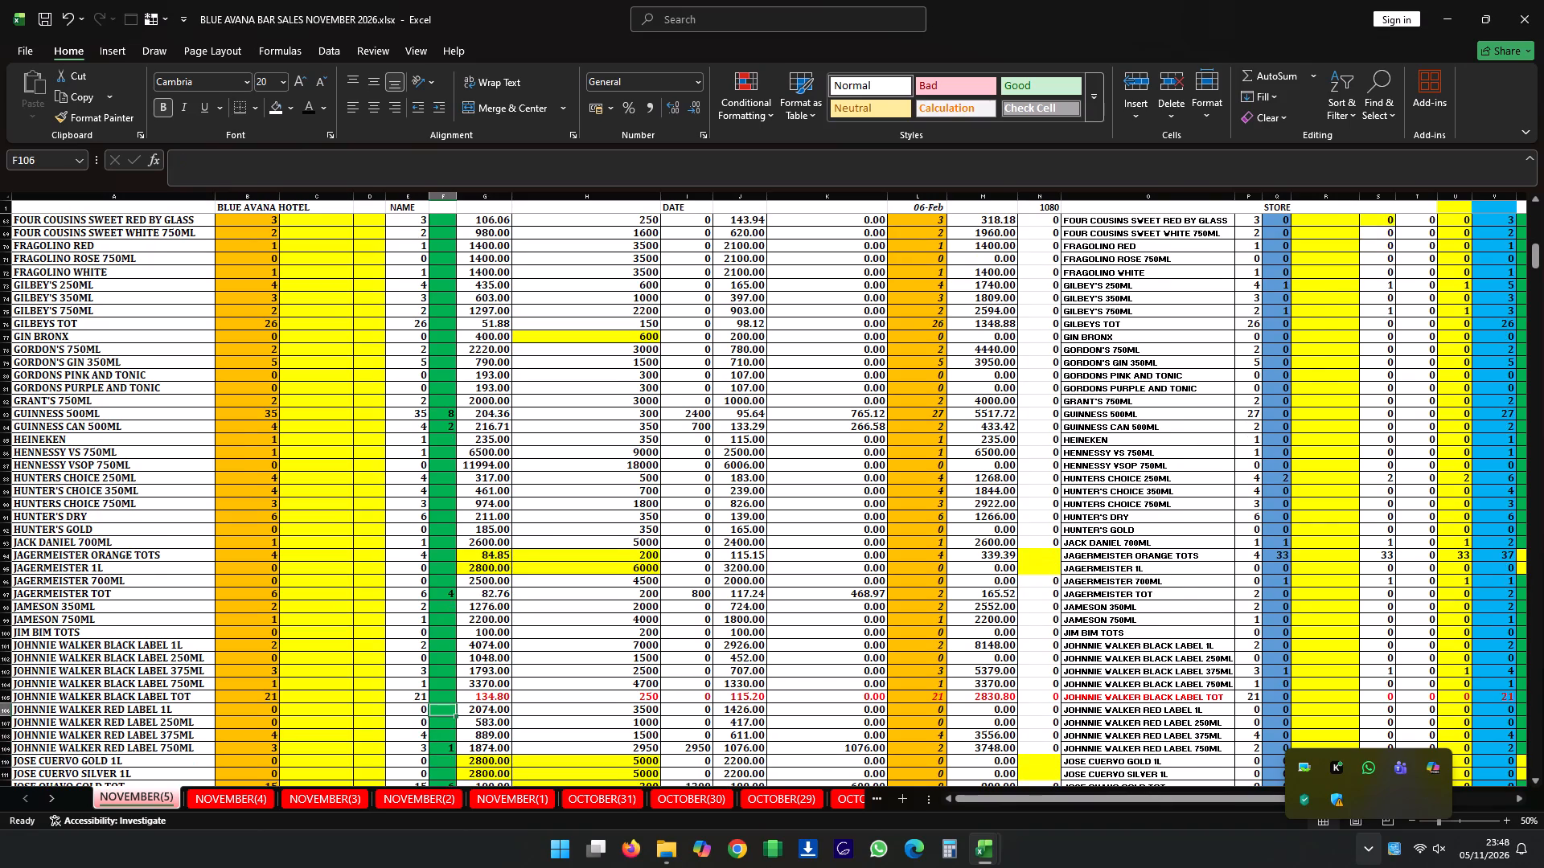
key(Up)
key(Down)
key(Down)
key(Down)
key(Down)
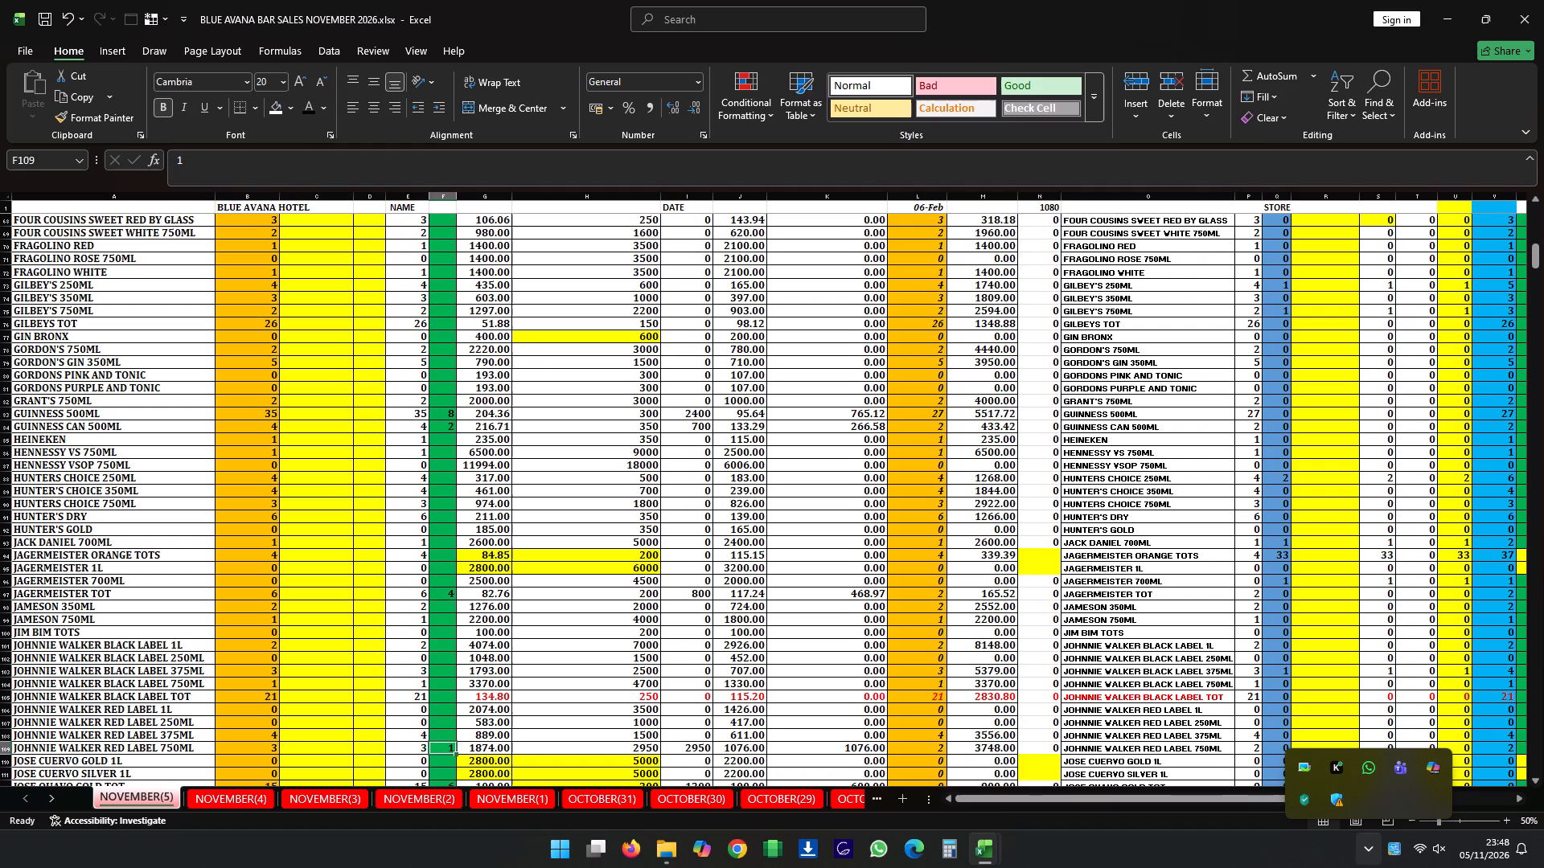
Check the SALES quantity for JOSE QUAVO GOLD TOT below the JOSE CUERVO rows.
key(Down)
key(Down)
key(Down)
key(Down)
key(Down)
key(Down)
key(Up)
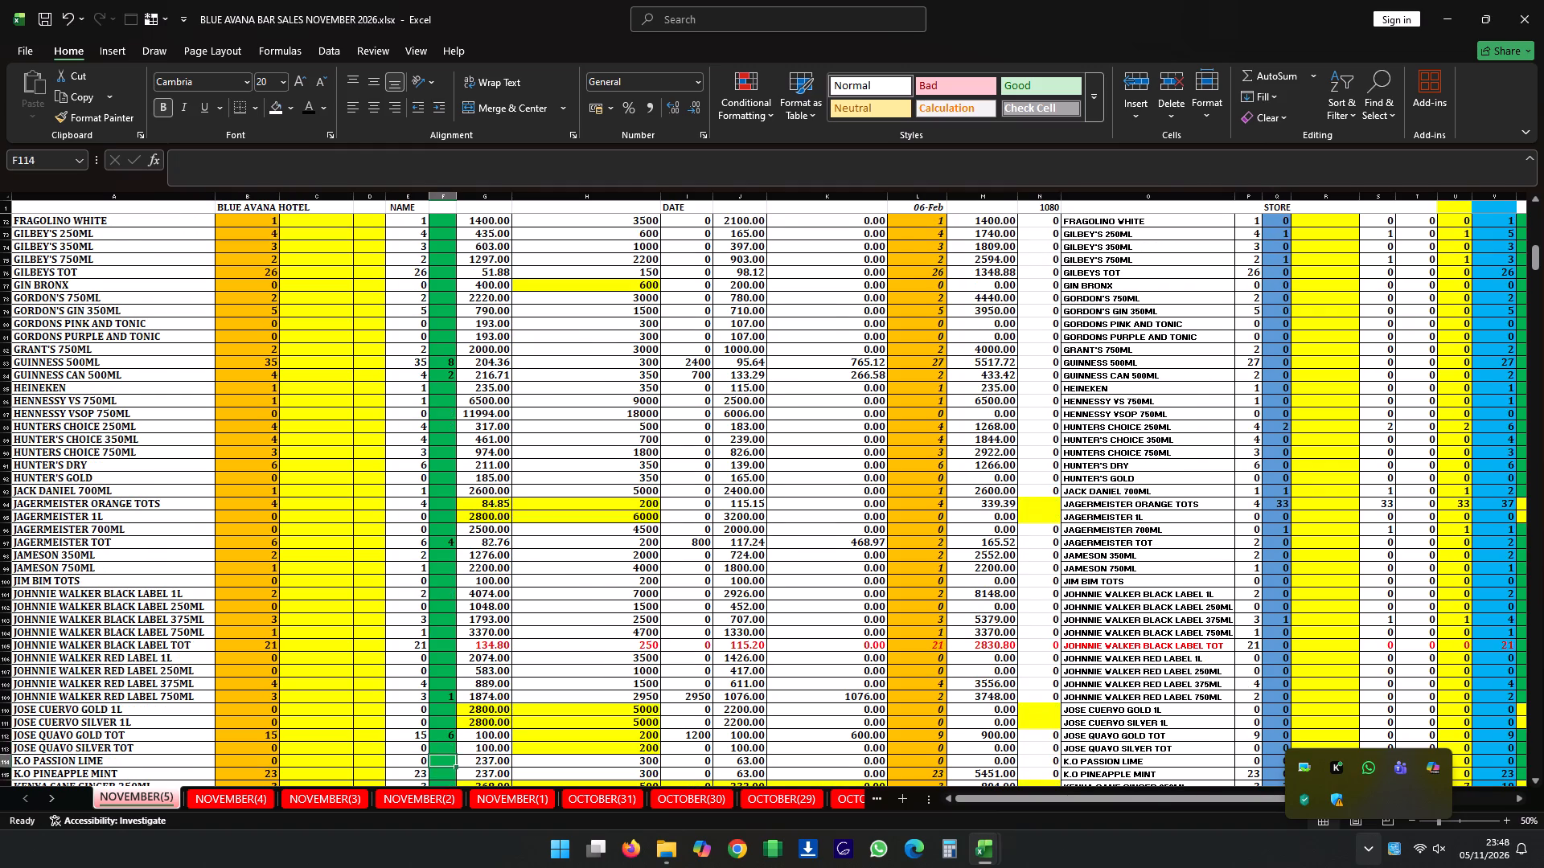
key(Up)
key(Up)
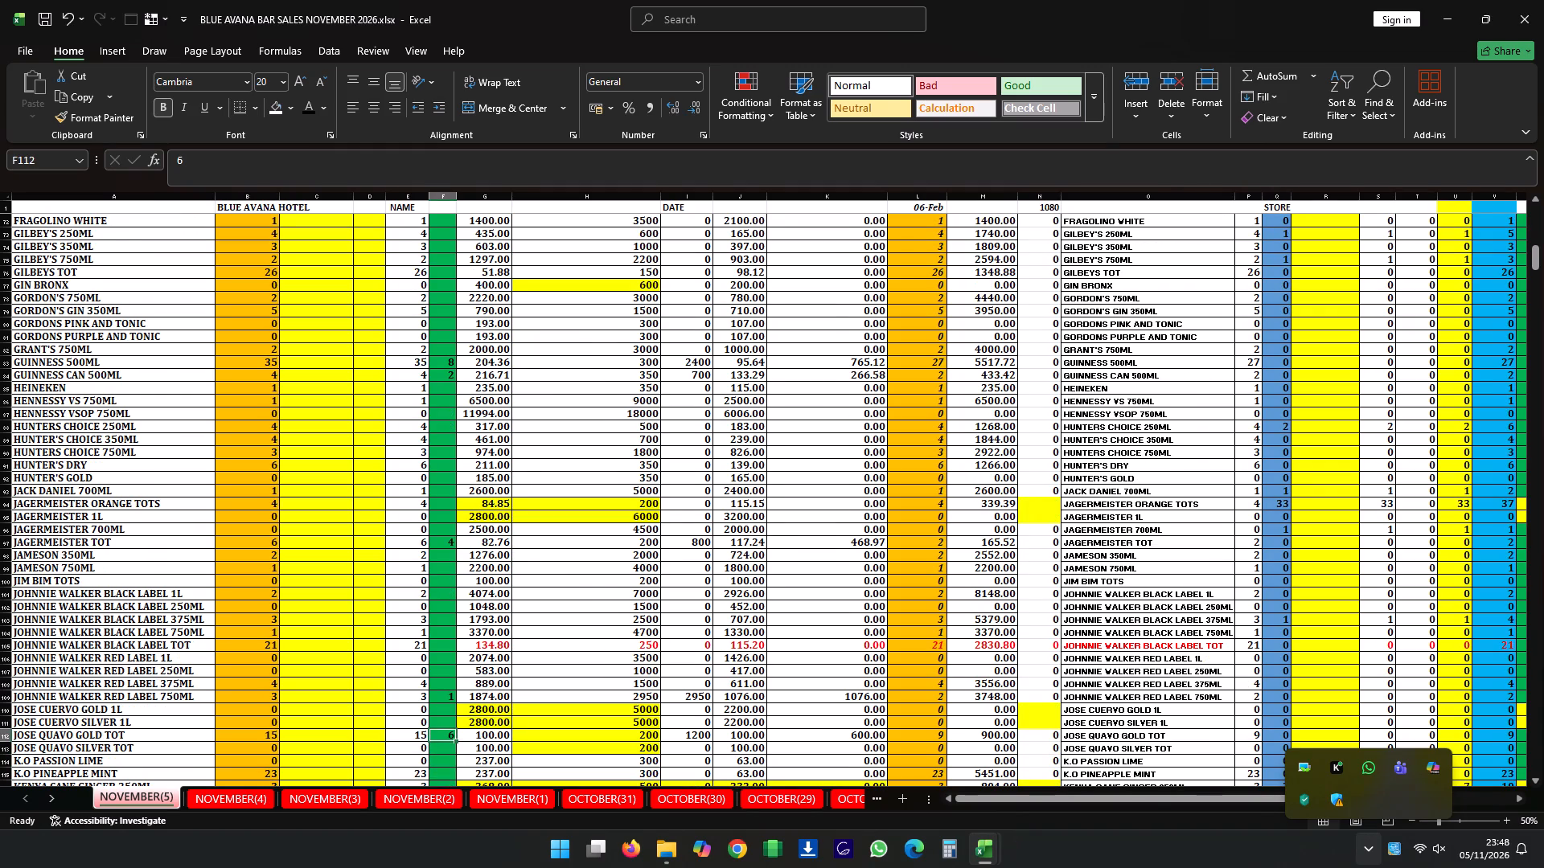
Check the SALES entries below JOSE QUAVO GOLD TOT through the KENYA CANE rows, examining the KREST 300 ML quantity.
key(Down)
key(Down)
key(Down)
key(Down)
key(Down)
key(Down)
key(Down)
key(Down)
key(Down)
key(Down)
key(Down)
key(Down)
key(Down)
key(Down)
key(Down)
key(Down)
key(Down)
key(Down)
key(Down)
key(Down)
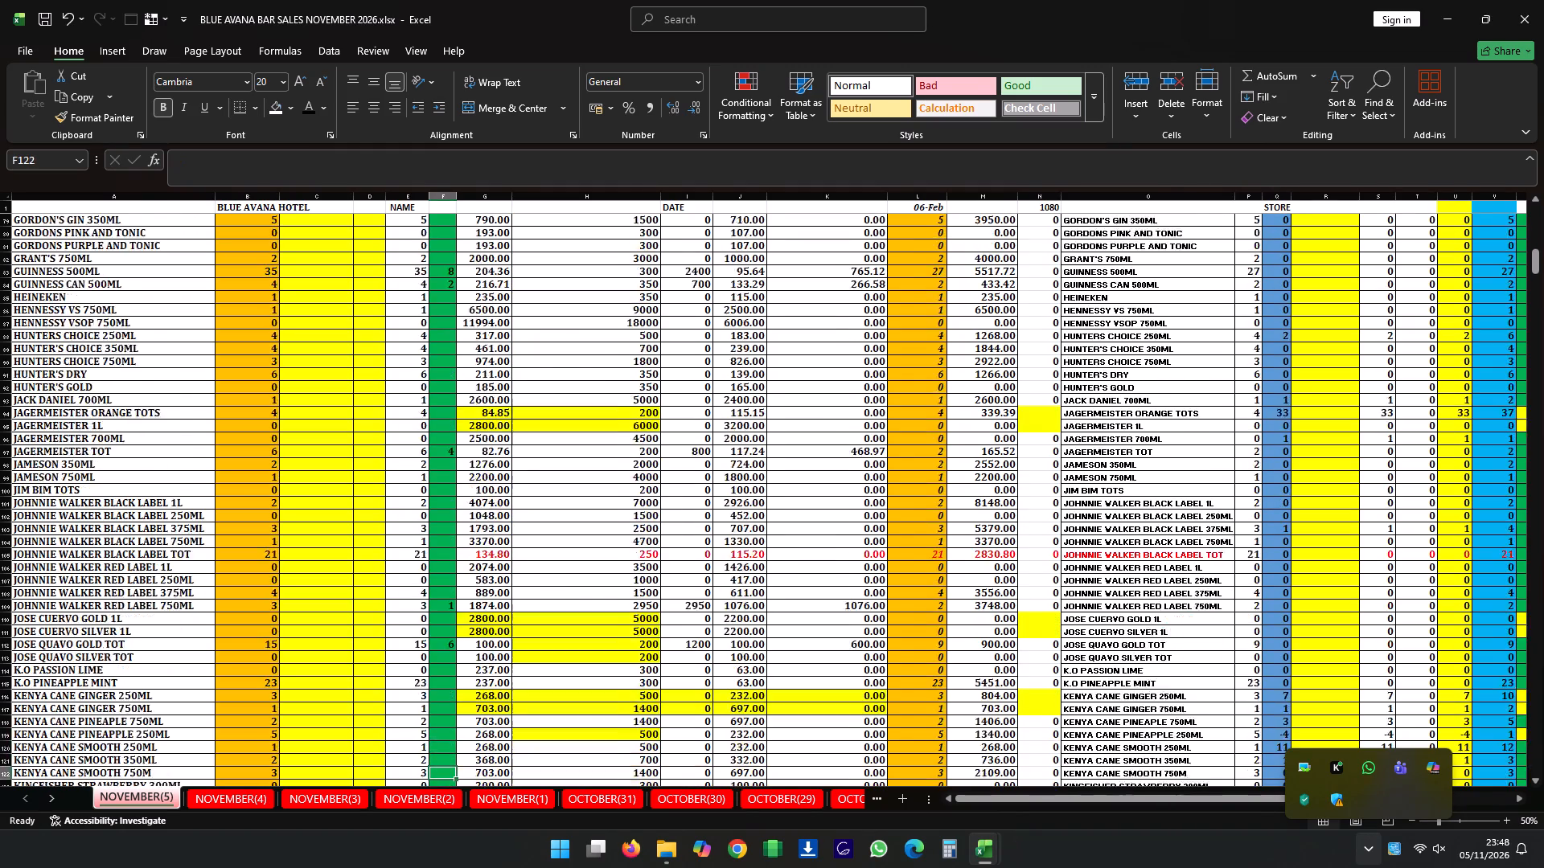
key(Up)
key(Up)
key(Up)
key(Up)
key(Up)
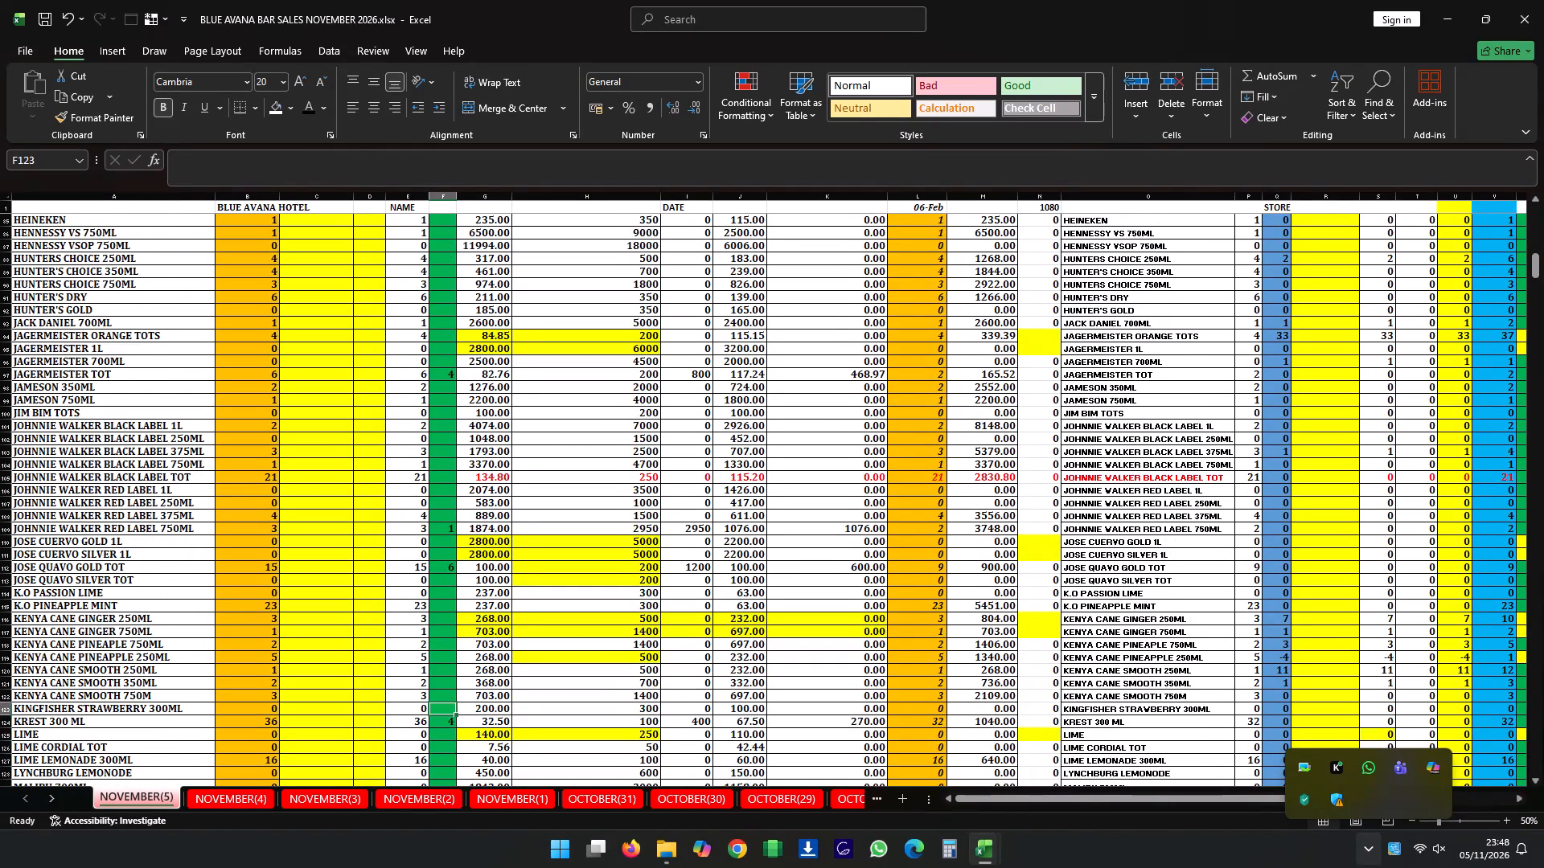
key(Down)
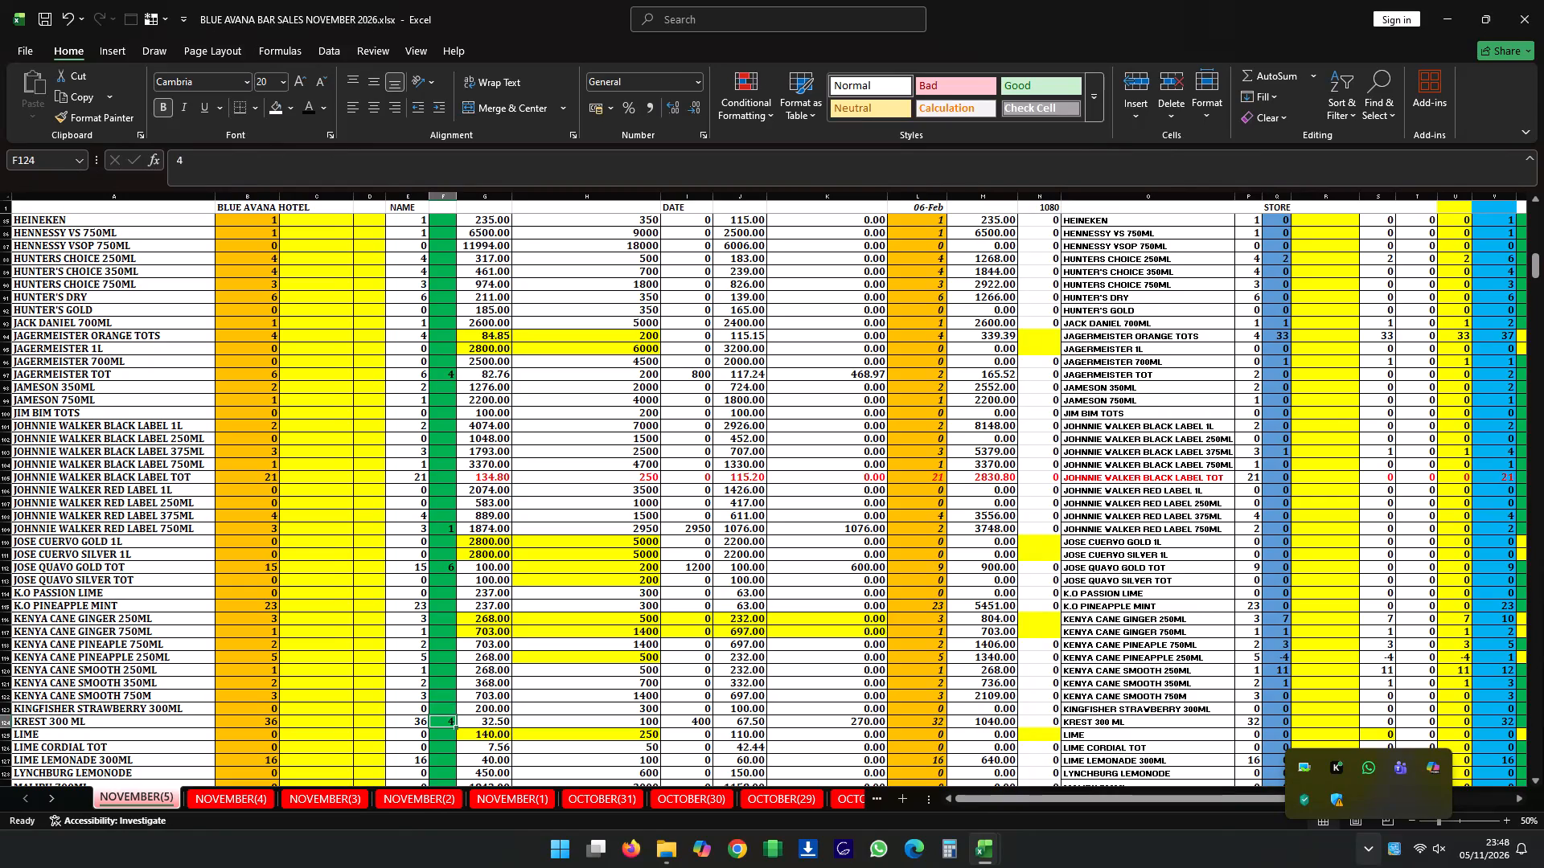
Check the SALES entries below KREST 300 ML through the MALIBU rows, examining the MANYATTA quantity.
key(Down)
key(Down)
key(Down)
key(Down)
key(Down)
key(Down)
key(Down)
key(Down)
key(Down)
key(Down)
key(Down)
key(Down)
key(Down)
key(Down)
key(Down)
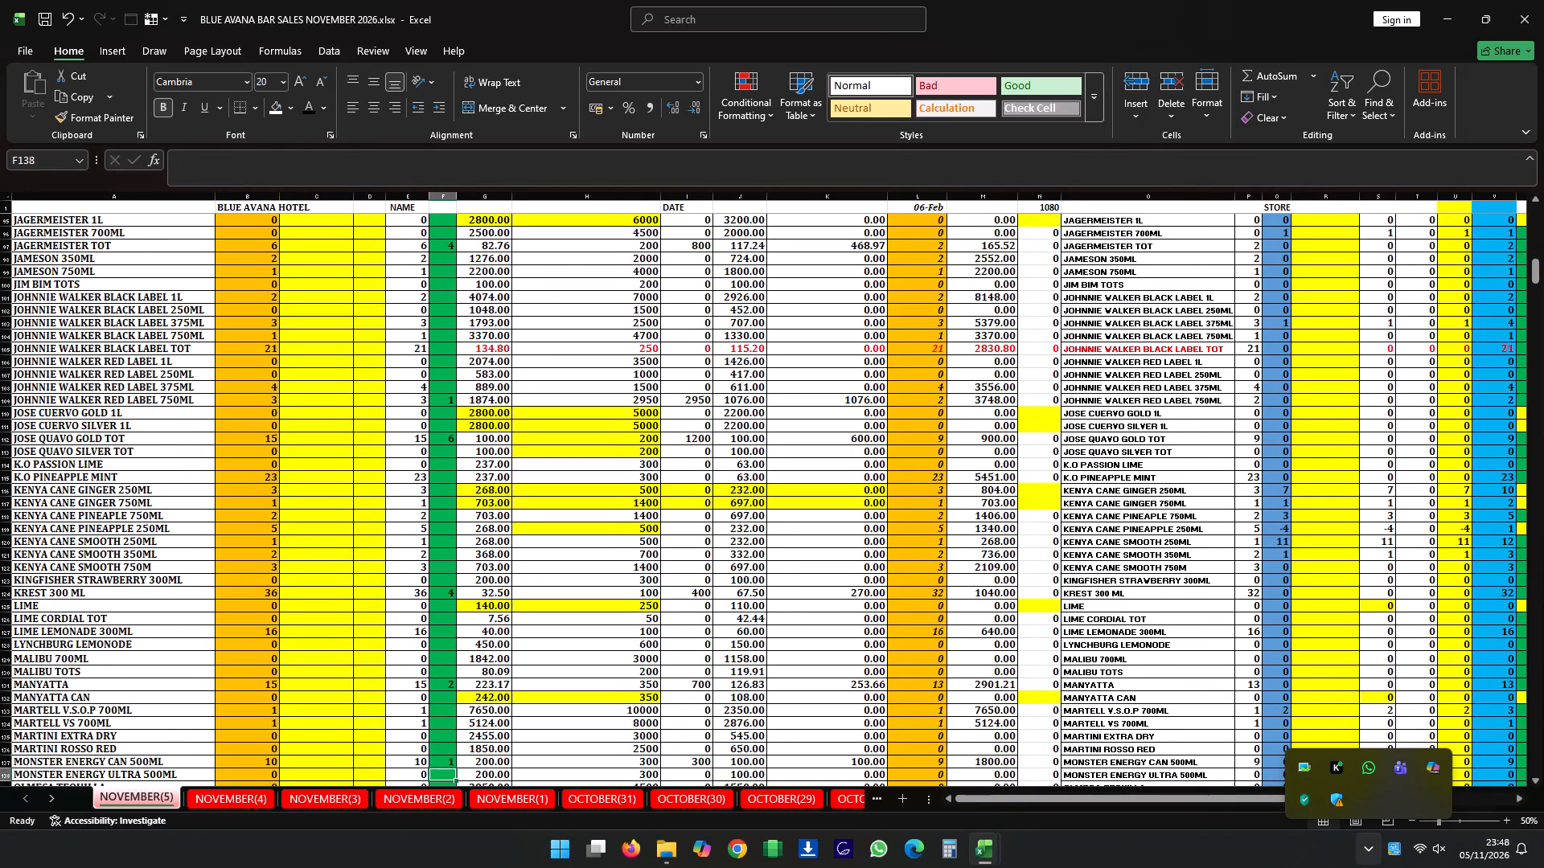
key(Up)
key(Up)
key(Up)
key(Up)
key(Up)
key(Up)
key(Up)
key(Up)
key(Down)
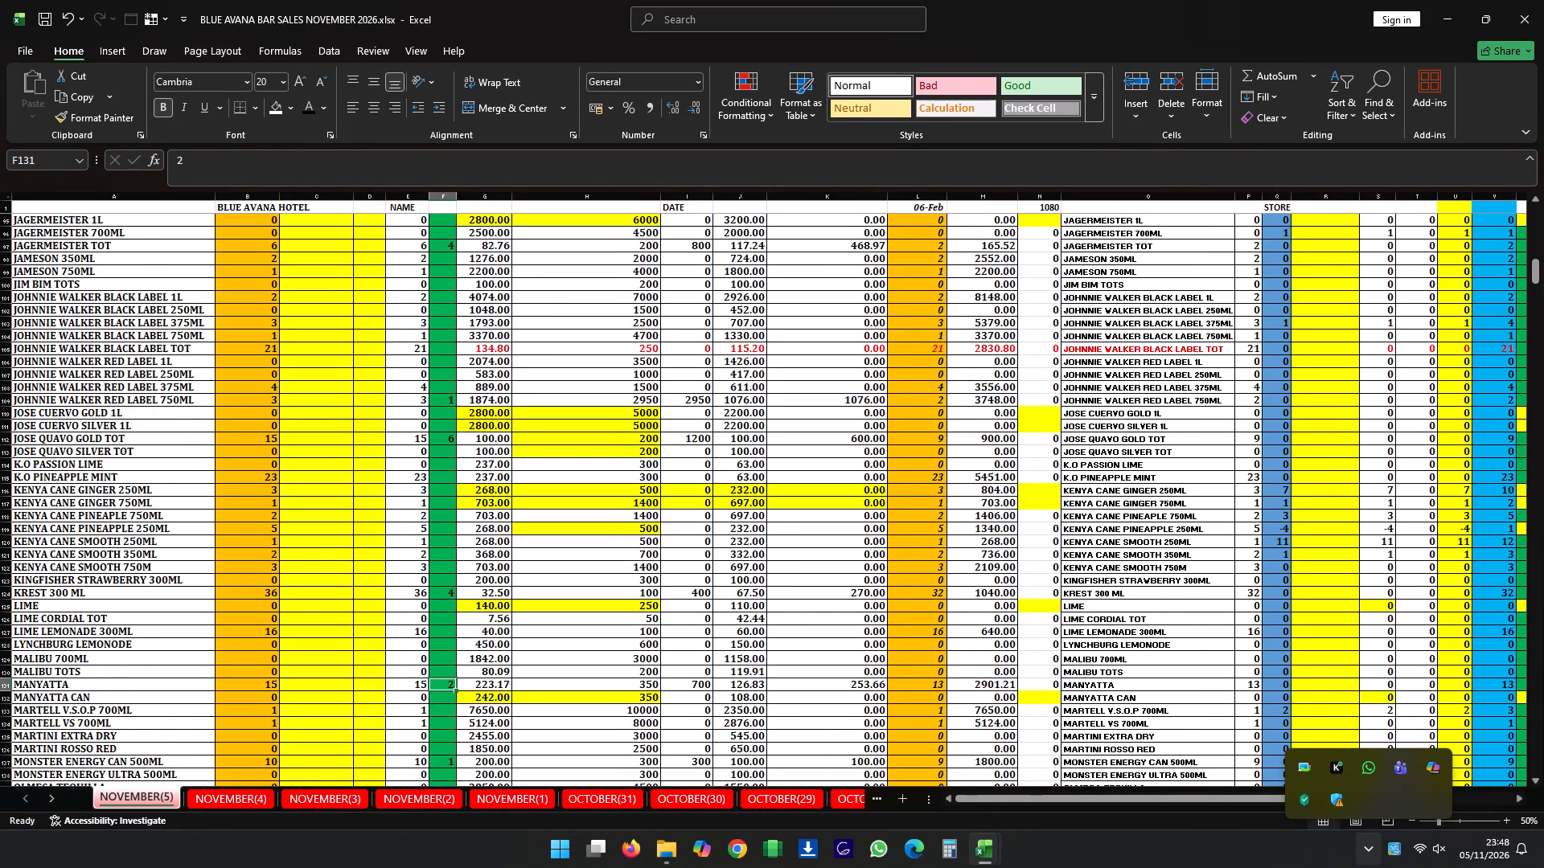
Check the SALES entries below MANYATTA through the MARTELL and MARTINI rows, examining the MONSTER ENERGY CAN 500ML quantity.
key(Down)
key(Down)
key(Down)
key(Down)
key(Down)
key(Down)
key(Down)
key(Down)
key(Down)
key(Down)
key(Down)
key(Down)
key(Down)
key(Down)
key(Down)
key(Down)
key(Down)
key(Down)
key(Down)
key(Down)
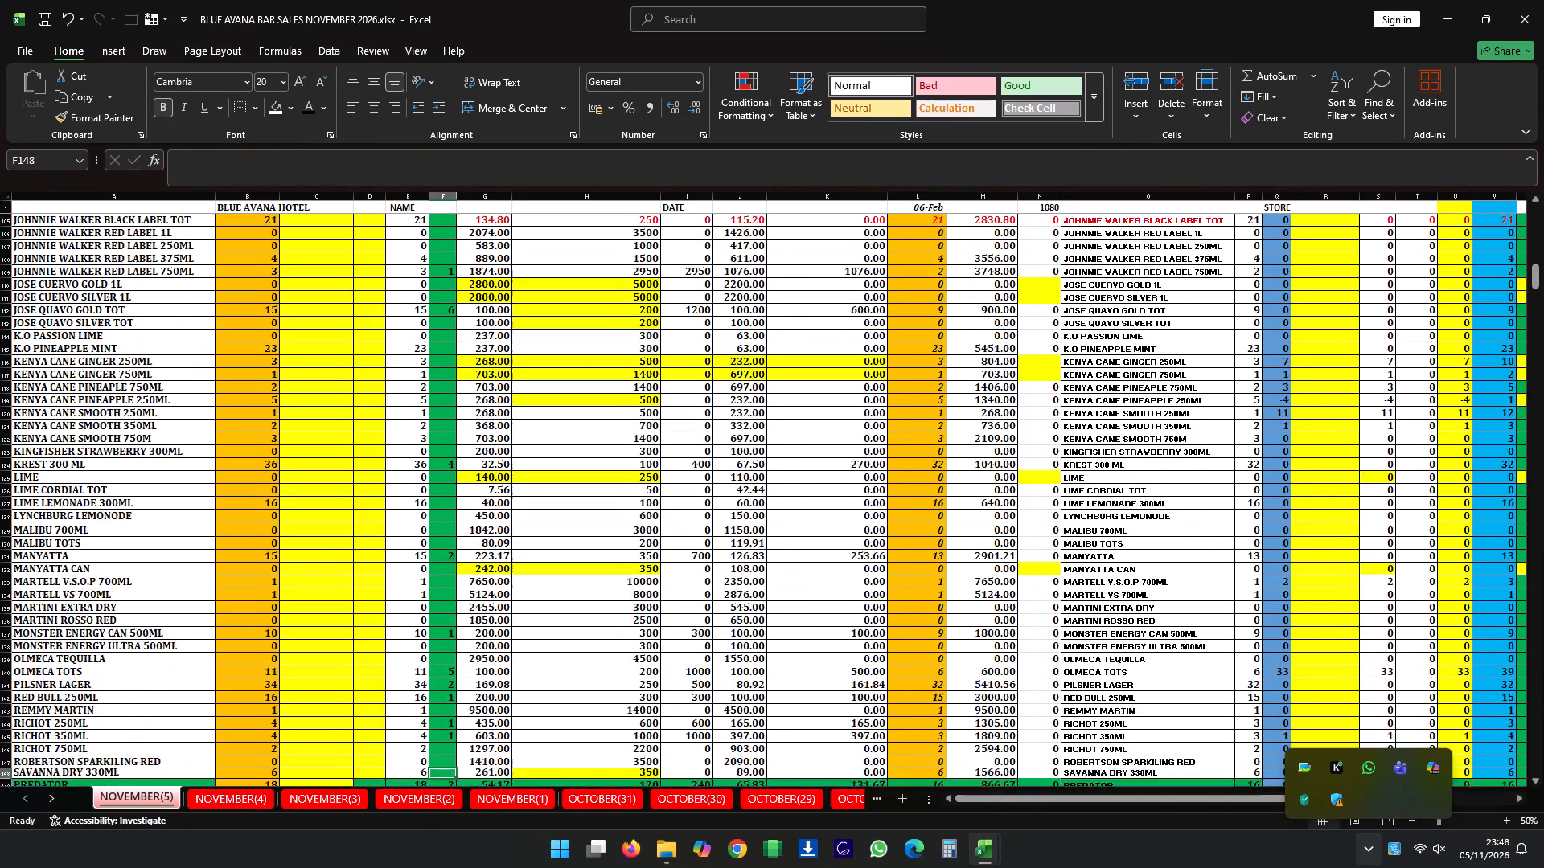
key(Up)
key(Up)
key(Up)
key(Up)
key(Up)
key(Up)
key(Up)
key(Up)
key(Up)
key(Up)
key(Up)
key(Up)
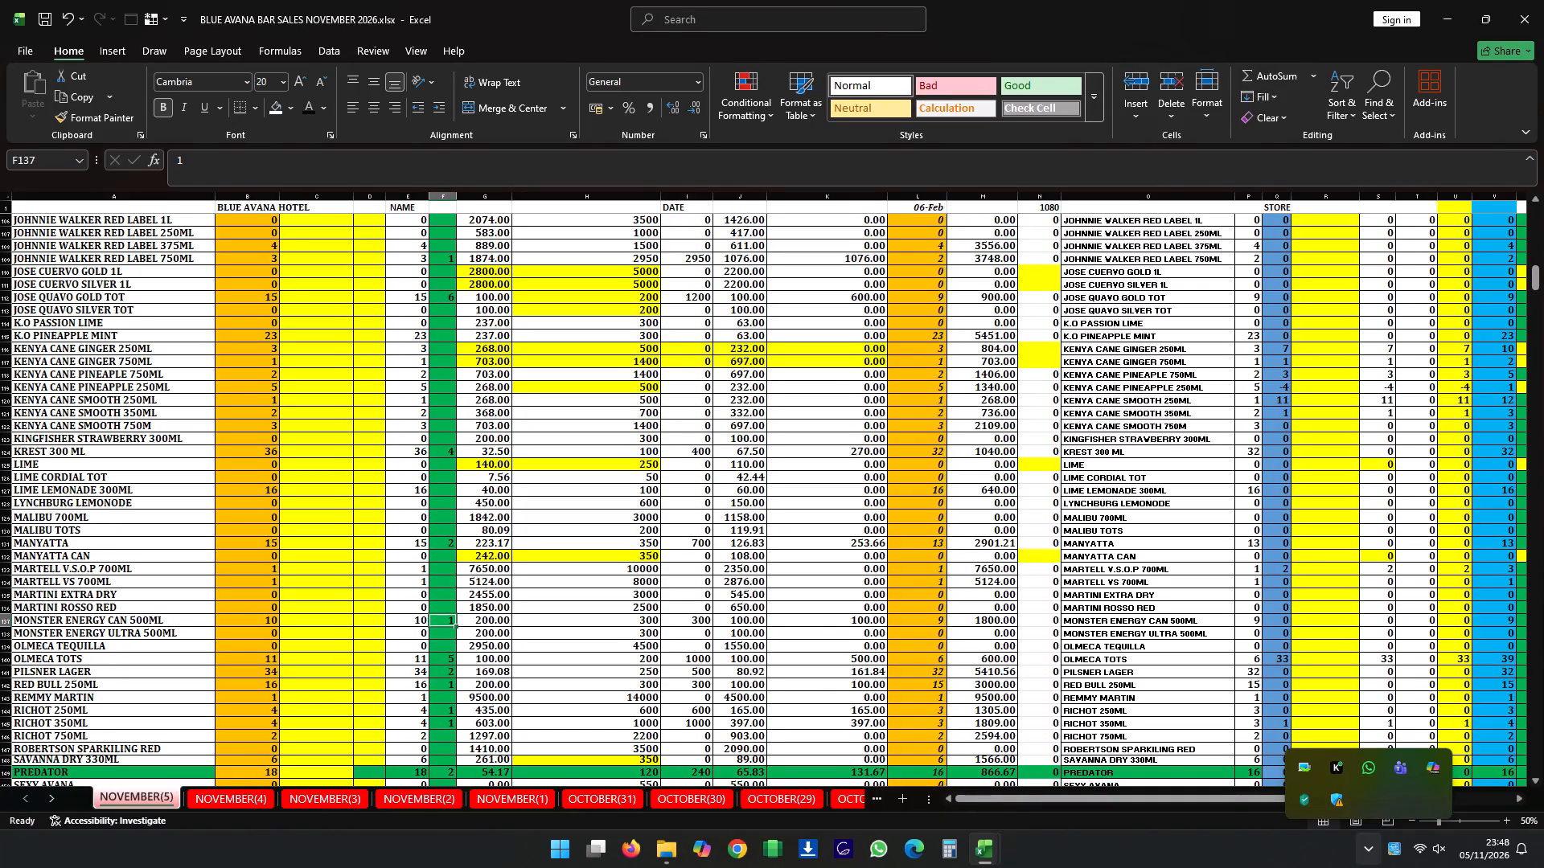
Check the SALES entries below MONSTER ENERGY CAN 500ML, examining the OLMECA TOTS quantity.
key(Down)
key(Down)
key(Down)
key(Down)
key(Down)
key(Down)
key(Down)
key(Down)
key(Down)
key(Down)
key(Down)
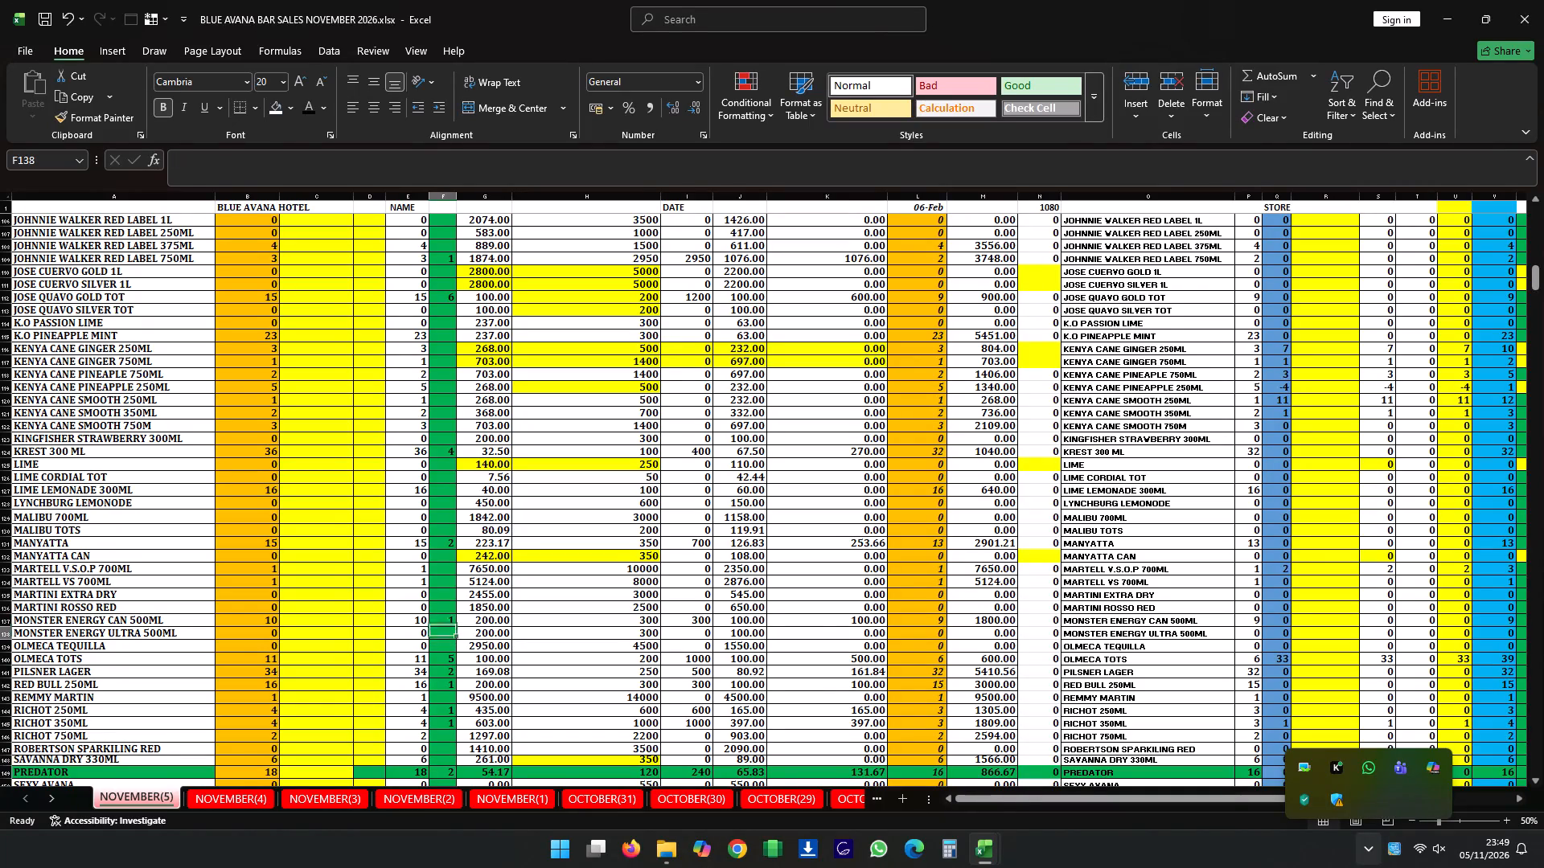
key(Up)
key(Up)
key(Up)
key(Up)
key(Up)
key(Up)
key(Up)
key(Up)
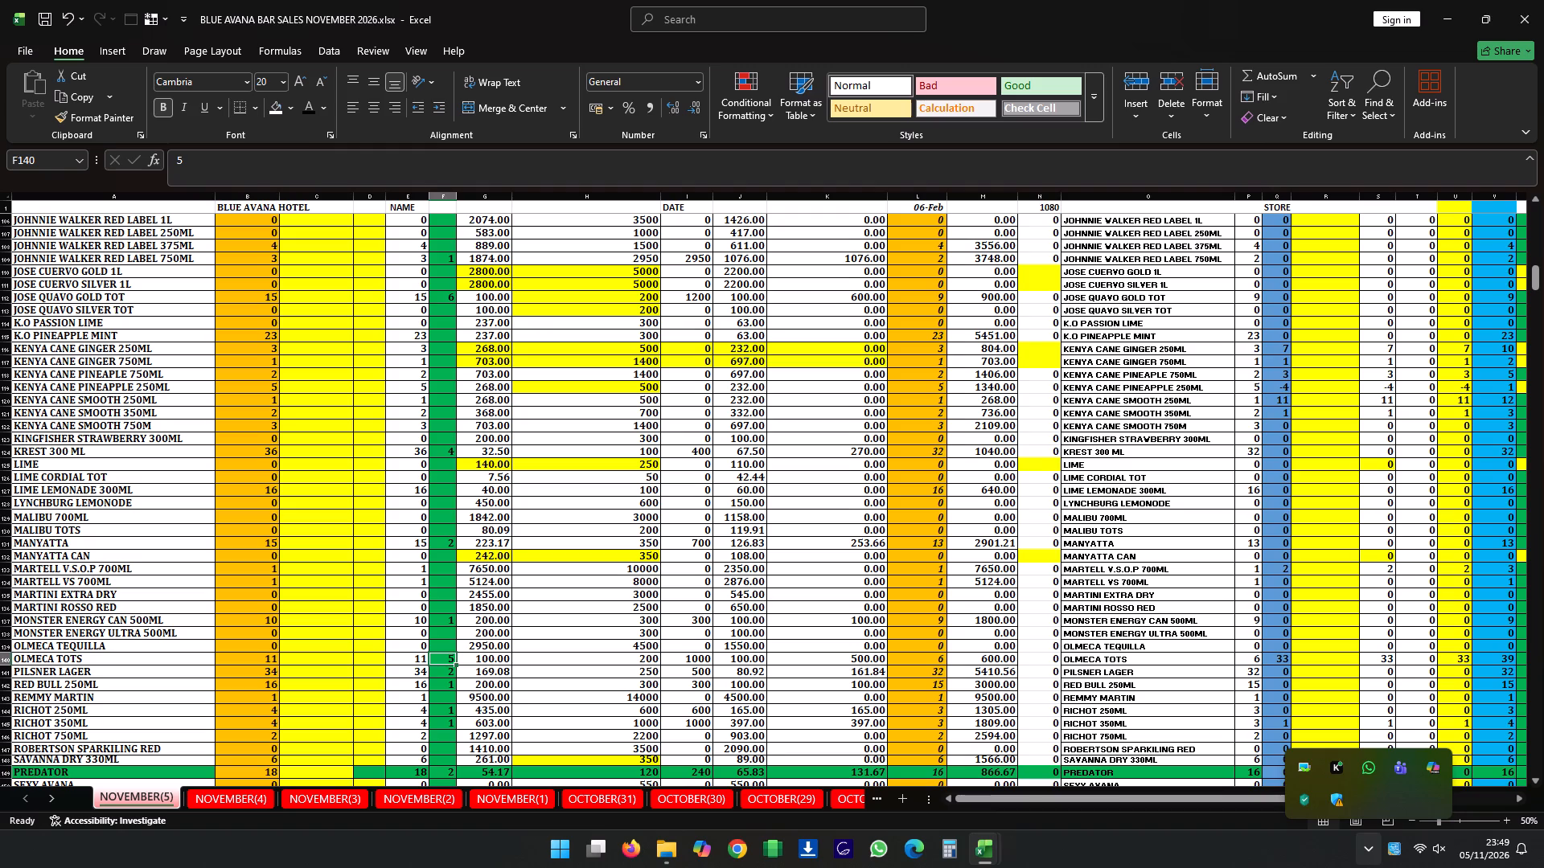
Check the SALES quantities from PILSNER LAGER down through the RICHOT rows to PREDATOR.
key(Down)
key(Down)
key(Up)
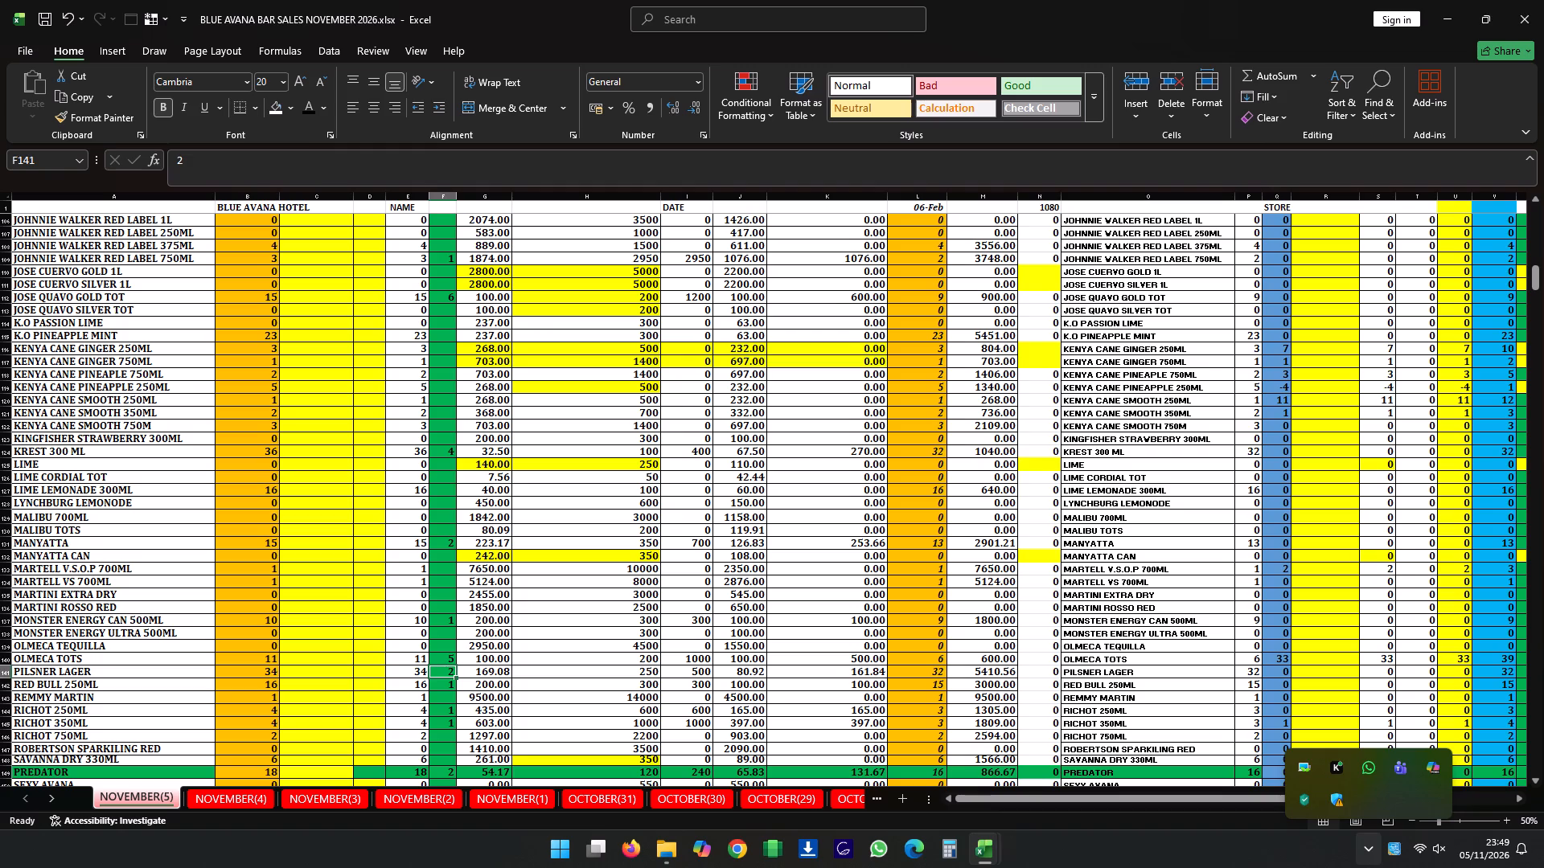
key(Down)
key(Down)
key(Down)
key(Down)
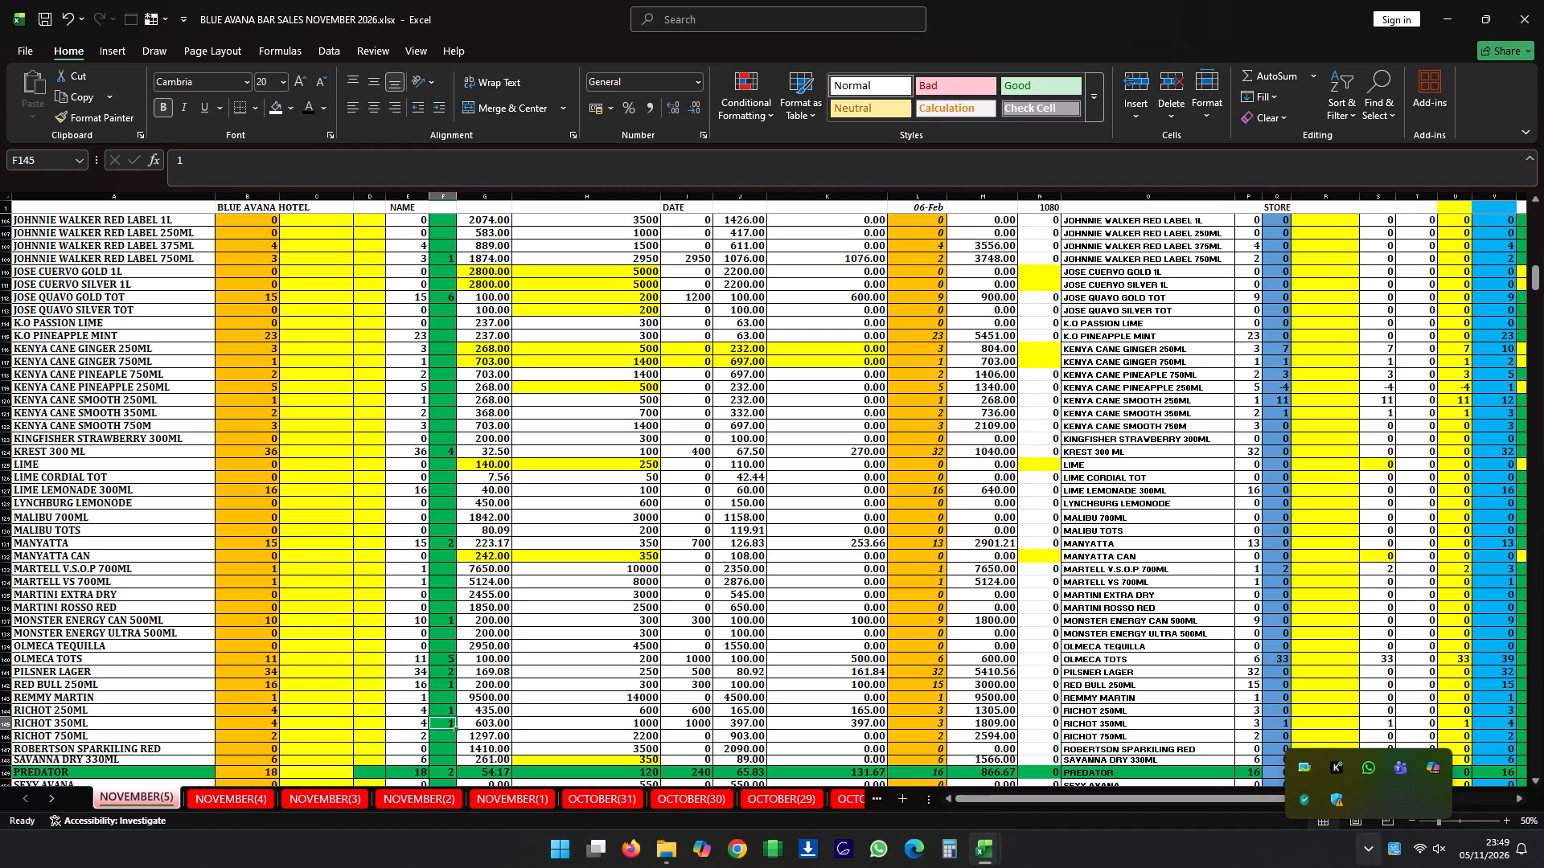
key(Down)
key(Down)
key(Down)
key(Down)
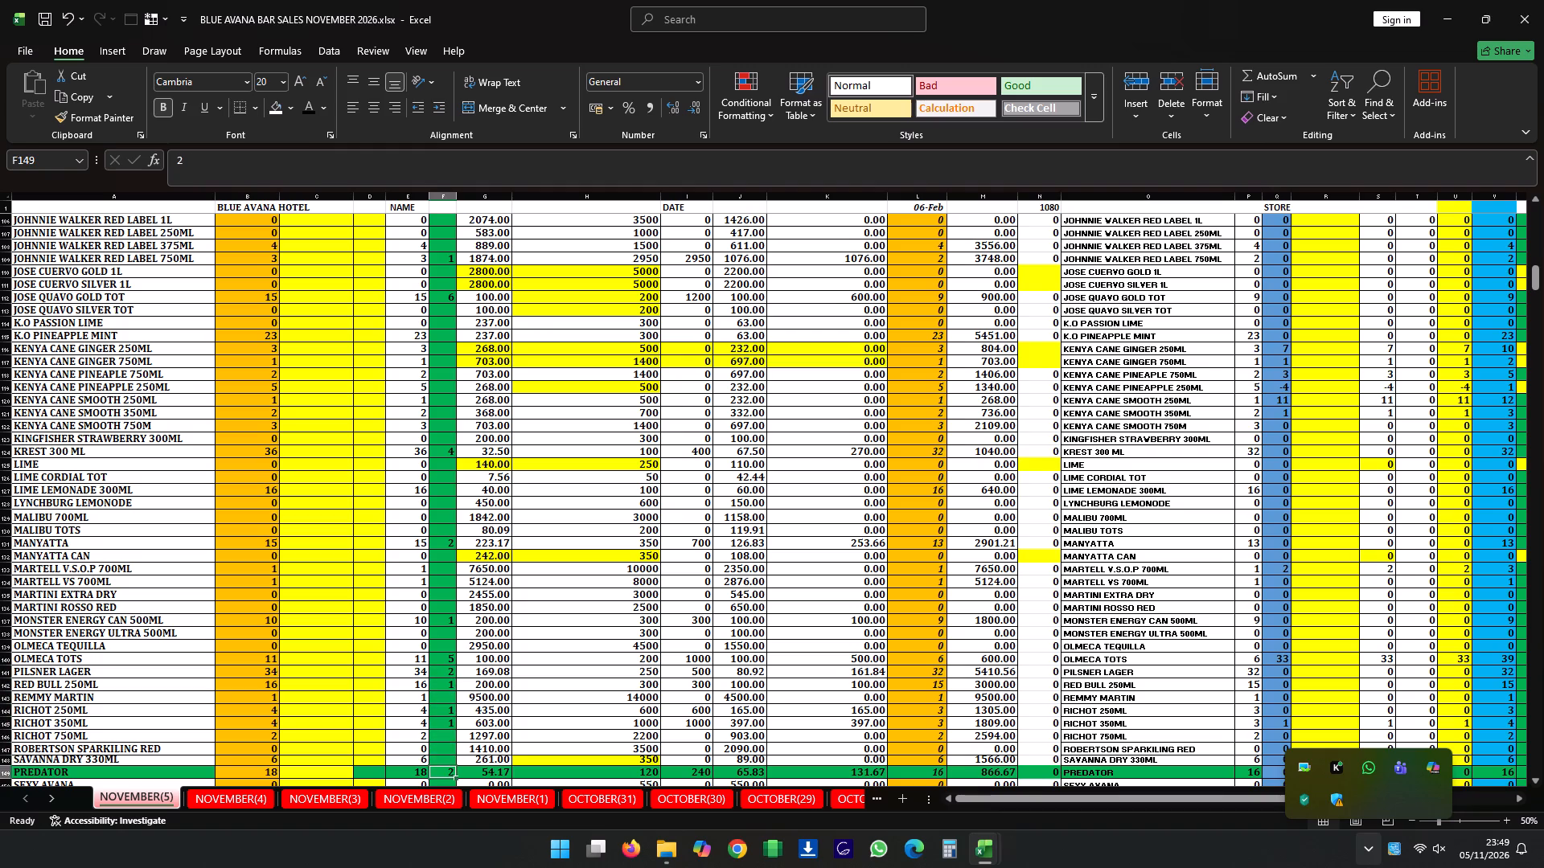
Recheck the SALES quantities for PILSNER LAGER, RED BULL 250ML, RICHOT 250ML and RICHOT 350ML.
key(Down)
key(Down)
key(Down)
key(Down)
key(Down)
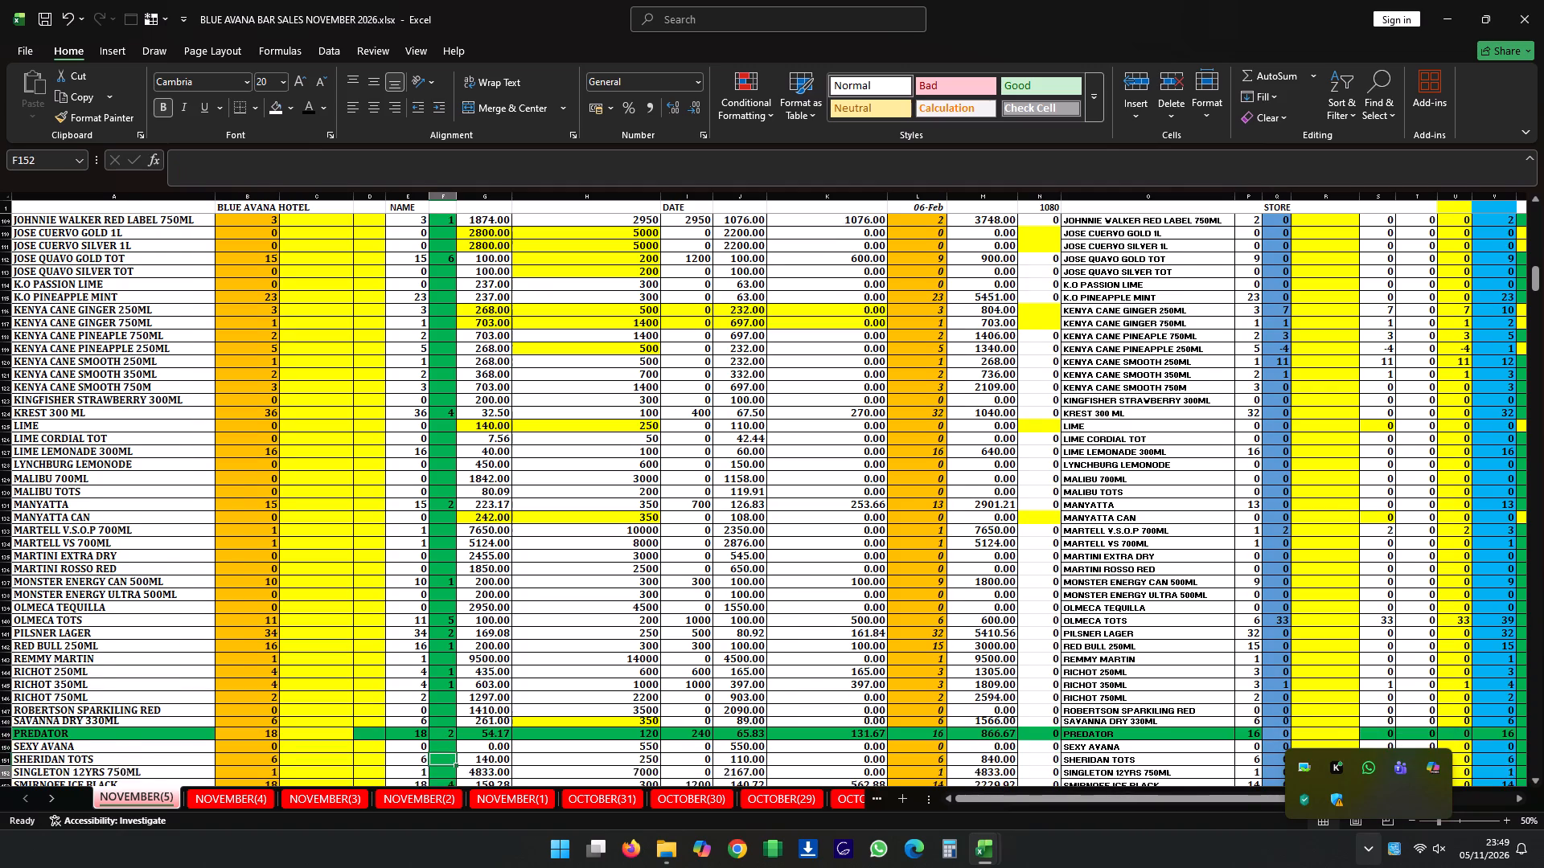
key(Up)
key(Up)
key(Up)
key(Up)
key(Up)
key(Up)
key(Up)
key(Up)
key(Up)
key(Up)
key(Up)
key(Up)
key(Up)
key(Down)
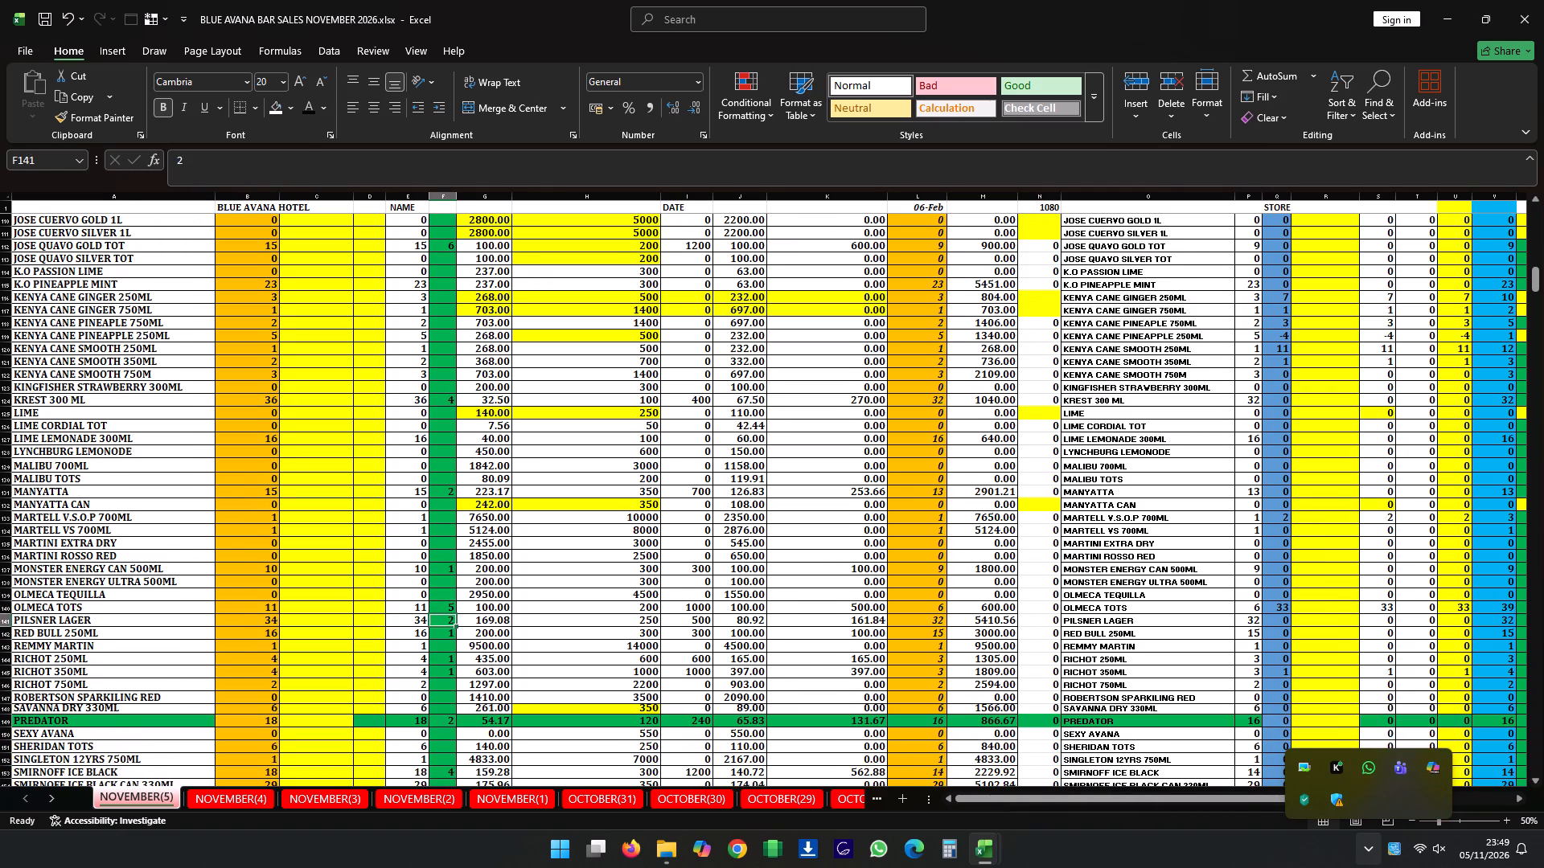
key(Down)
key(Down)
key(Up)
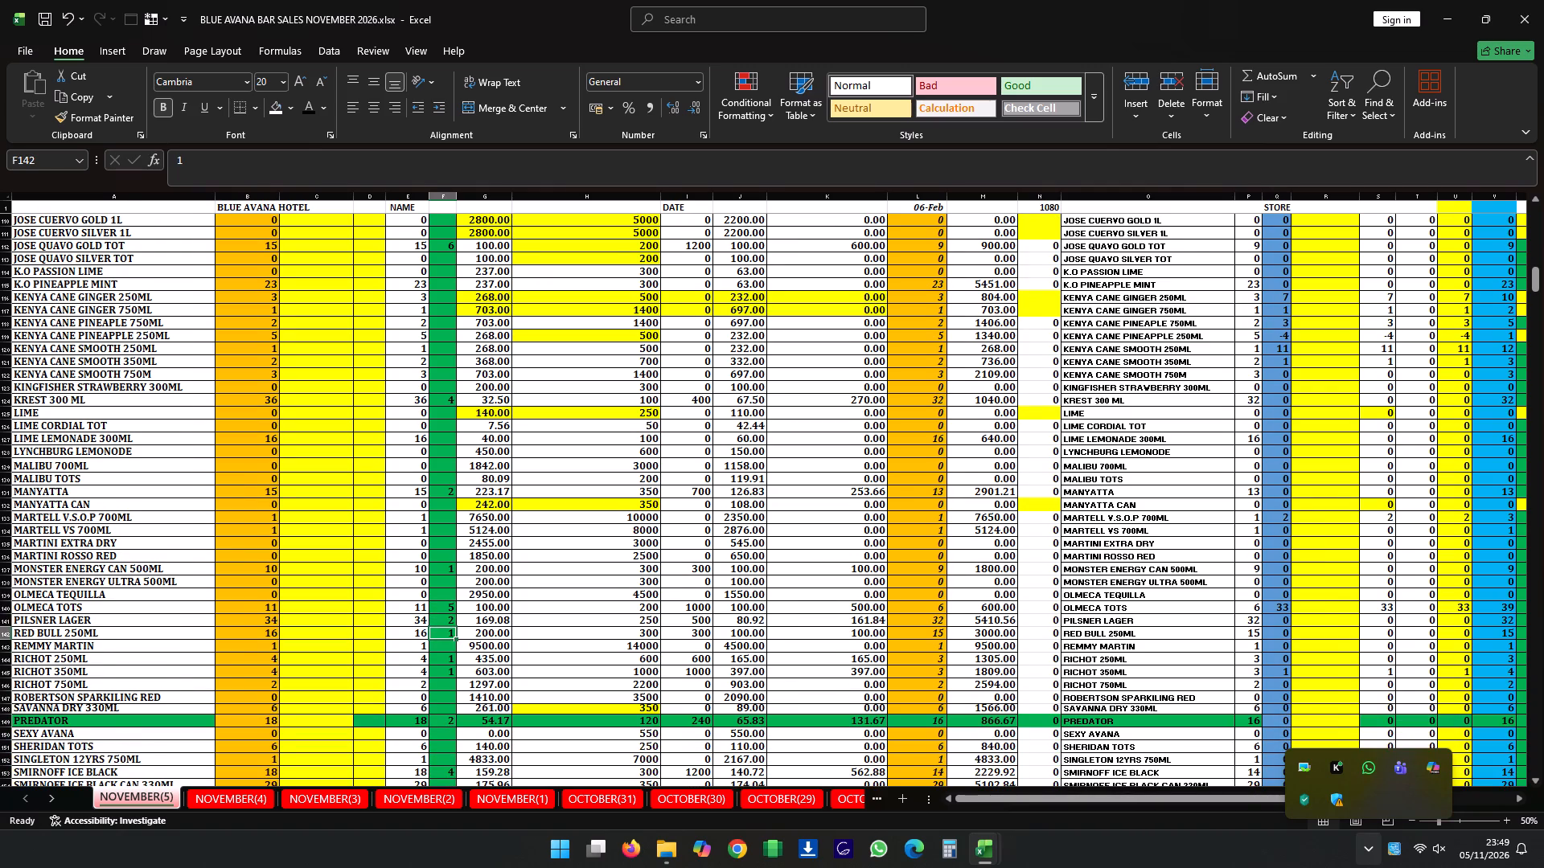
key(Down)
key(Down)
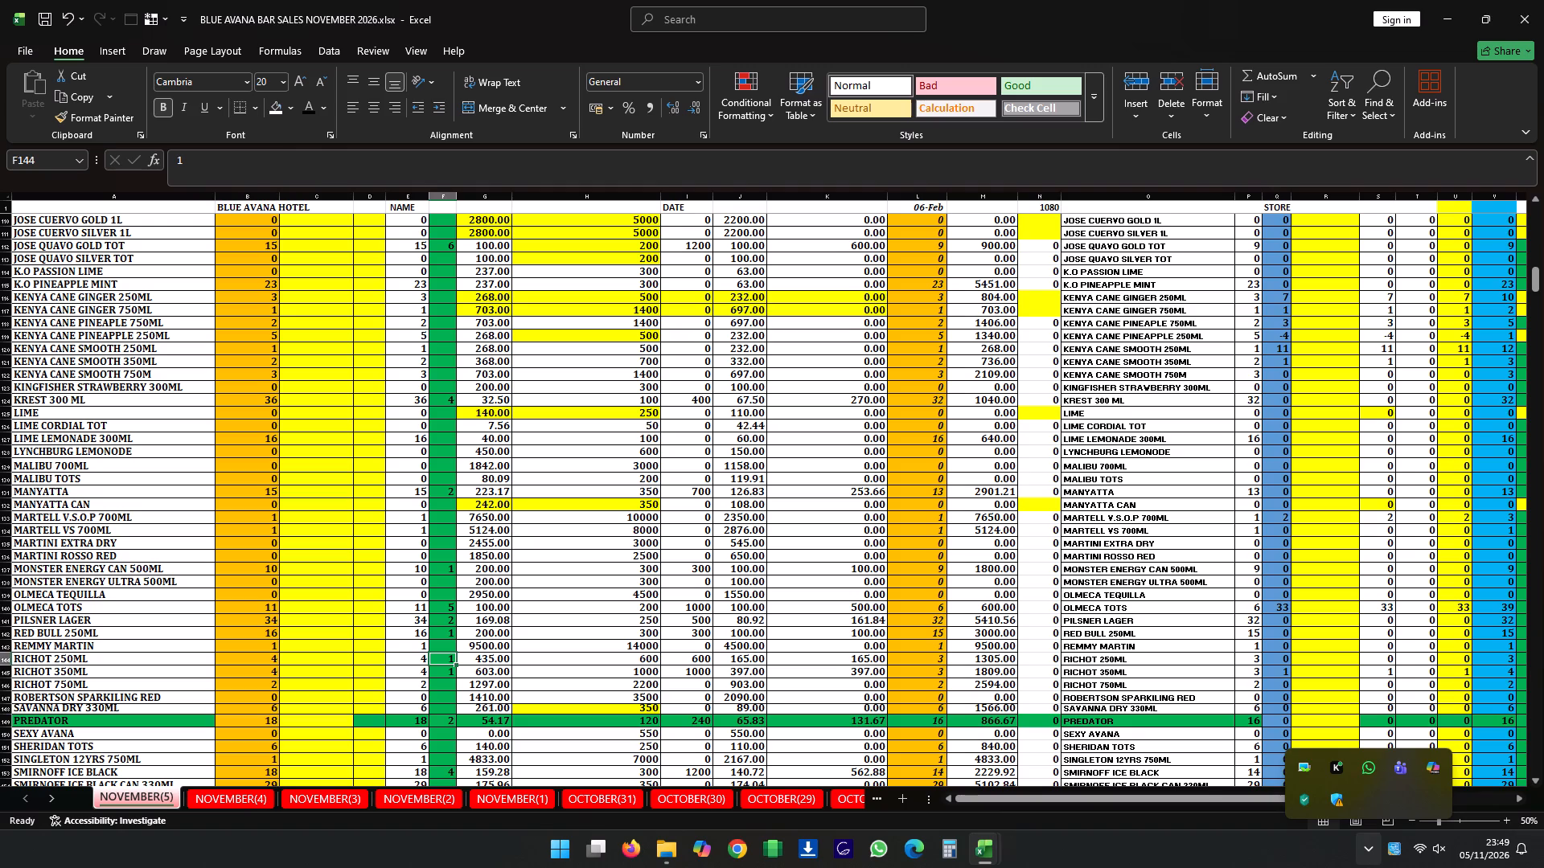
key(Down)
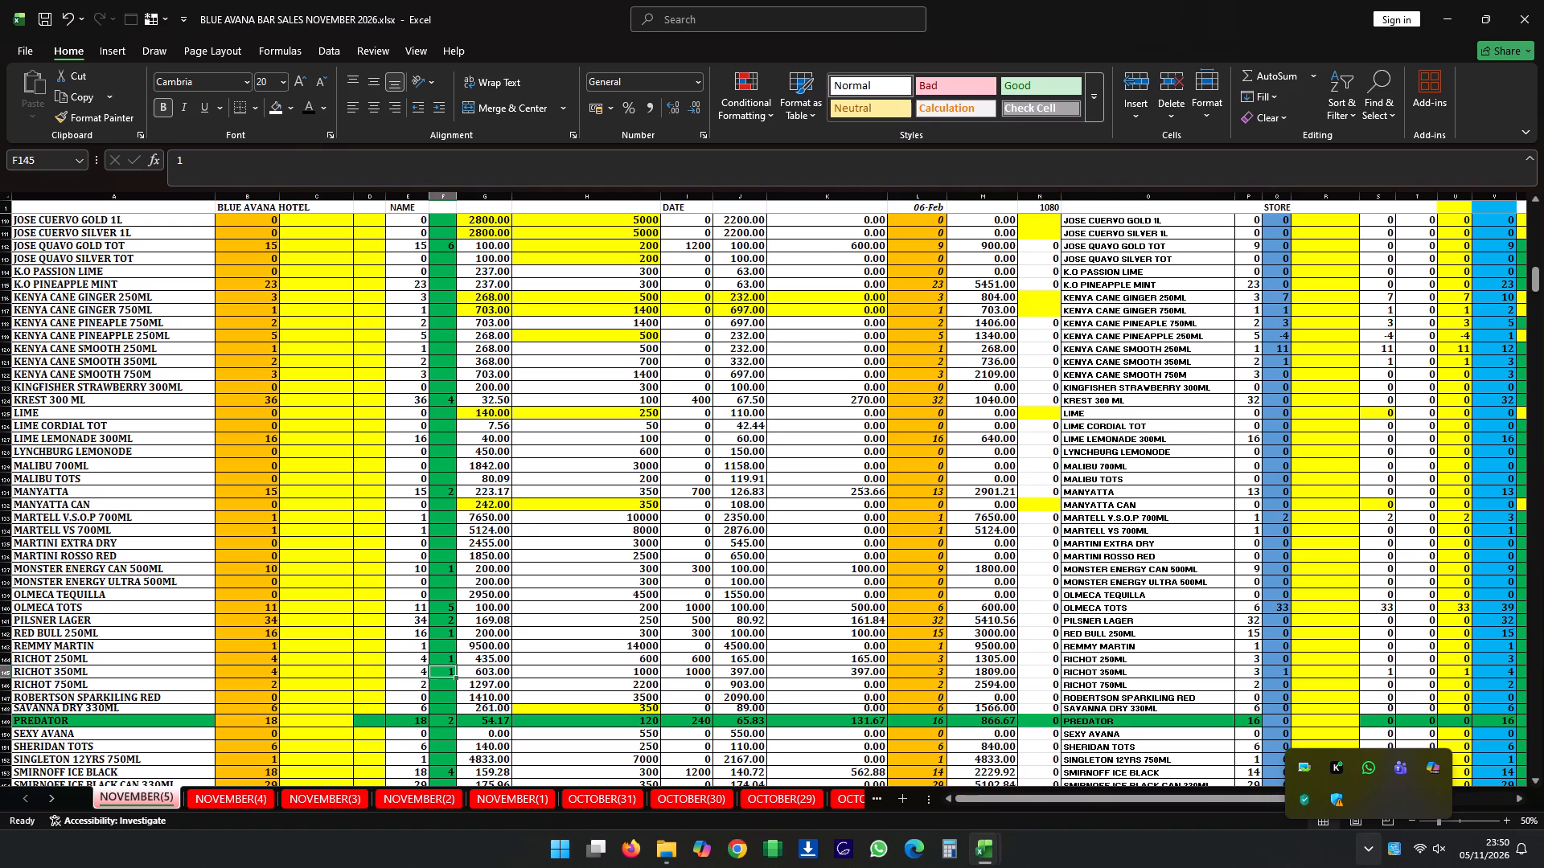
Correct the SALES quantity for SMIRNOFF ICE BLACK to 1.
key(Down)
key(Down)
key(Down)
key(Down)
key(Down)
key(Down)
key(Down)
key(Down)
key(Down)
key(Down)
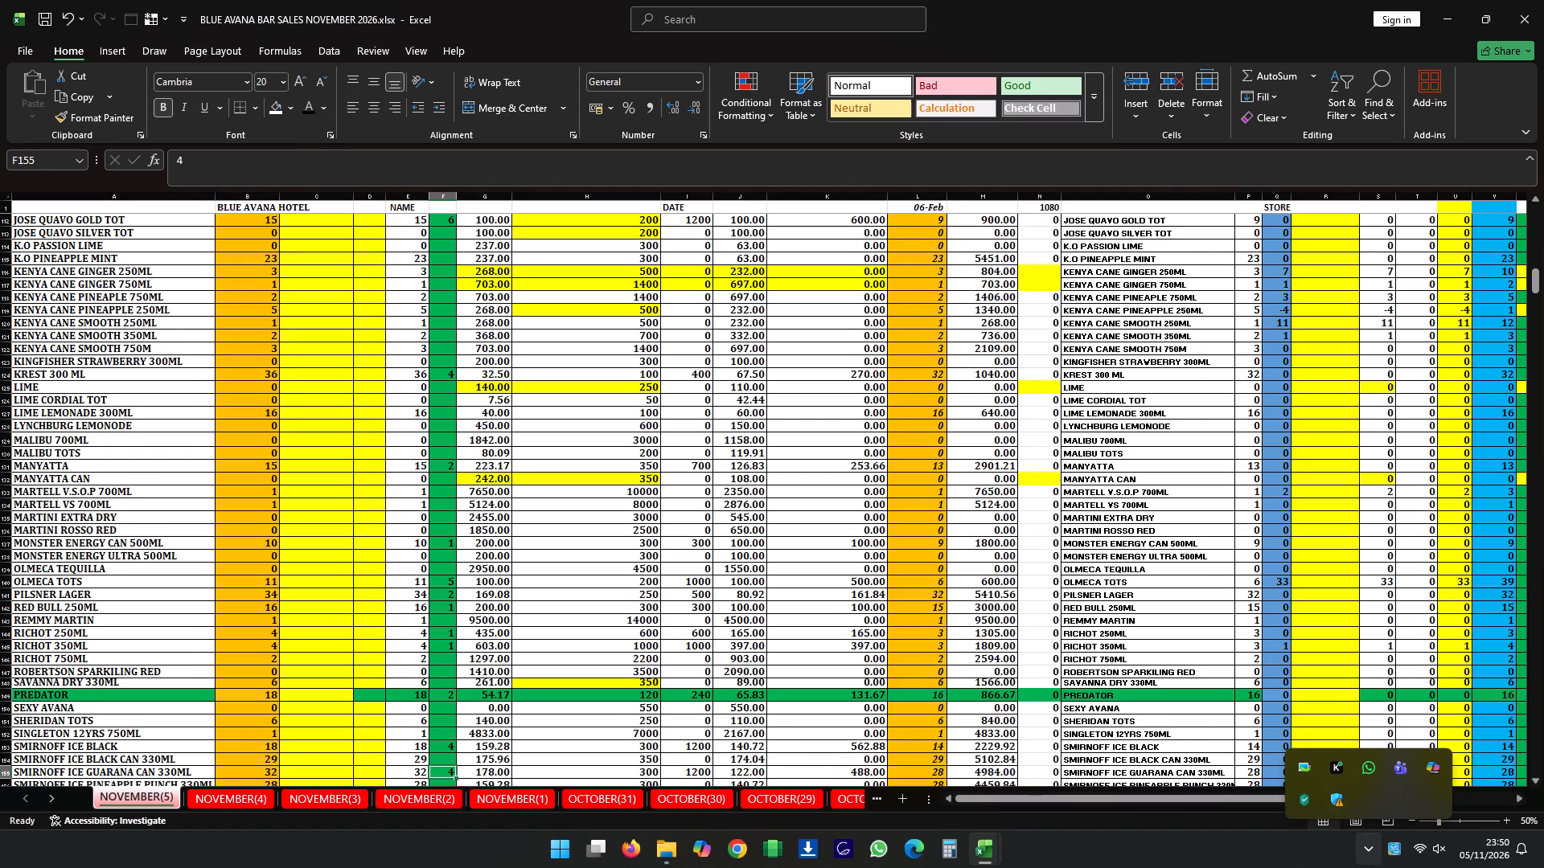
key(Up)
key(Up)
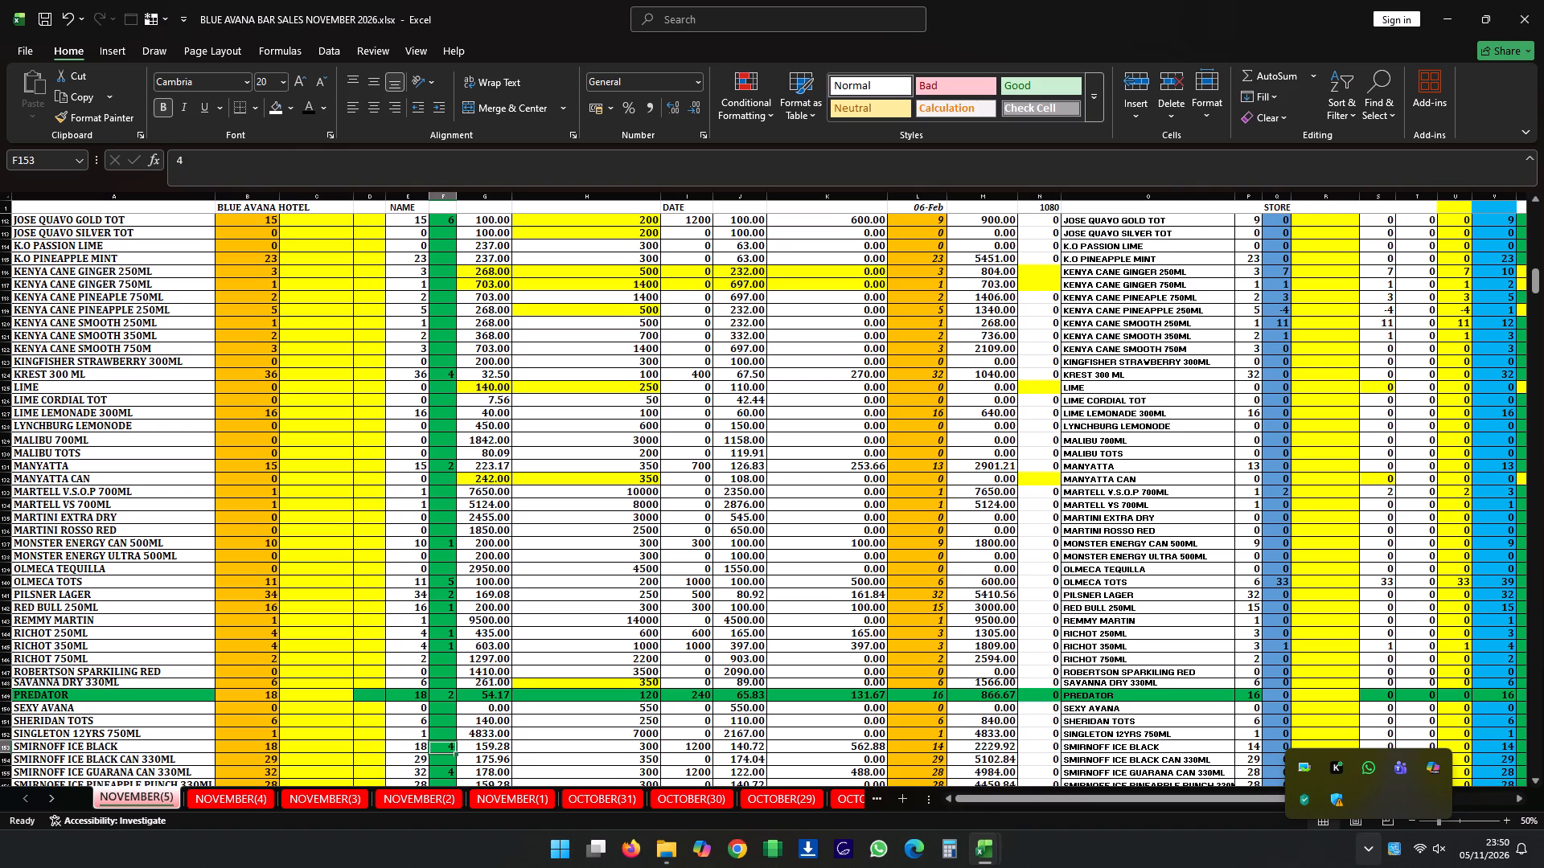
key(1)
key(Down)
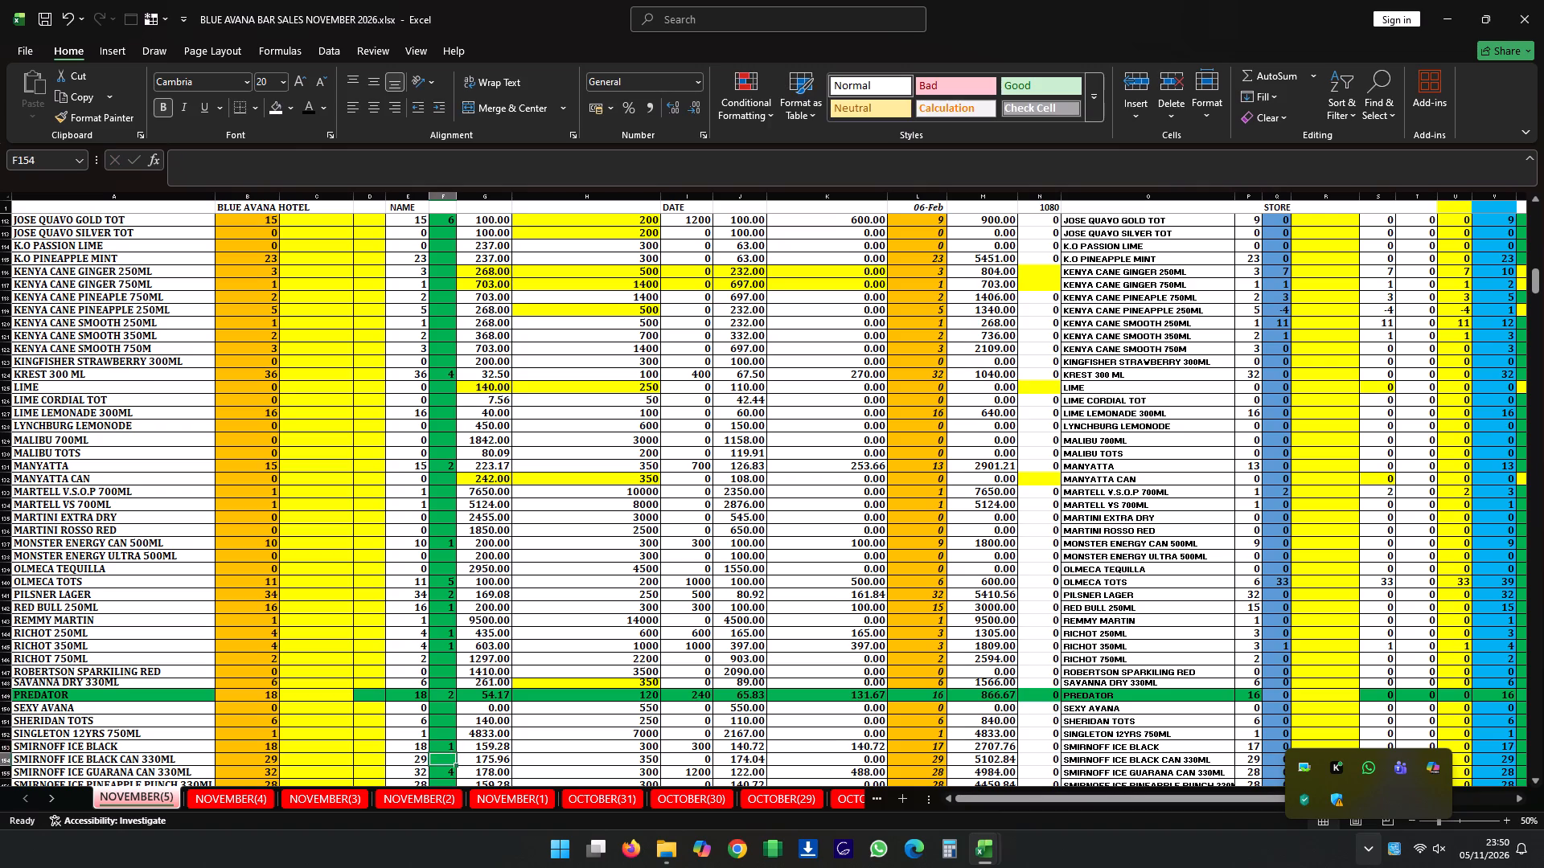
key(Up)
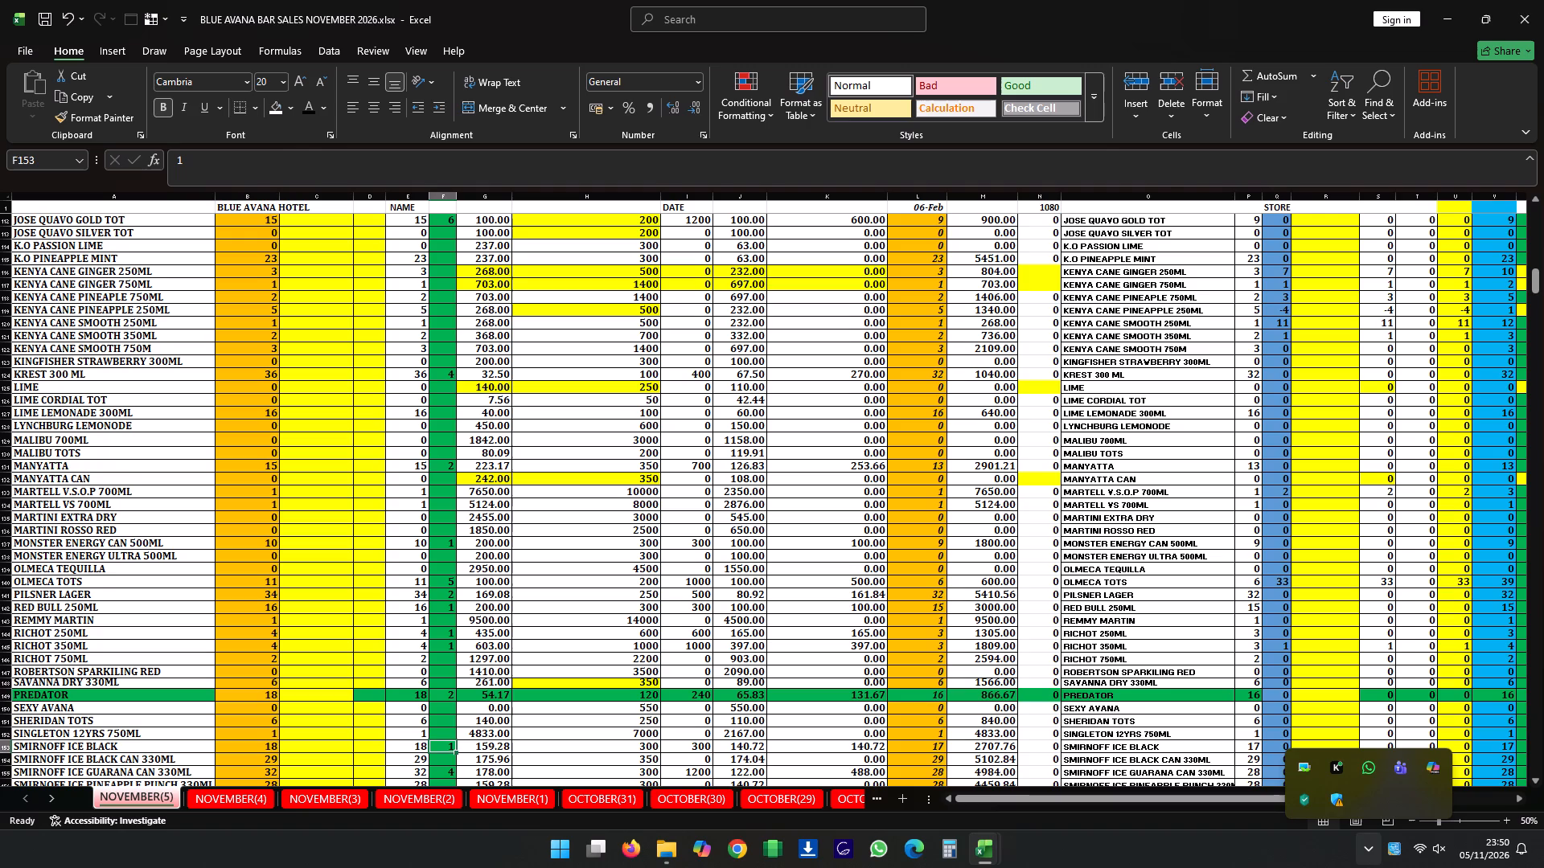
Check the SALES quantities for SMIRNOFF ICE GUARANA CAN 330ML and the SMIRNOFF ICE PINEAPPLE PUNCH rows.
key(Down)
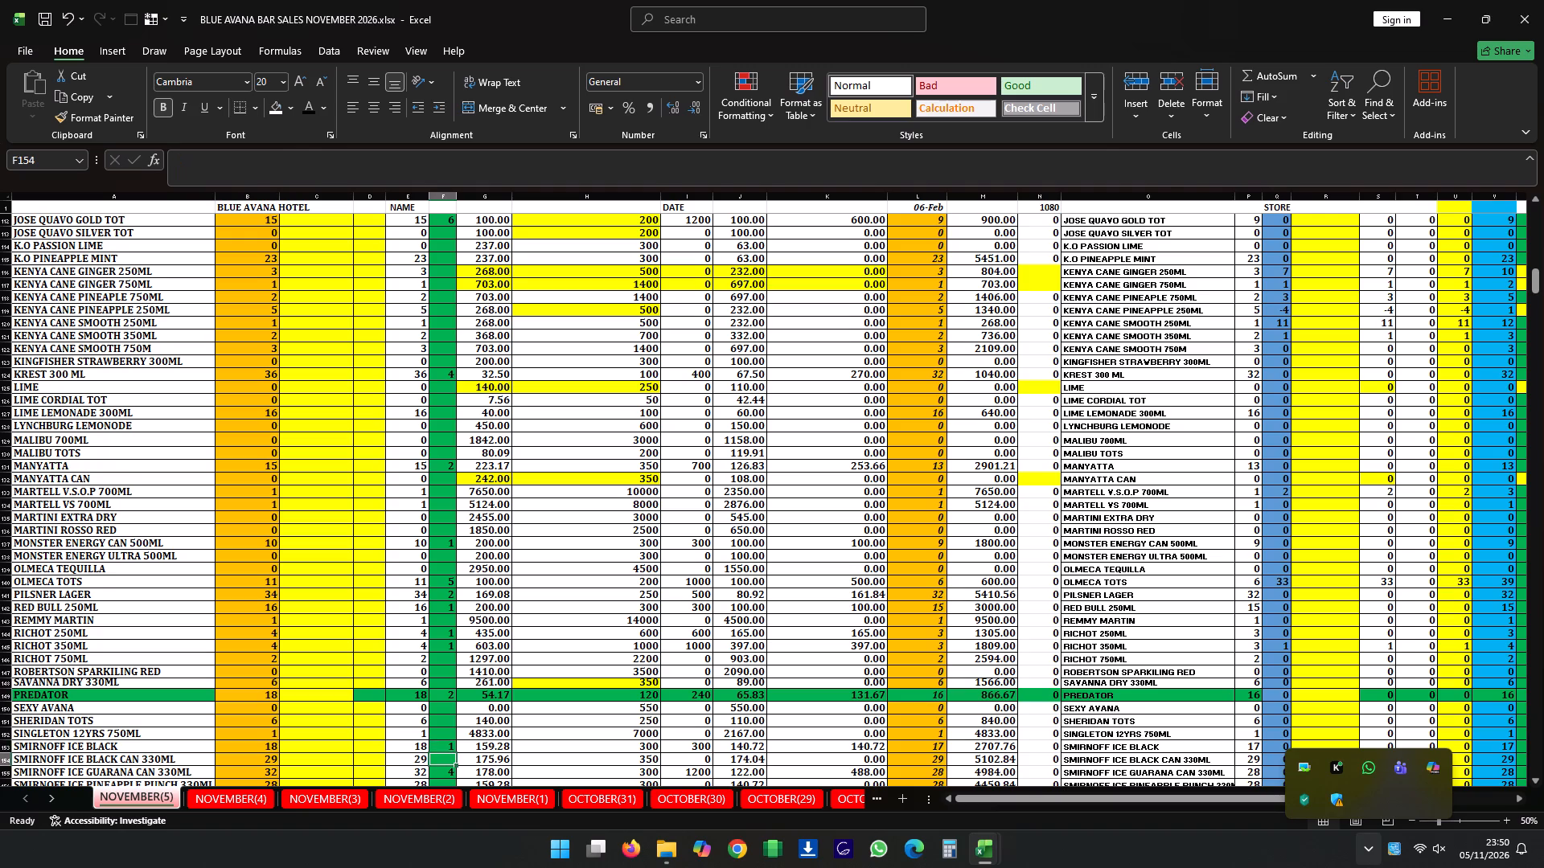
key(Down)
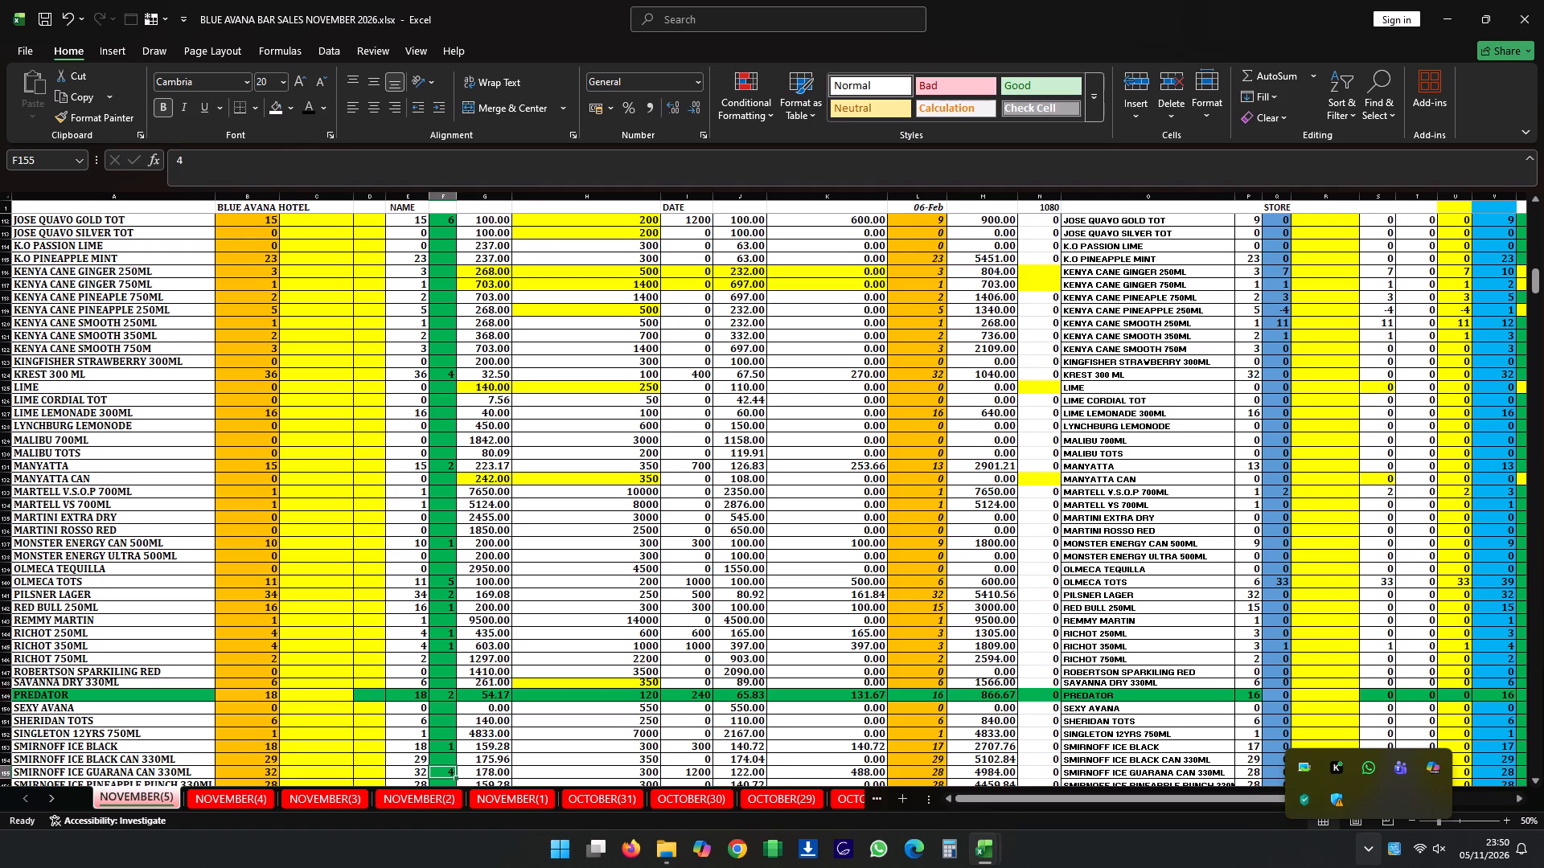
key(Down)
key(Down)
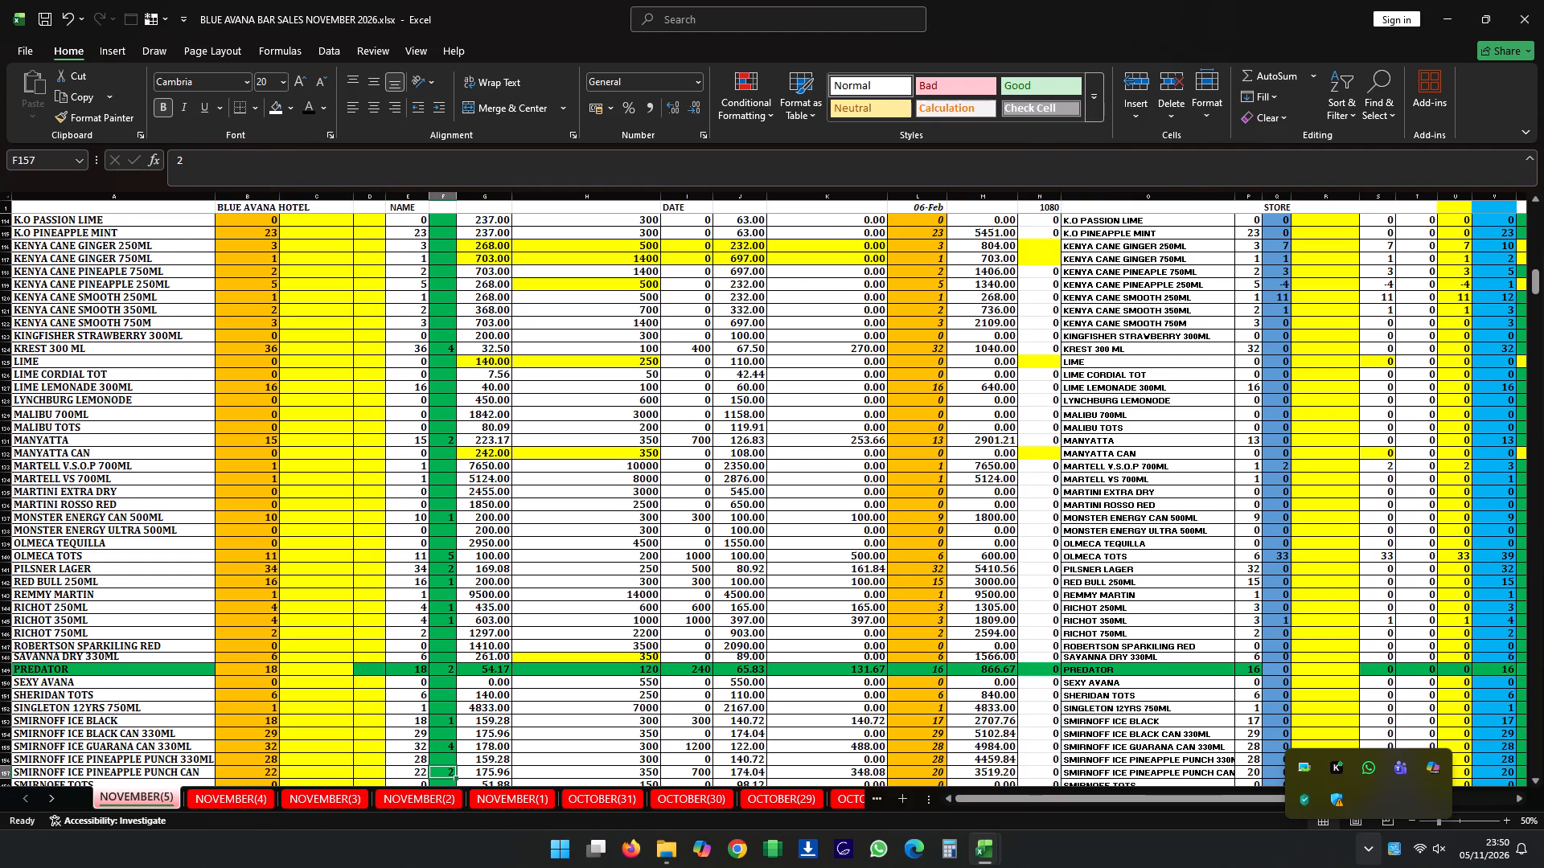
key(Up)
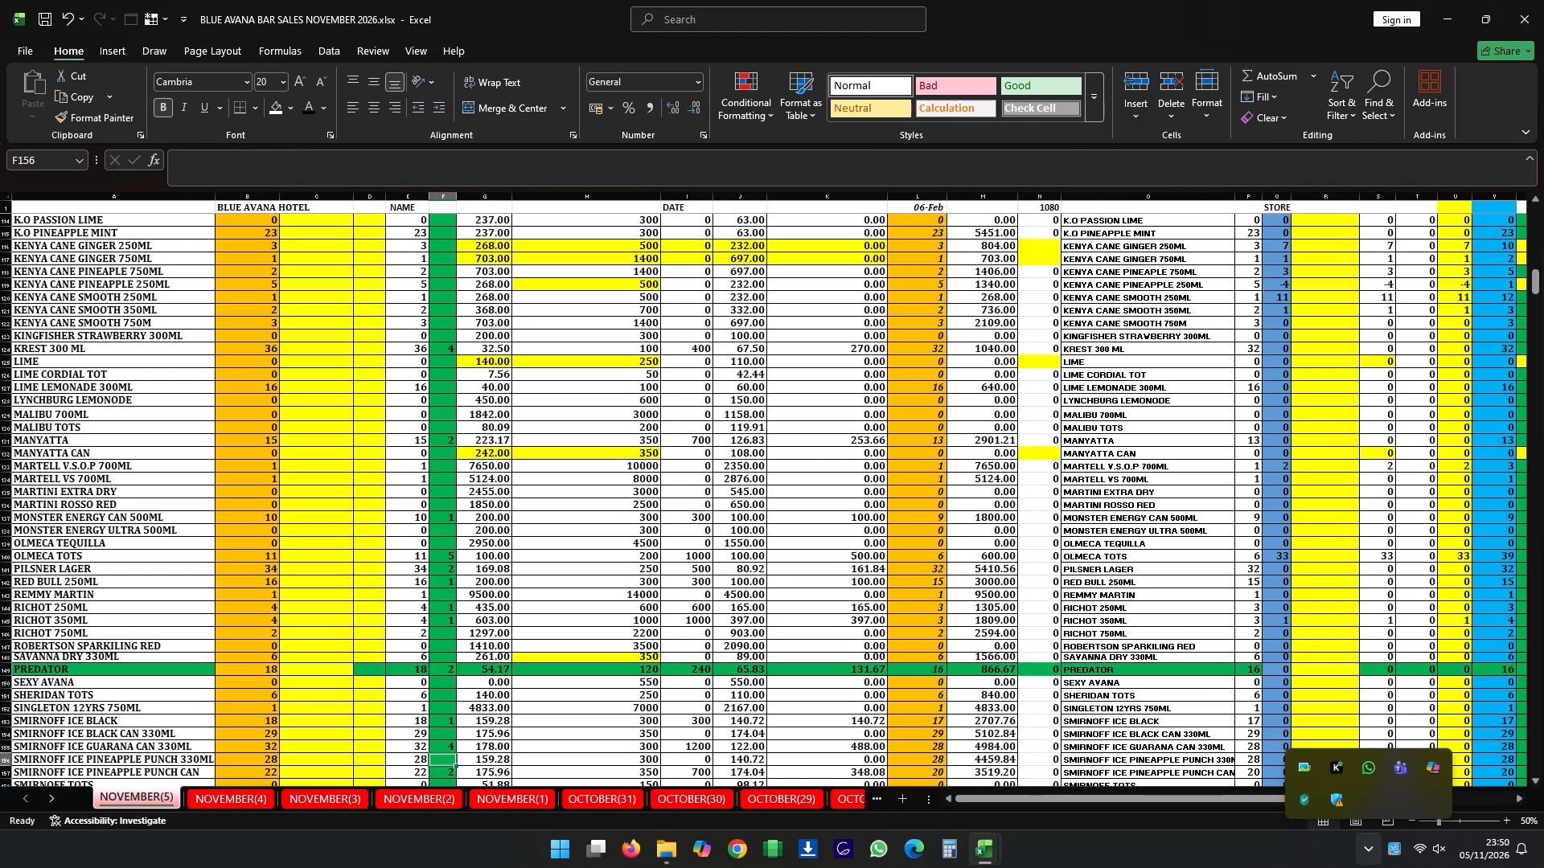
key(Up)
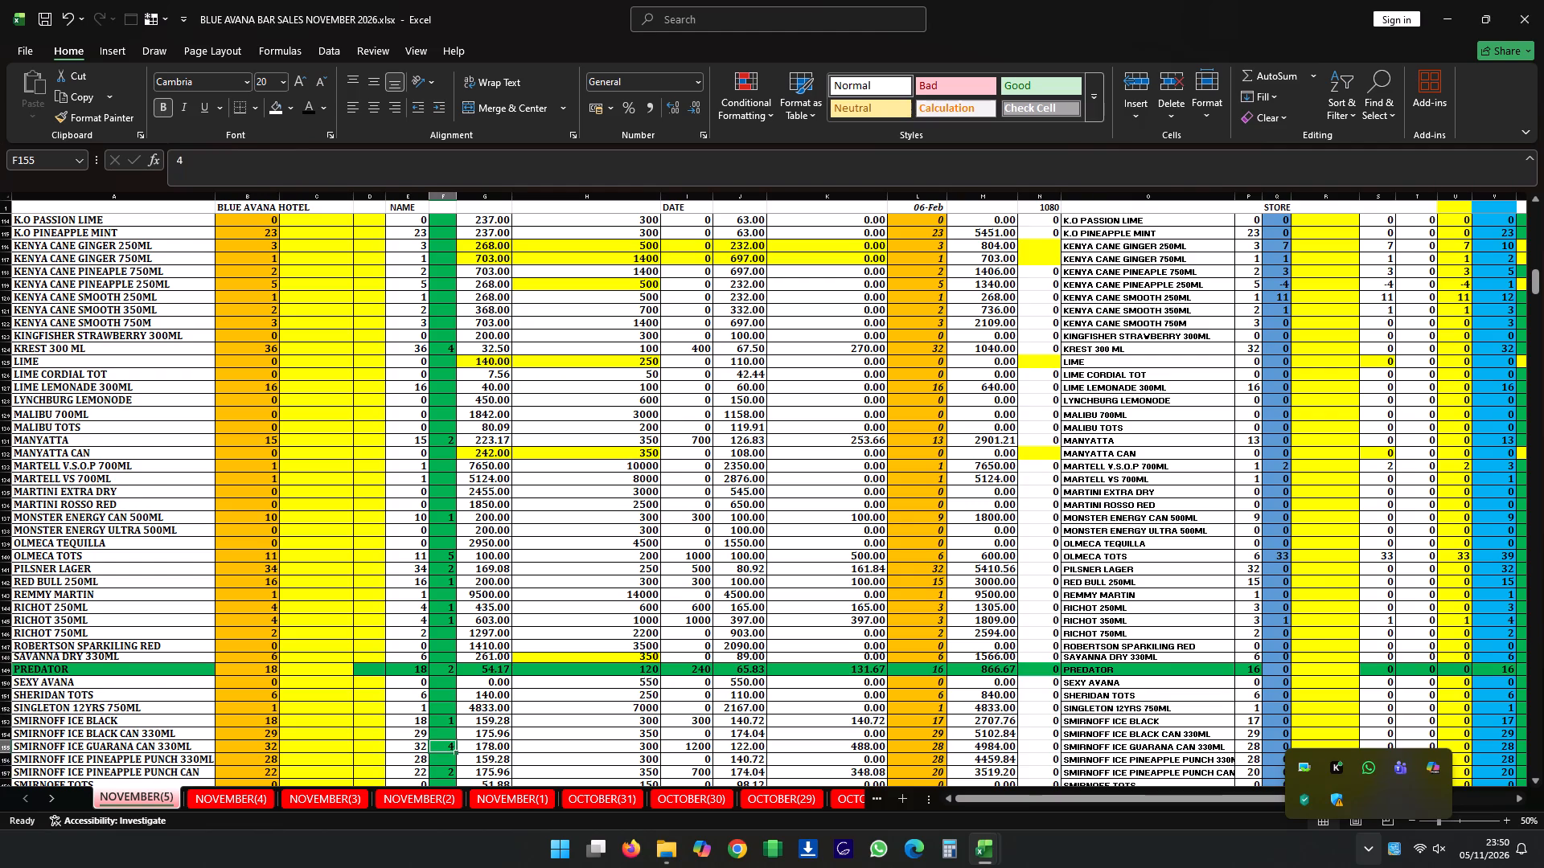
Check the SALES entries below the SMIRNOFF ICE rows through SOUTHERN COMFORT TOT, examining the SPRITE 300ML quantity.
key(Down)
key(Down)
key(Down)
key(Down)
key(Down)
key(Down)
key(Down)
key(Down)
key(Down)
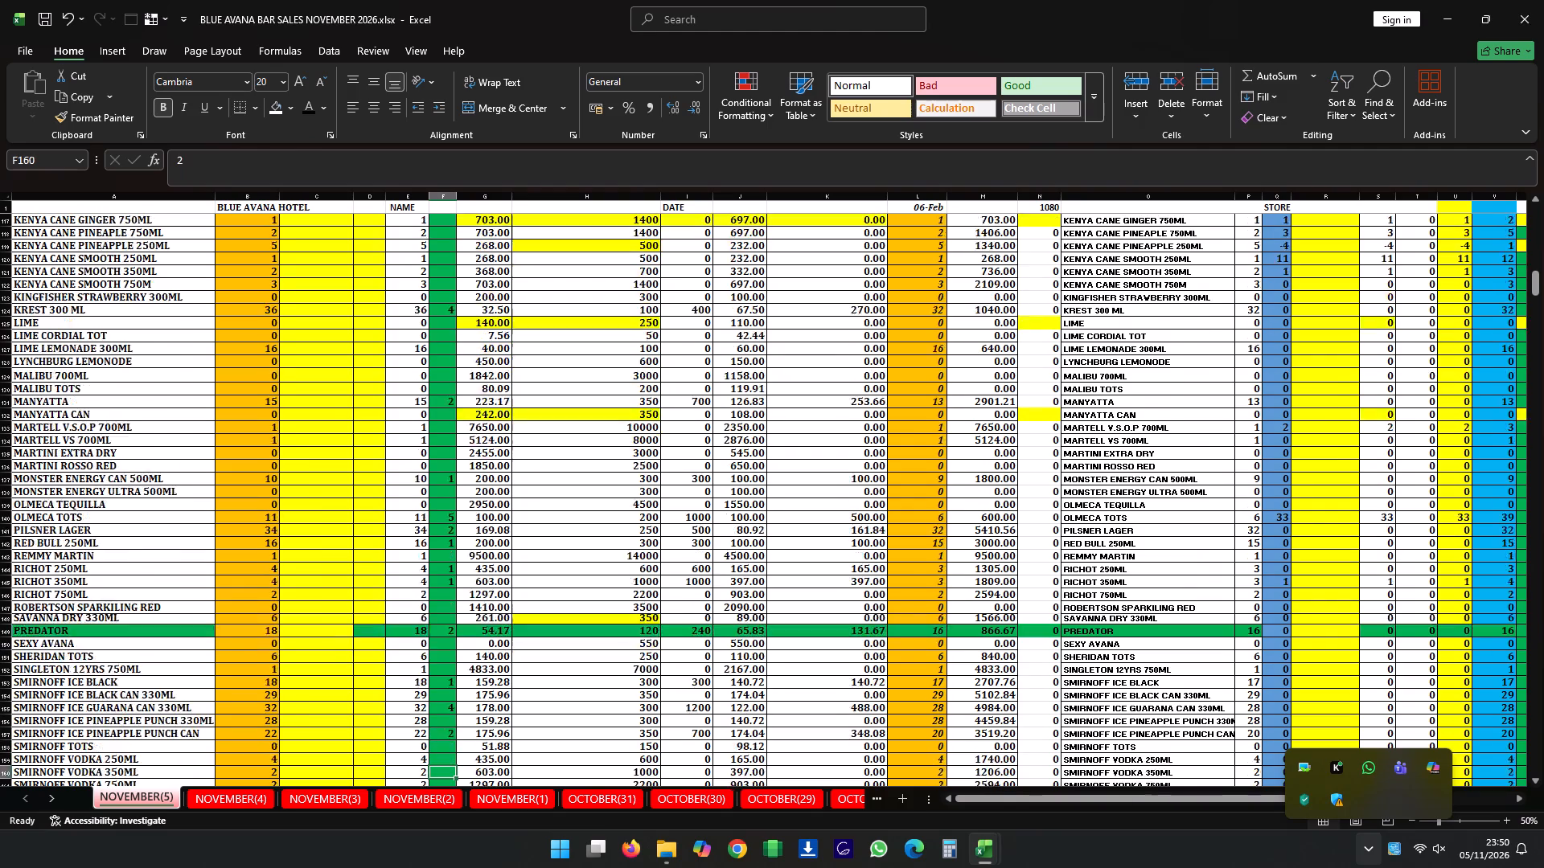
key(Down)
key(Down)
key(Down)
key(Down)
key(Down)
key(Down)
key(Down)
key(Down)
key(Down)
key(Down)
key(Down)
key(Down)
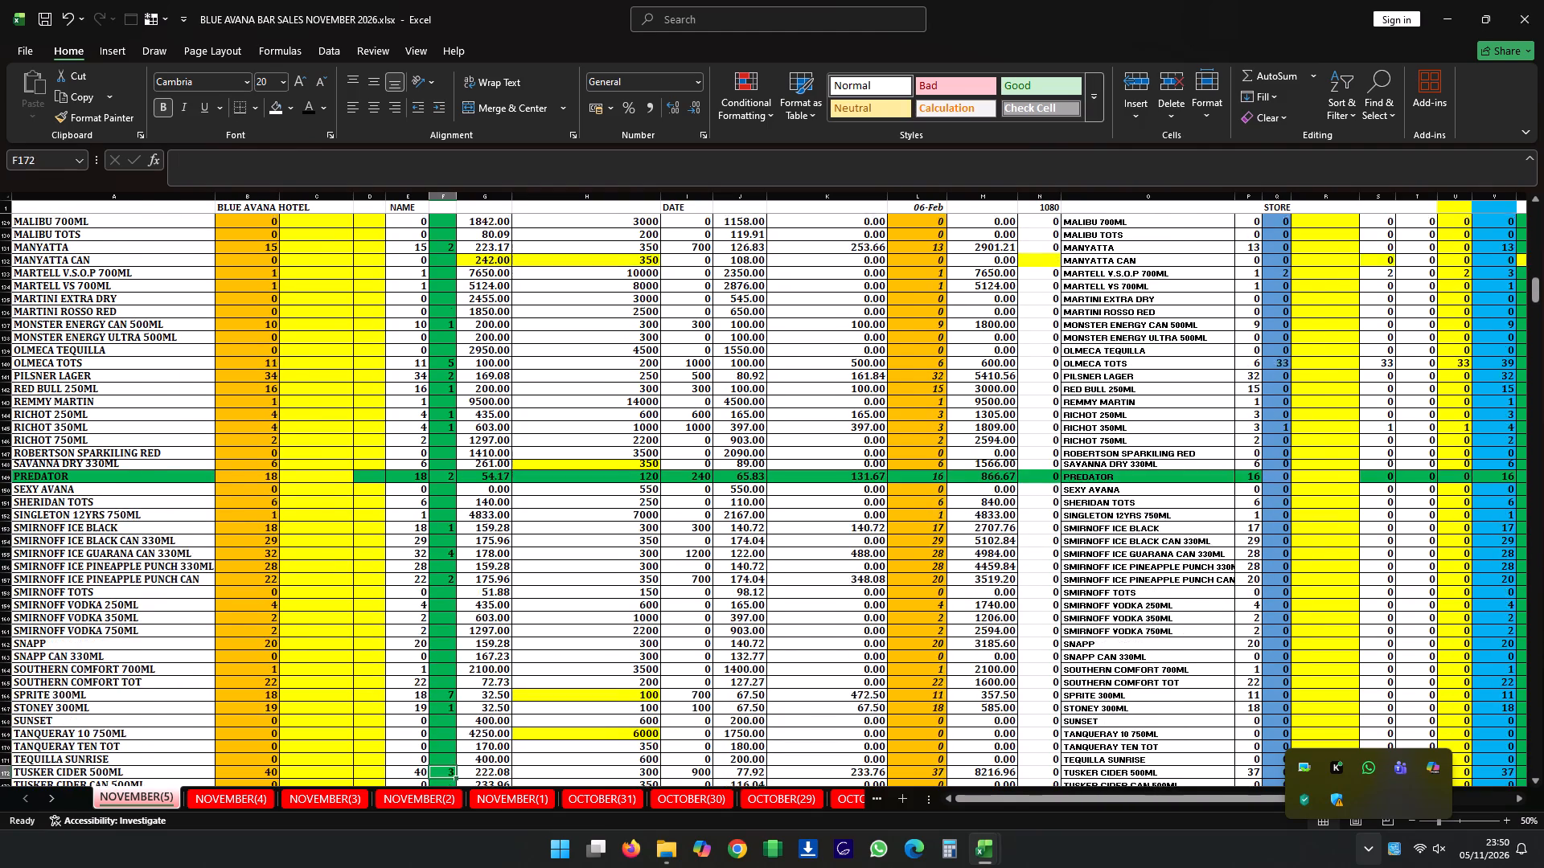
key(Up)
key(Up)
key(Up)
key(Up)
key(Up)
key(Up)
key(Up)
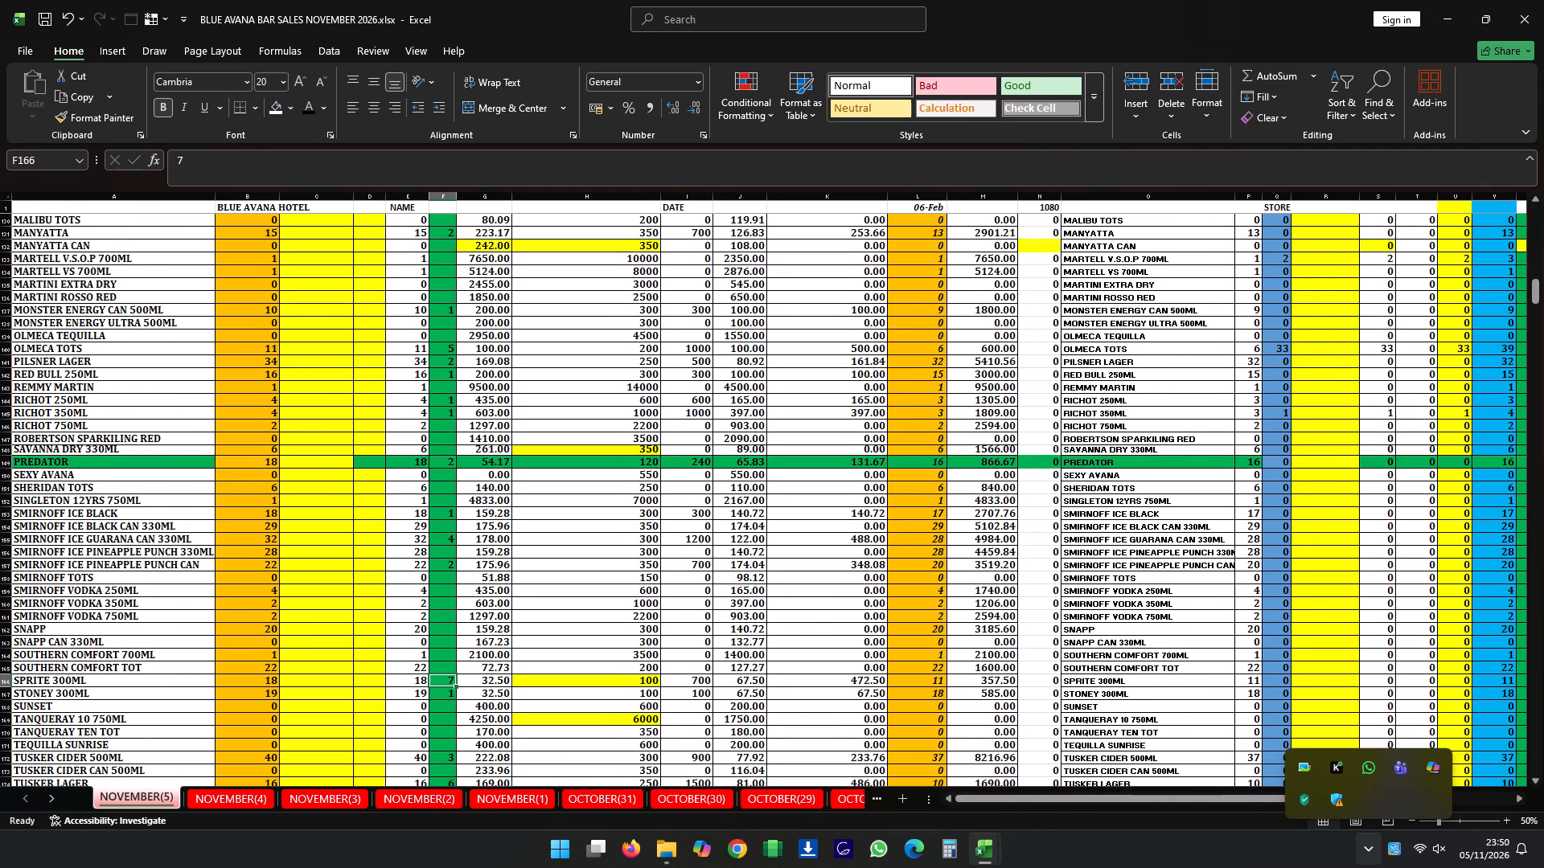
Check the SALES quantities from STONEY 300ML through TUSKER LAGER, examining the TUSKER CIDER 500ML entry.
key(Down)
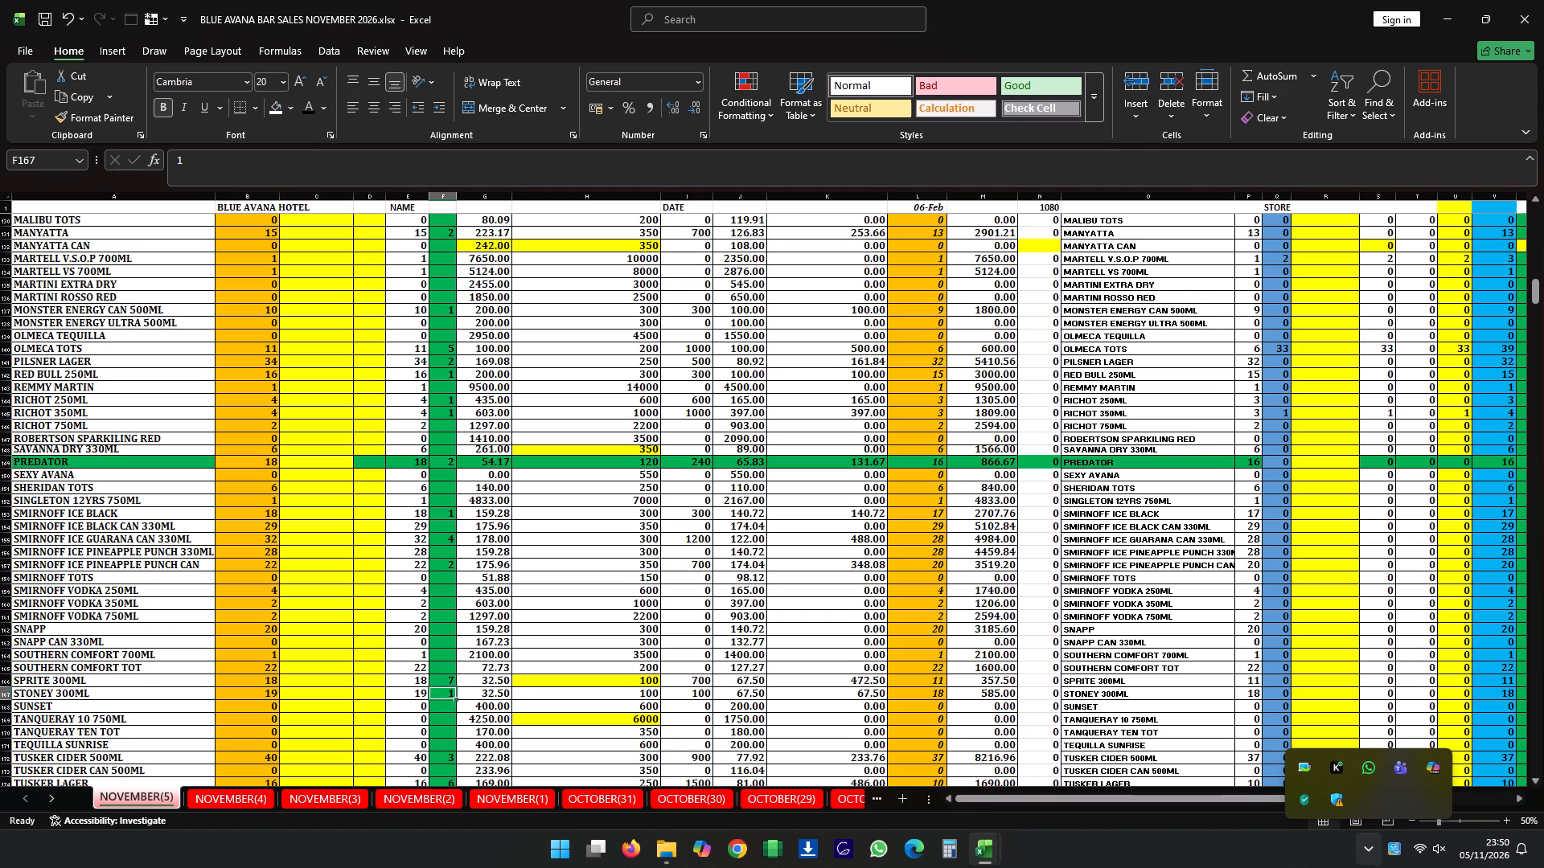
key(Down)
key(Down)
key(Down)
key(Down)
key(Down)
key(Down)
key(Down)
key(Down)
key(Down)
key(Down)
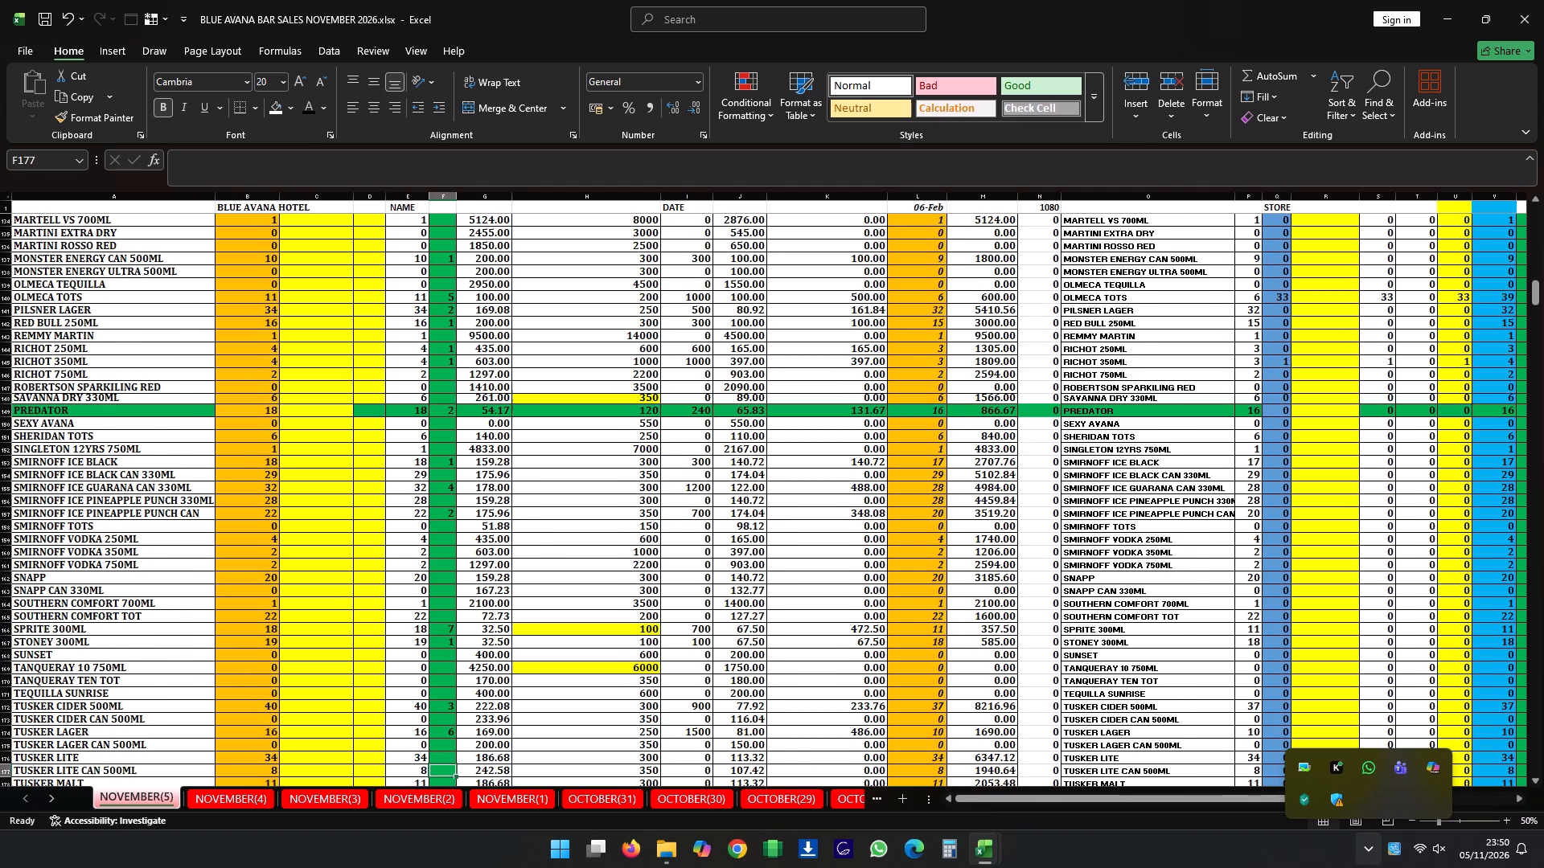
key(Up)
key(Up)
key(Up)
key(Up)
key(Up)
key(Up)
key(Up)
key(Down)
key(Down)
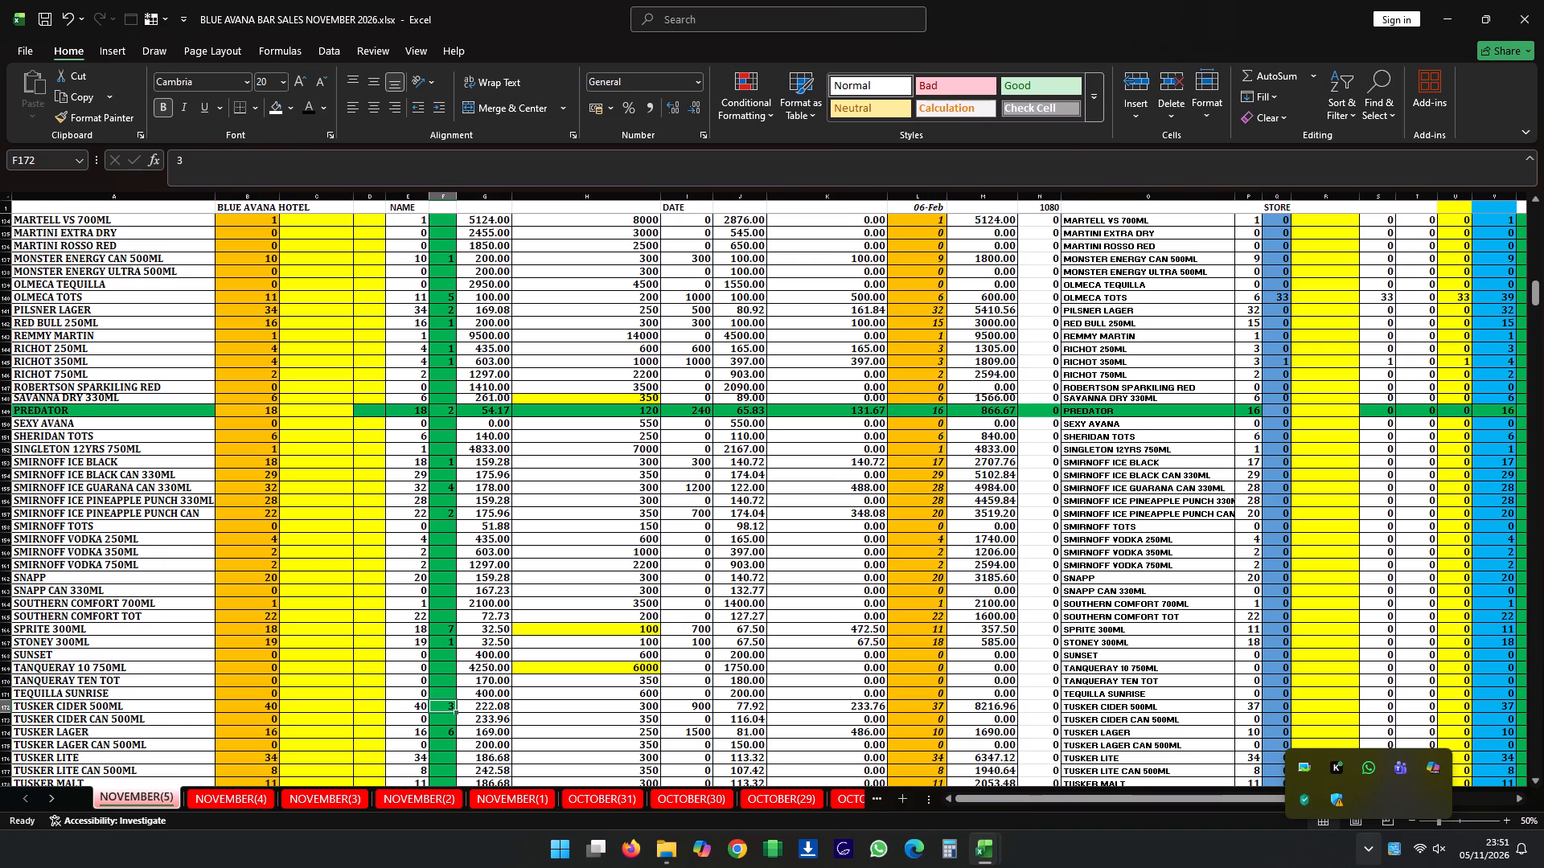
key(Down)
key(Down)
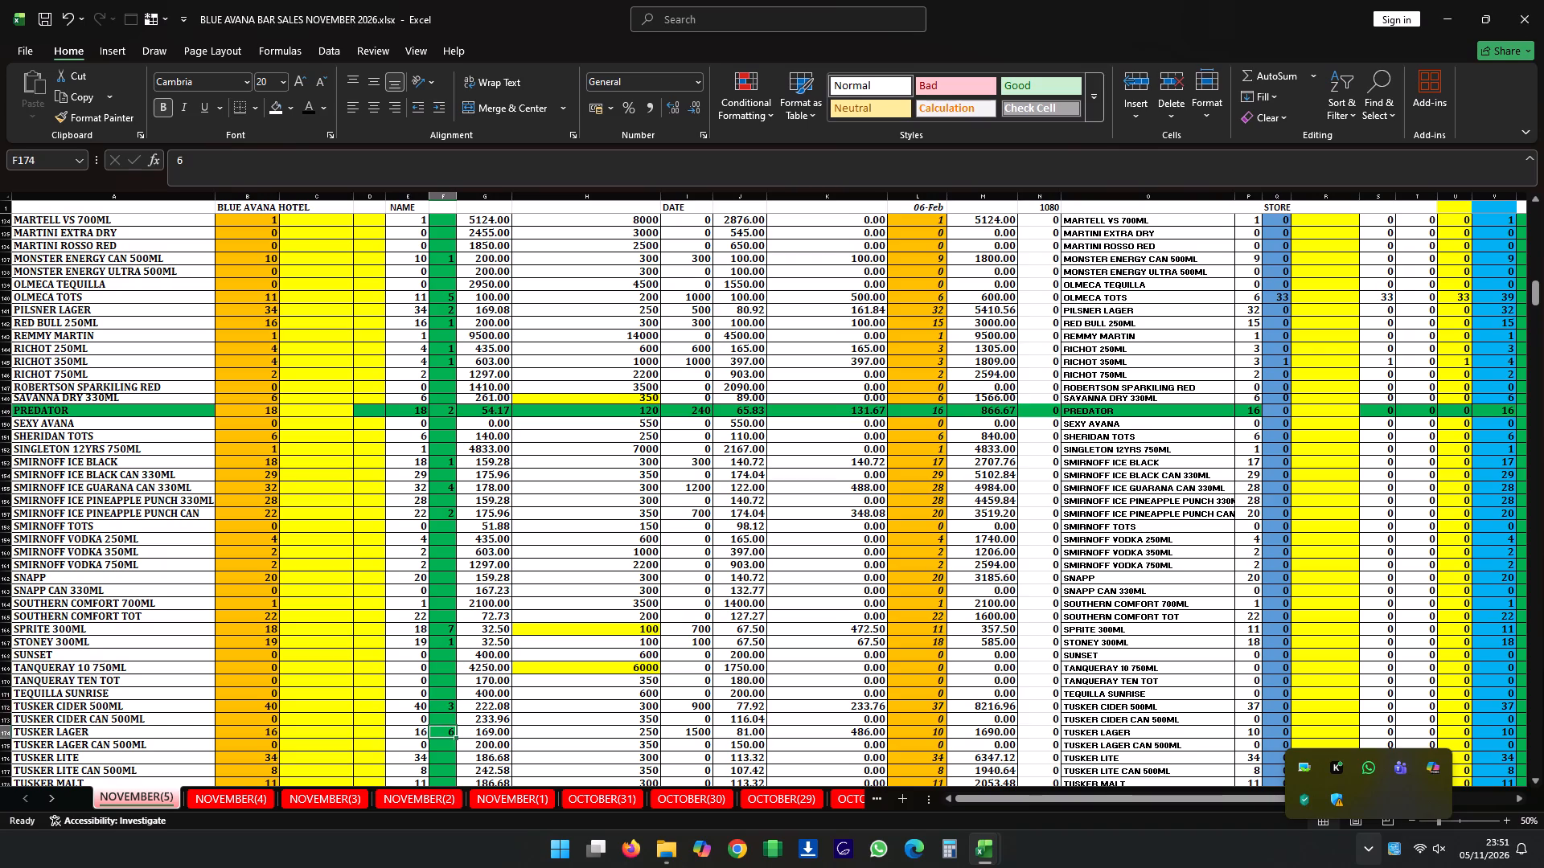
Check the SALES quantities below TUSKER LAGER, examining the V&A 750ML and VICEROY 250ML entries.
key(Down)
key(Down)
key(Down)
key(Down)
key(Down)
key(Down)
key(Down)
key(Down)
key(Down)
key(Down)
key(Down)
key(Down)
key(Down)
key(Down)
key(Down)
key(Down)
key(Down)
key(Down)
key(Down)
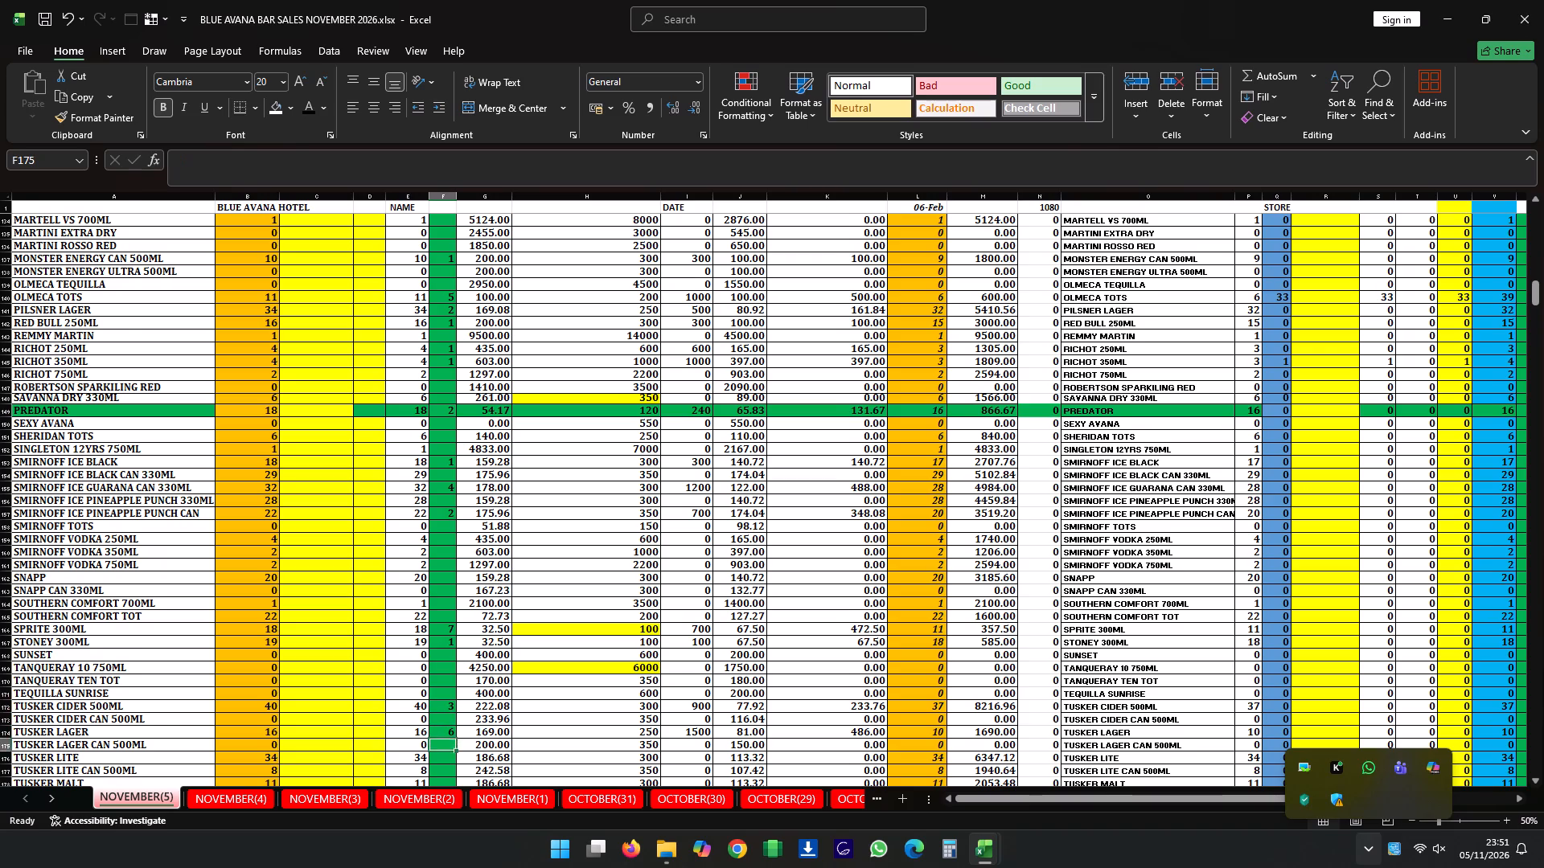
key(Up)
key(Up)
key(Up)
key(Up)
key(Up)
key(Up)
key(Up)
key(Up)
key(Up)
key(Up)
key(Up)
key(Up)
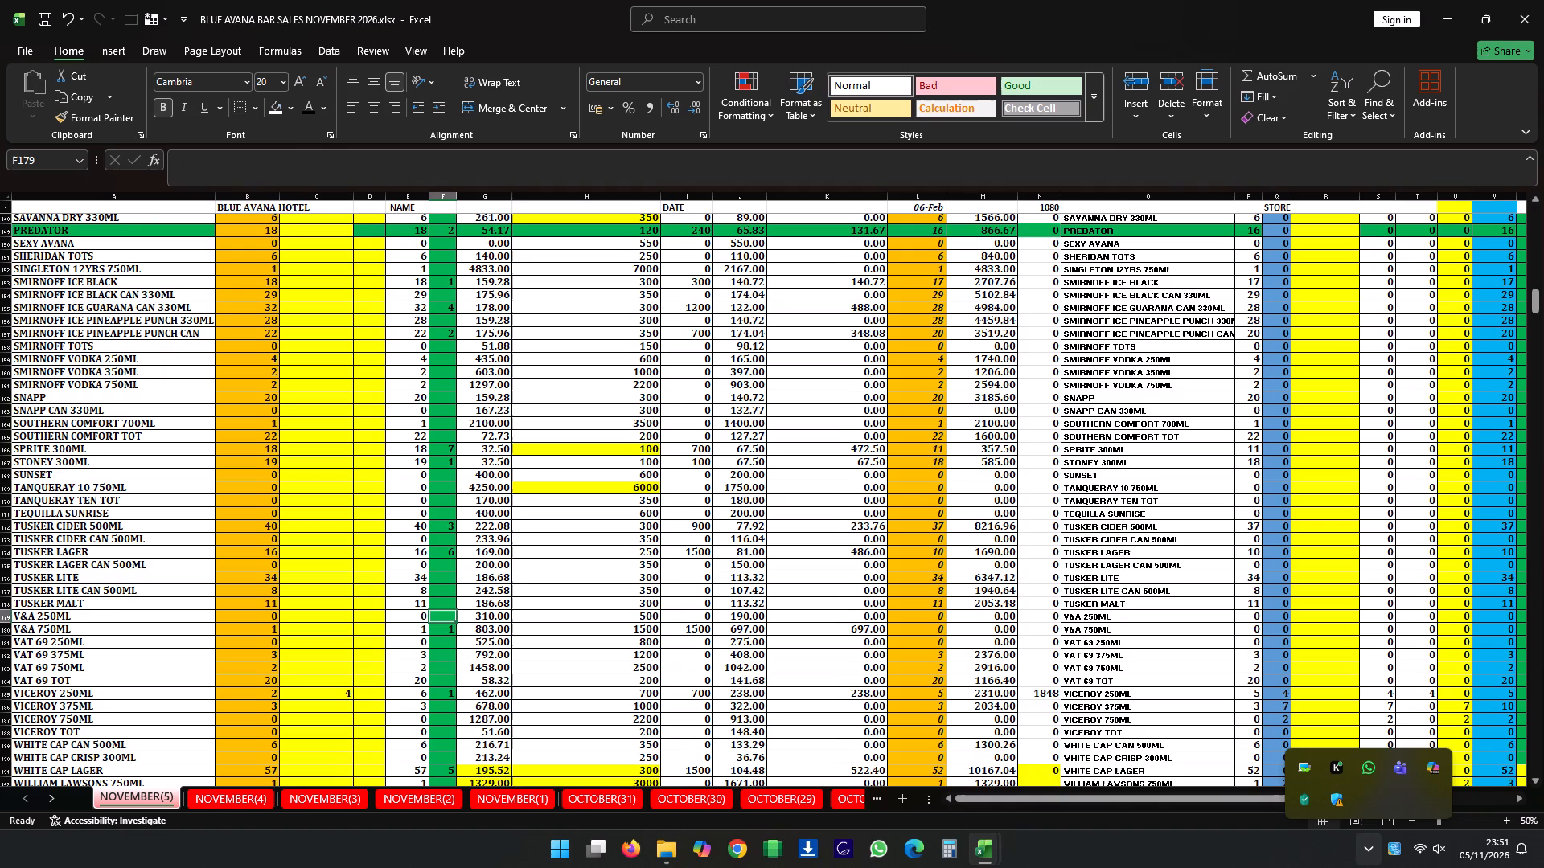
key(Down)
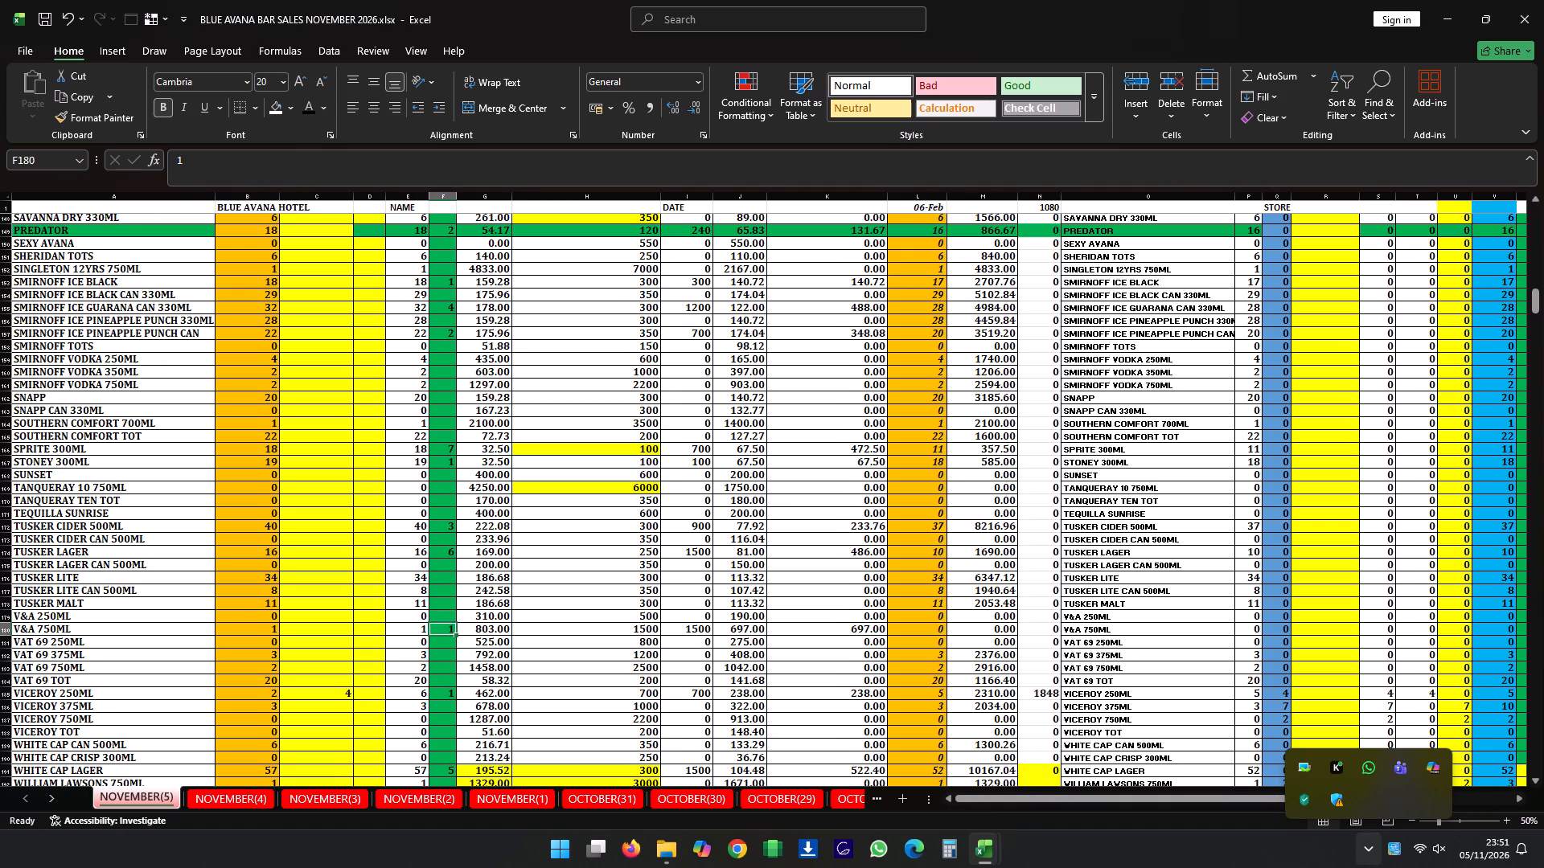
key(Down)
key(Down)
key(Down)
key(Down)
key(Down)
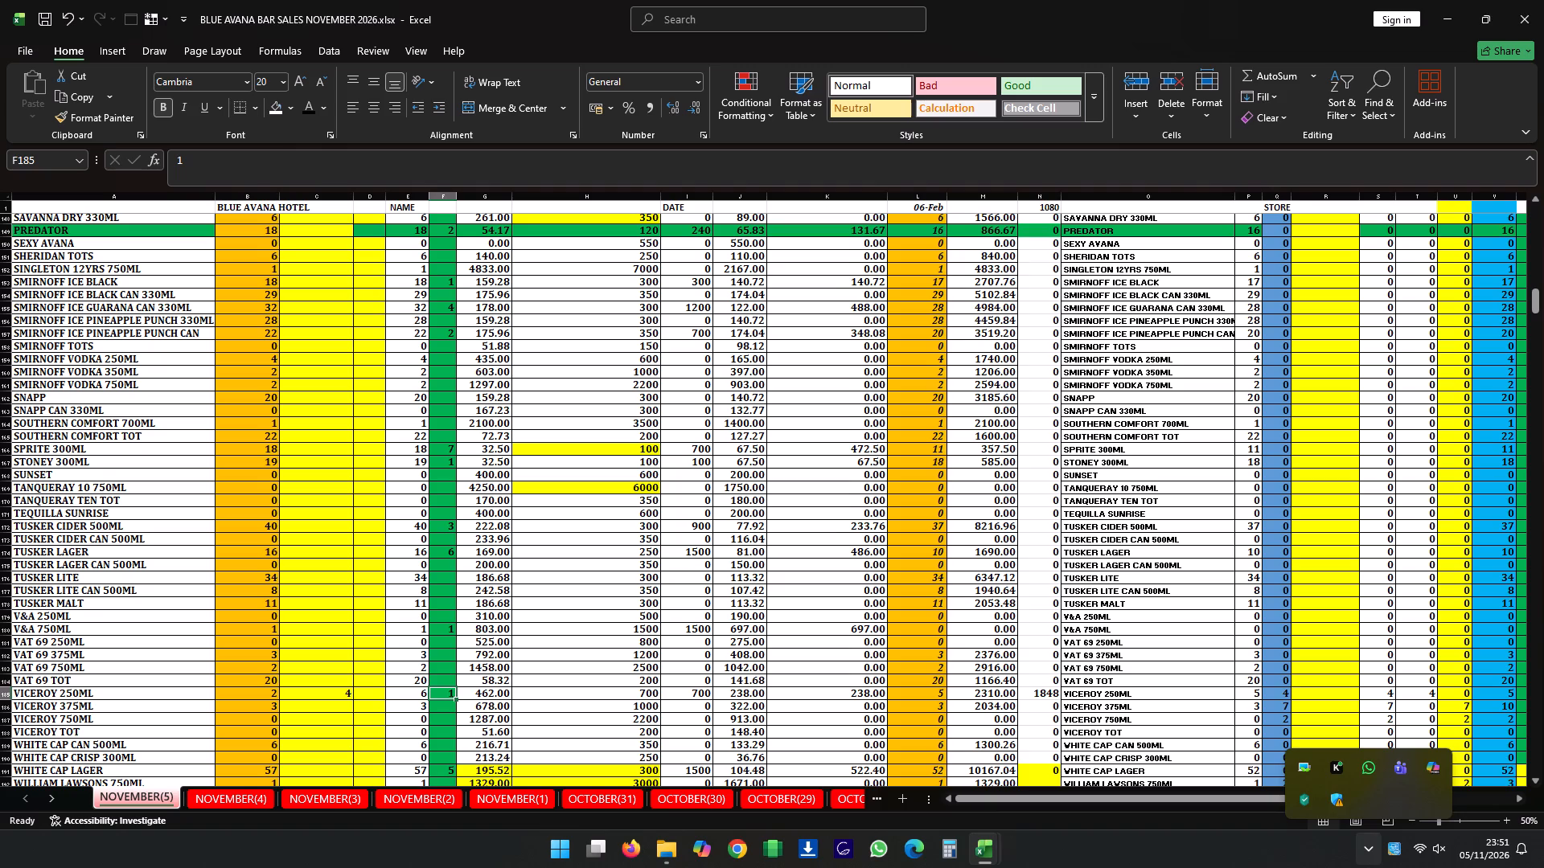
Check the remaining SALES quantities from VICEROY 375ML down to the TOTALS row.
key(Down)
key(Down)
key(Down)
key(Down)
key(Down)
key(Down)
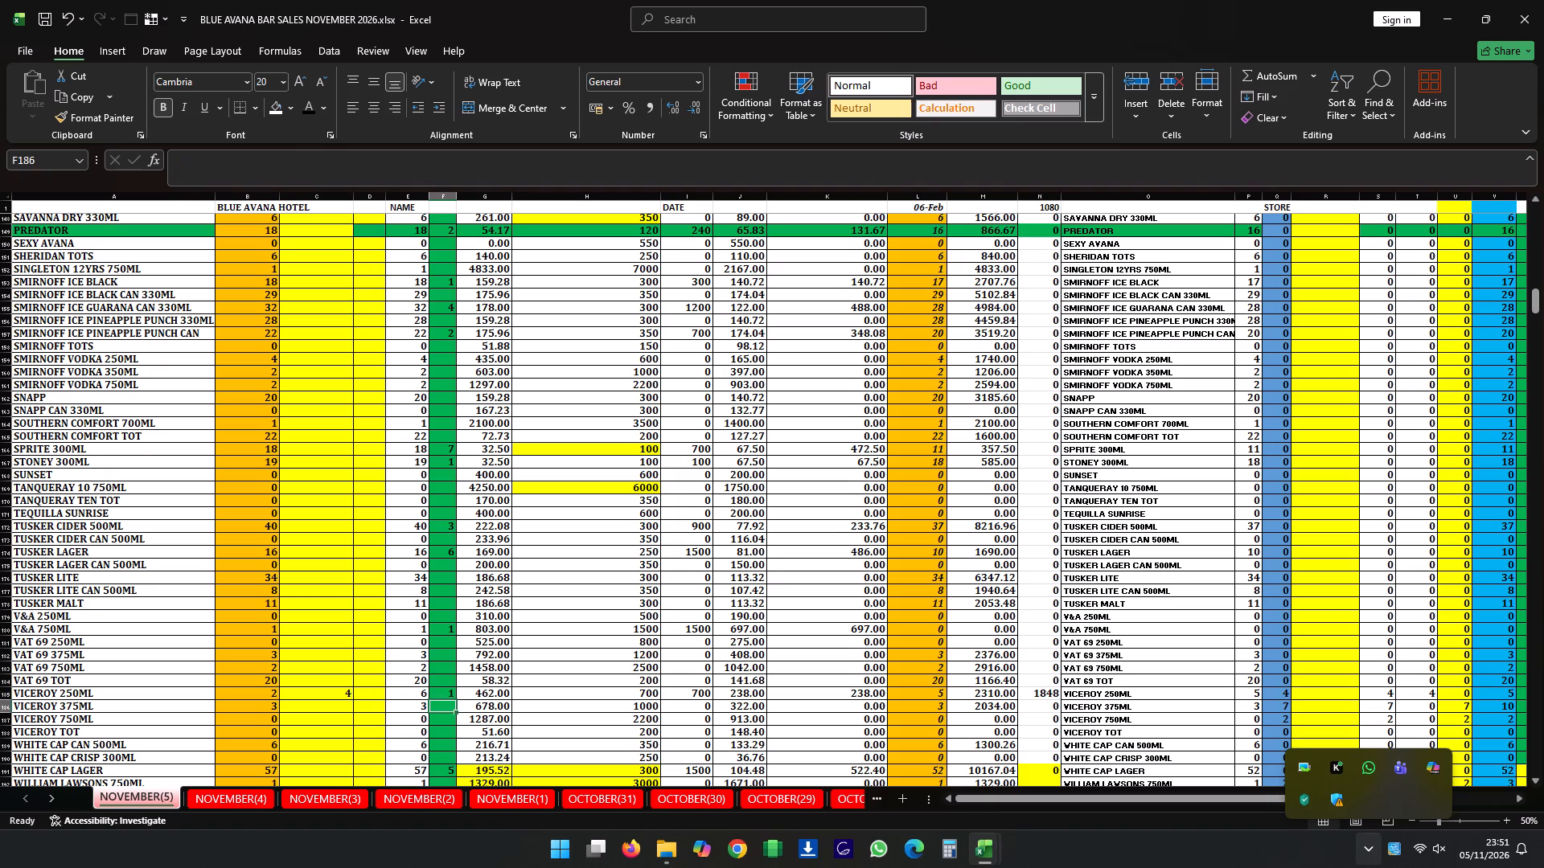
key(Down)
key(Down)
key(Down)
key(Down)
key(Down)
key(Down)
key(Down)
key(Down)
key(Down)
key(Down)
key(Down)
key(Down)
key(Down)
key(Down)
key(Down)
key(Down)
key(Down)
key(Down)
key(Down)
key(Down)
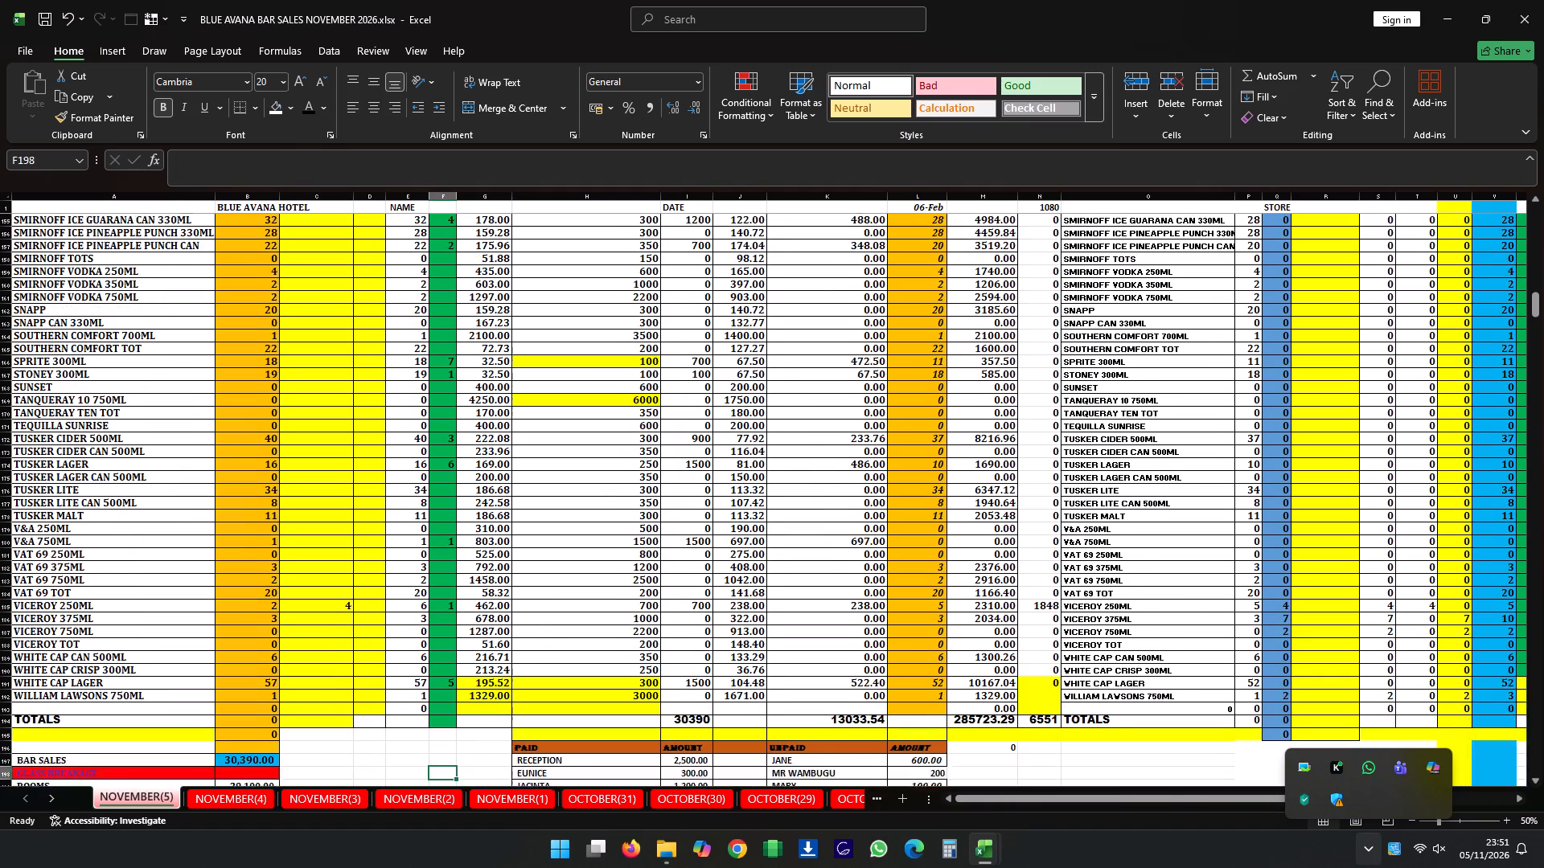
key(Up)
key(Up)
key(Up)
key(Up)
key(Up)
key(Up)
key(Up)
key(Up)
key(Up)
key(Up)
key(Up)
key(Up)
key(Up)
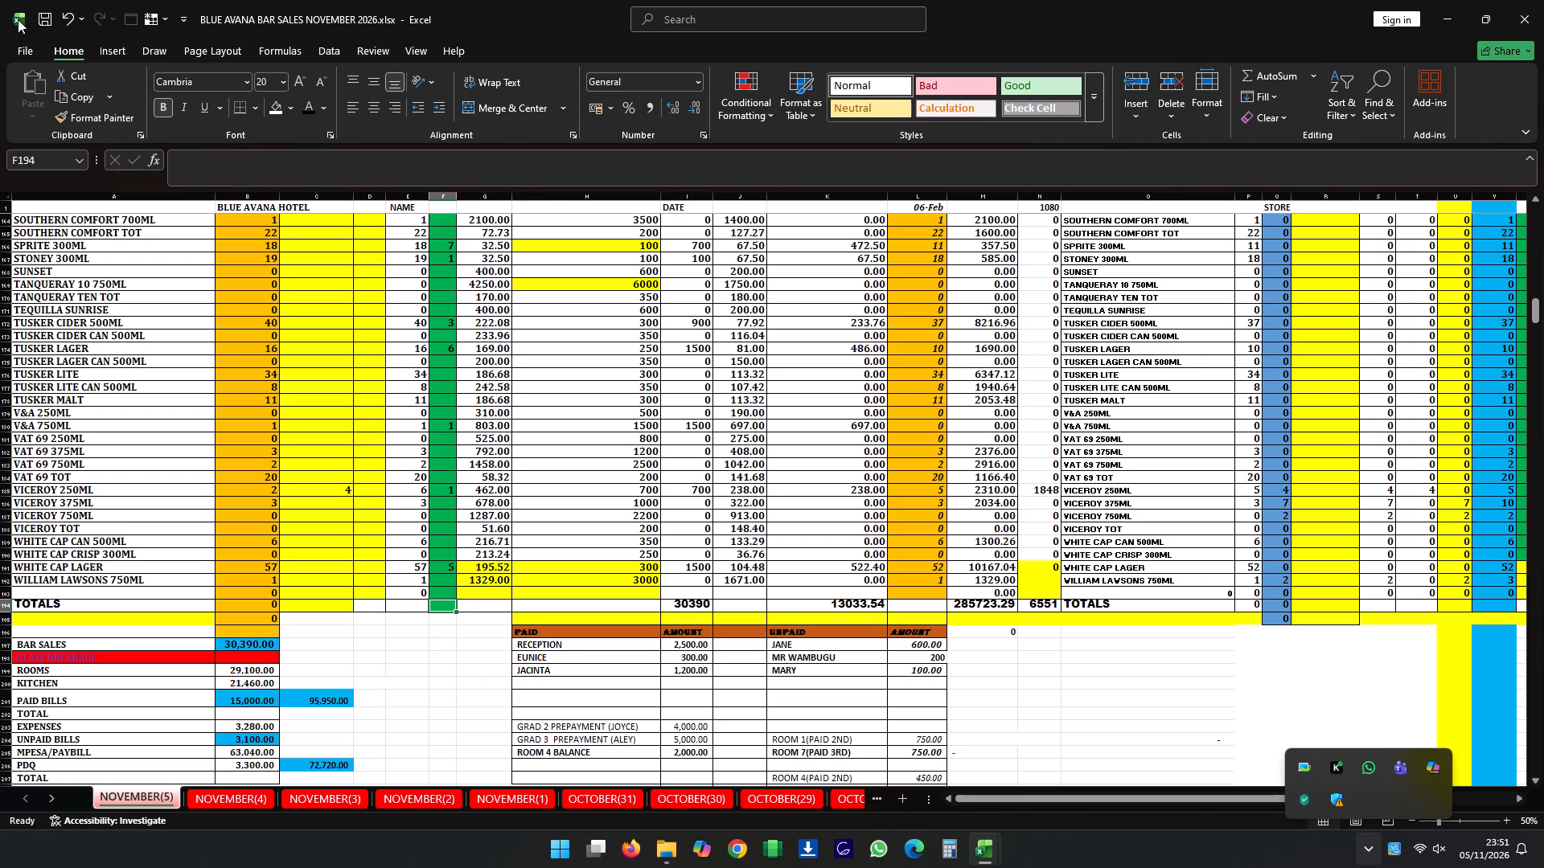
Save the bar sales workbook.
click(47, 25)
Clear all amounts and names from the UNPAID table below the TOTALS row, keeping its header and total cell.
scroll(950, 635, down, 3)
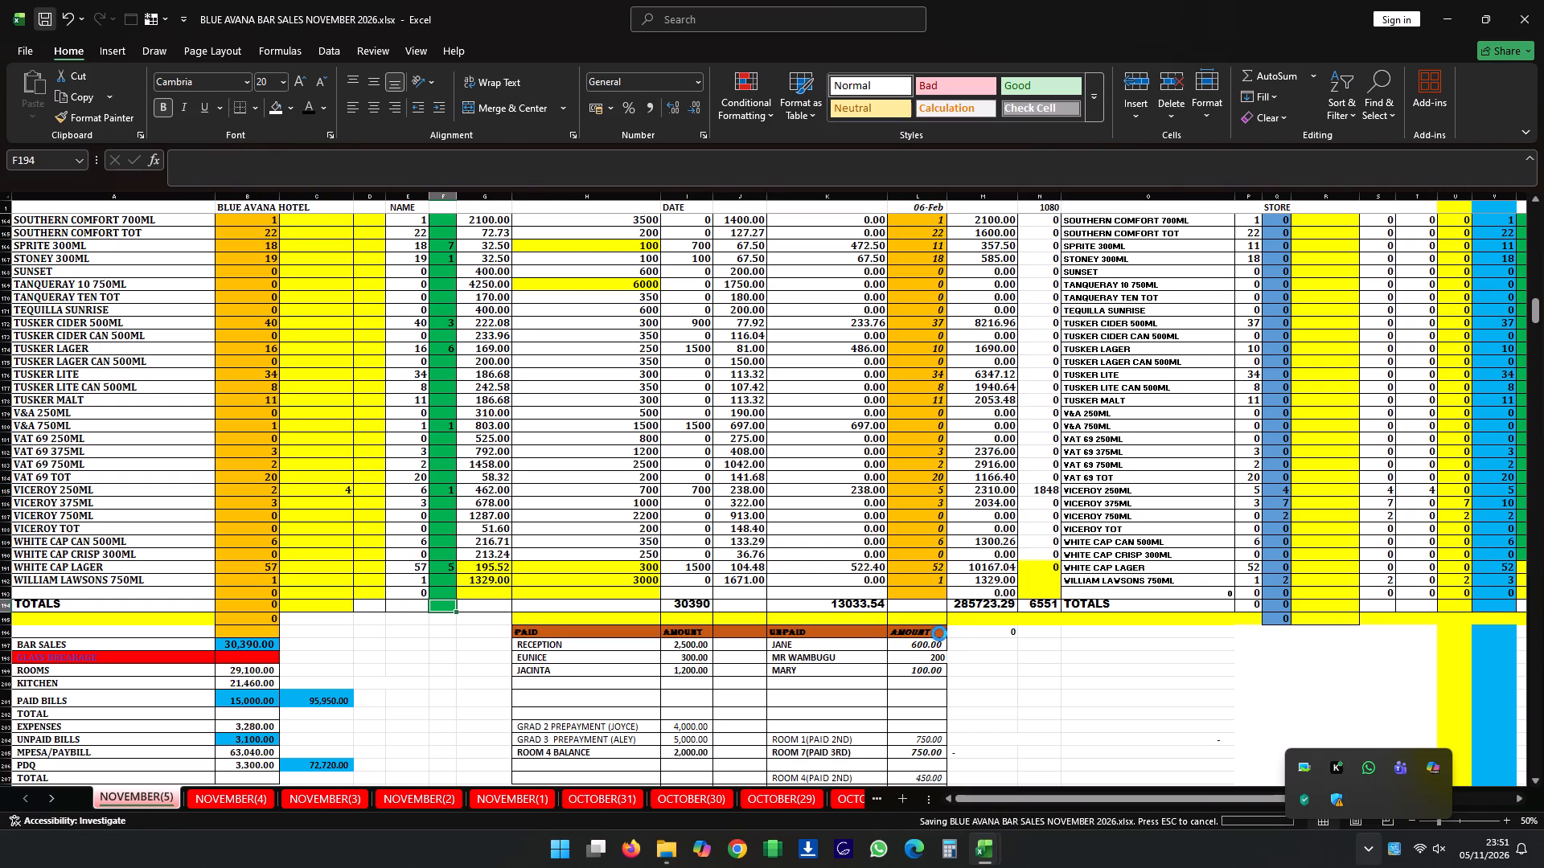
scroll(939, 633, down, 3)
drag(919, 416, 934, 583)
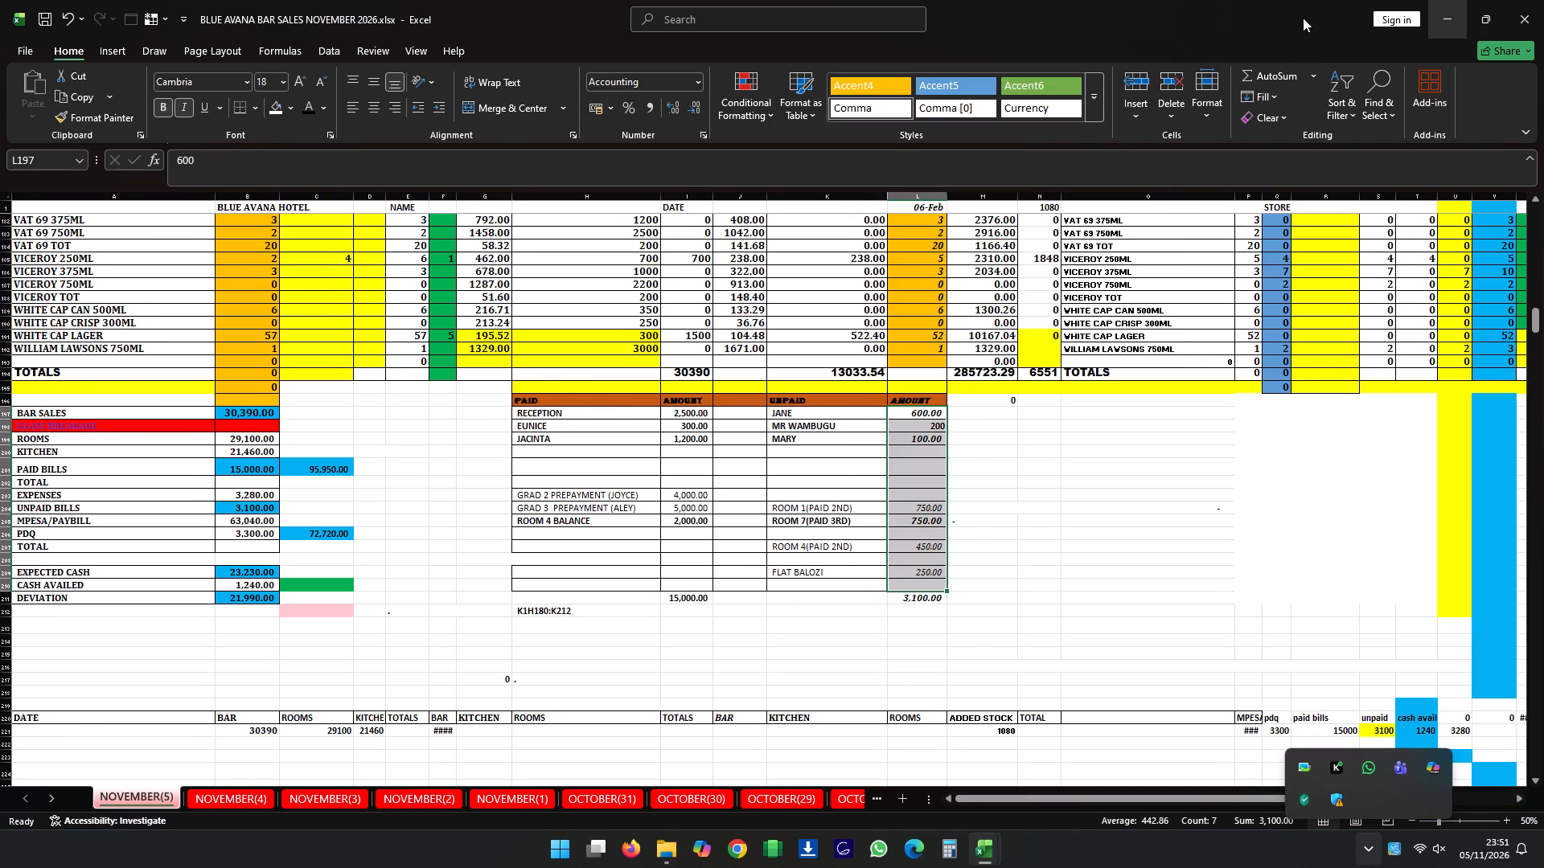
key(Delete)
drag(1030, 413, 1033, 396)
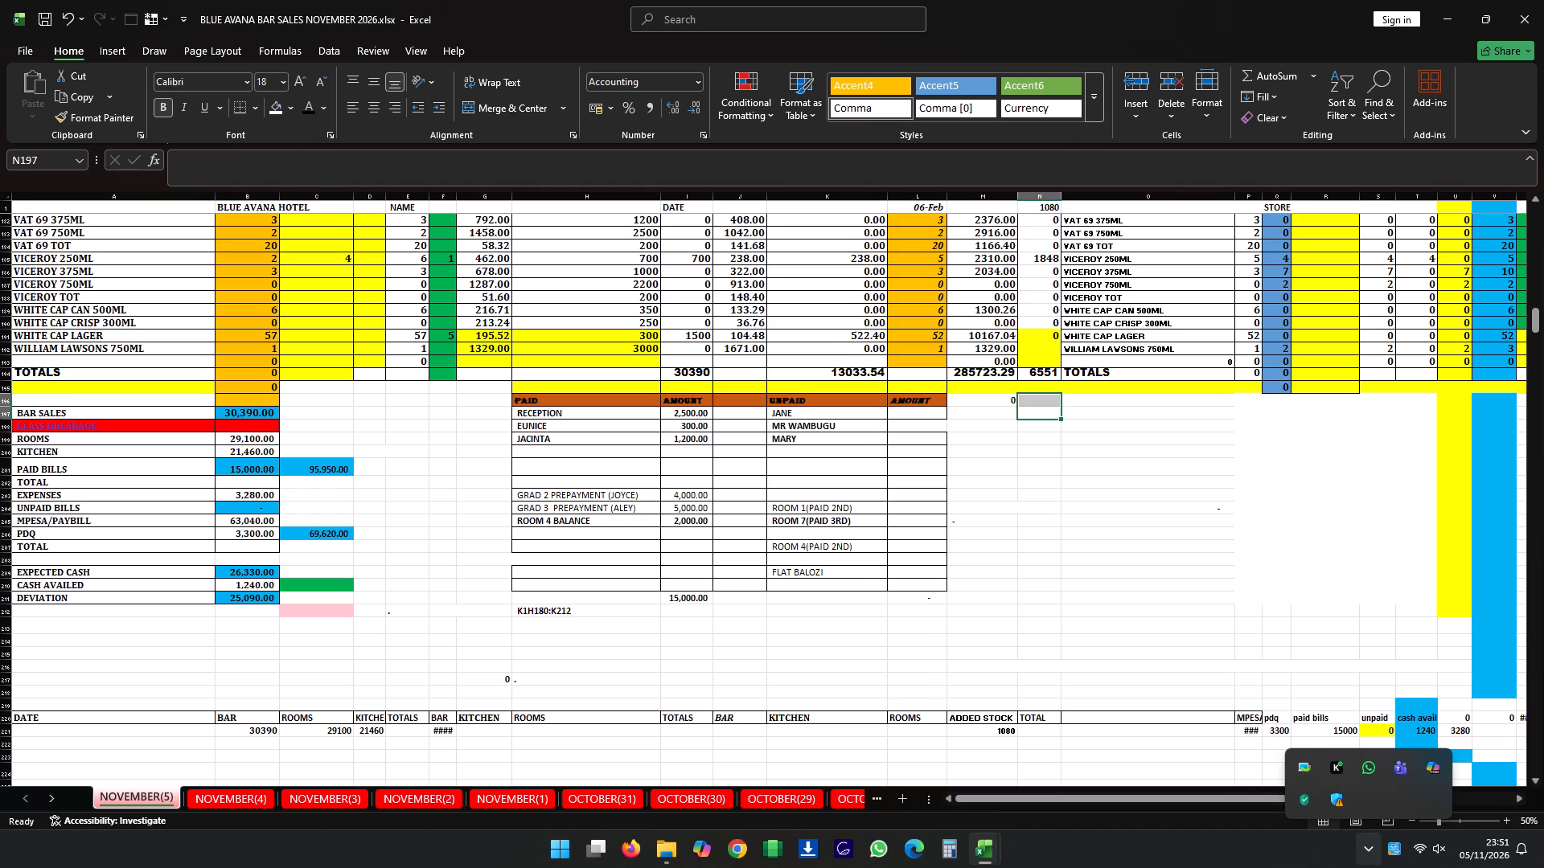
drag(832, 411, 836, 575)
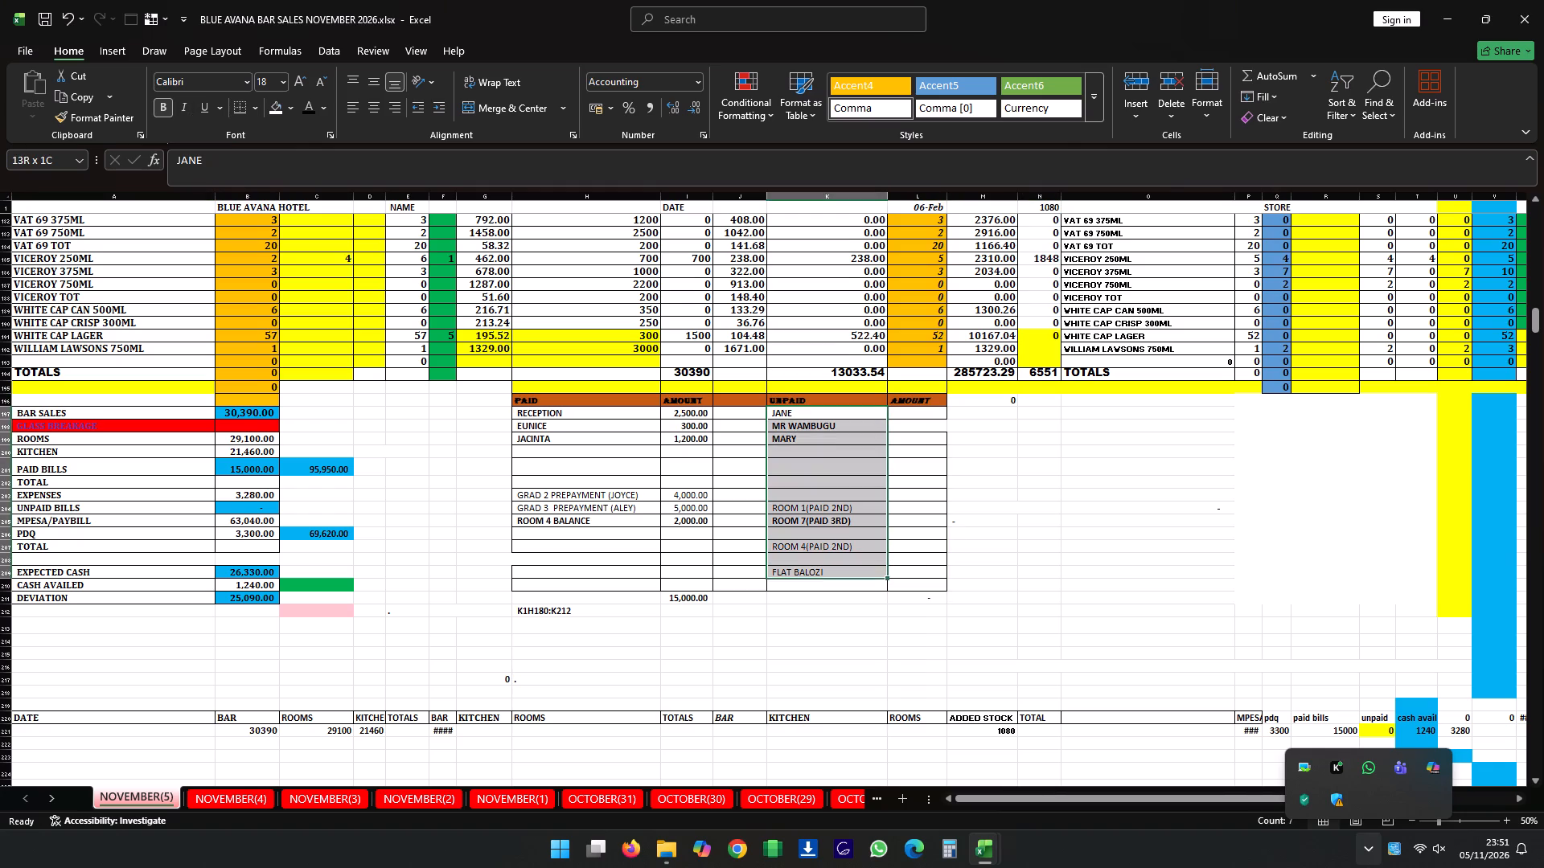
drag(836, 575, 835, 584)
key(Delete)
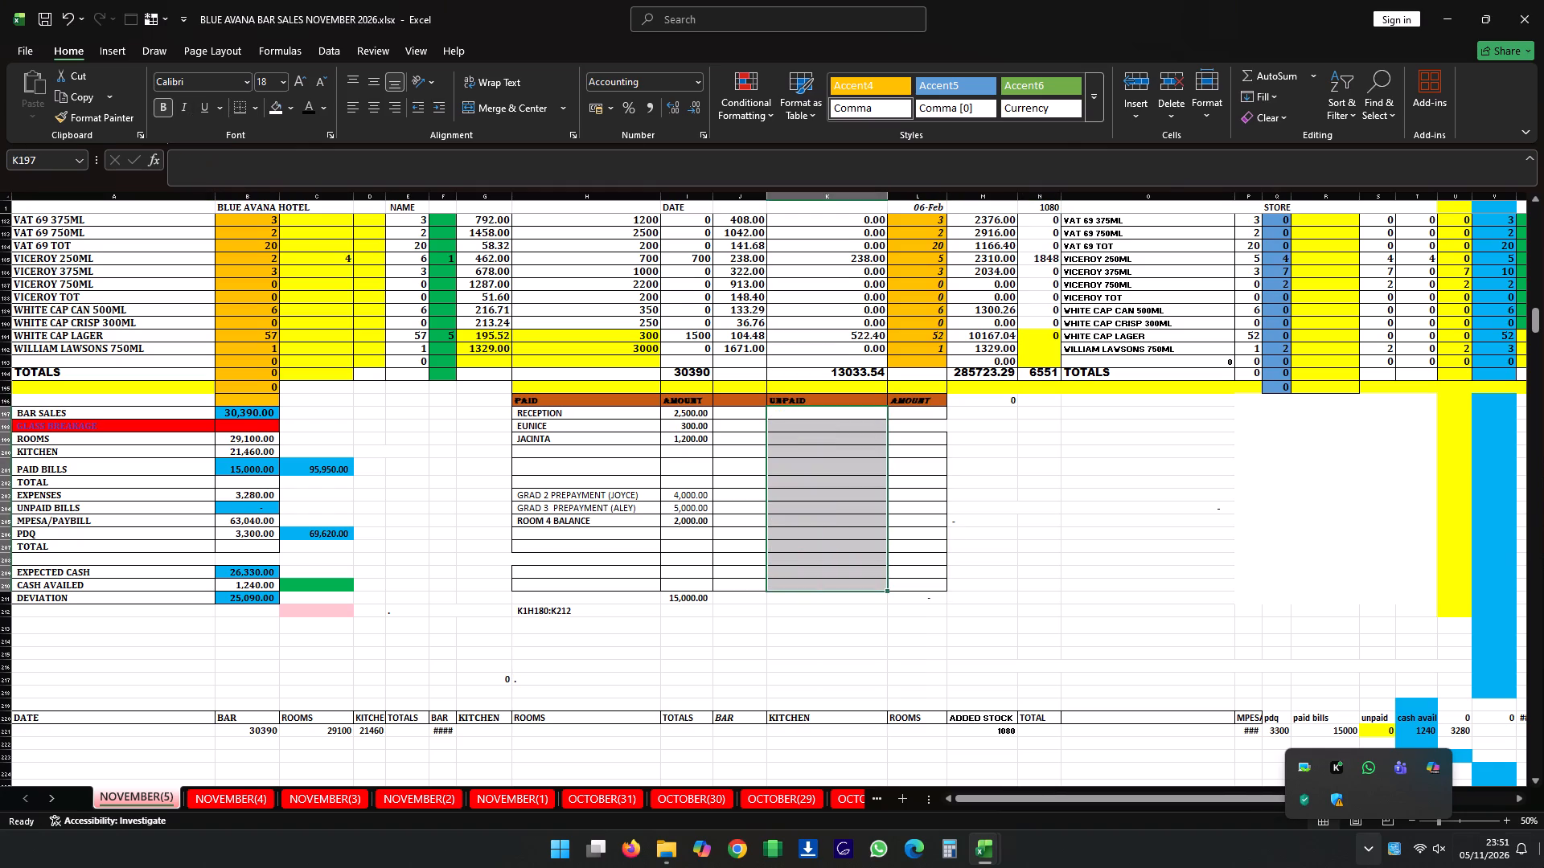
Clear all amounts and names from the PAID table, keeping its header and total cell.
click(763, 405)
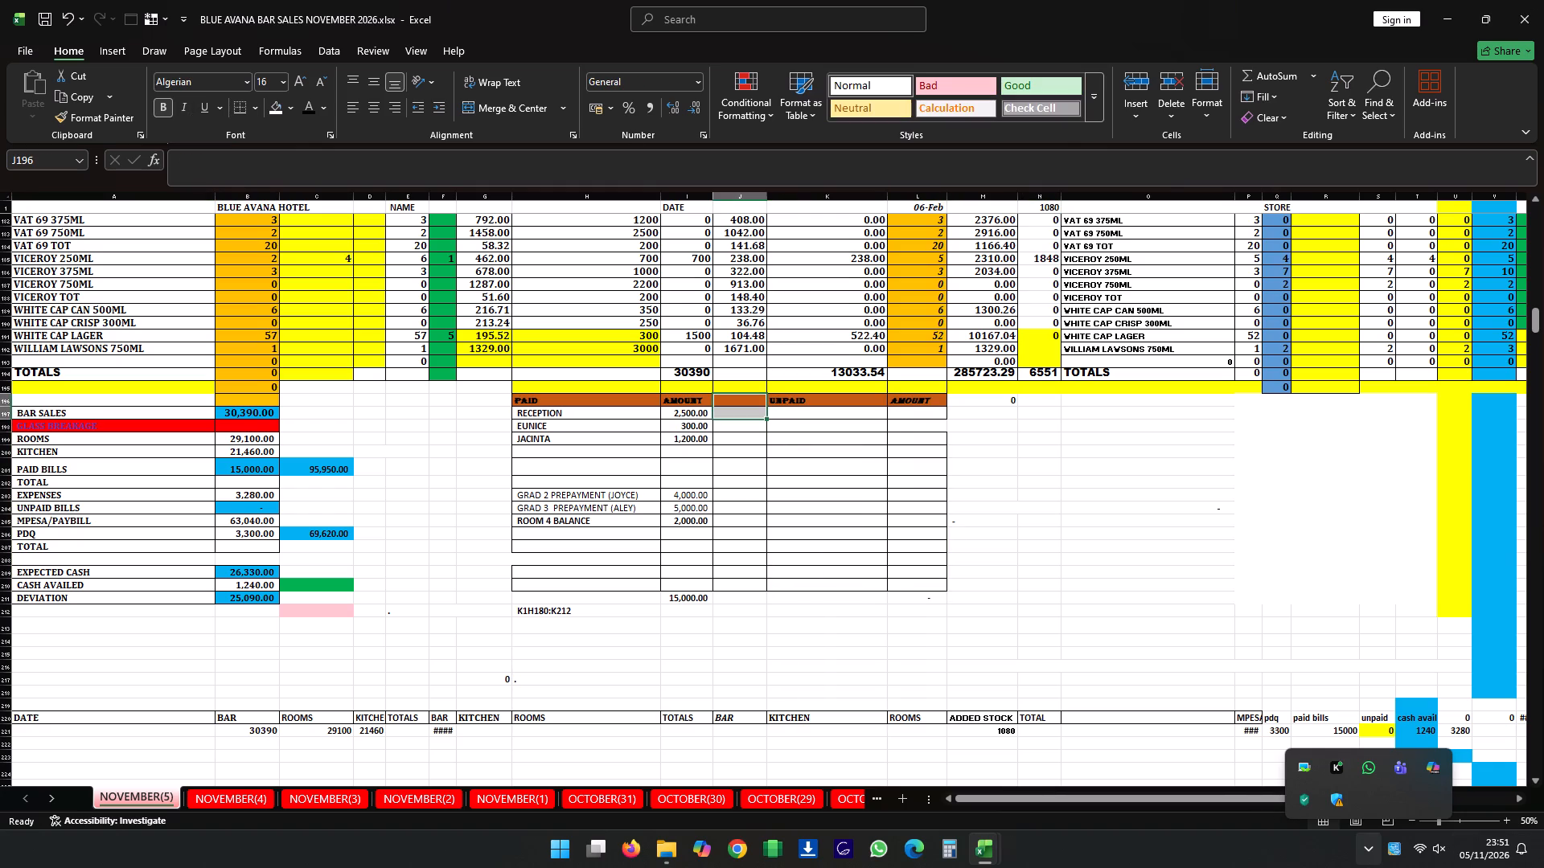
drag(688, 415, 707, 522)
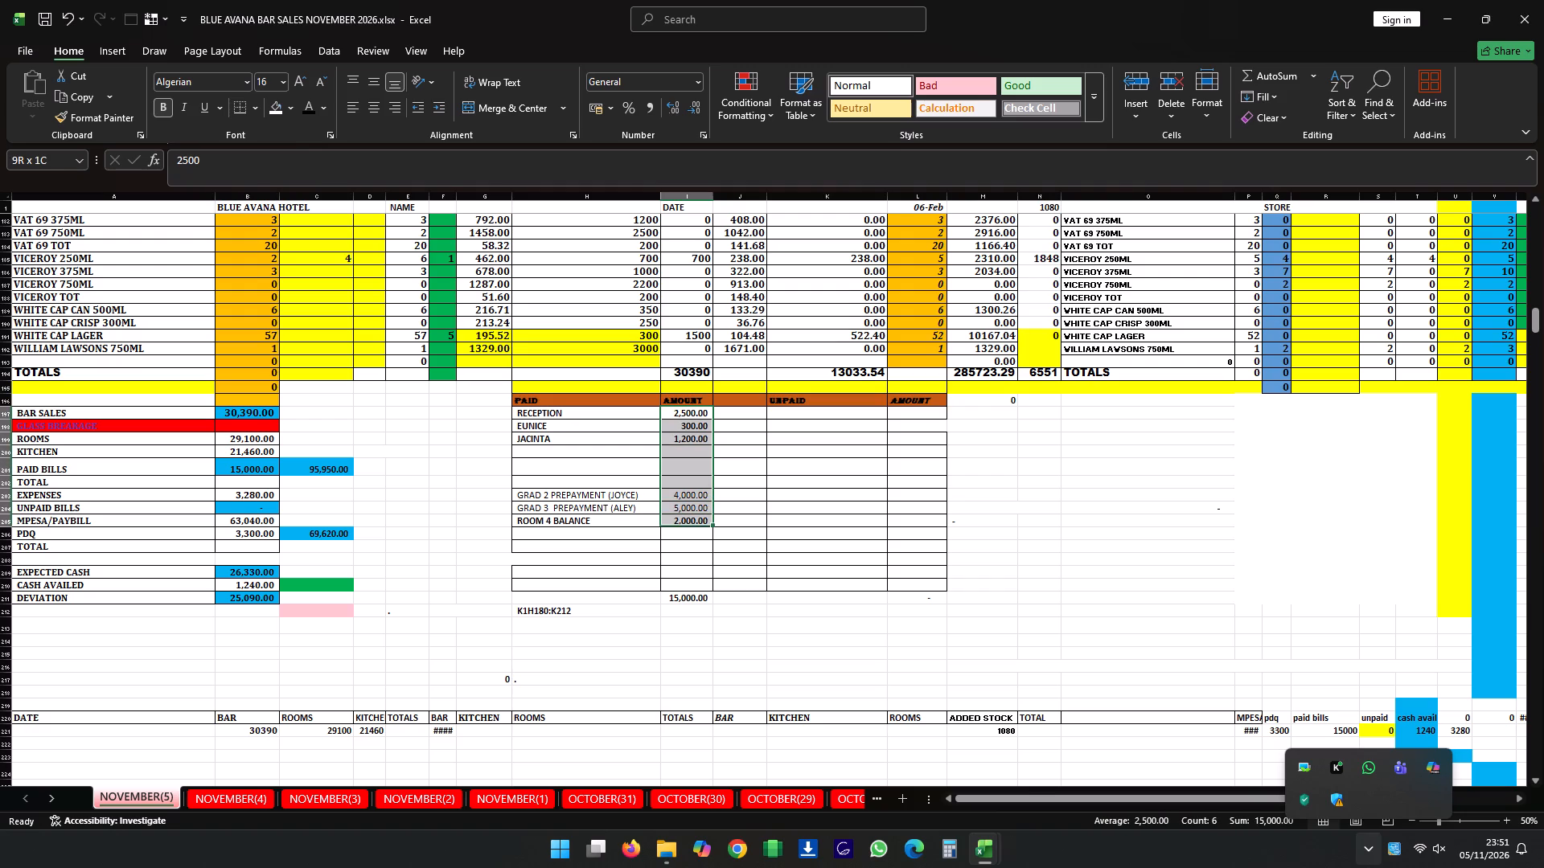
drag(707, 522, 705, 581)
key(Delete)
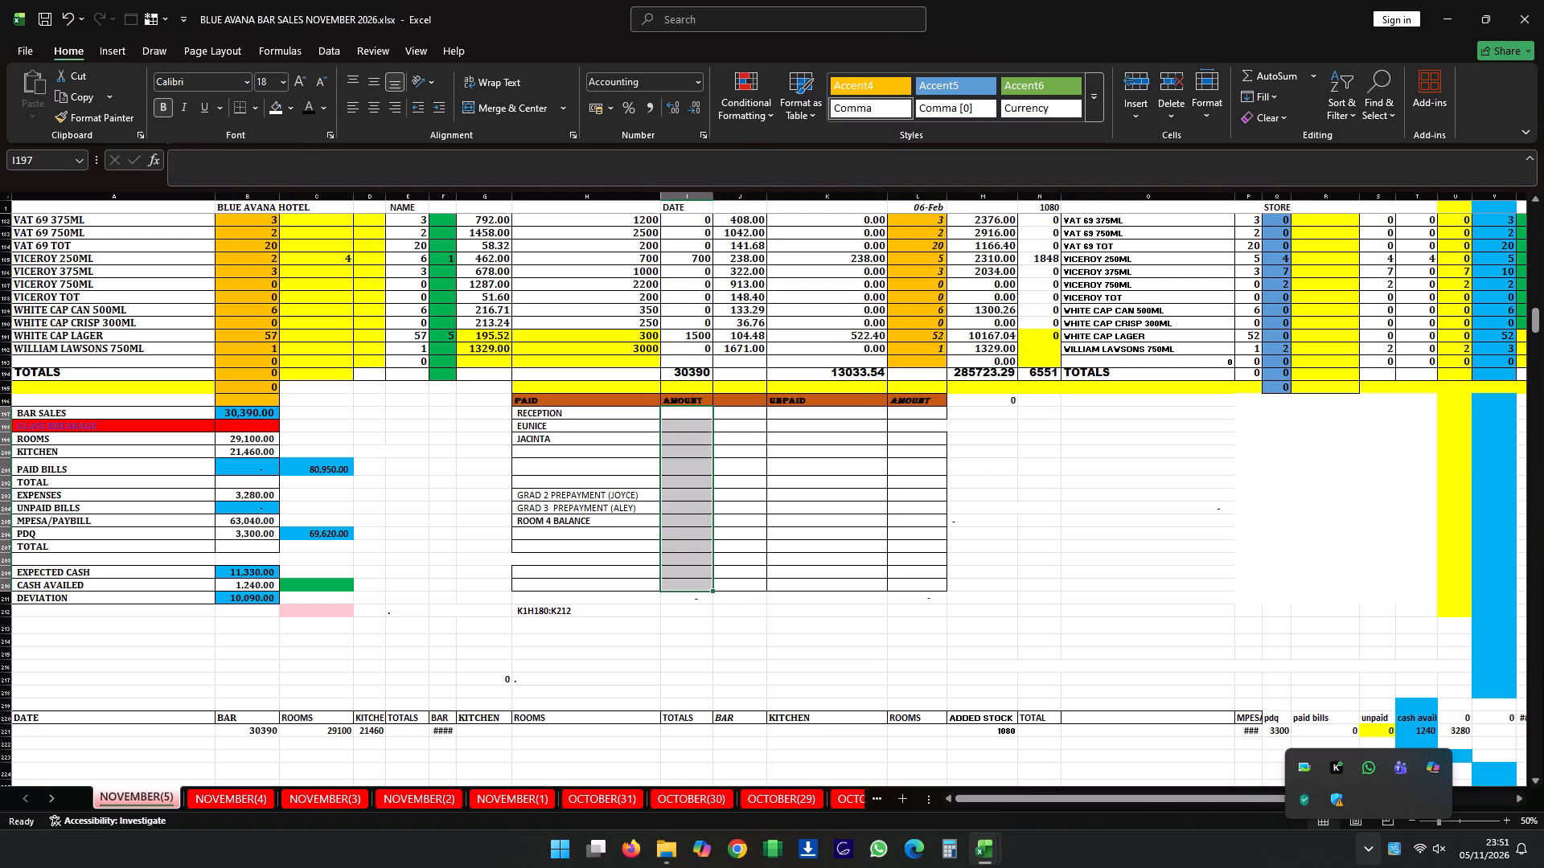
drag(583, 416, 628, 590)
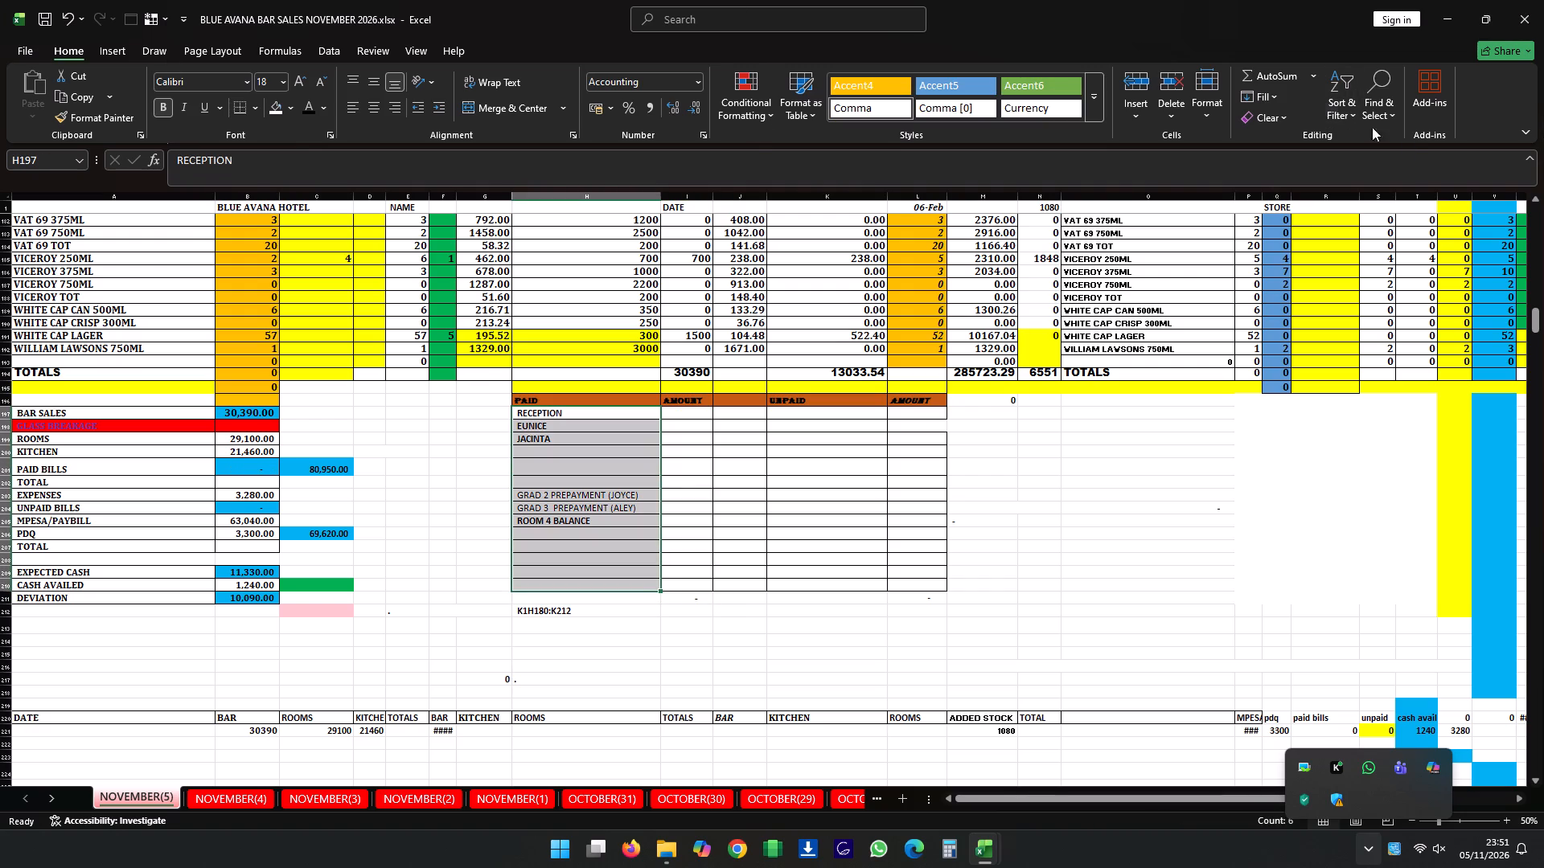
key(Delete)
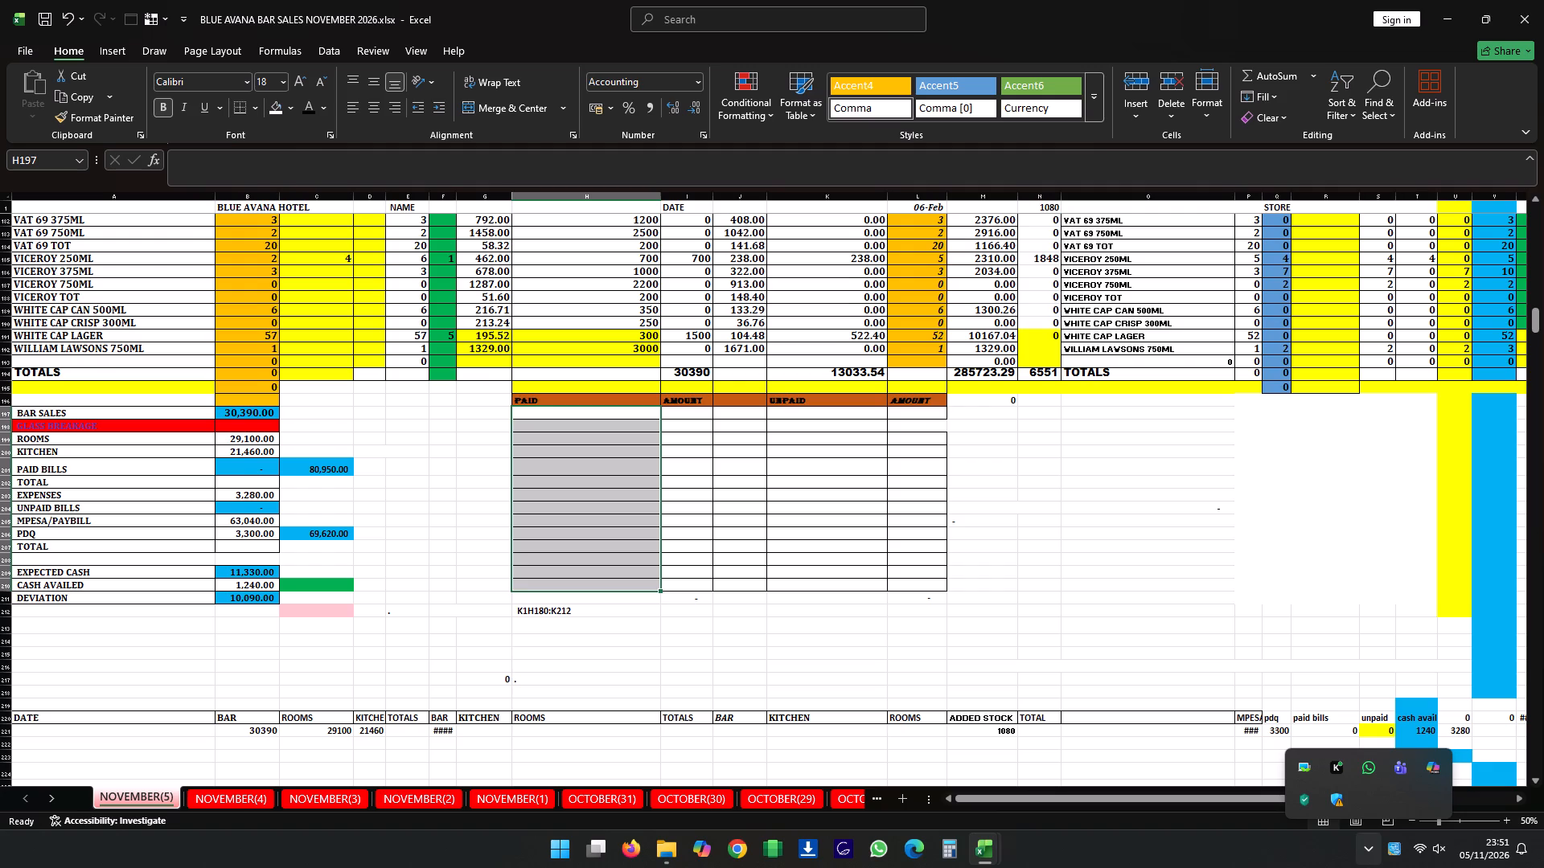
click(998, 534)
Inspect the SUM formulas beneath the UNPAID and PAID AMOUNT columns without changing them.
double_click(928, 458)
double_click(928, 458)
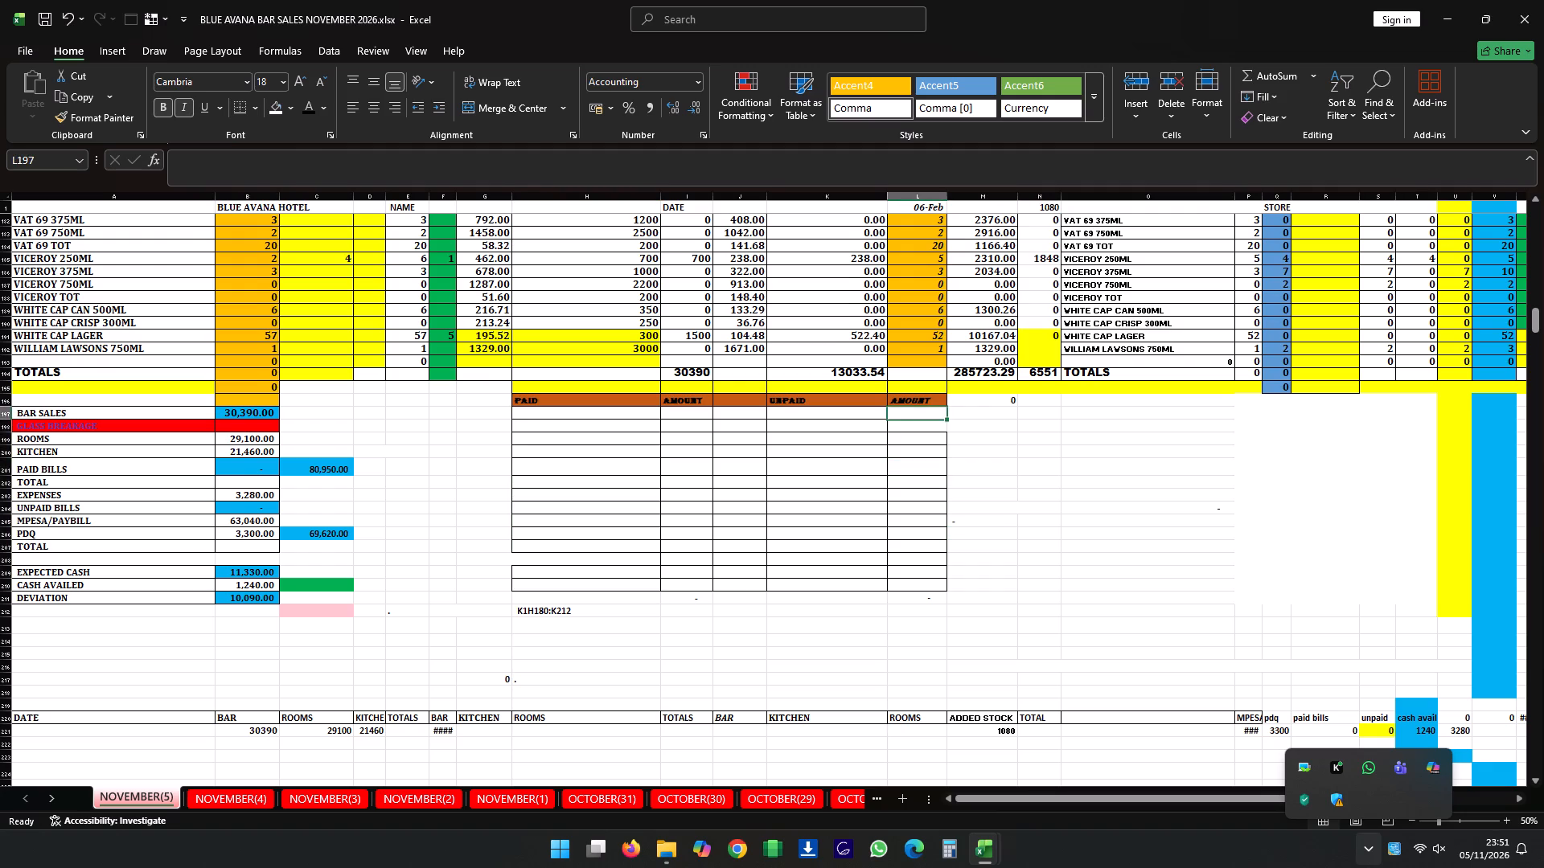
double_click(925, 451)
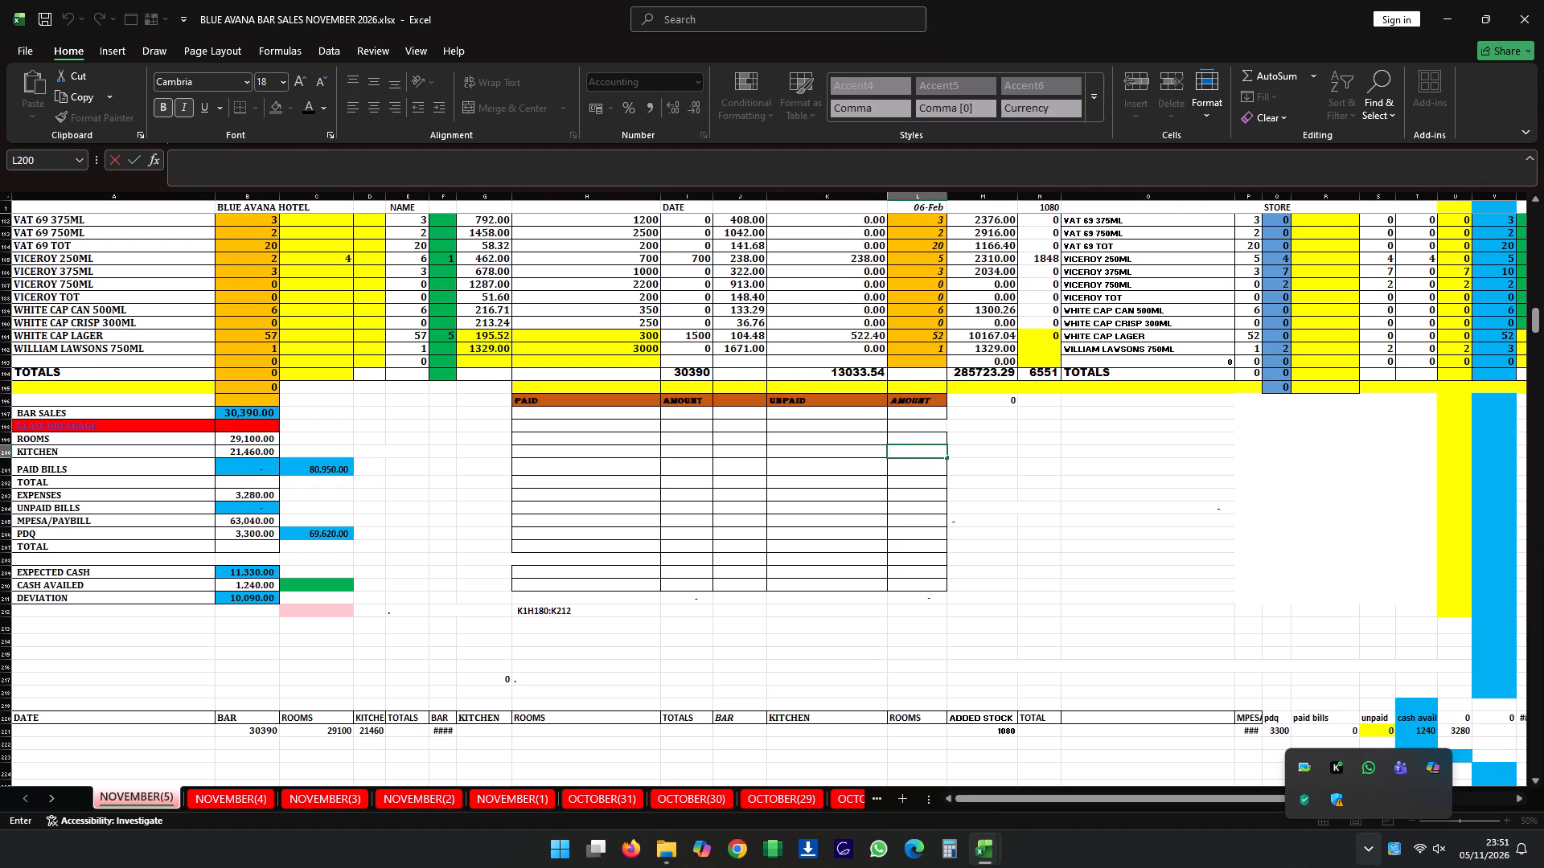
double_click(922, 599)
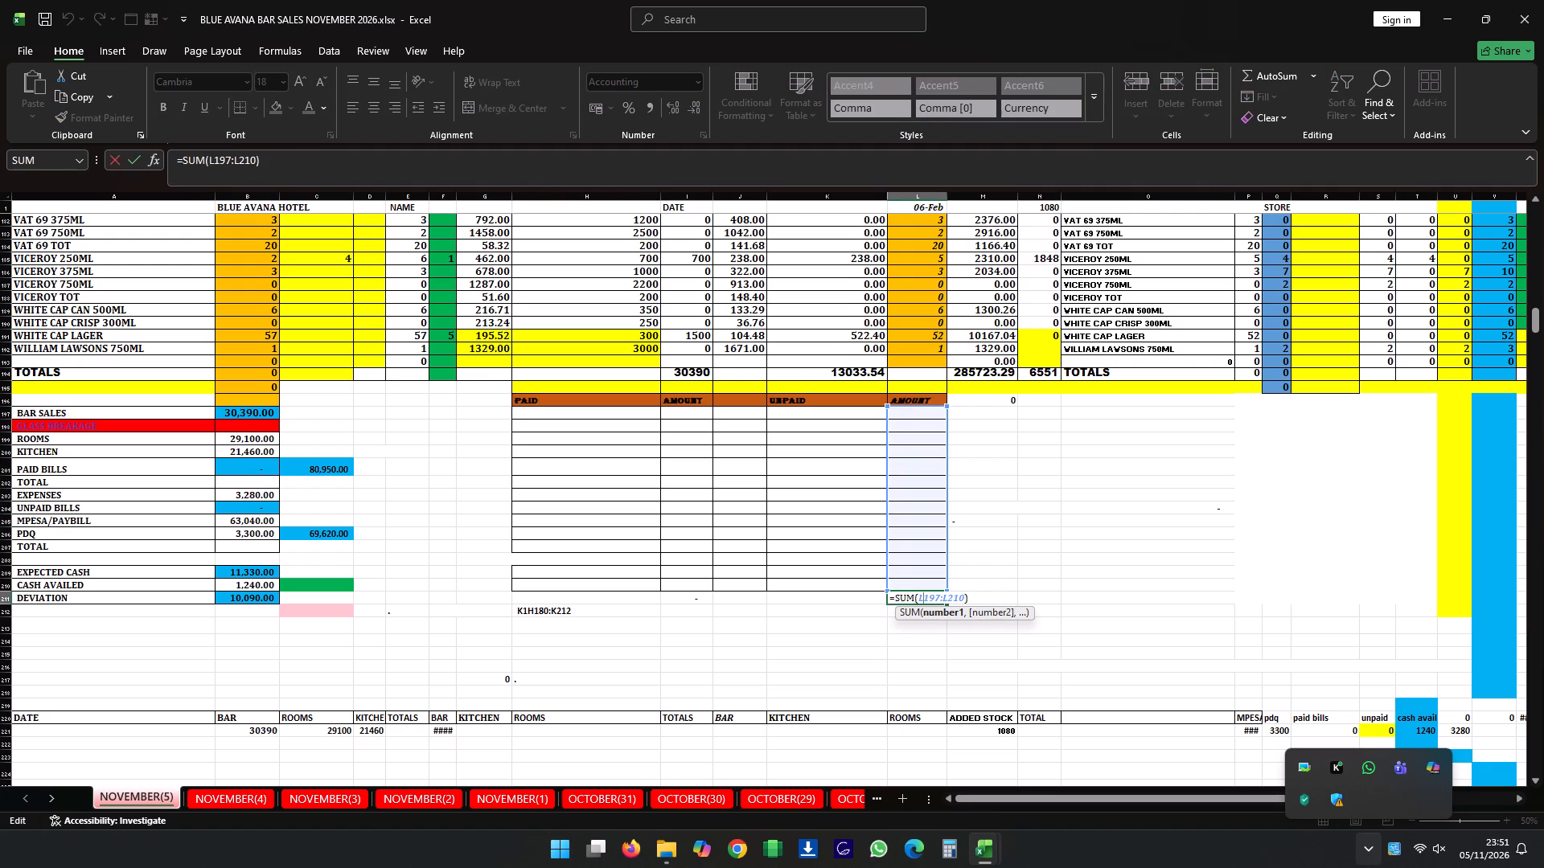
key(Return)
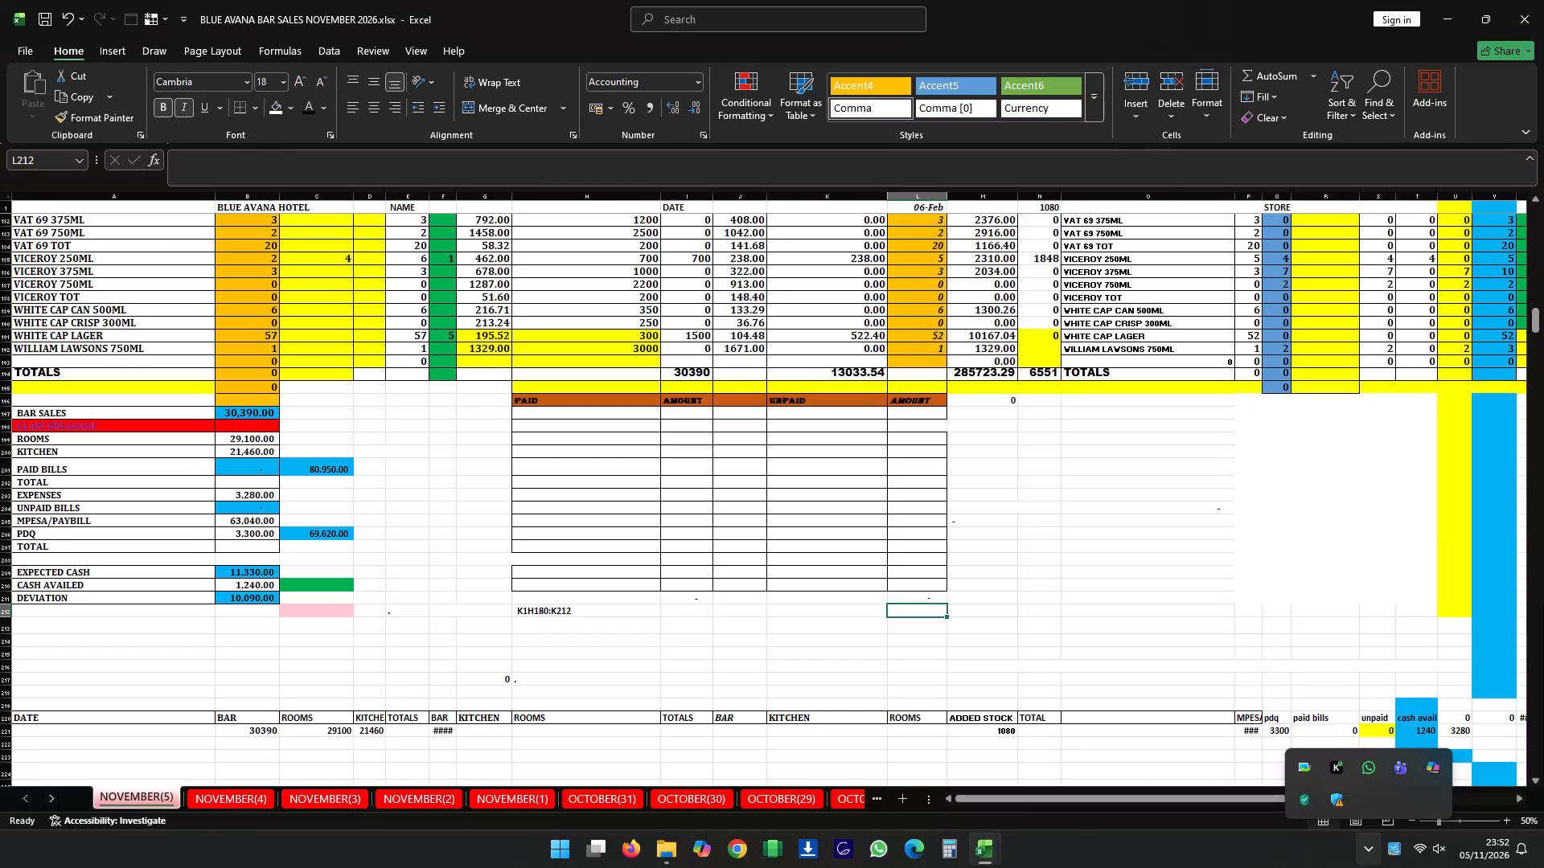
double_click(673, 601)
double_click(674, 597)
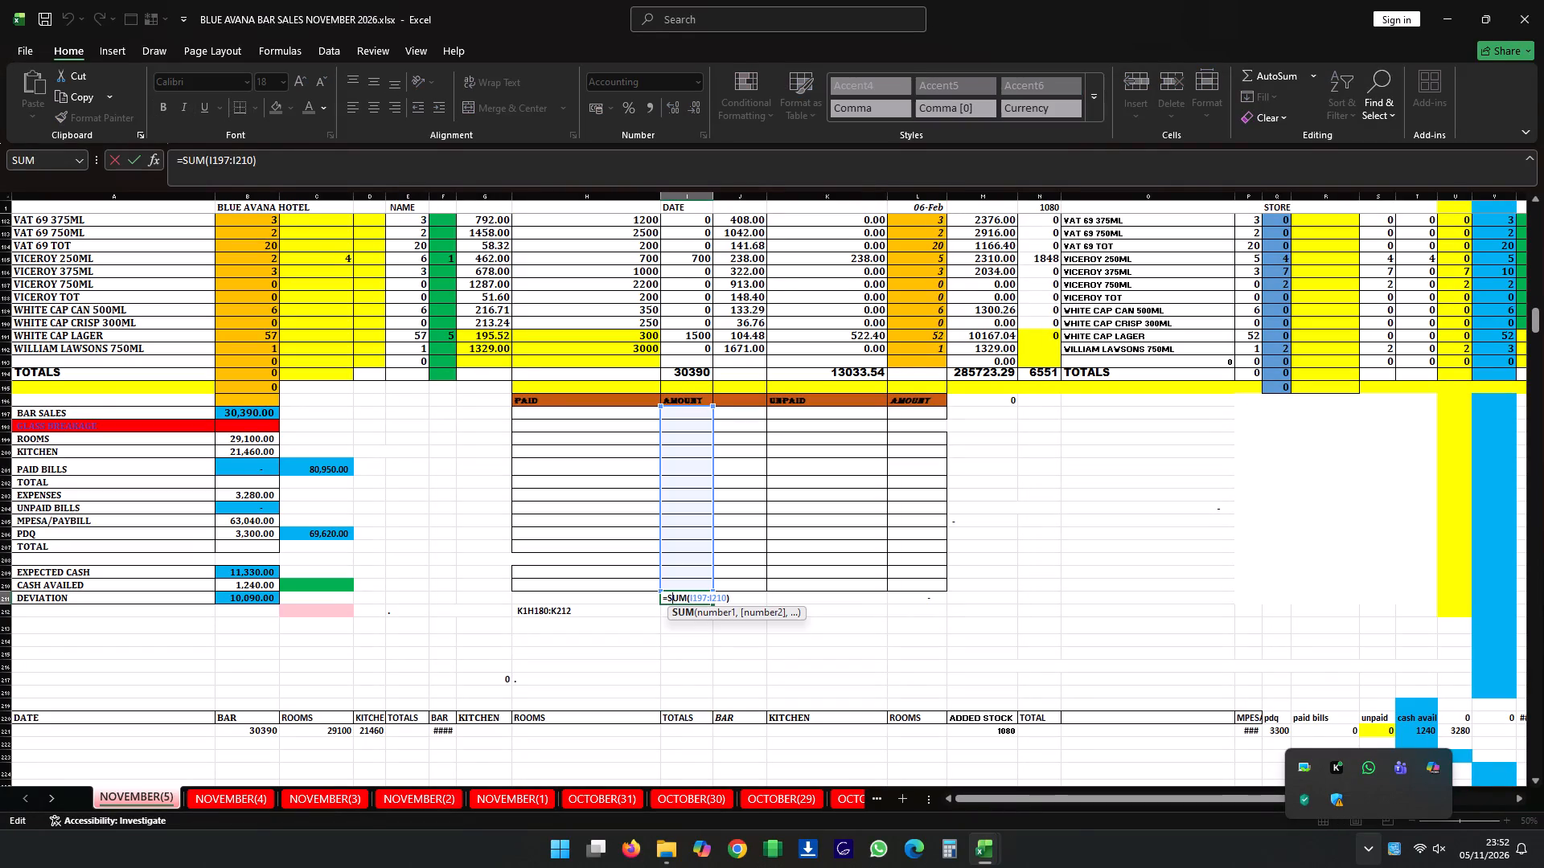
key(Return)
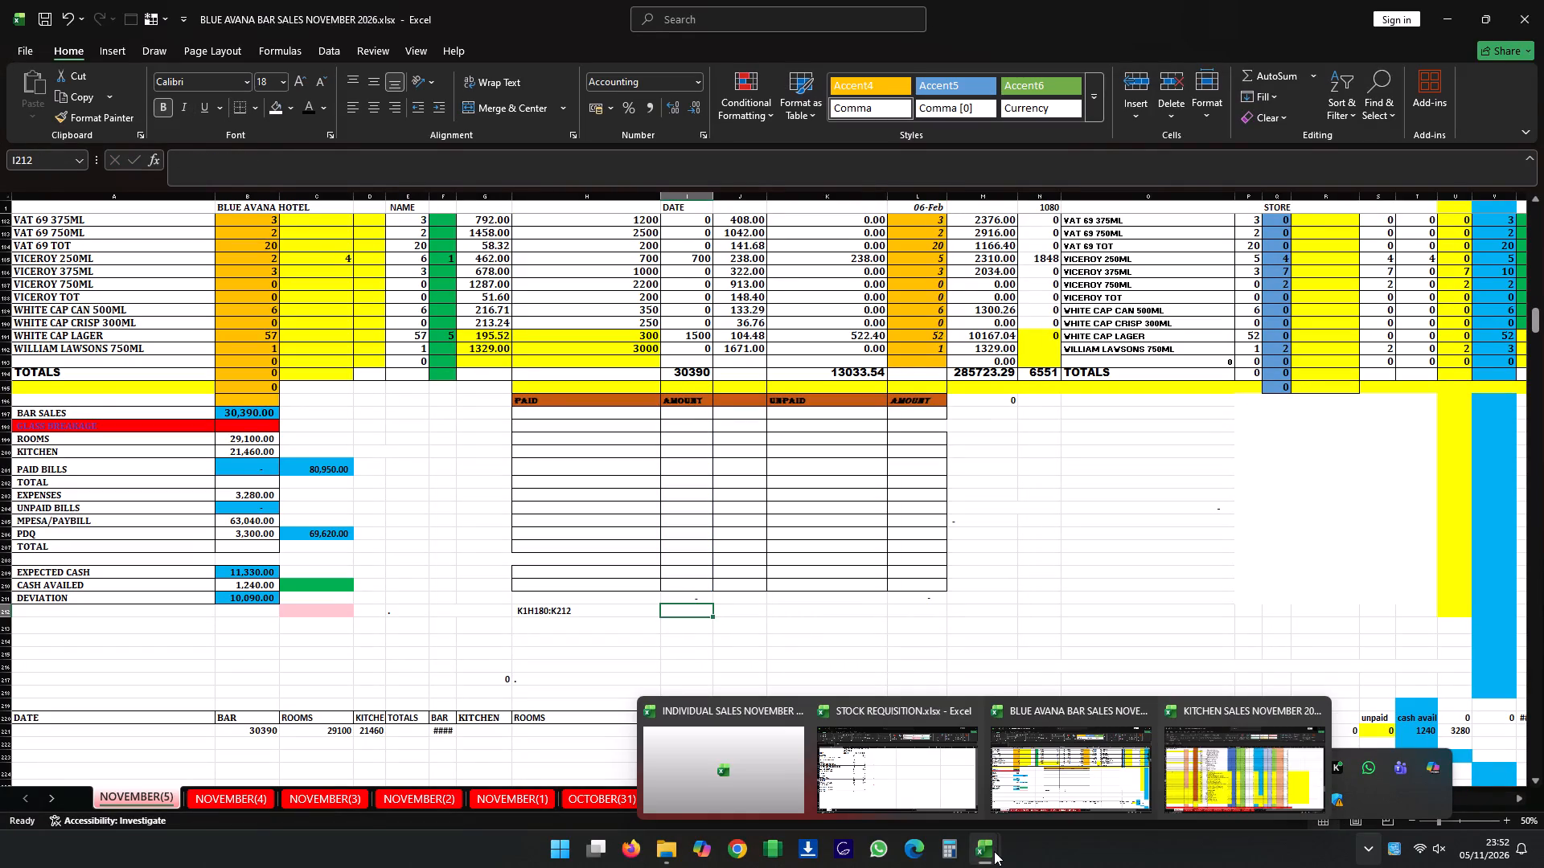
Switch to the KITCHEN SALES NOVEMBER 2026 workbook and examine the TOTAL row and summary section of NOVEMBER(5).
click(1199, 783)
scroll(561, 657, down, 6)
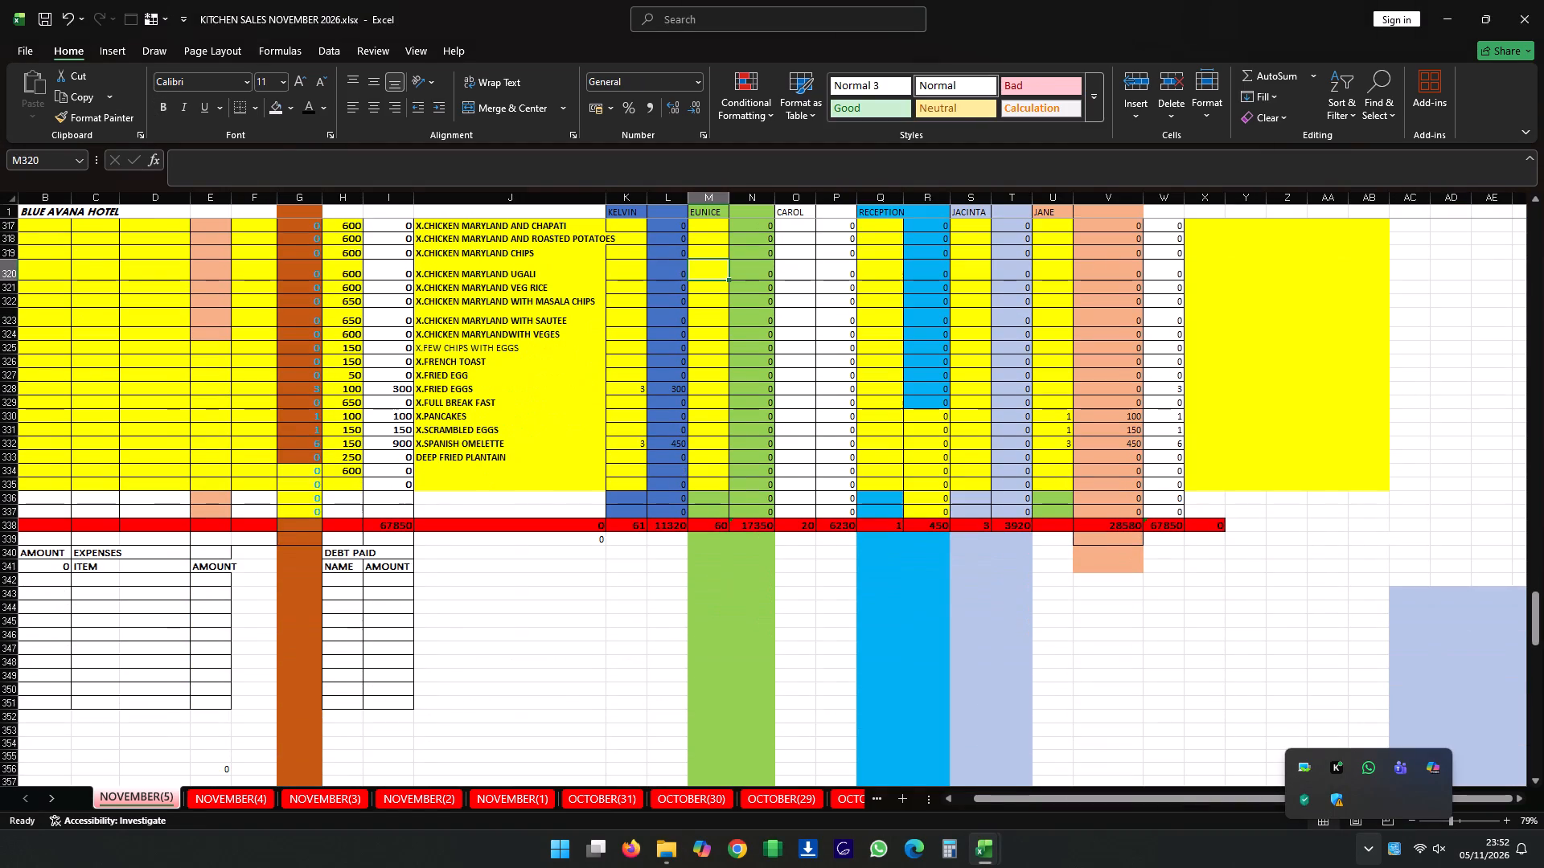
drag(991, 800, 813, 805)
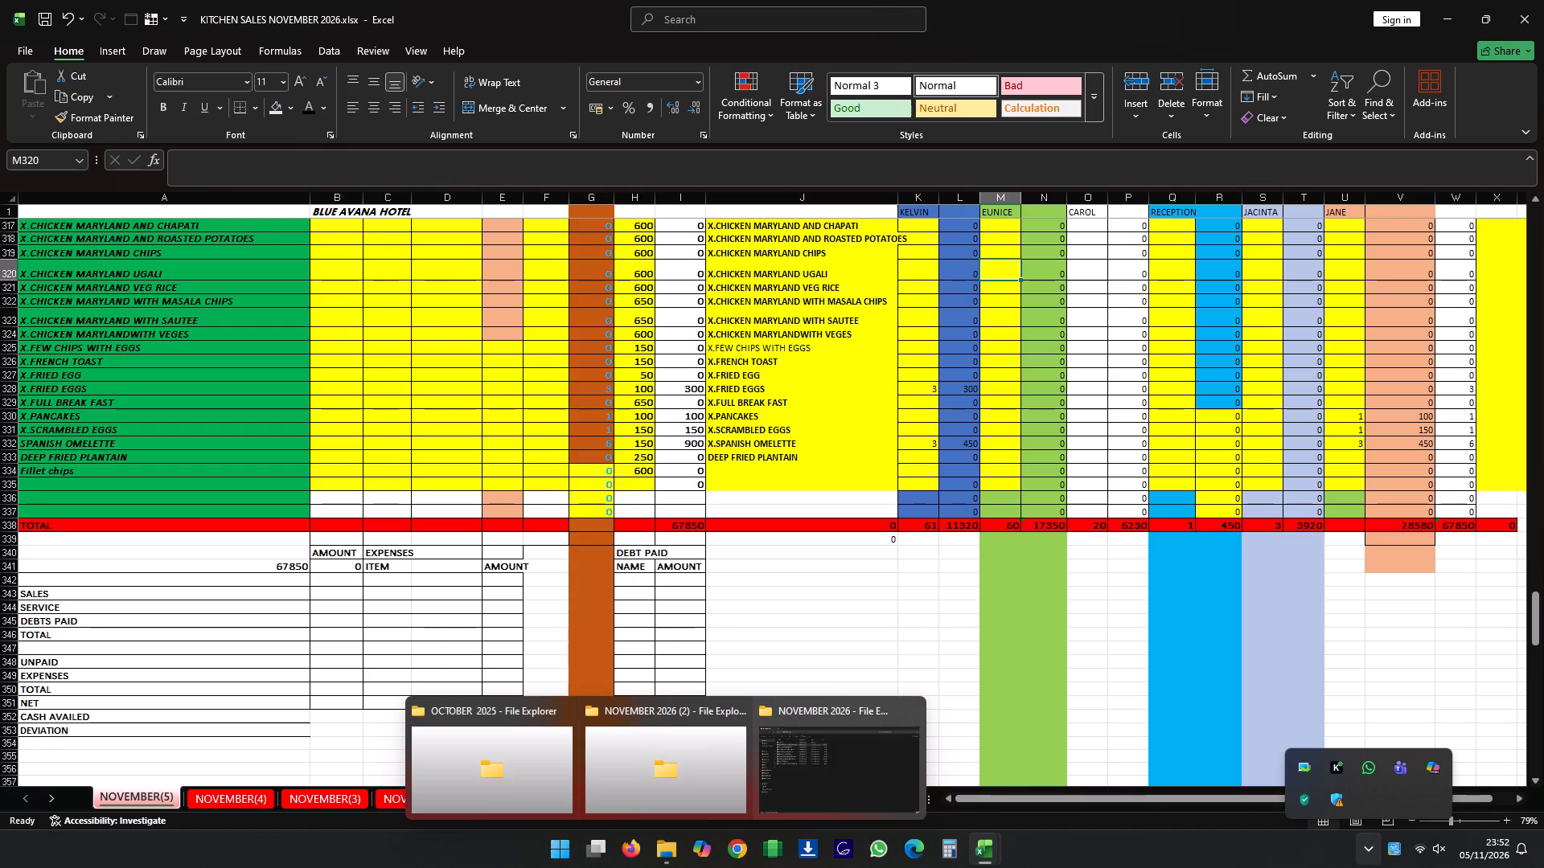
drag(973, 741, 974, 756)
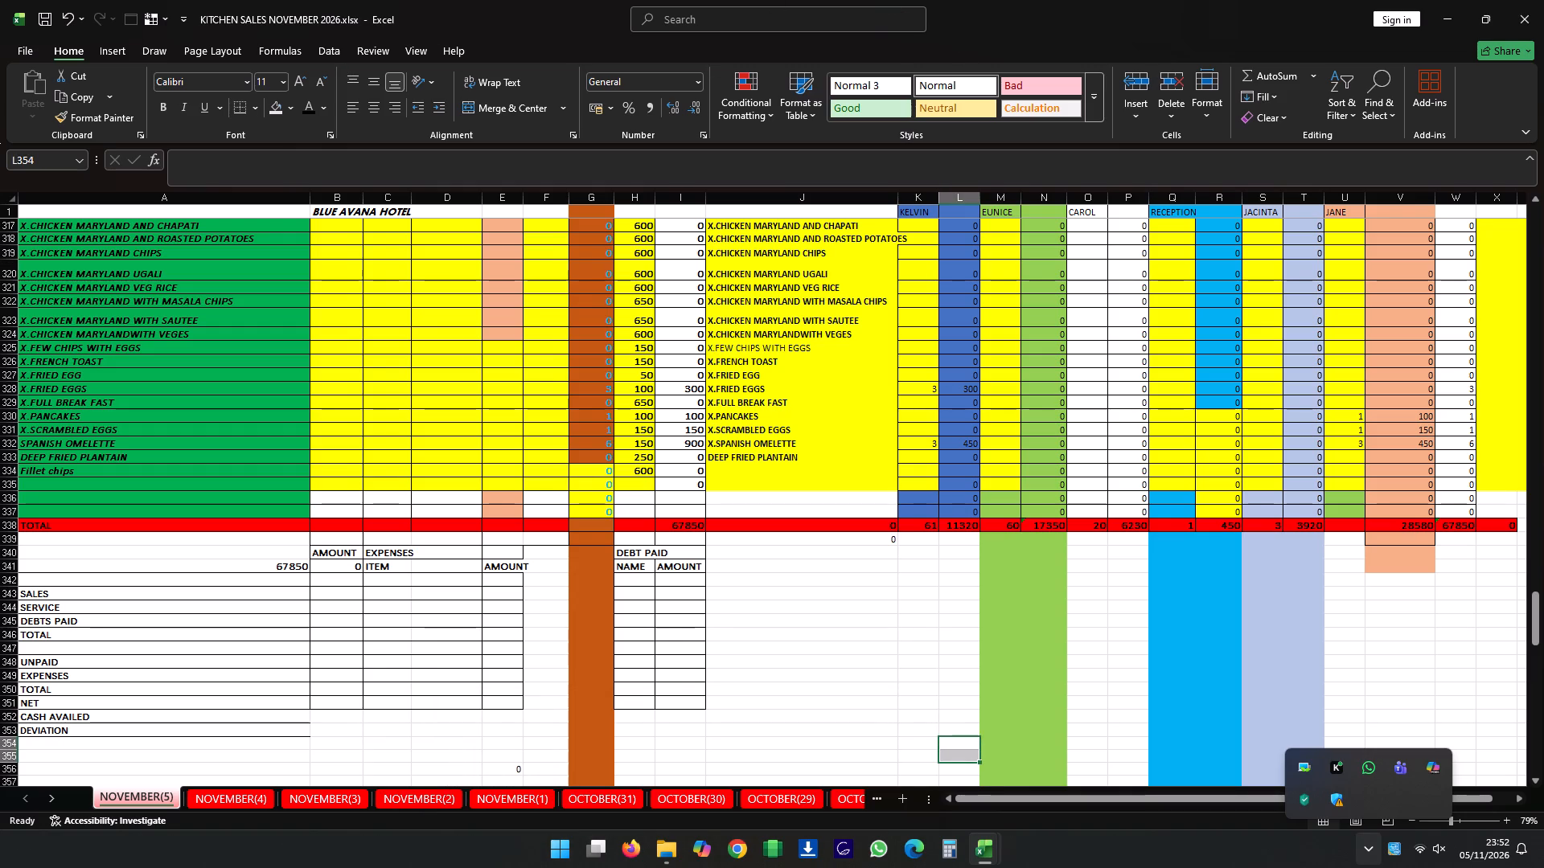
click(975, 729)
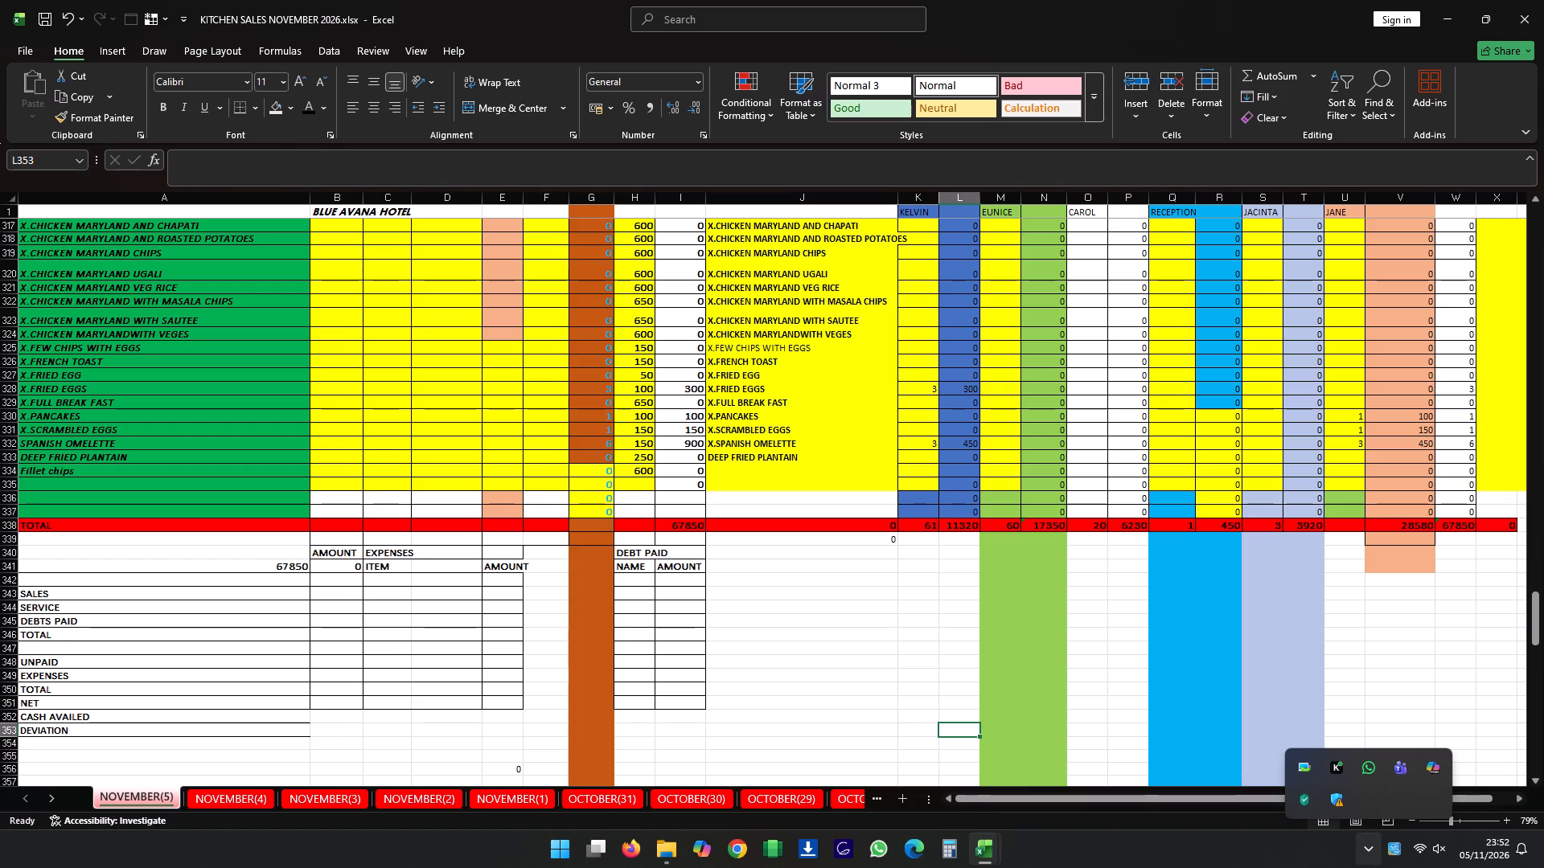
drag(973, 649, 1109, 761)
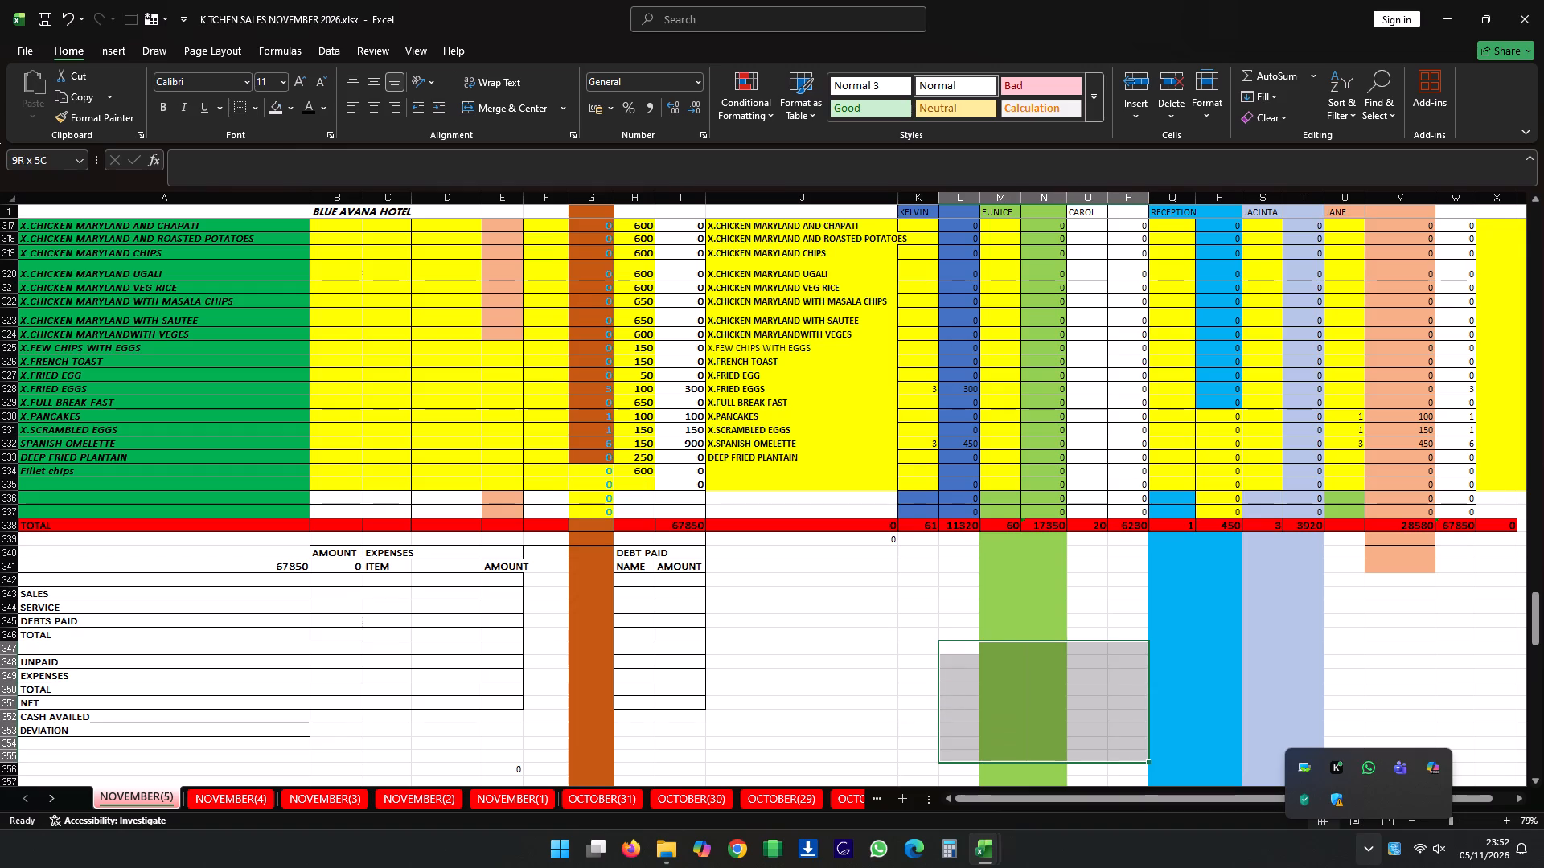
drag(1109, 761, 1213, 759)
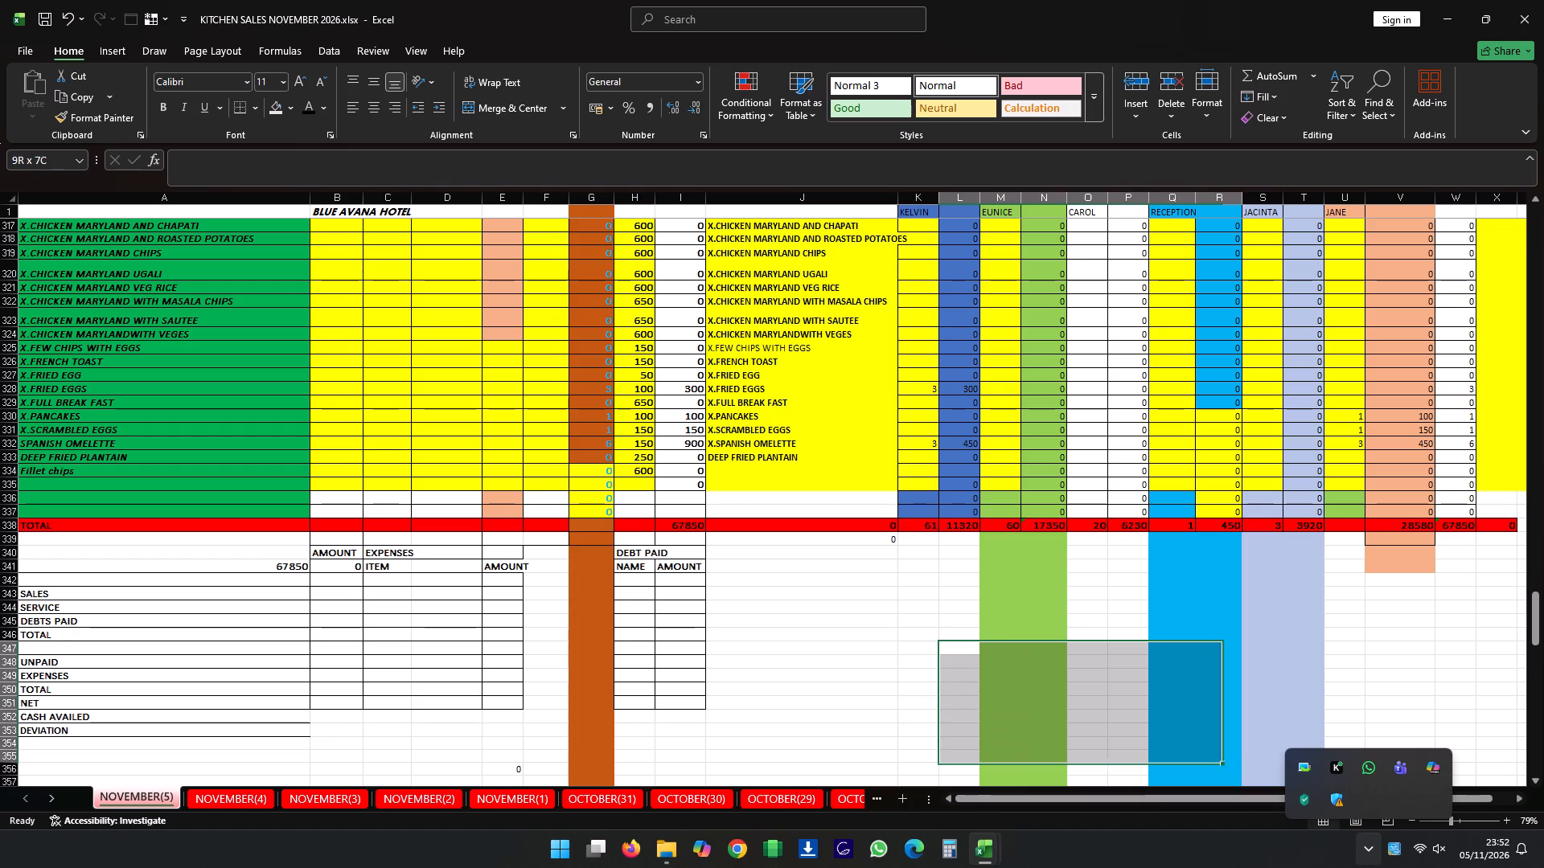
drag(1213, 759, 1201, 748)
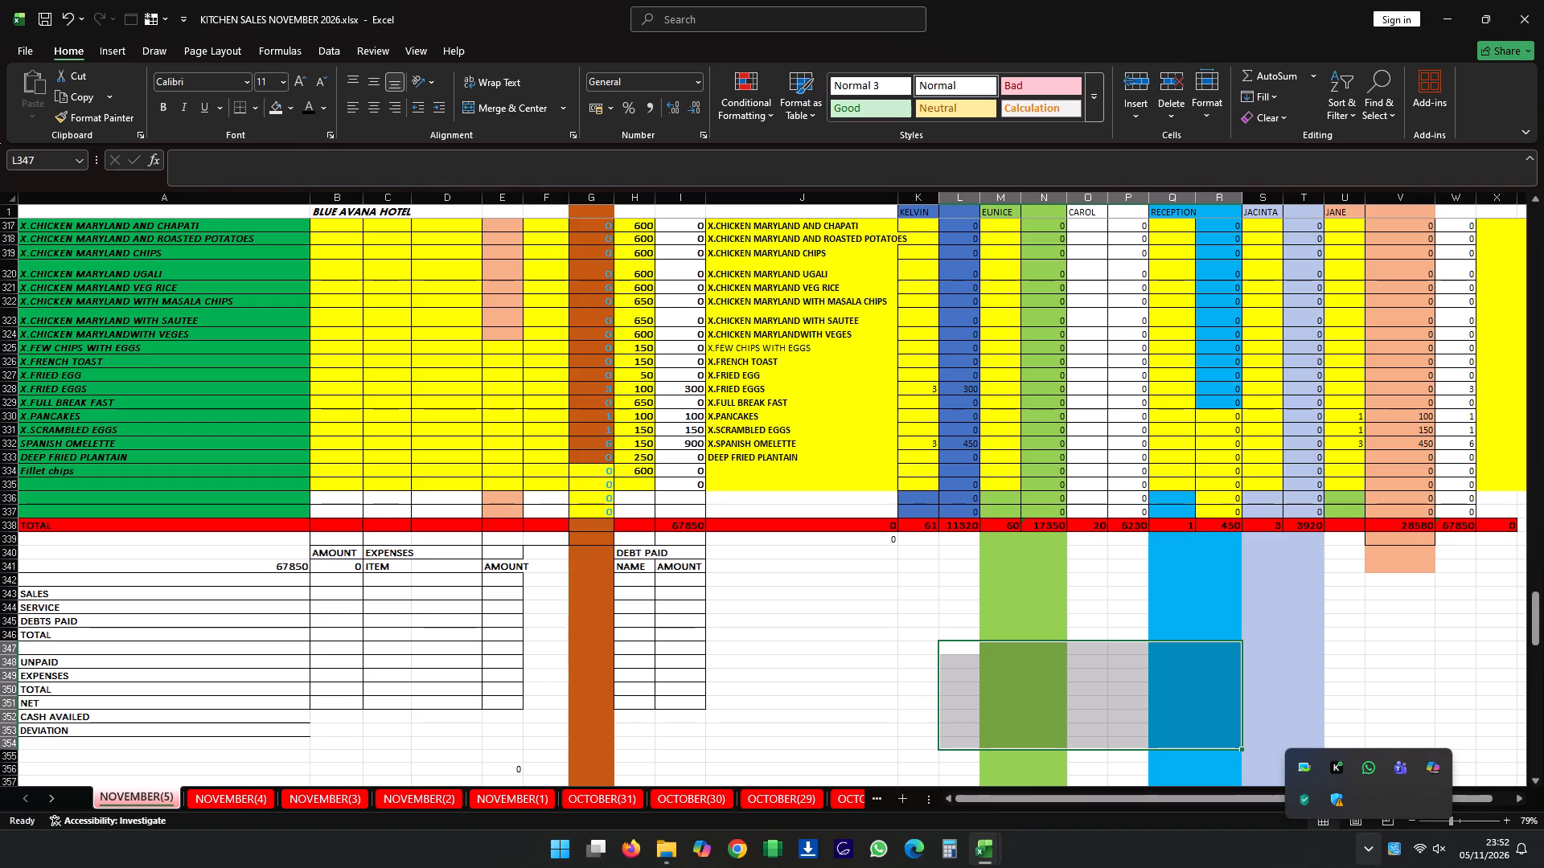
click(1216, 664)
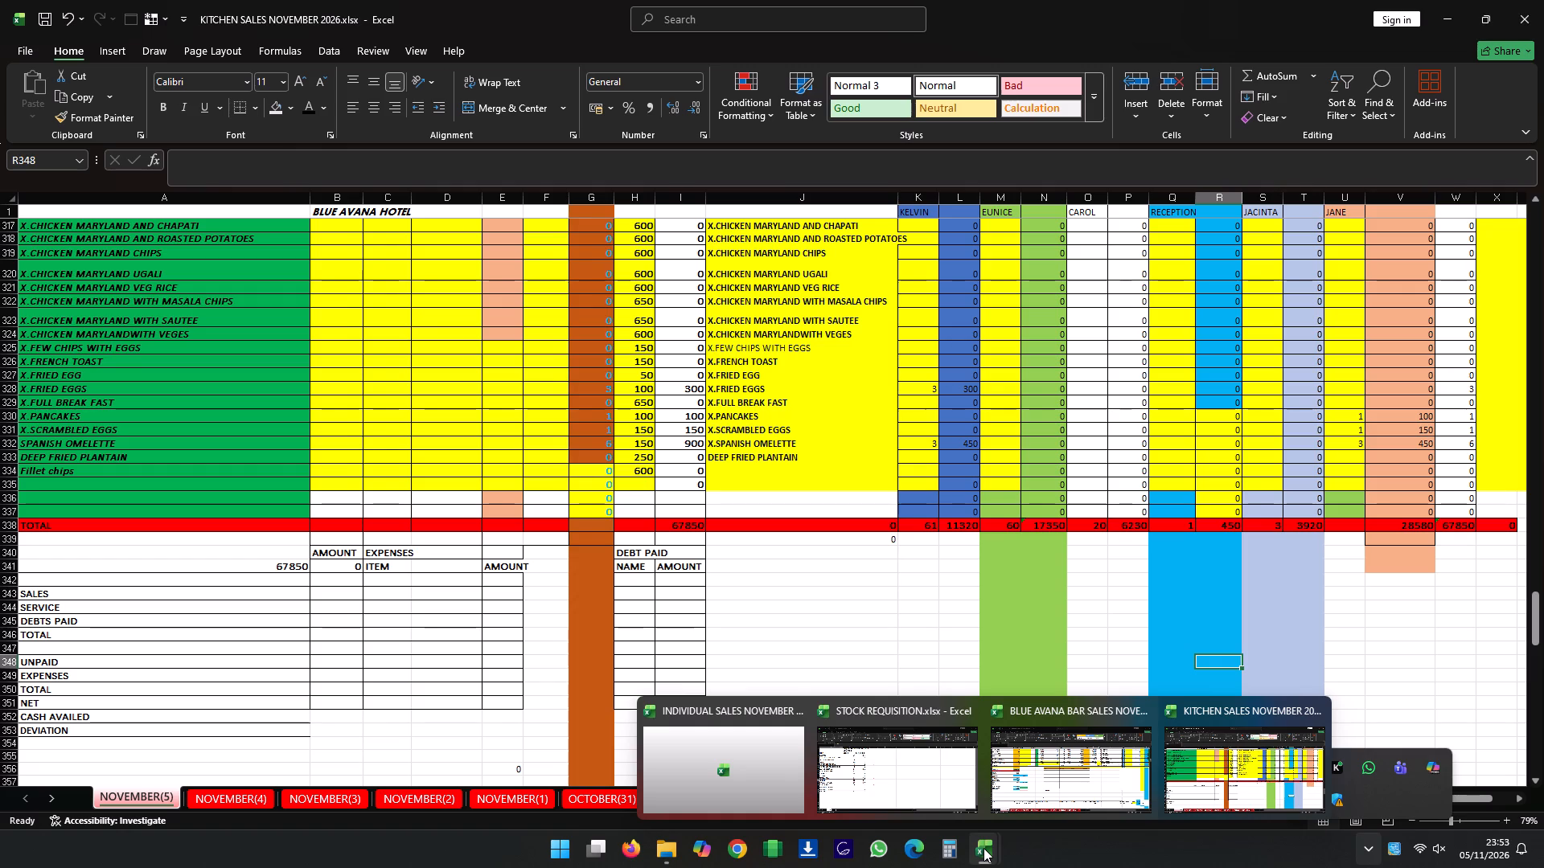
Switch to the BLUE AVANA BAR SALES workbook and set KITCHEN to 67850 and ROOMS to 18500 in the NOVEMBER(5) summary.
click(1037, 761)
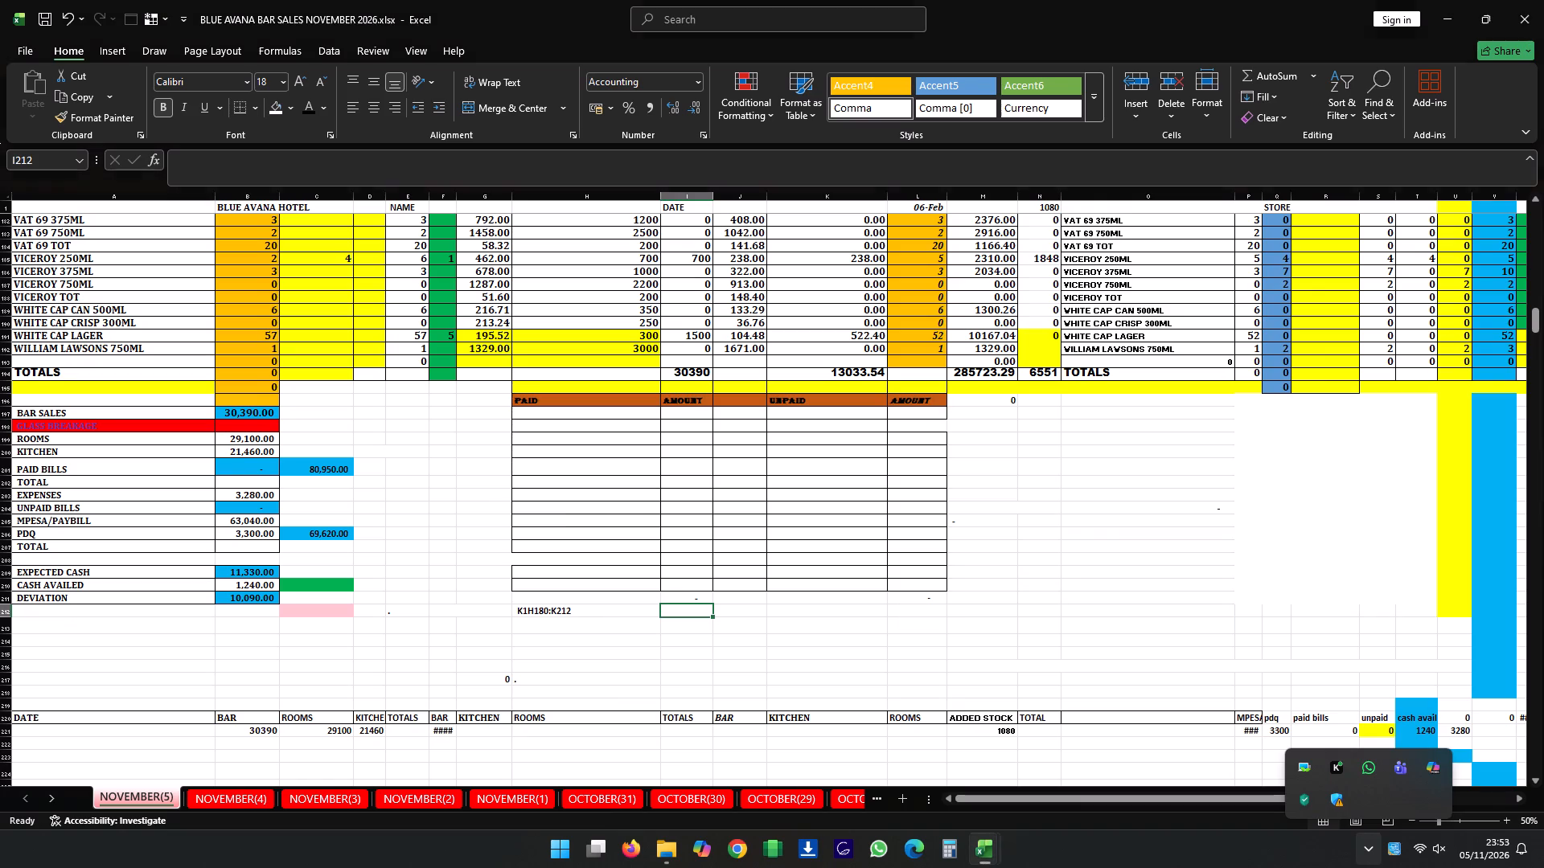
click(238, 450)
text(67850)
key(Up)
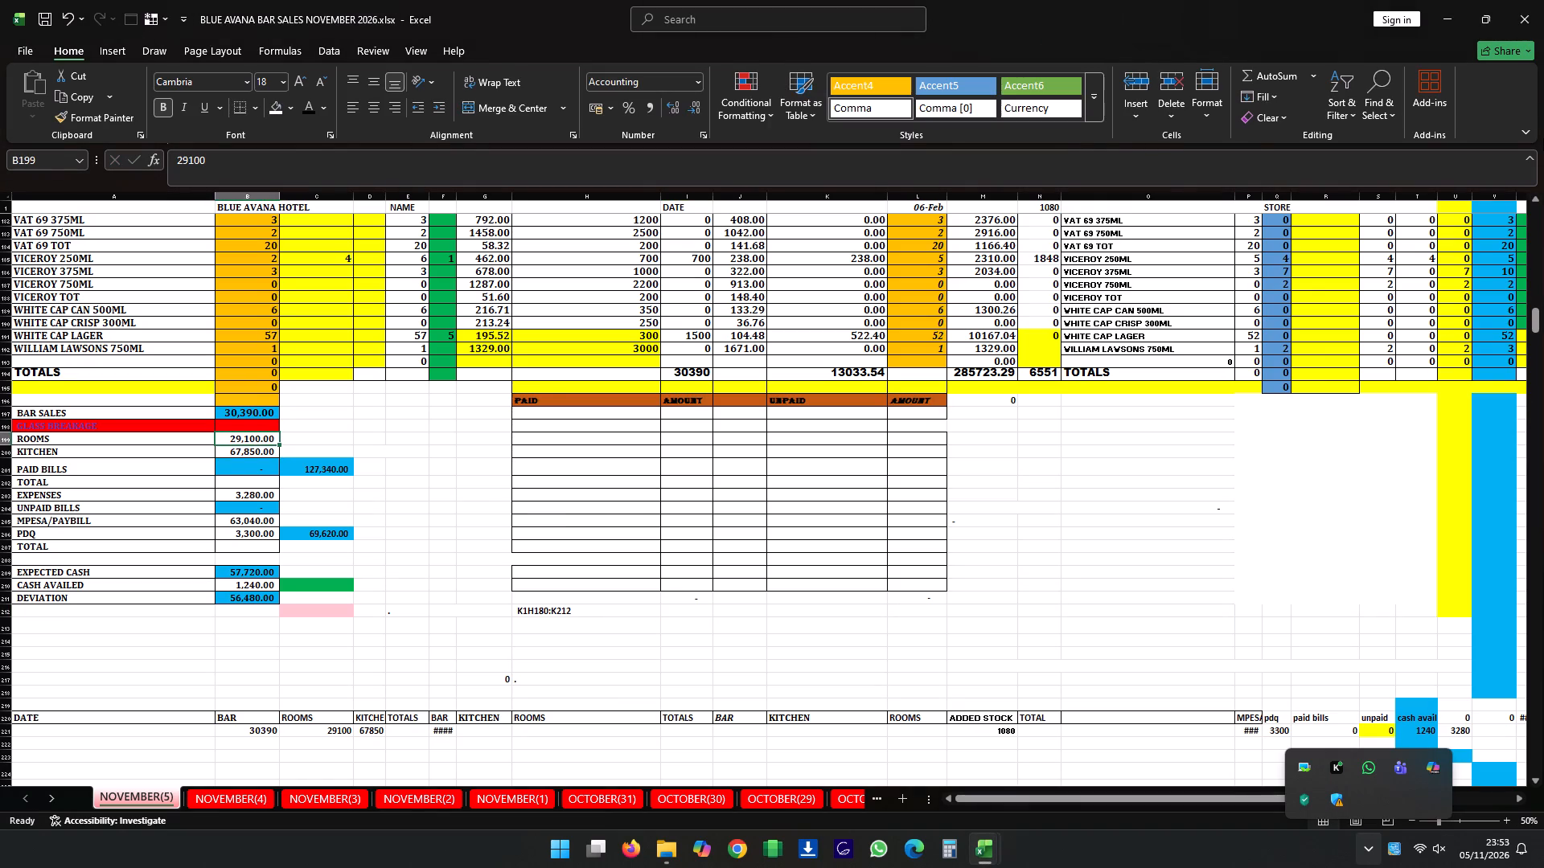
text(18500)
key(Down)
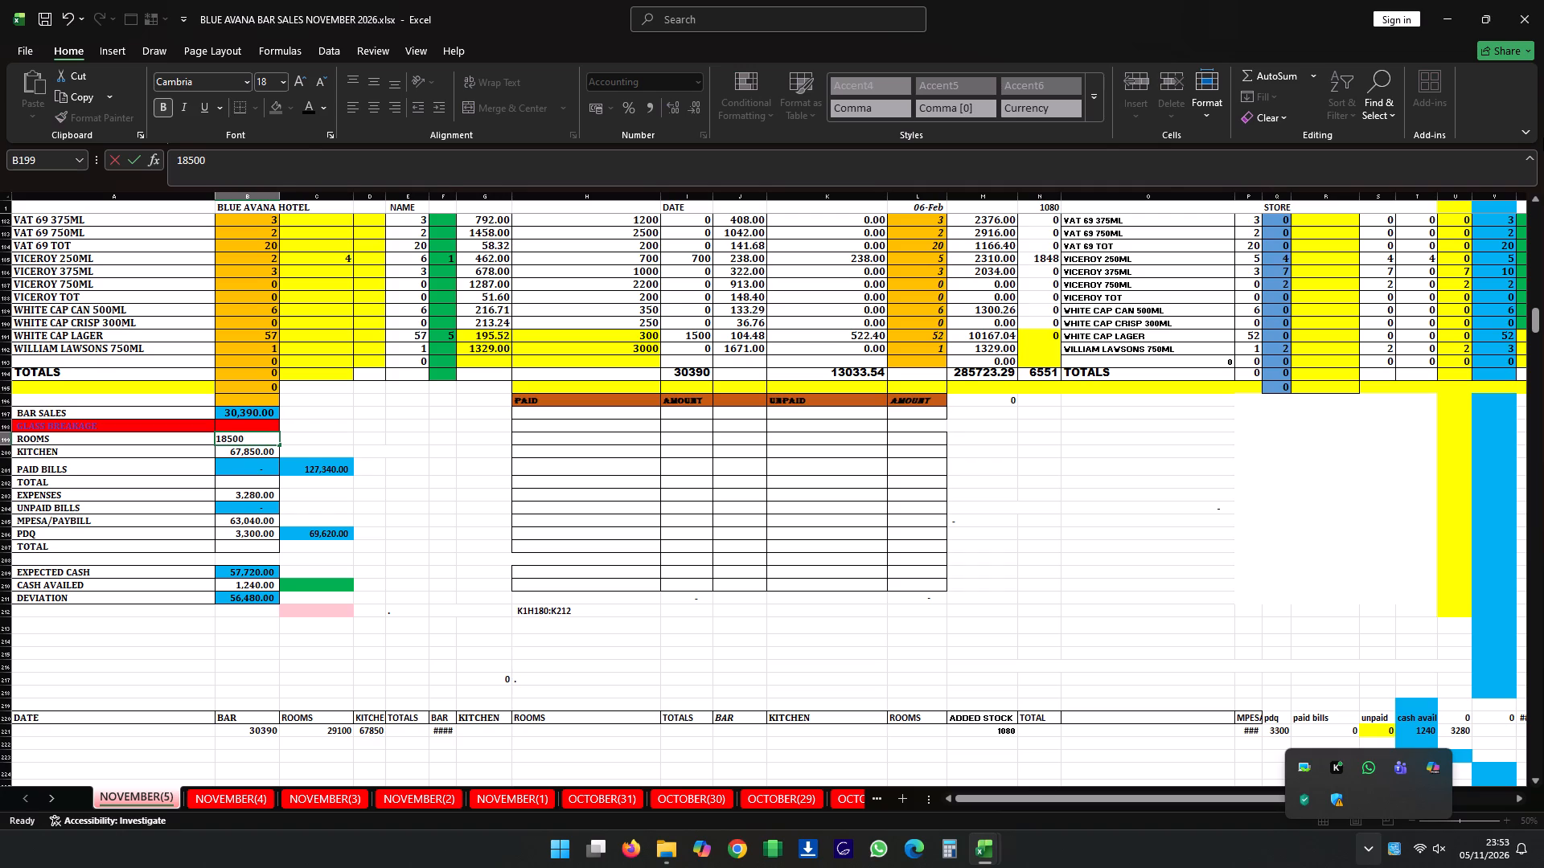
Set EXPENSES to 3695, MPESA/PAYBILL to 77170 and PDQ to 750 in the summary.
key(Down)
key(Down)
key(Down)
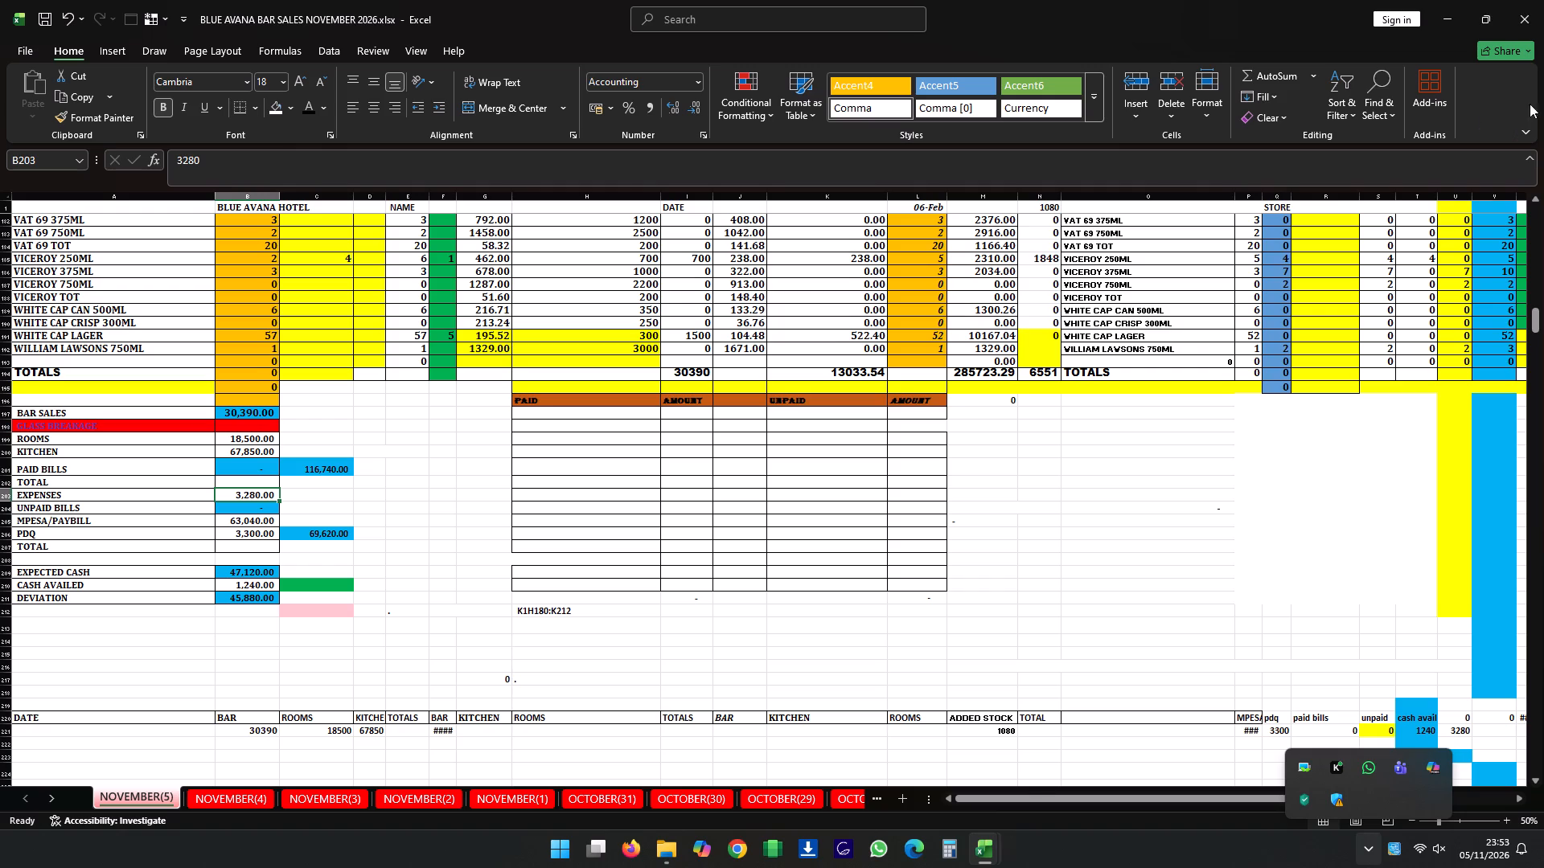
text(3695)
key(Down)
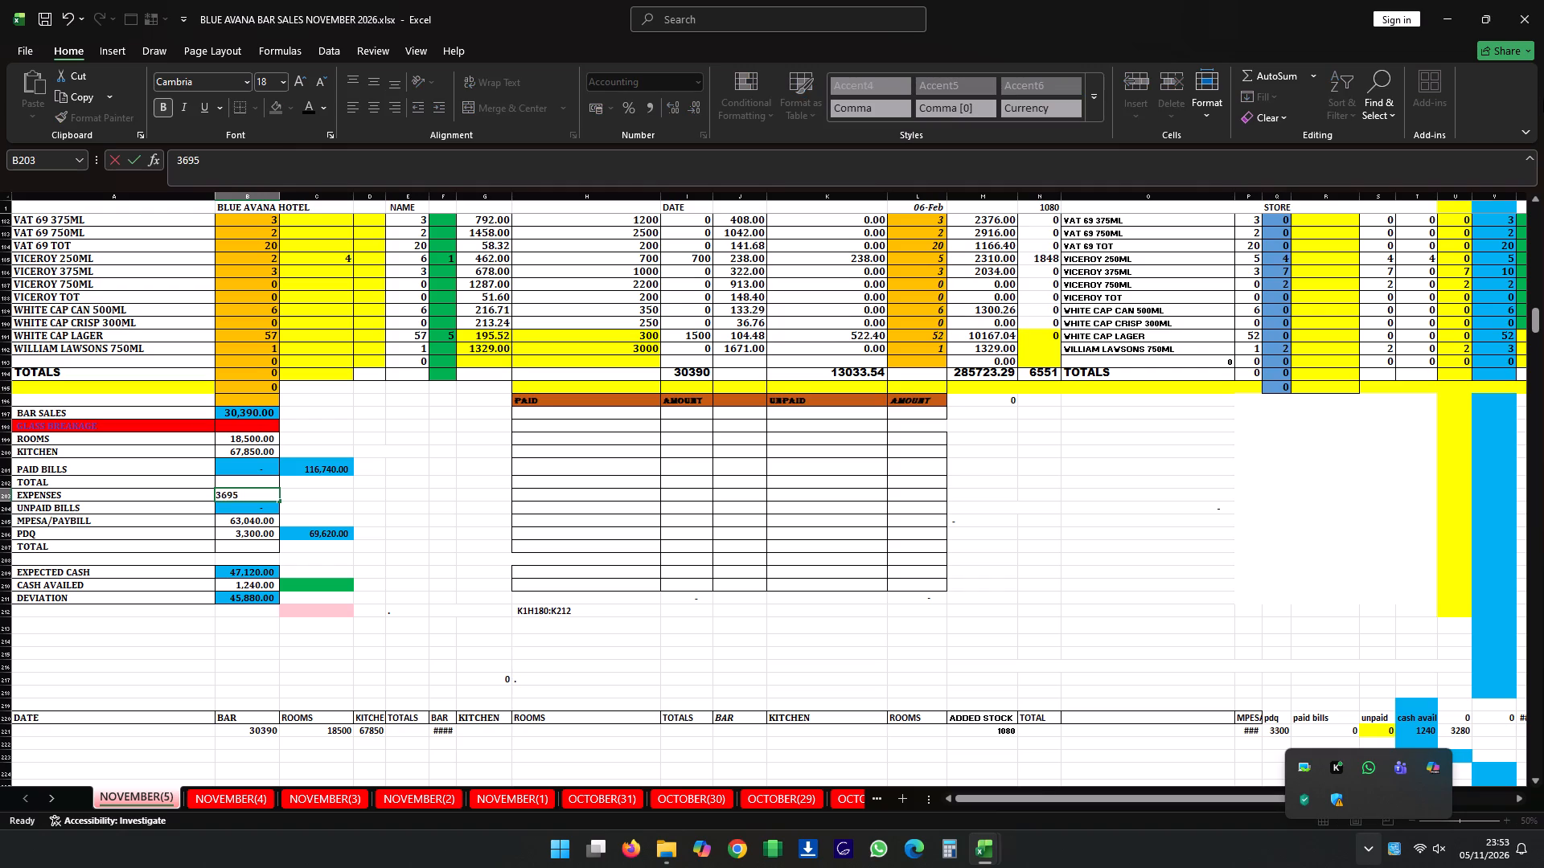
key(Down)
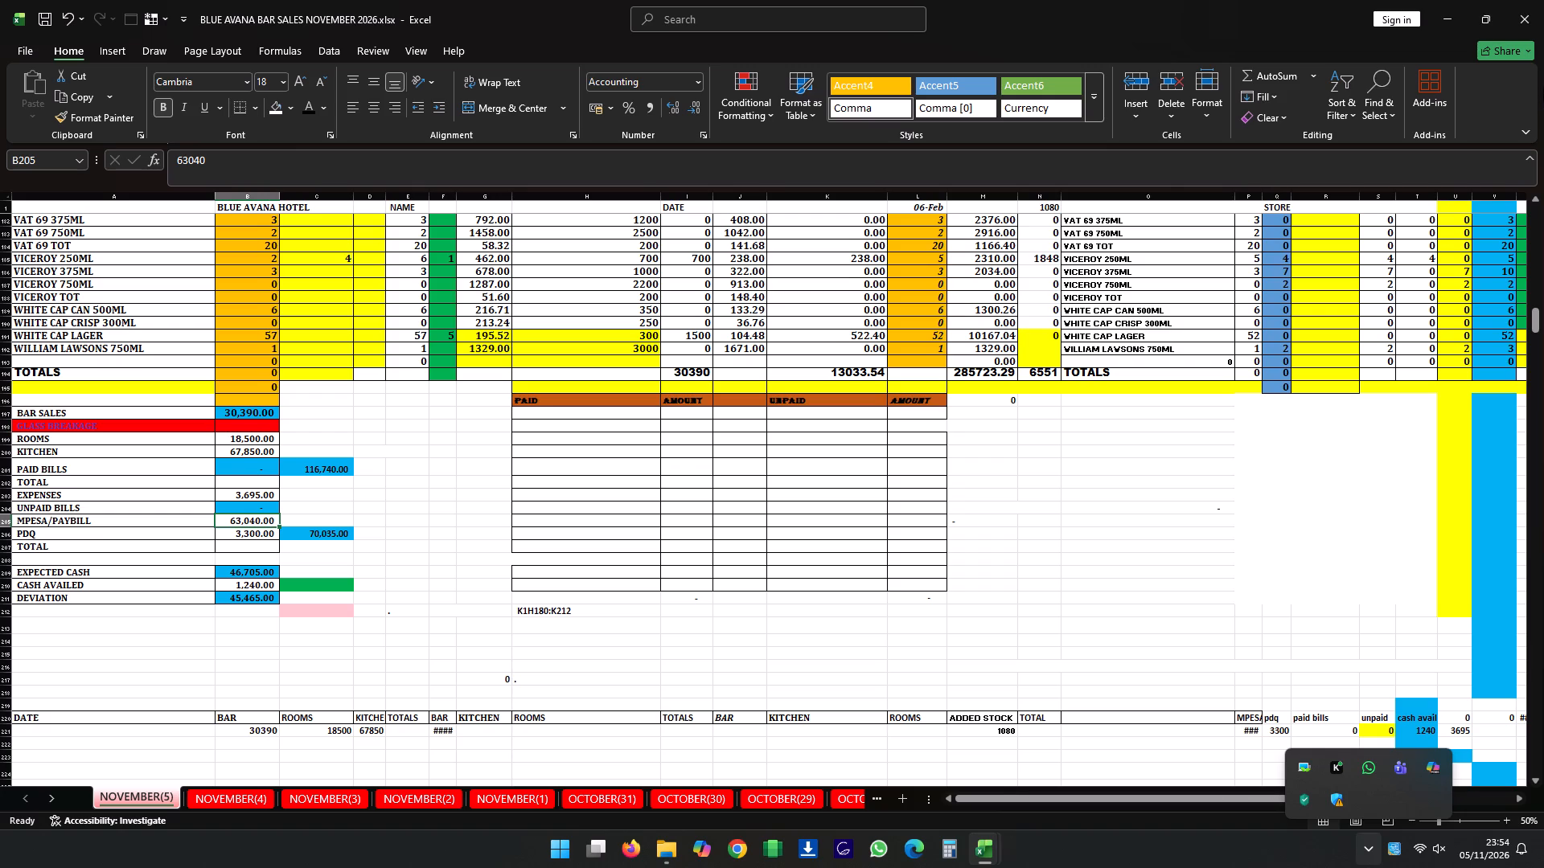
text(77)
text(170)
key(Down)
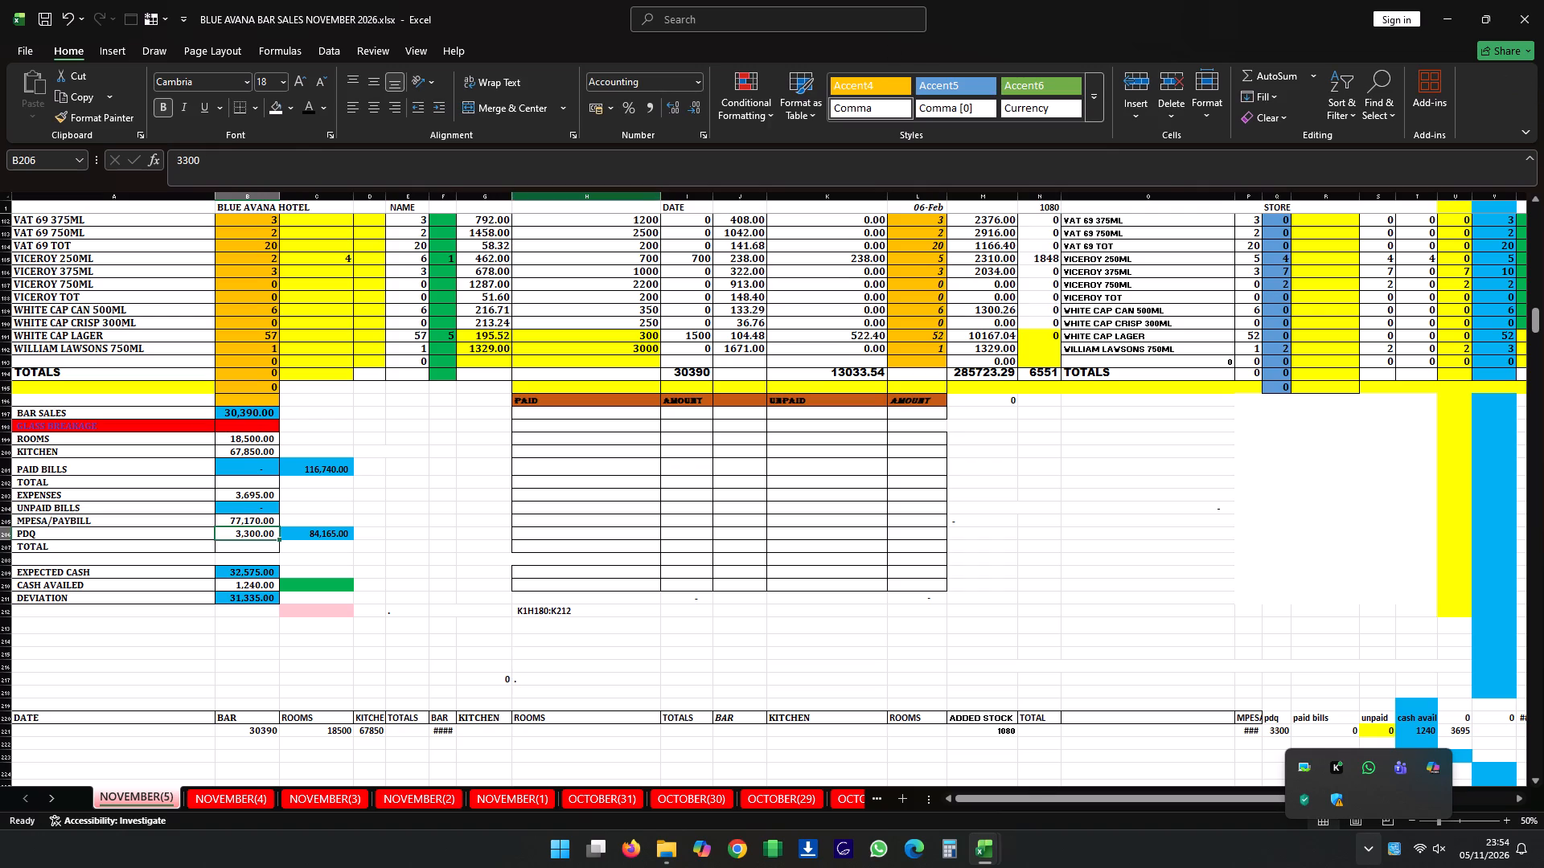
key(7)
key(5)
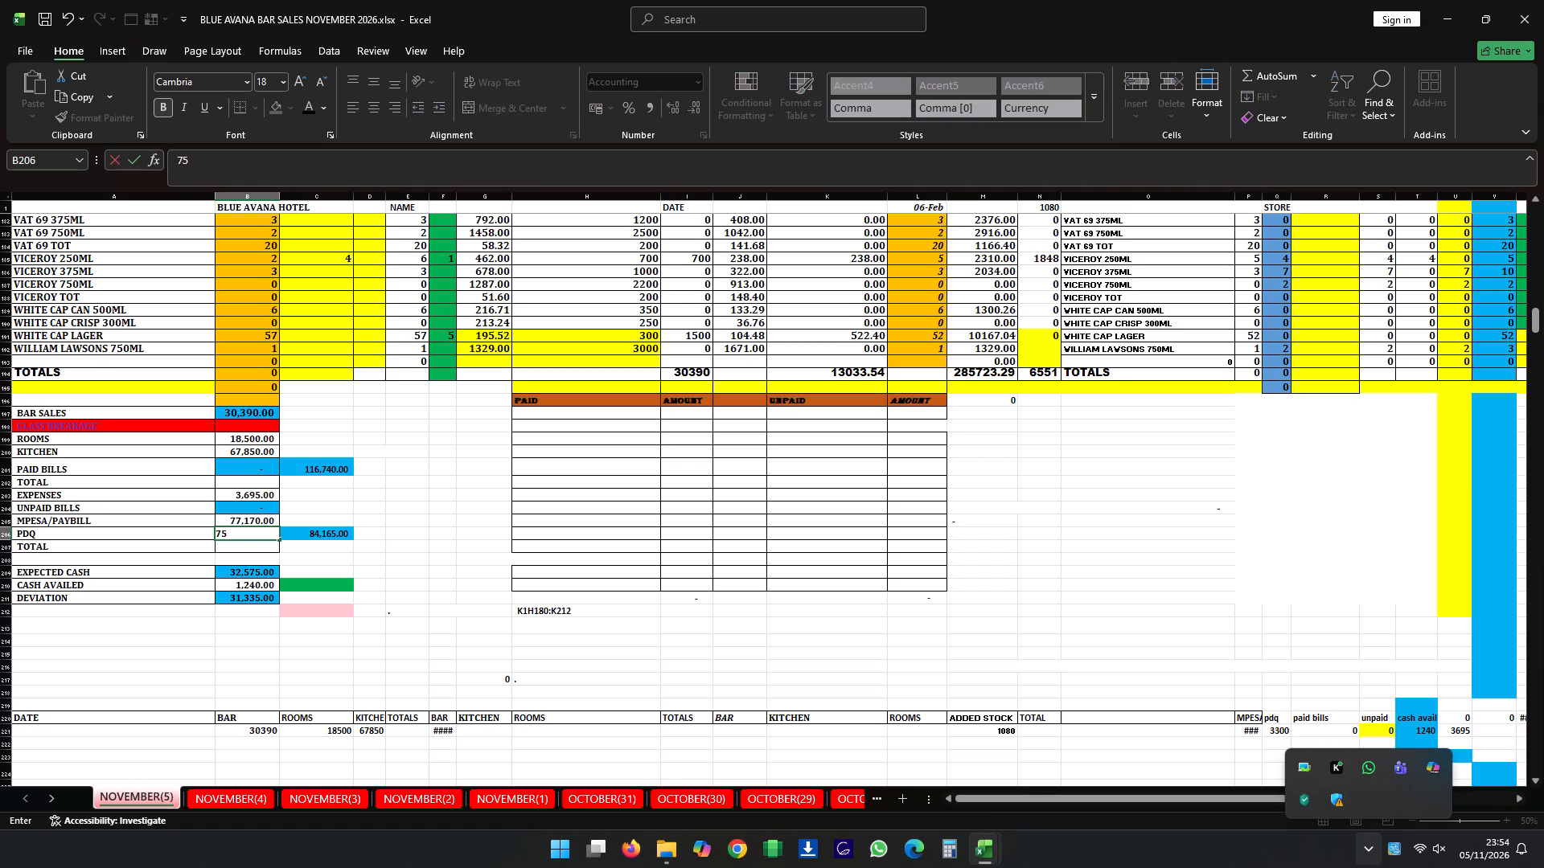
key(0)
key(Down)
key(Down)
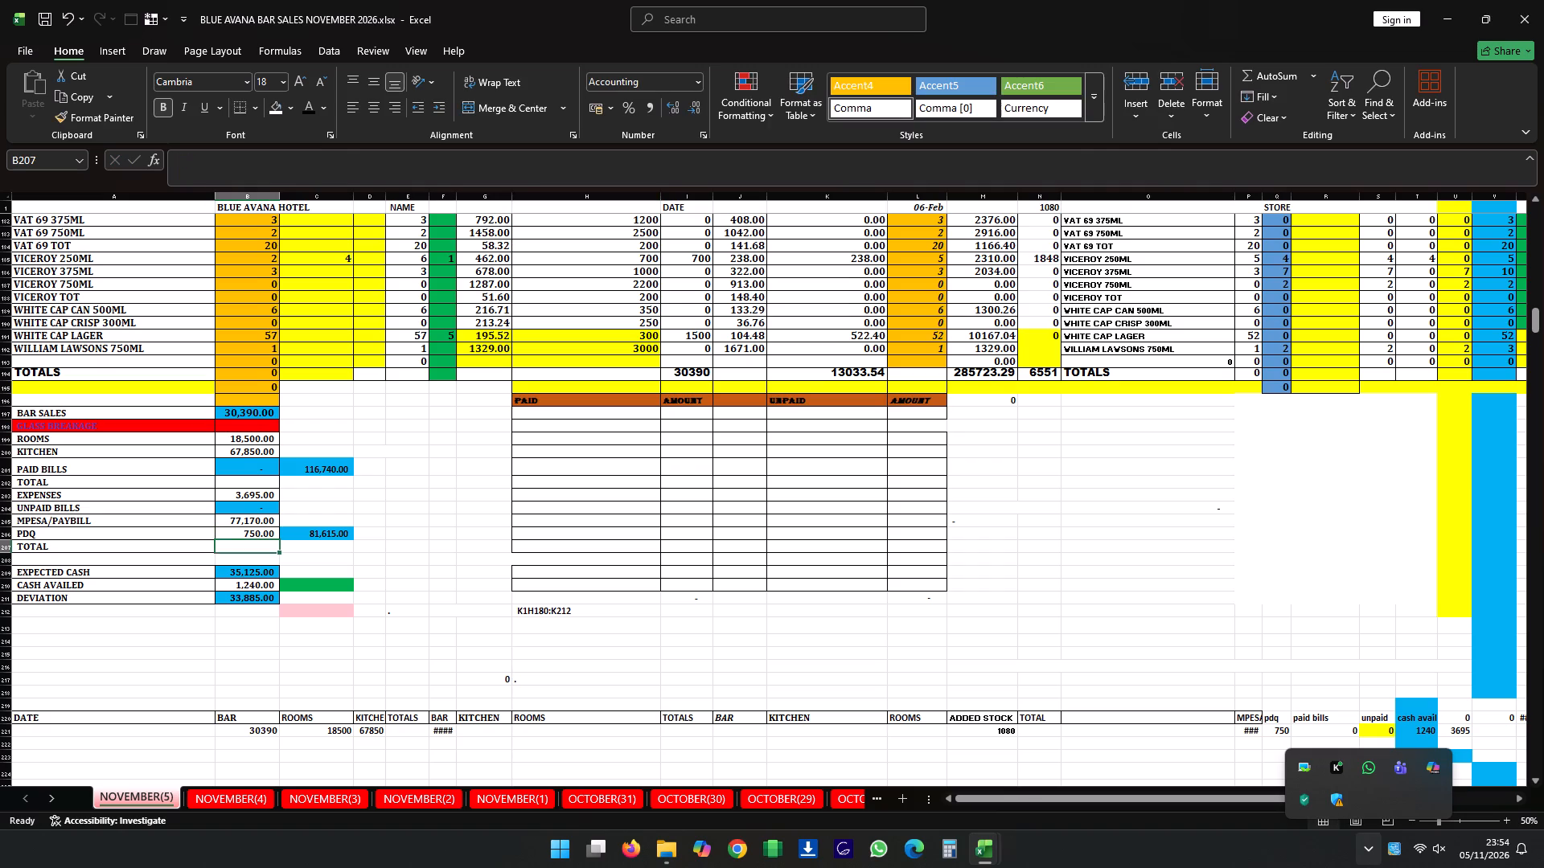
Review the summary entries and formulas from PAID BILLS down to CASH AVAILED.
key(Down)
key(Down)
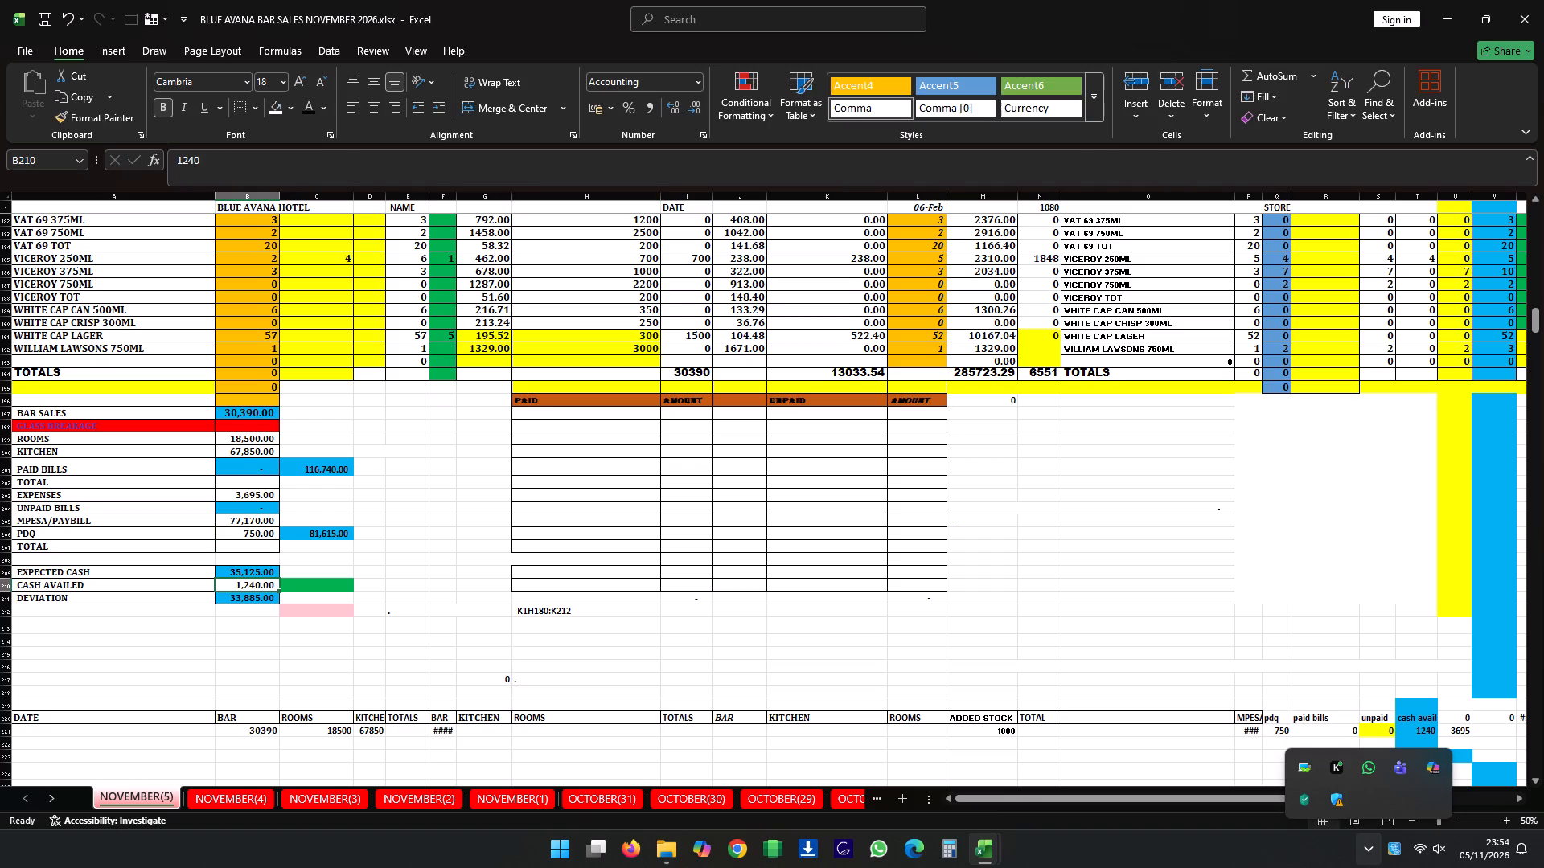
key(Up)
key(Up)
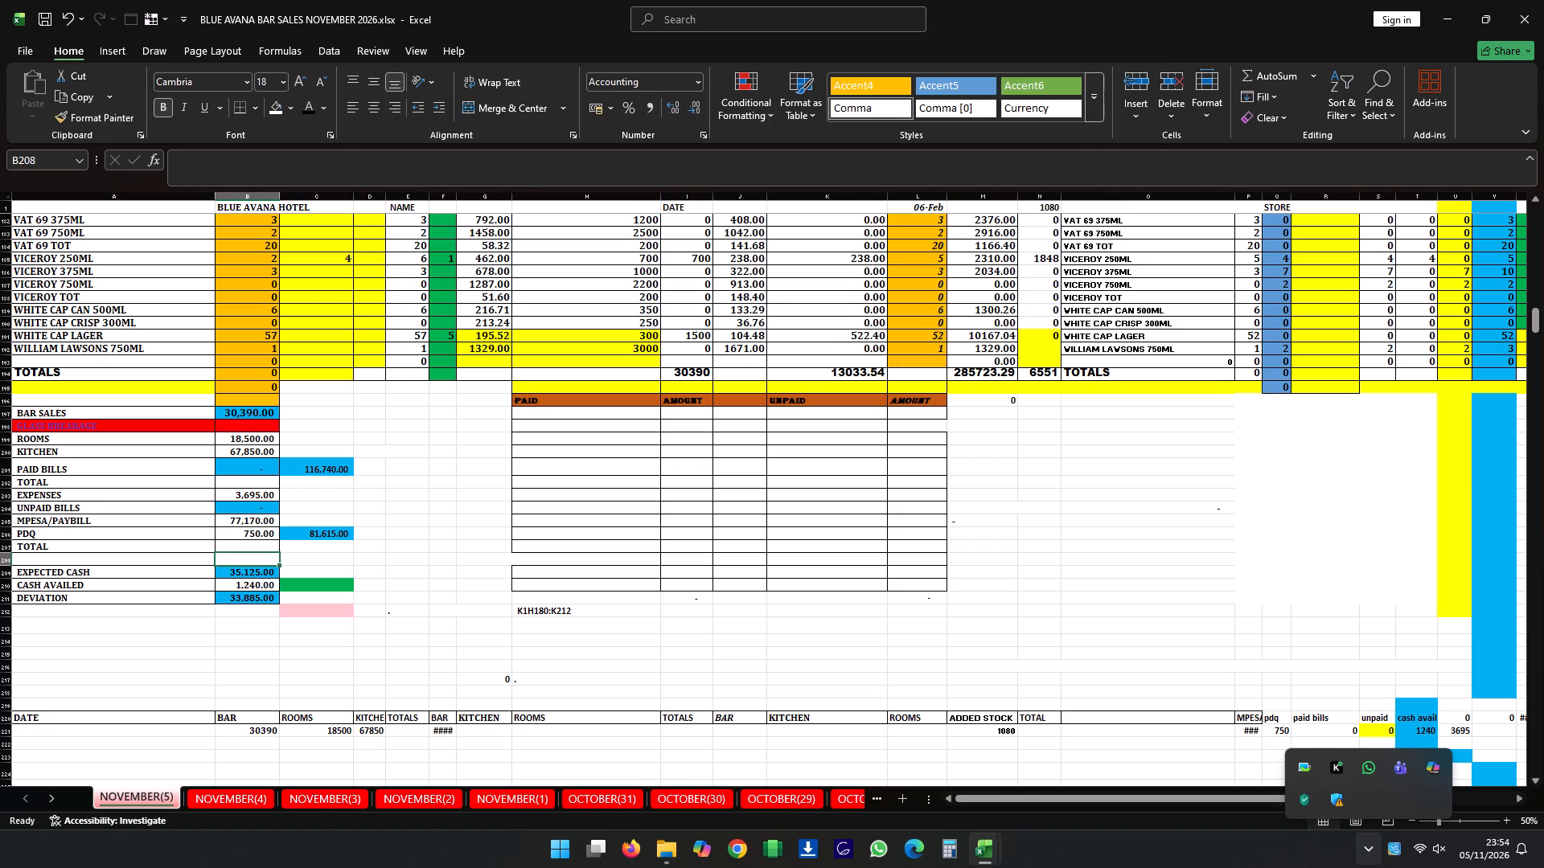
key(Up)
key(Up)
key(Up)
key(Up)
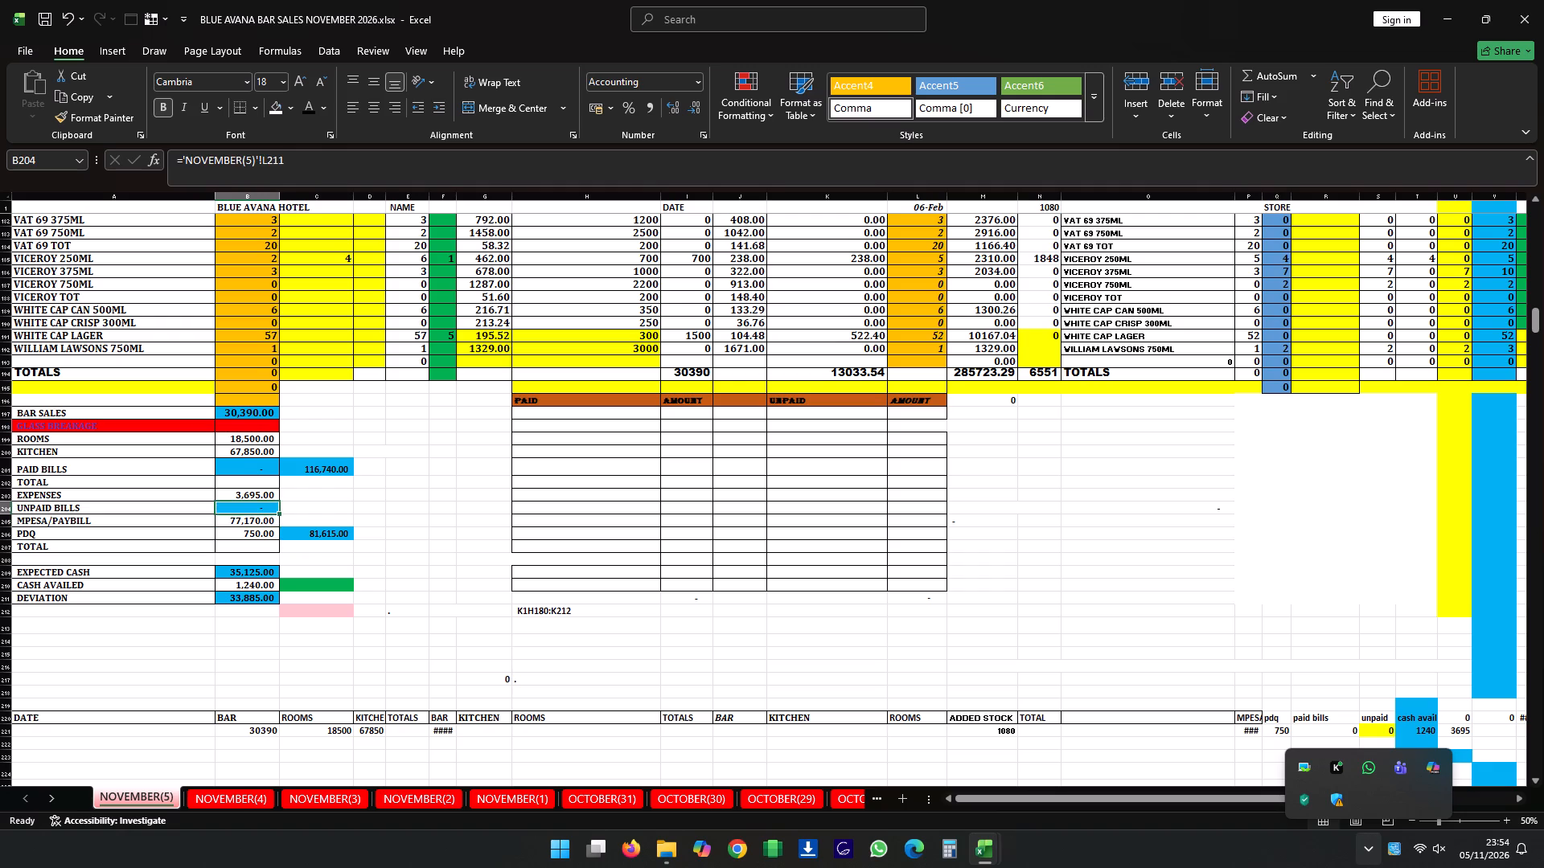
key(Up)
key(Down)
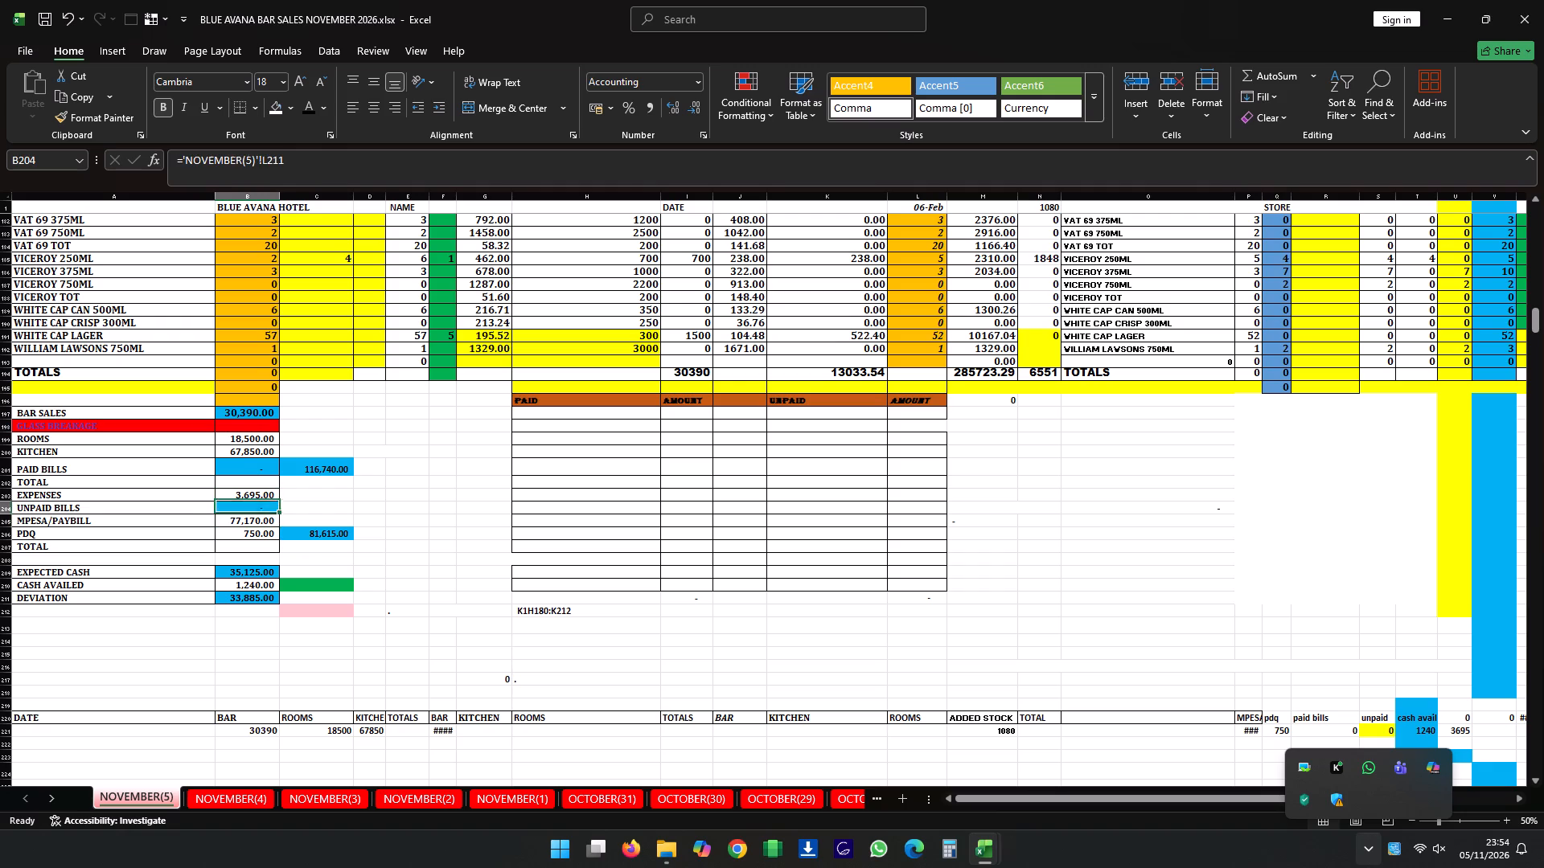
key(Down)
key(Down)
key(Down)
key(Down)
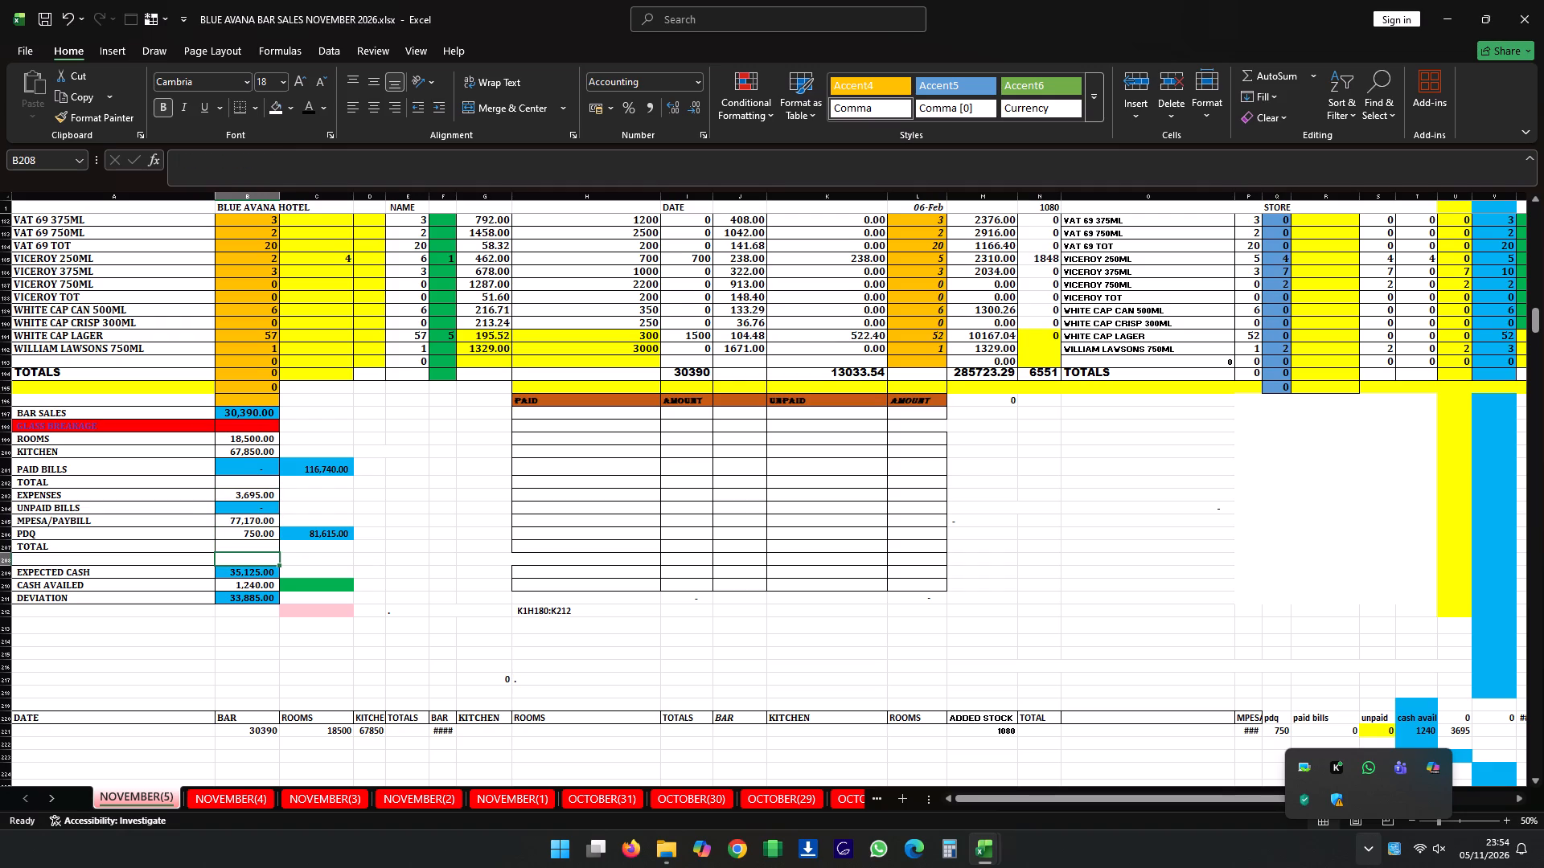
key(Down)
key(Down)
key(Up)
key(Up)
key(Up)
key(Up)
key(Up)
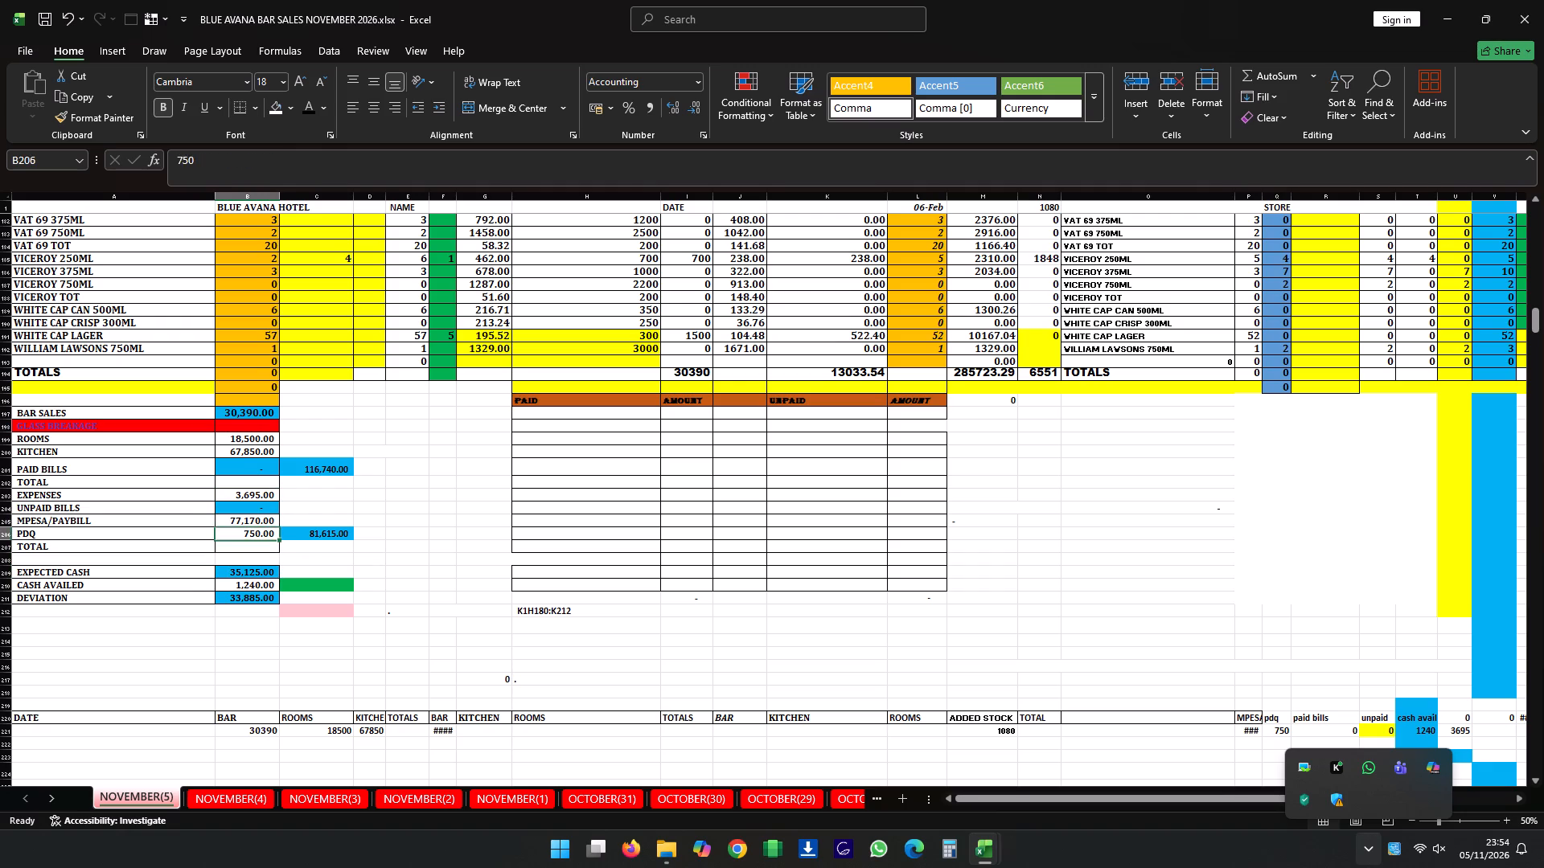
key(Up)
key(Up)
key(Up)
key(Up)
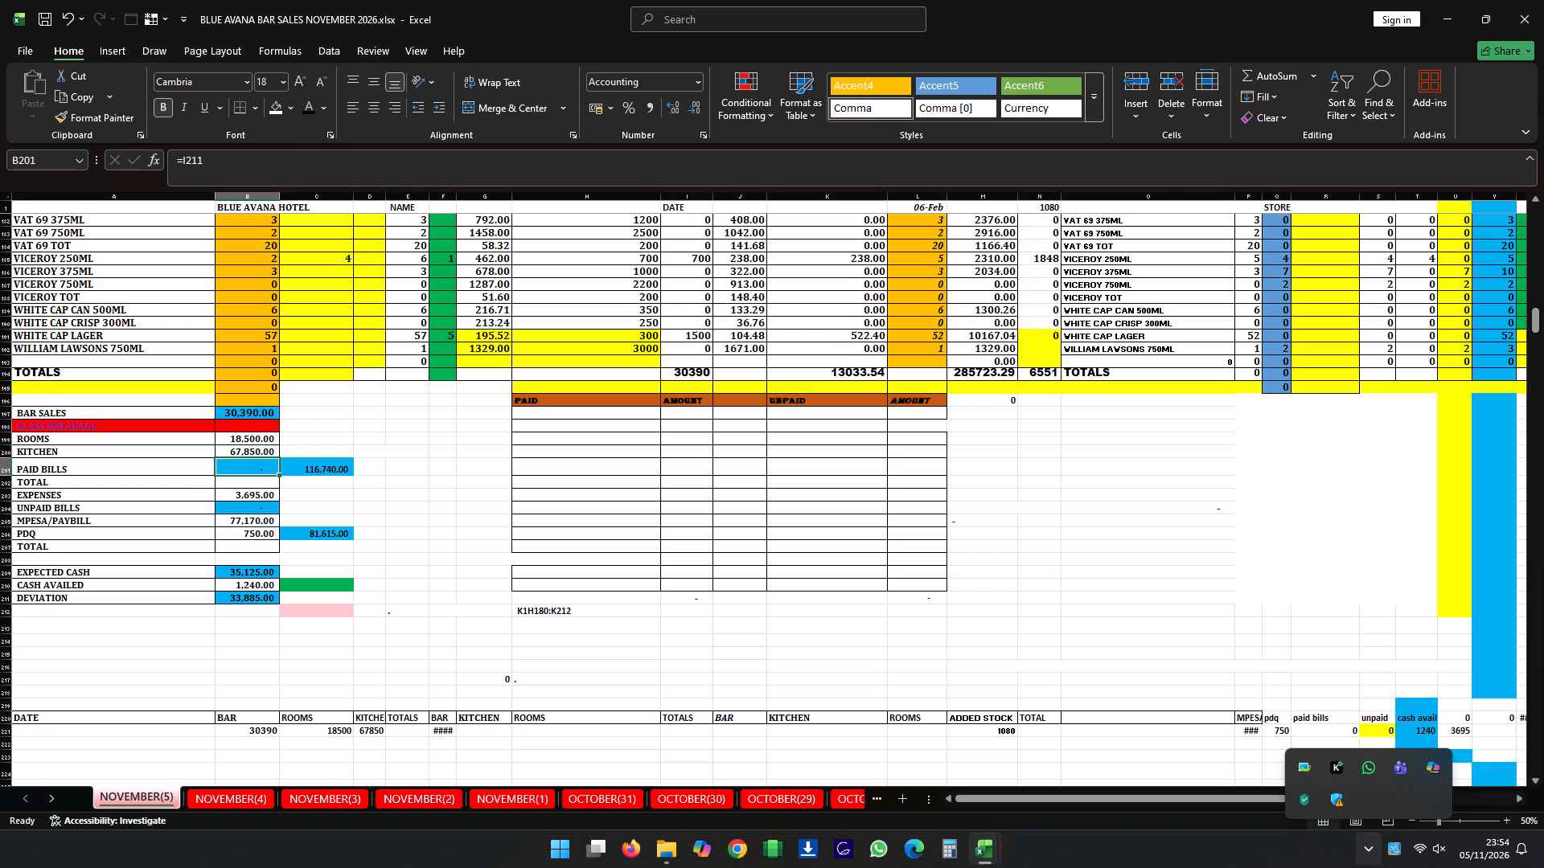
key(Down)
key(Down)
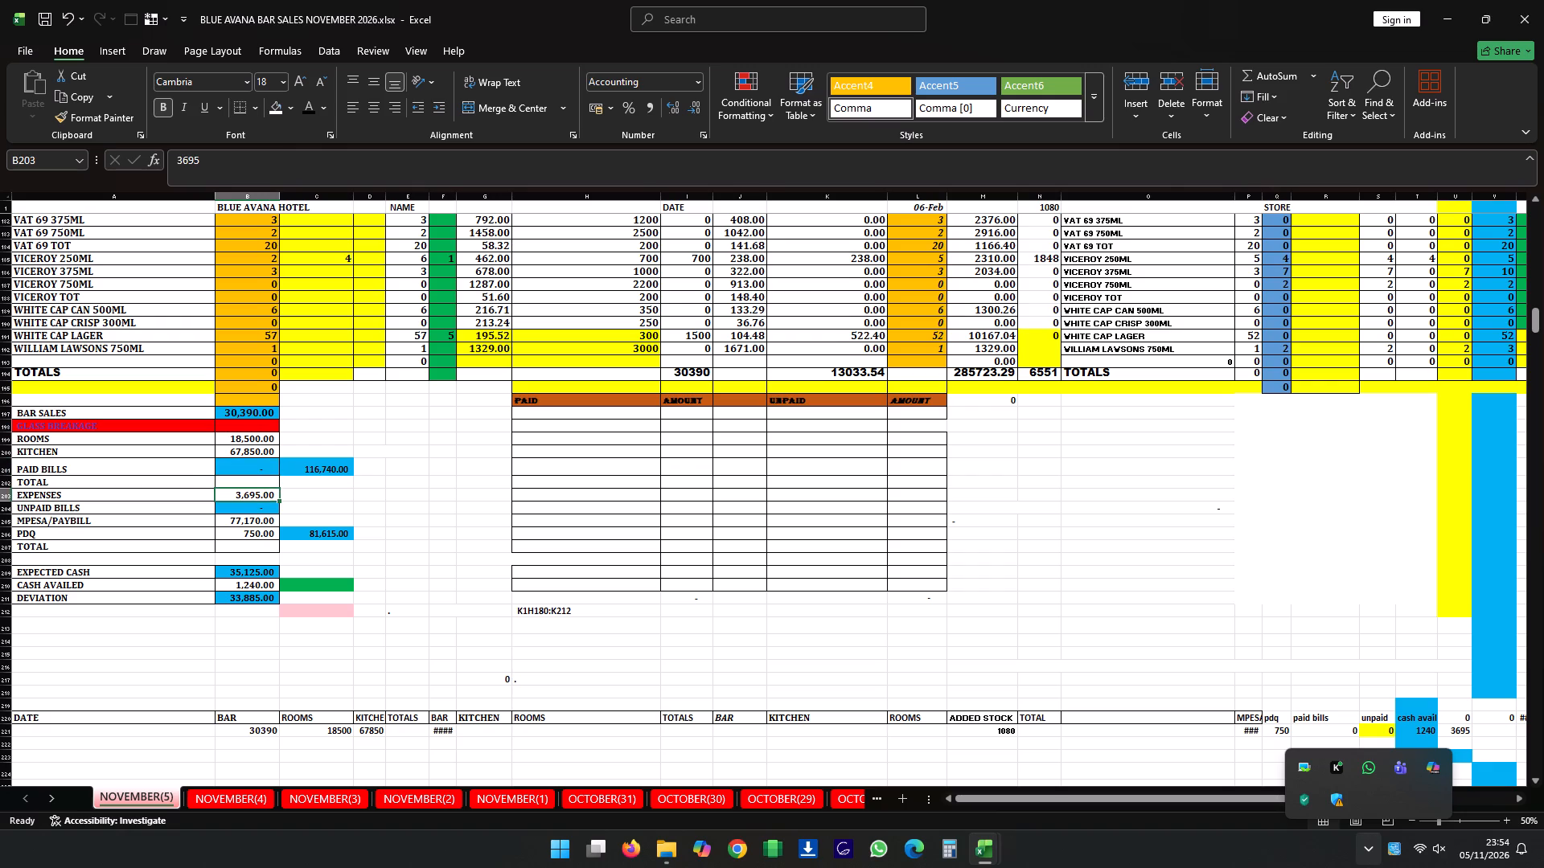
key(Down)
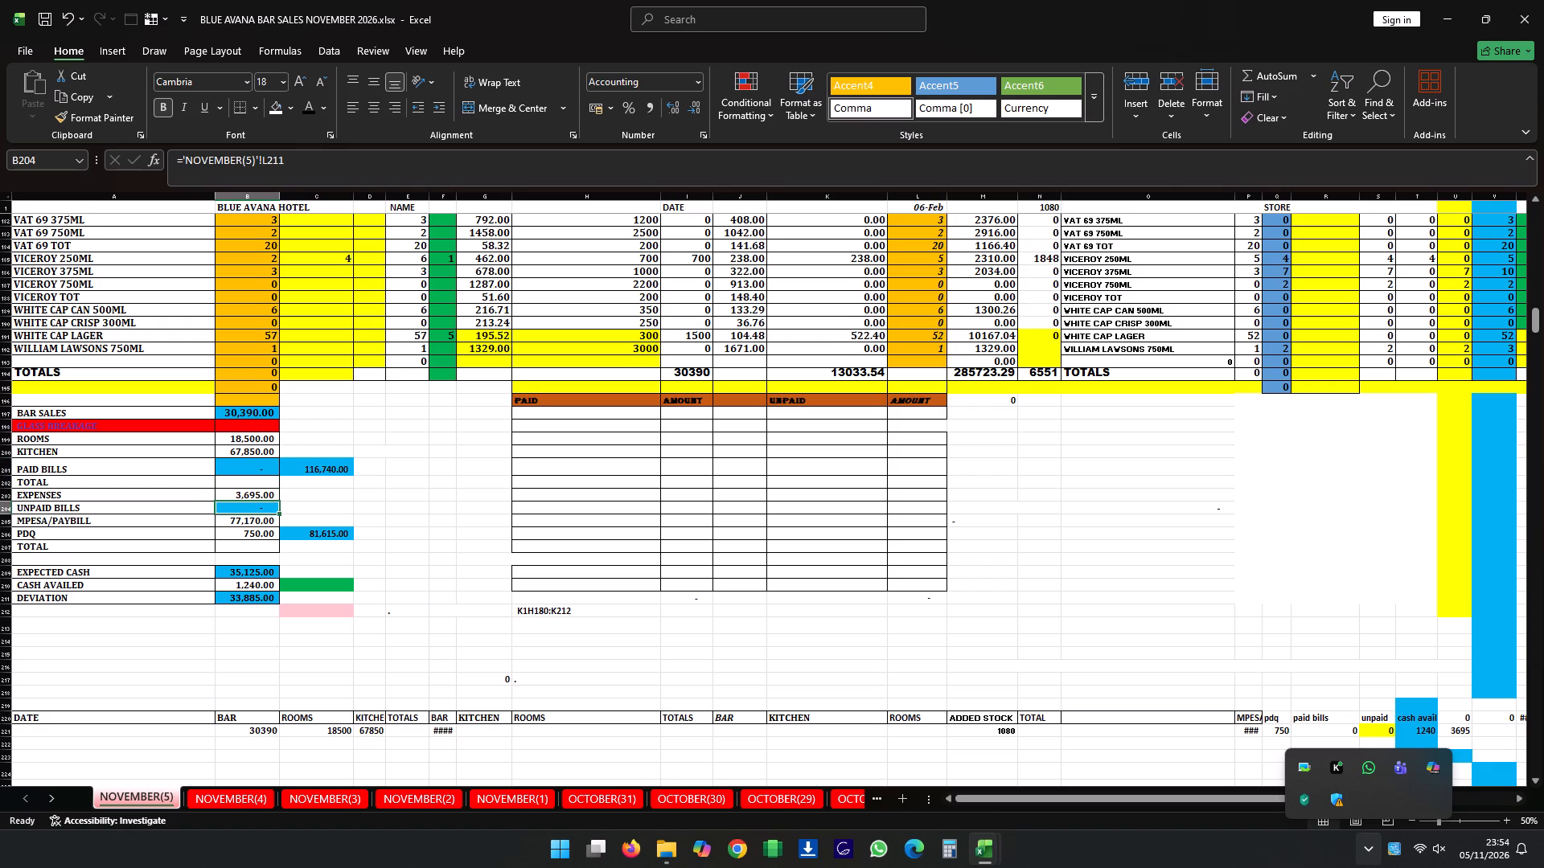
click(692, 470)
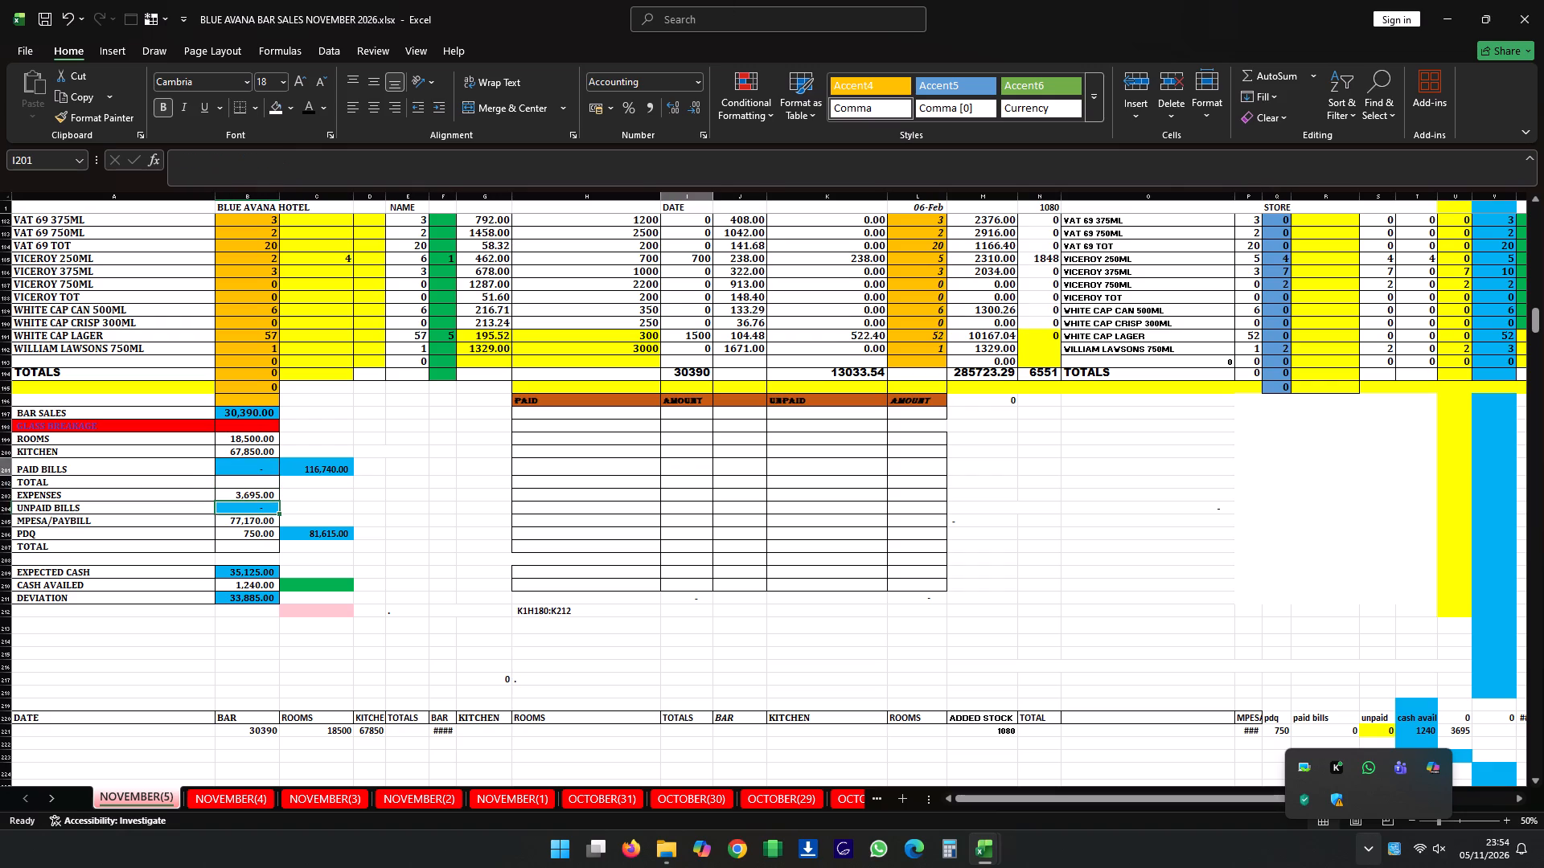
Enter 250, 300, 50 and 100 in the first four rows of the UNPAID table's AMOUNT column.
click(913, 414)
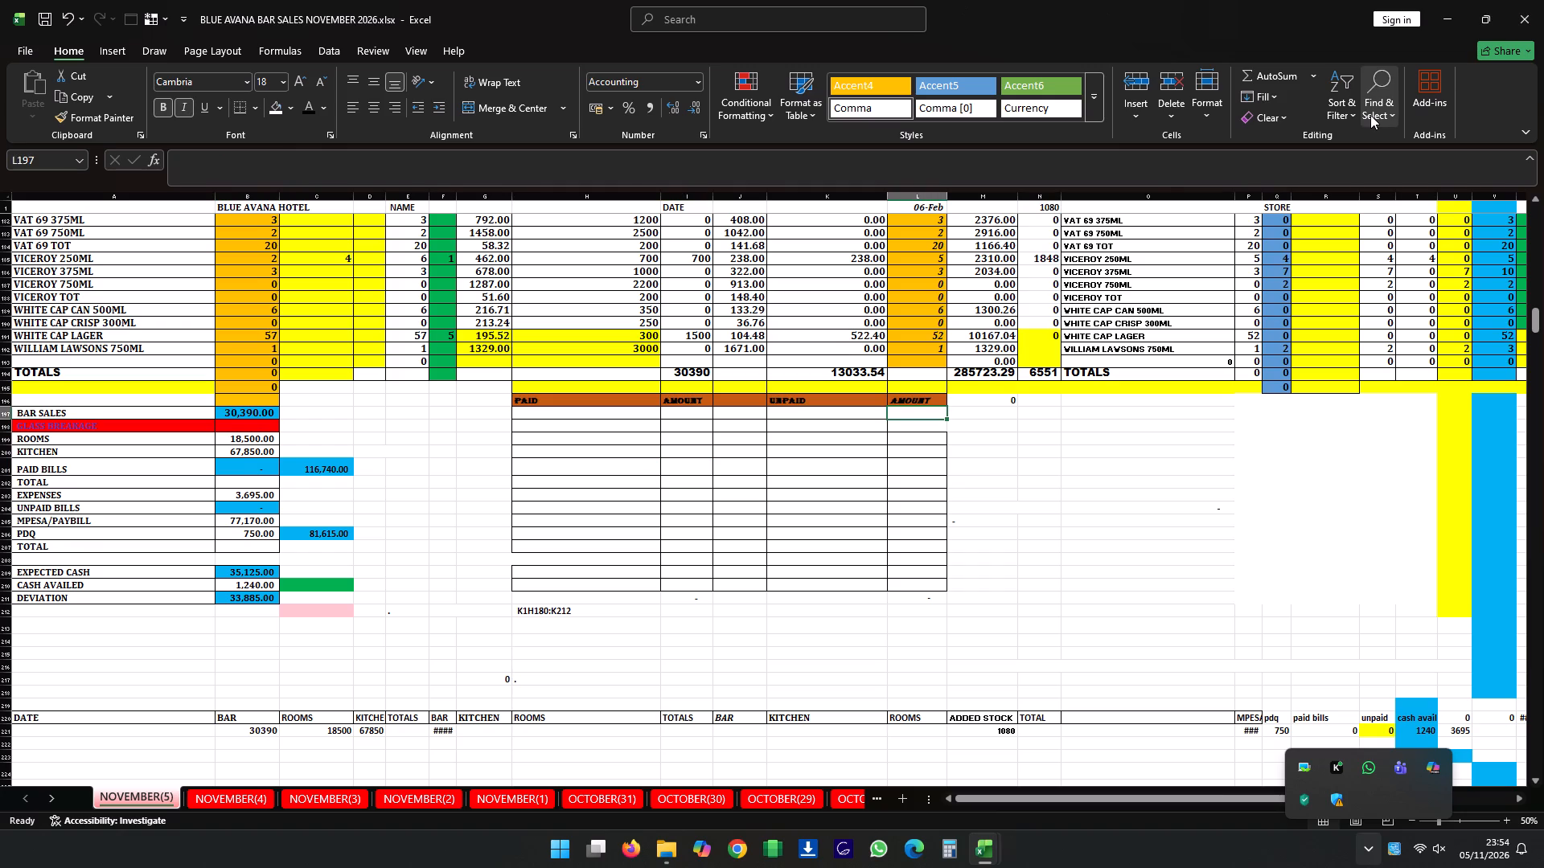
text(250)
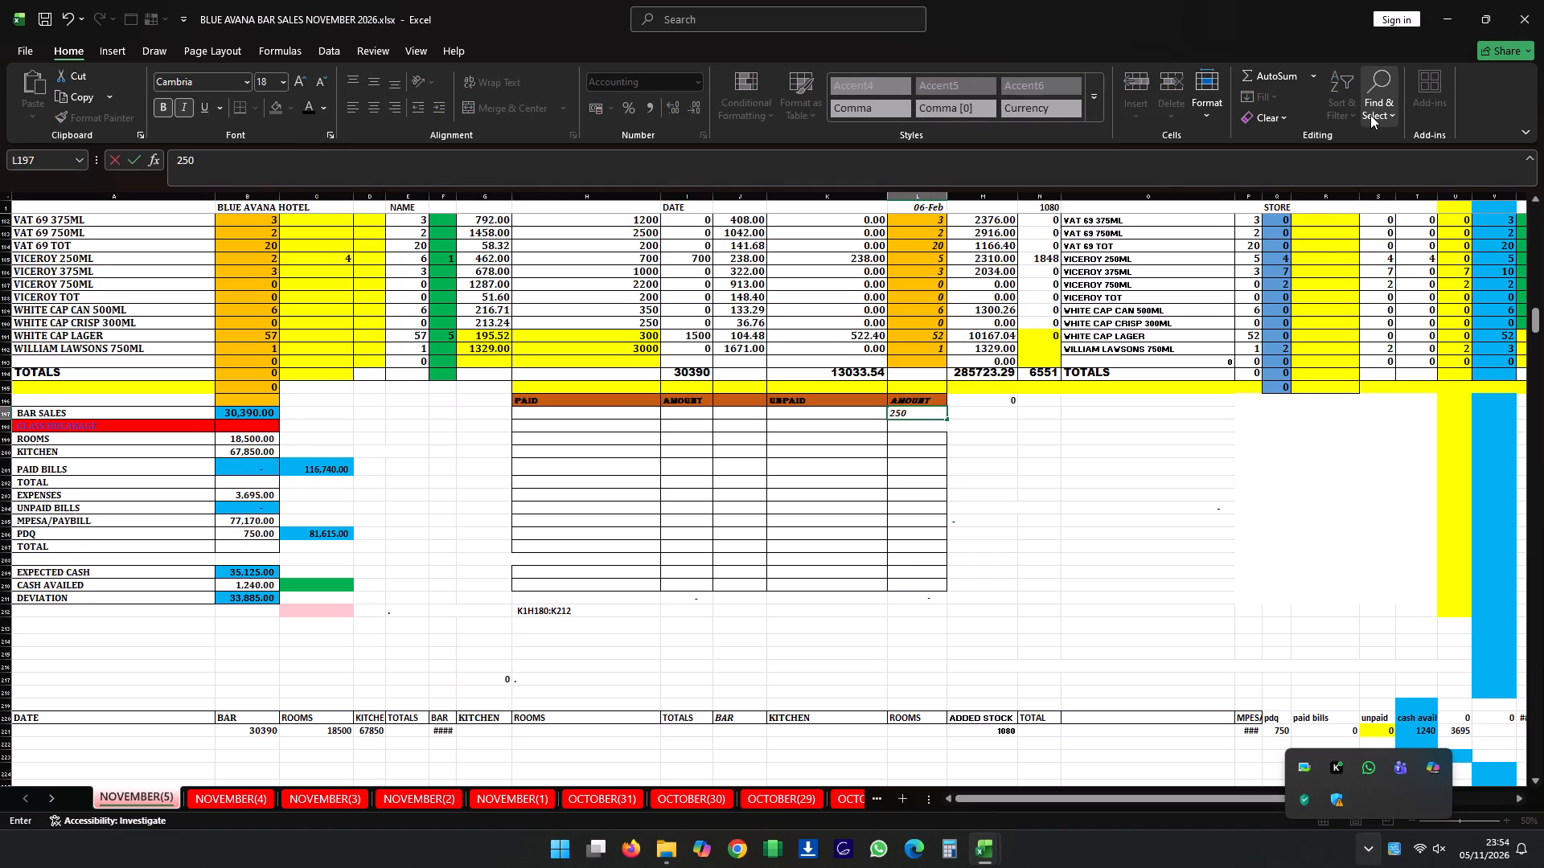
key(Down)
text(300)
key(Down)
text(50)
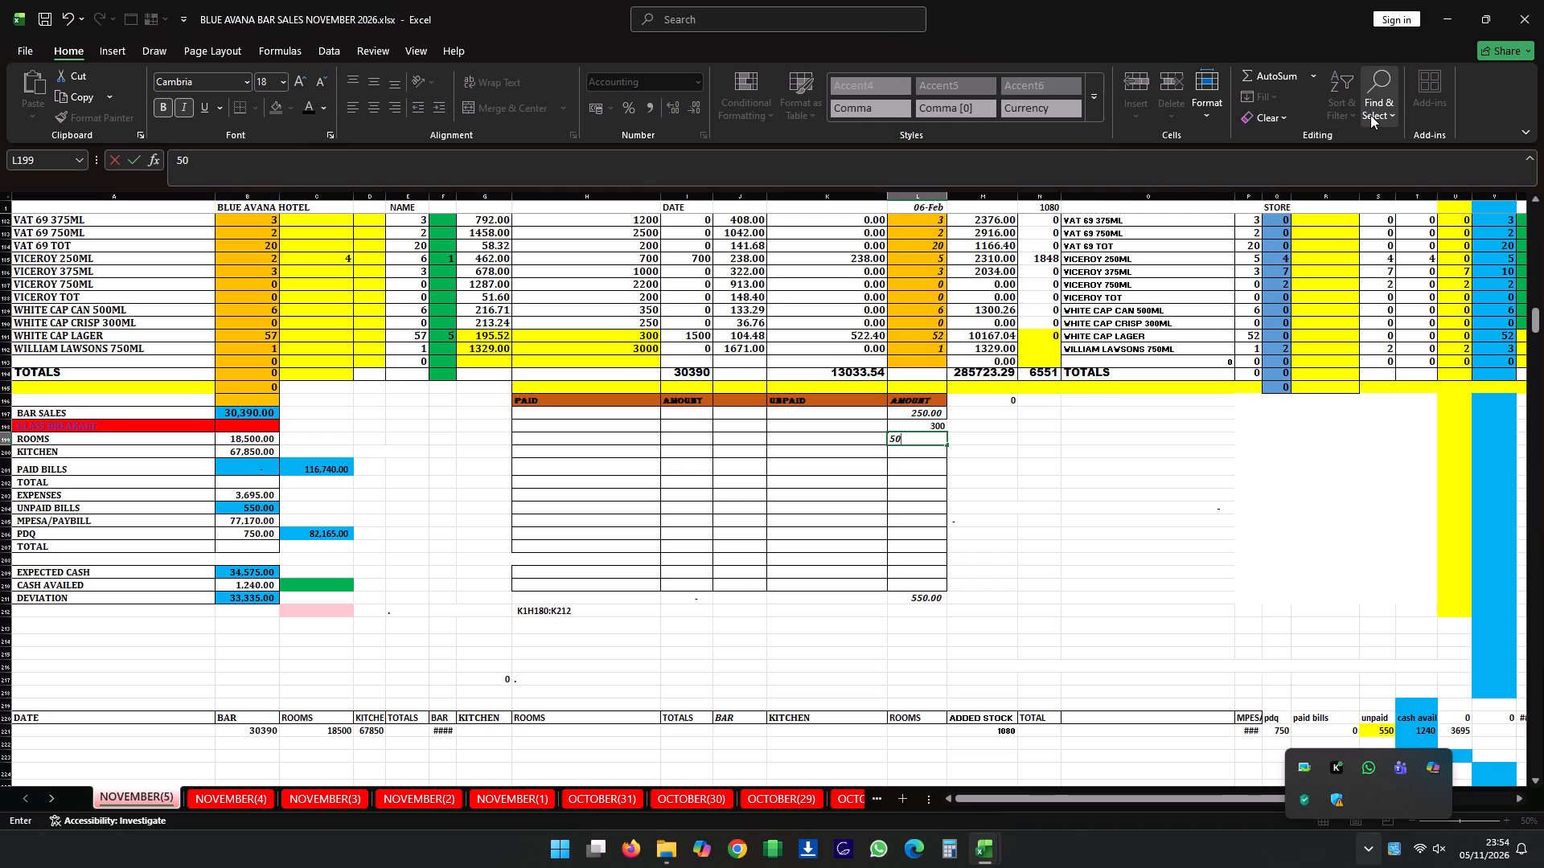
key(Down)
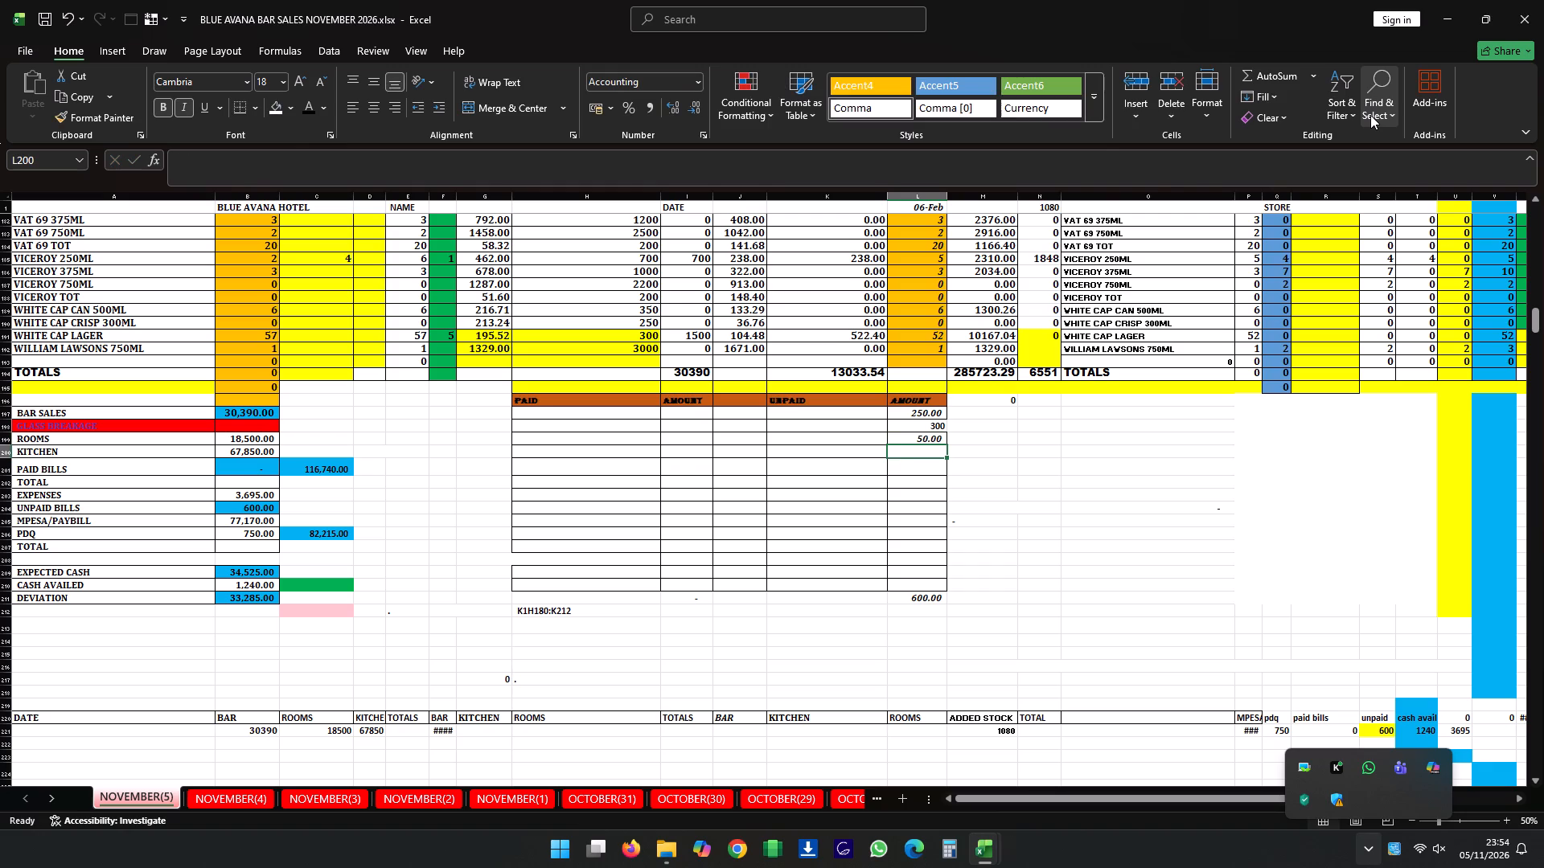
key(Down)
key(Down)
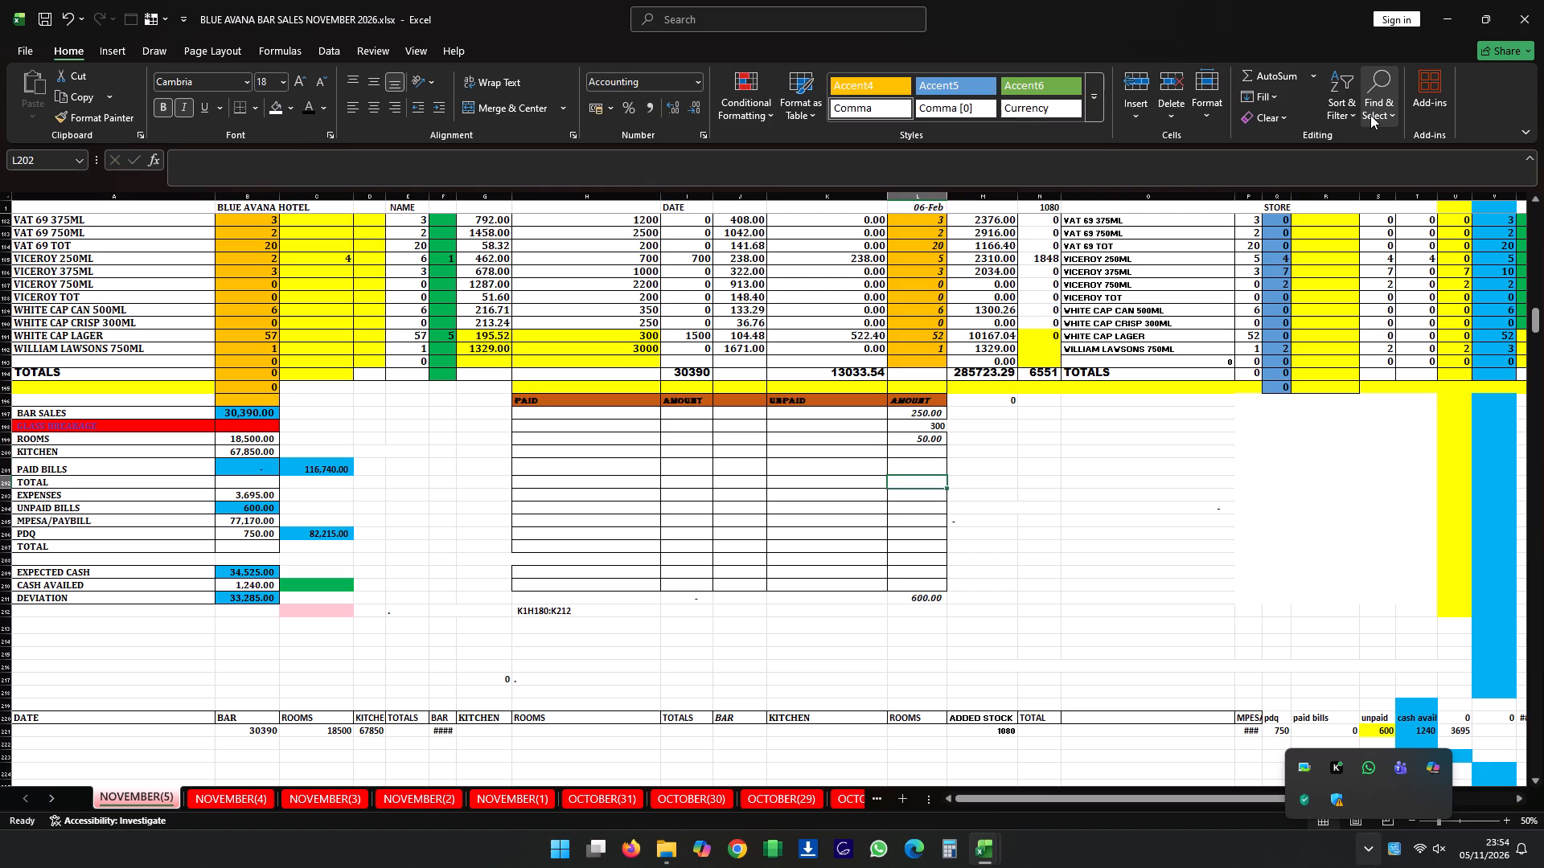
key(Down)
key(Up)
key(Up)
key(Up)
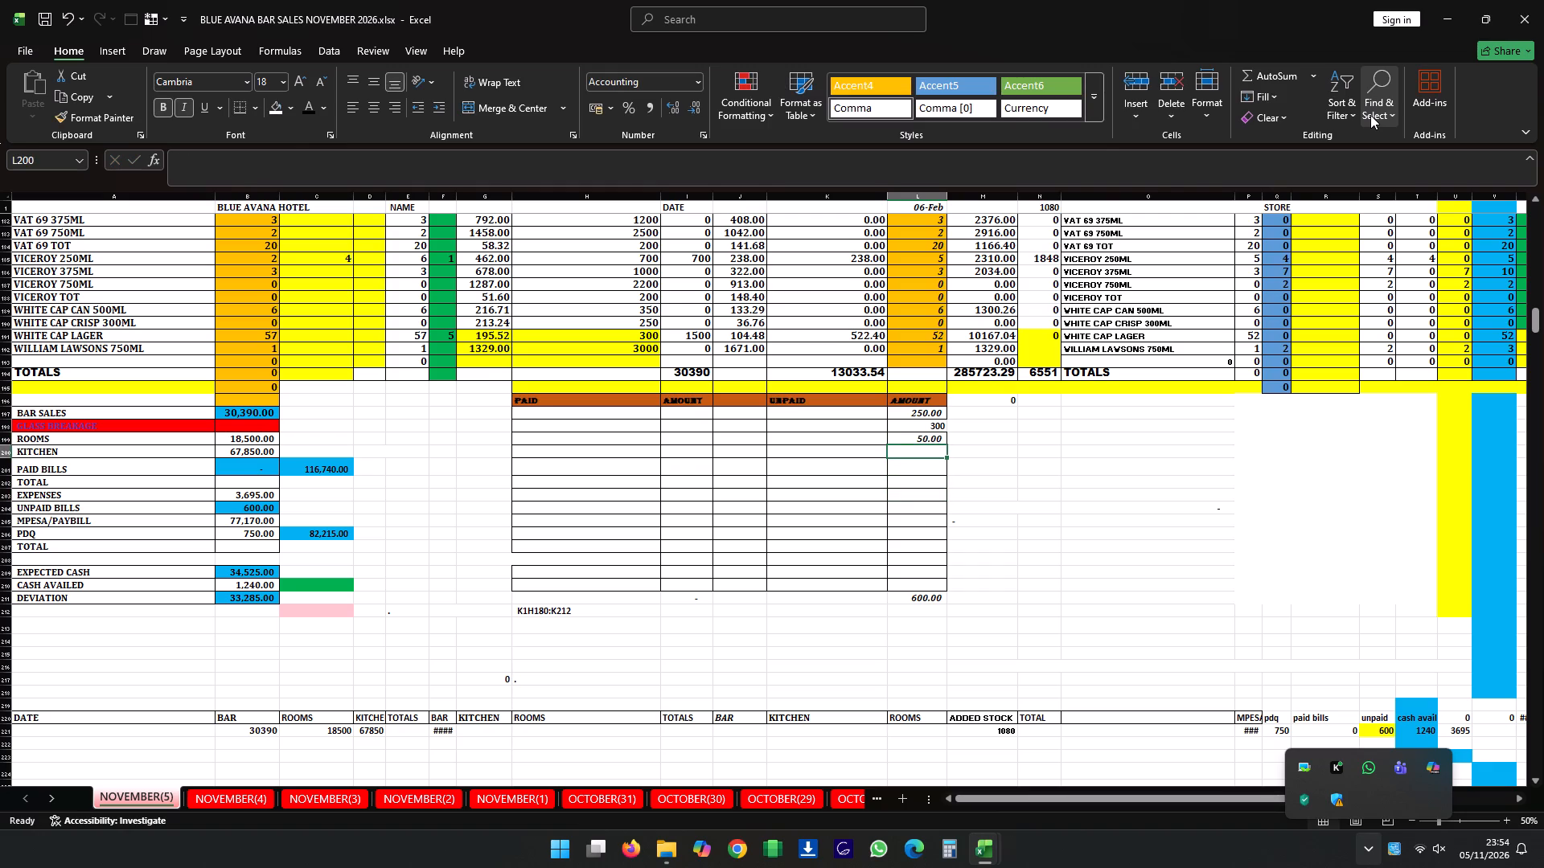
text(100)
key(Down)
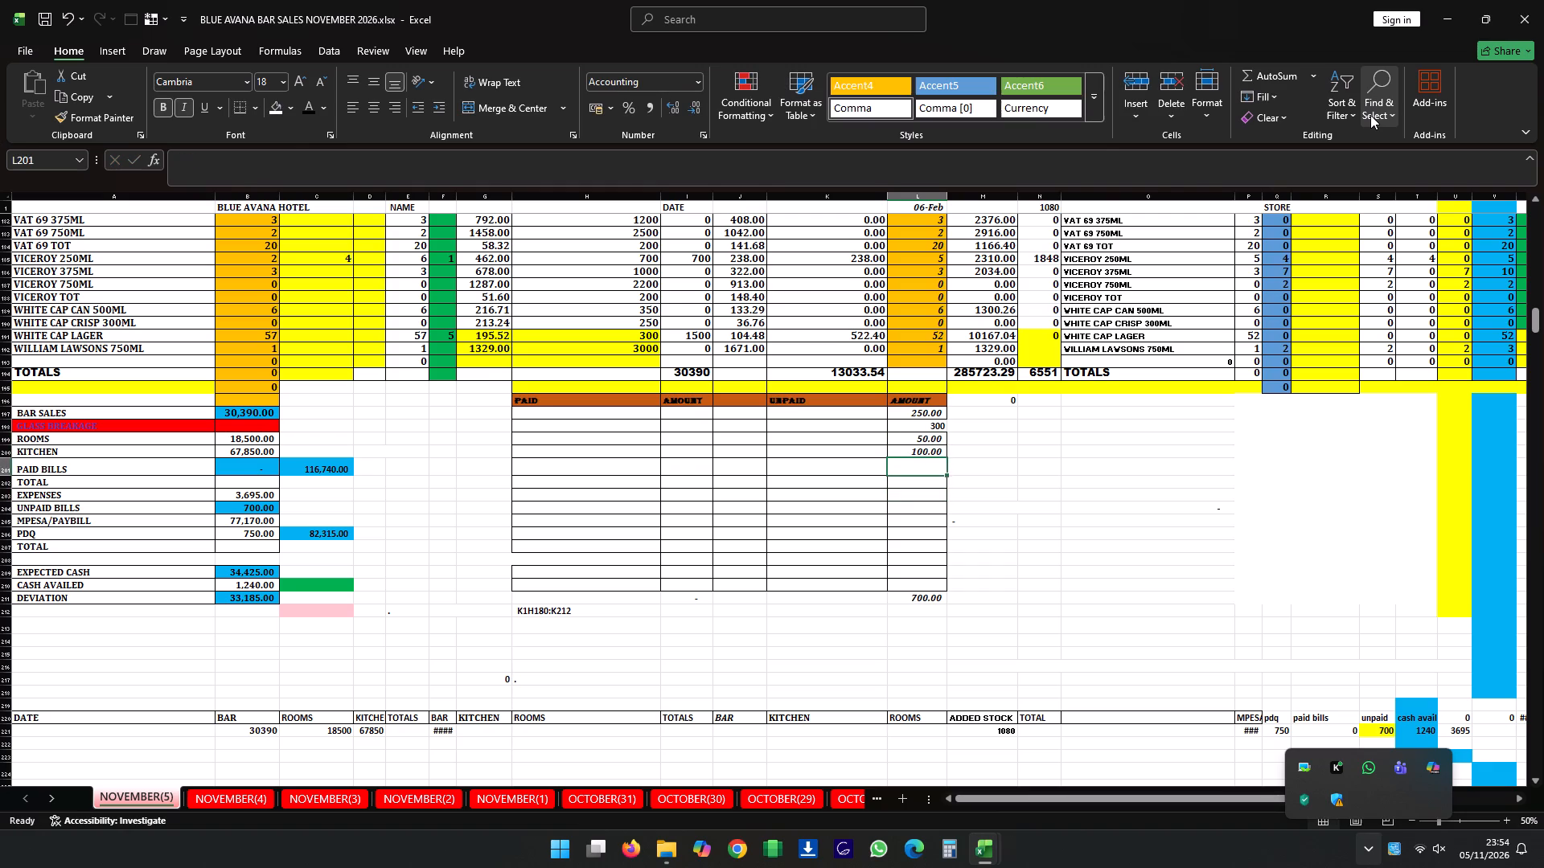
Enter 13000, 5000, 4000 and 900 in rows 205 to 208 of the UNPAID AMOUNT column.
key(Down)
key(Down)
key(Down)
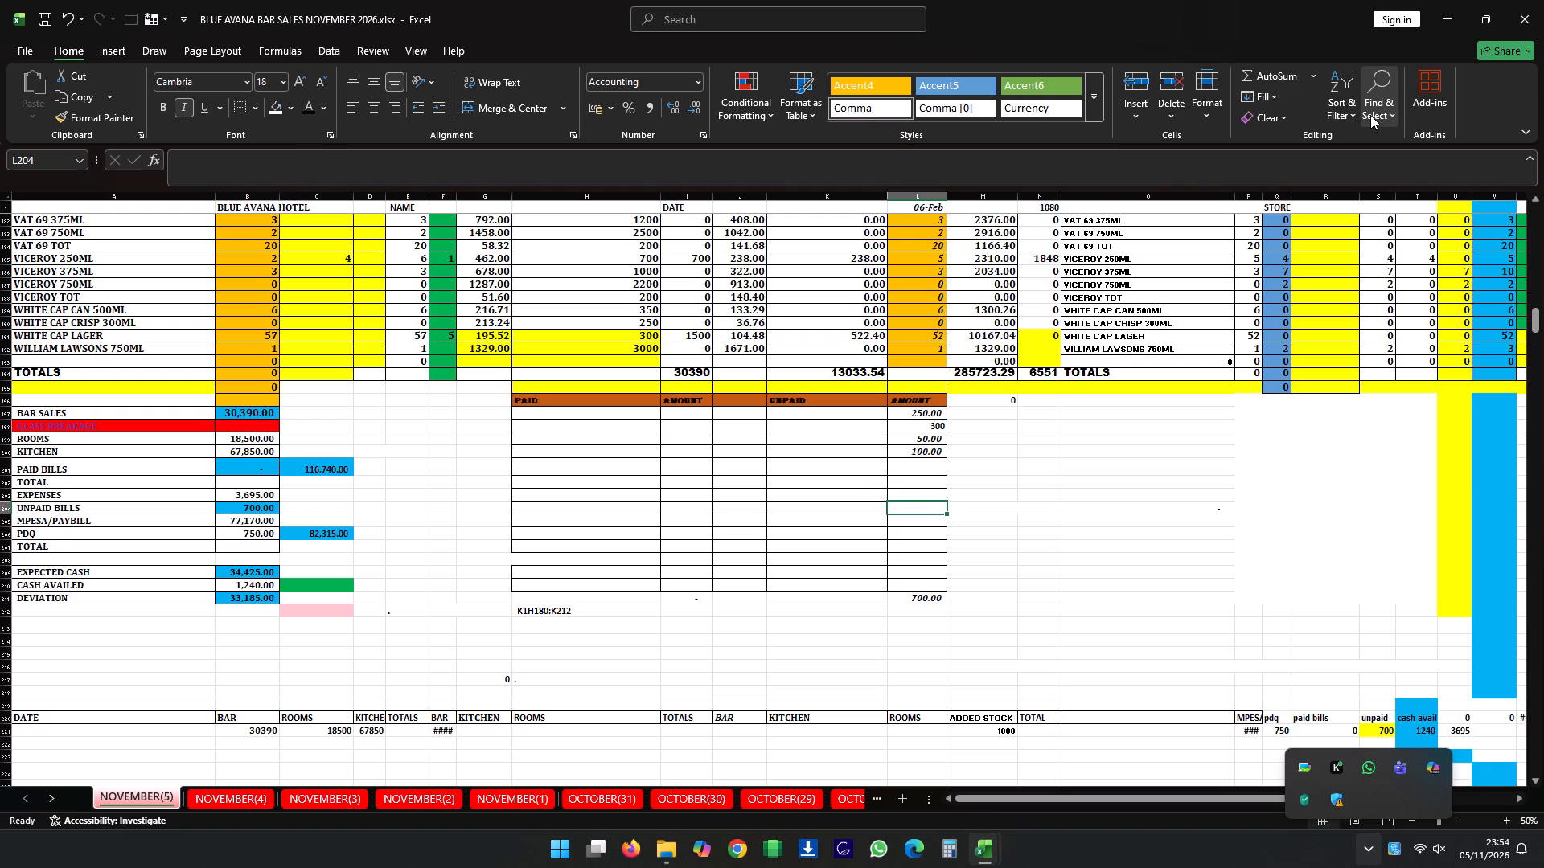
key(Down)
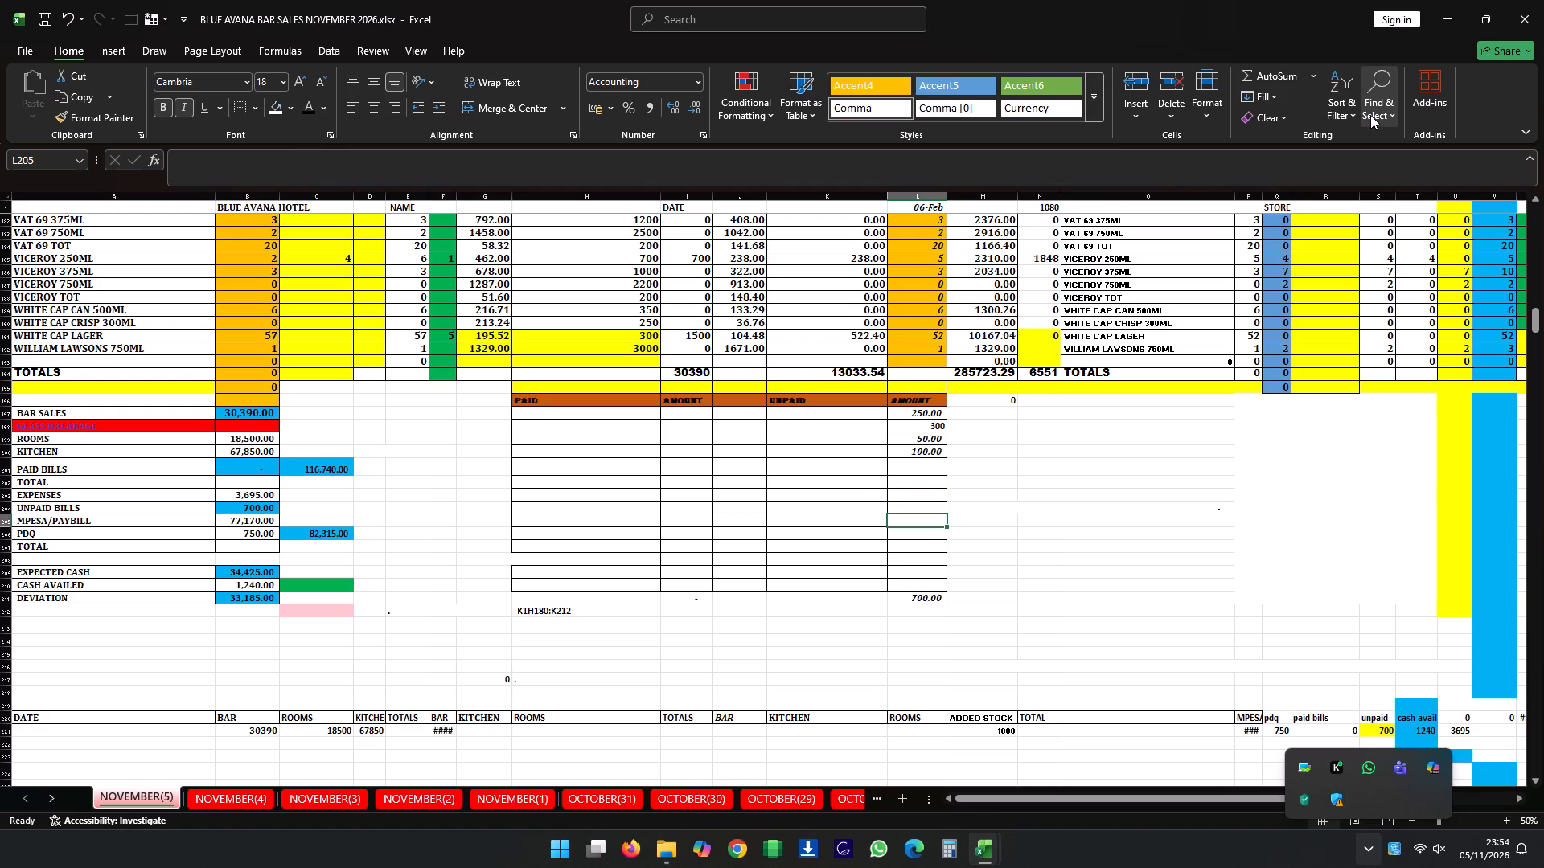
text(13000)
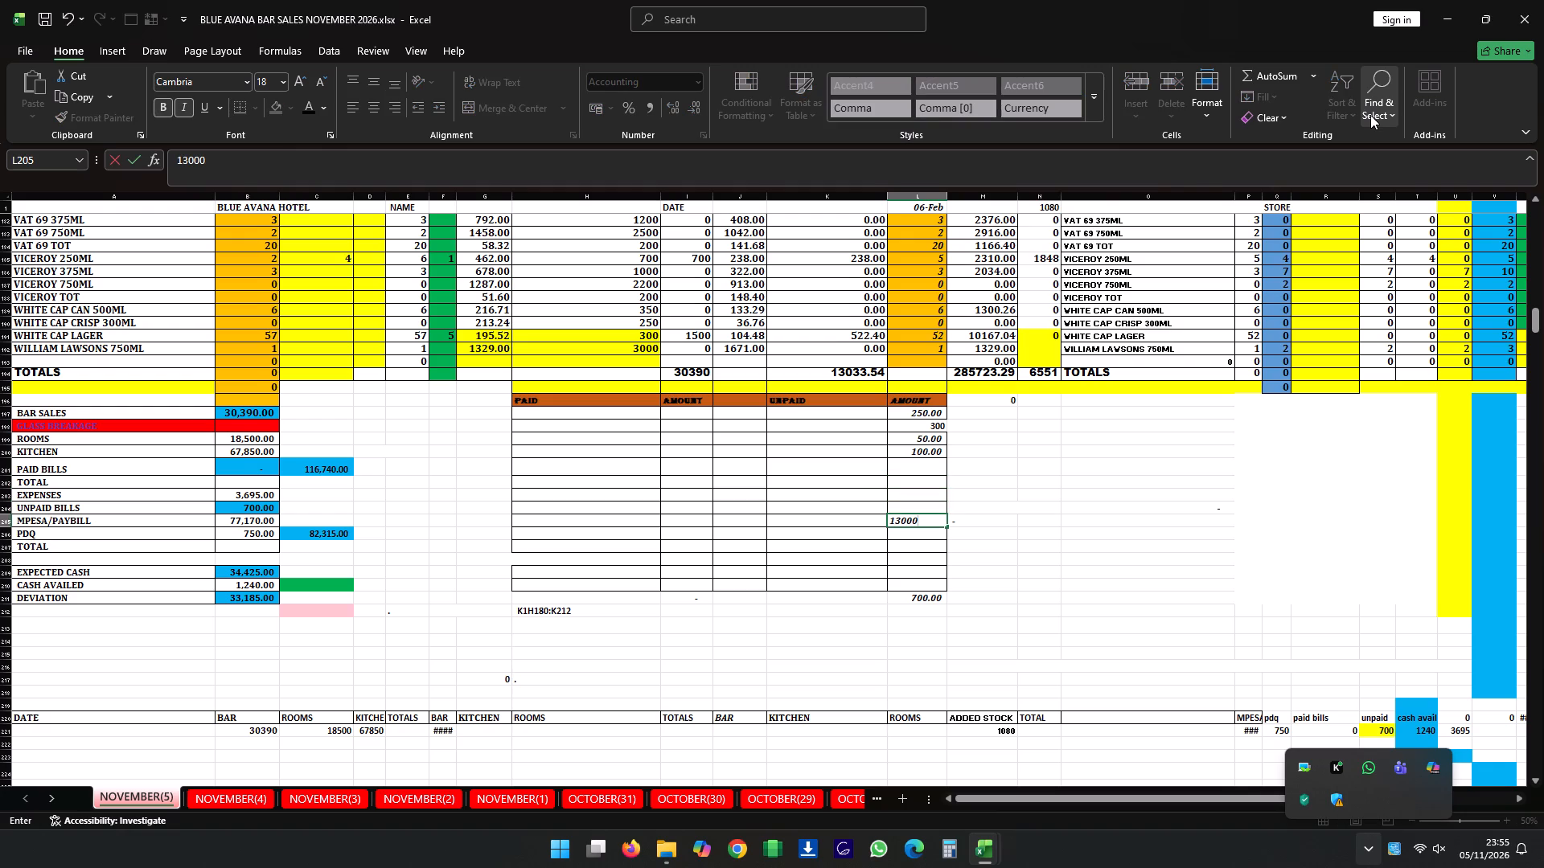
key(Down)
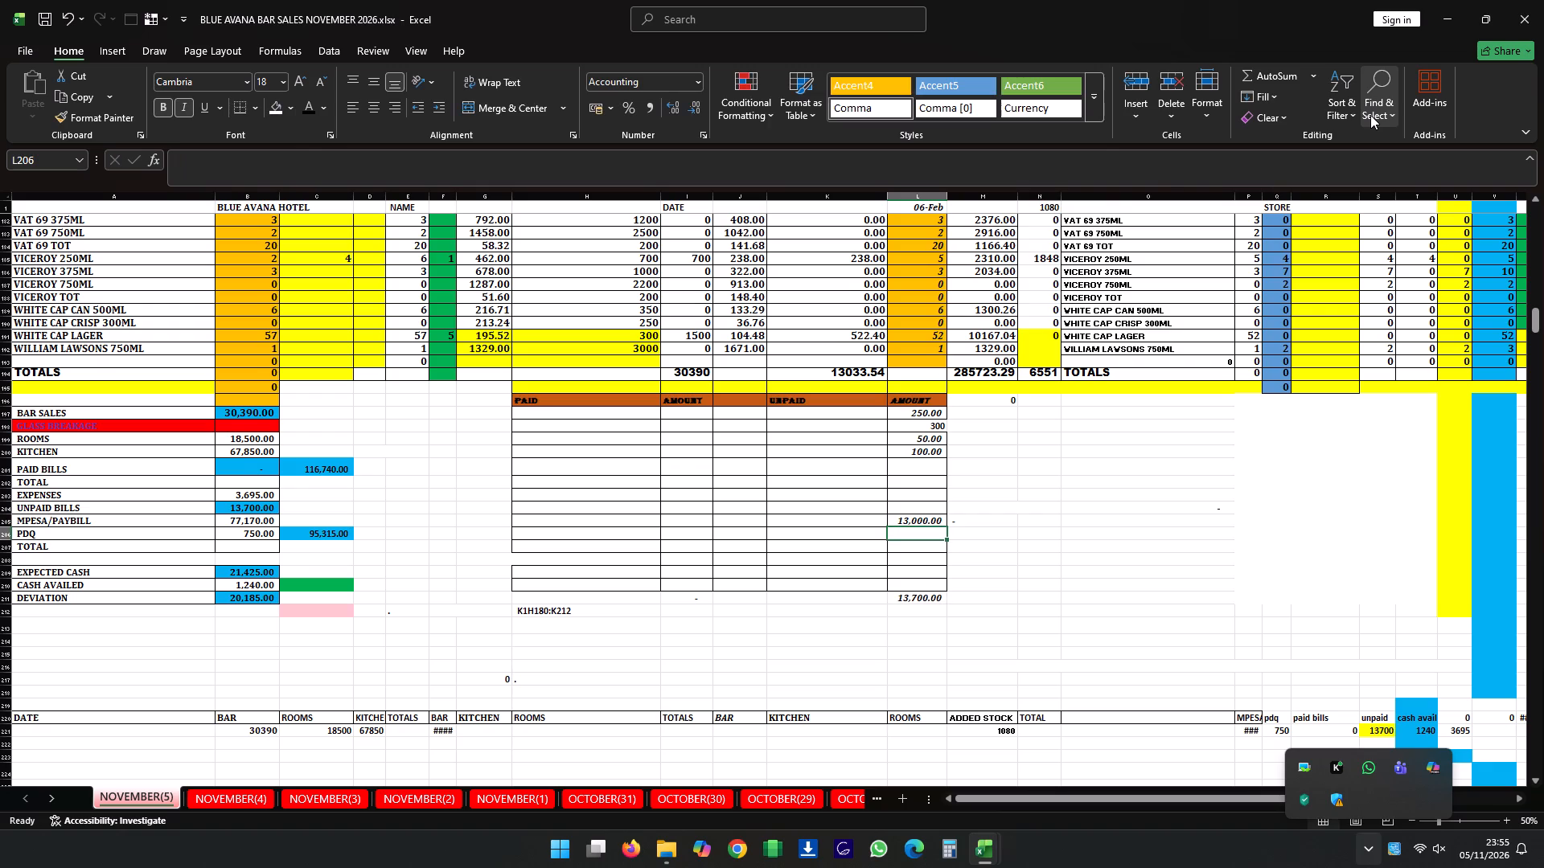
text(5000)
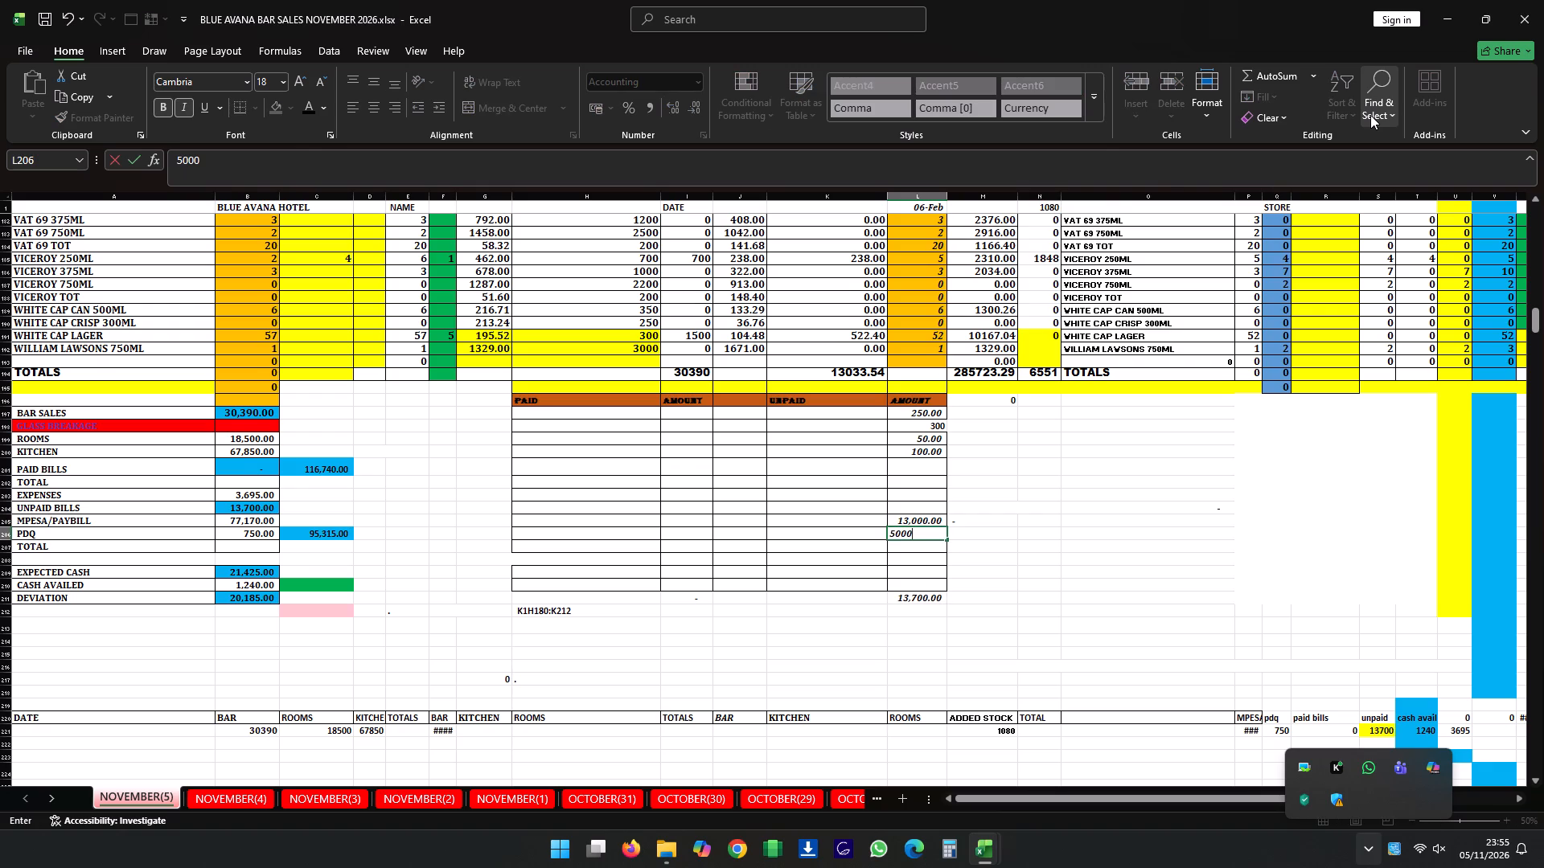
key(Down)
text(4000)
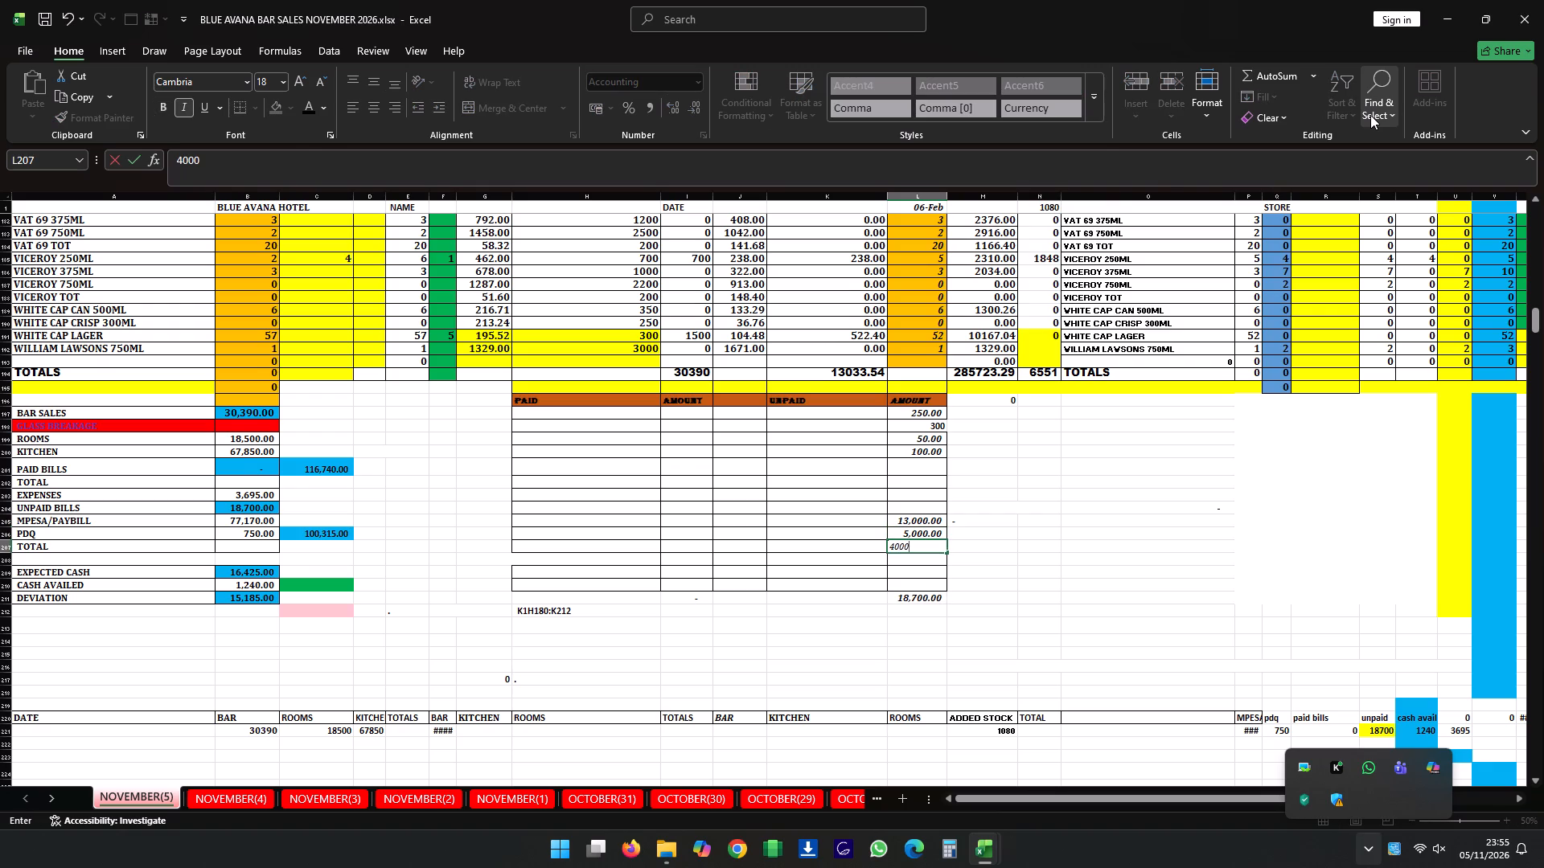
key(Down)
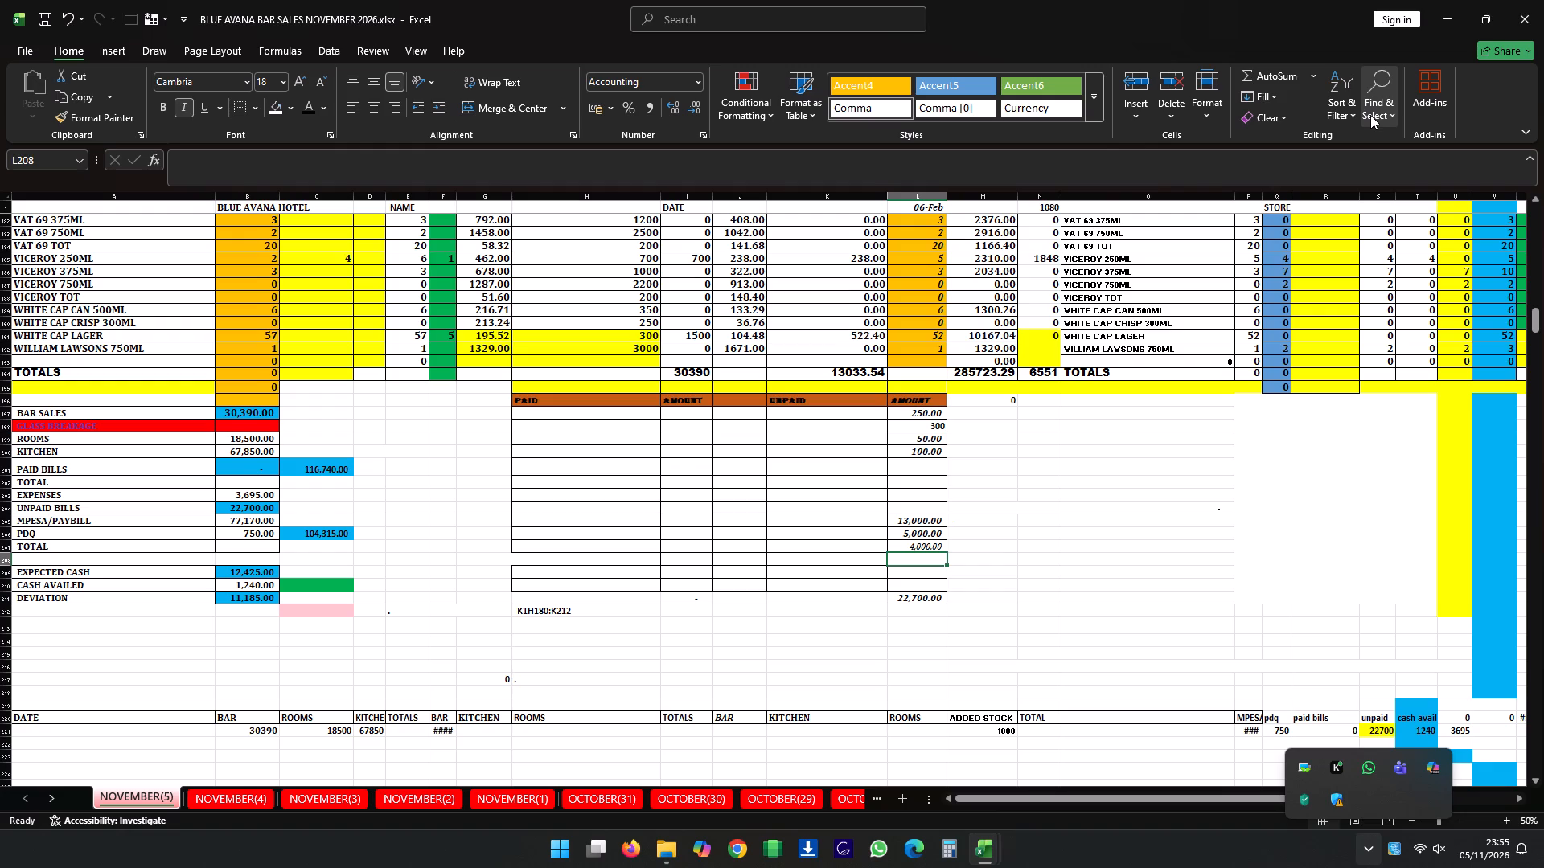
text(900)
key(Down)
key(Up)
key(Up)
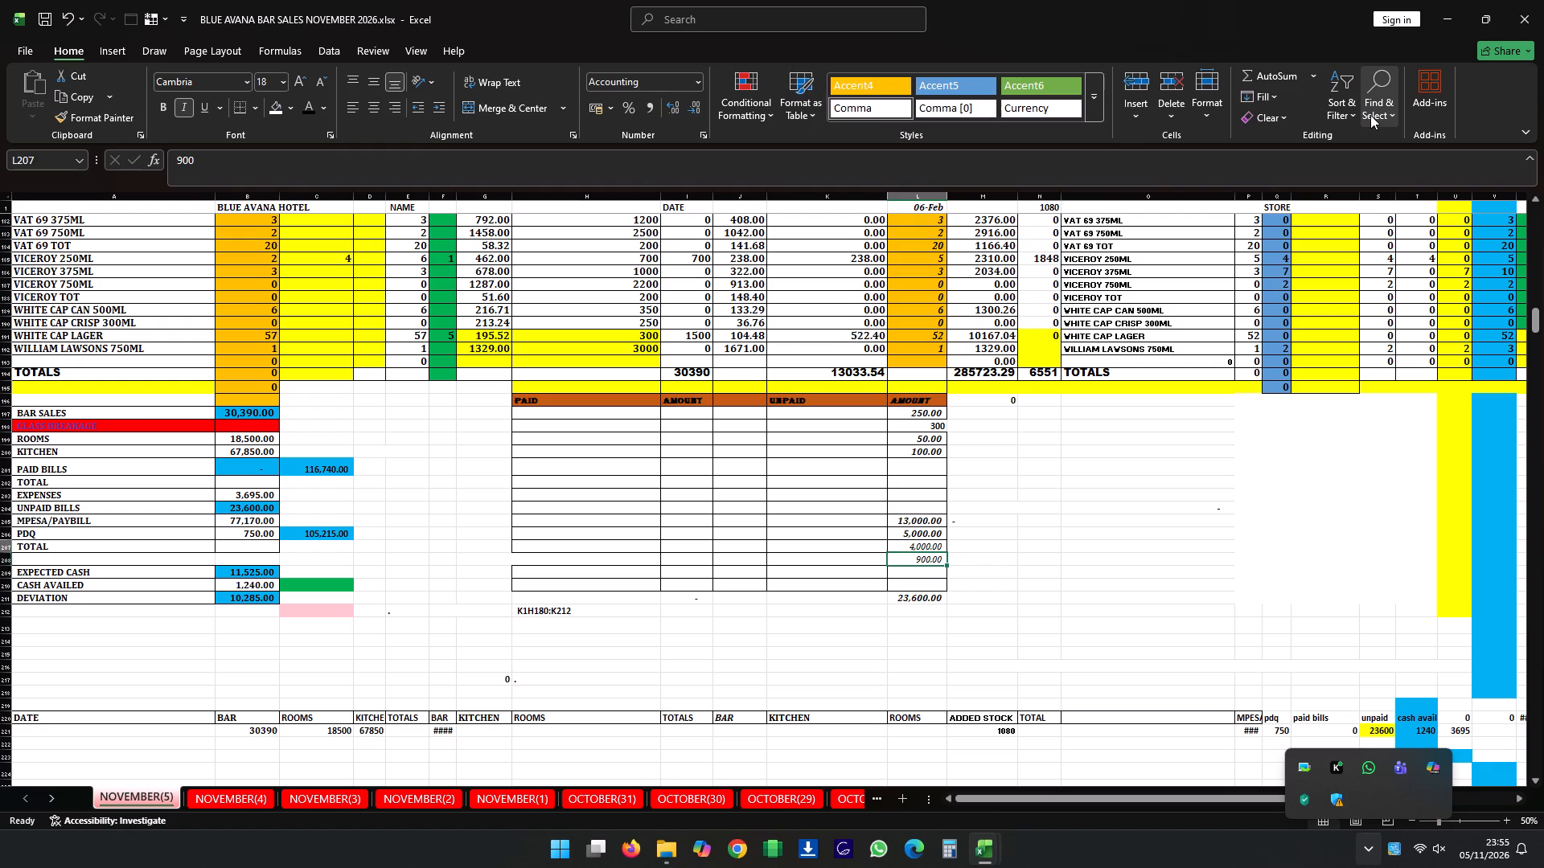
key(Up)
key(Up)
key(Up)
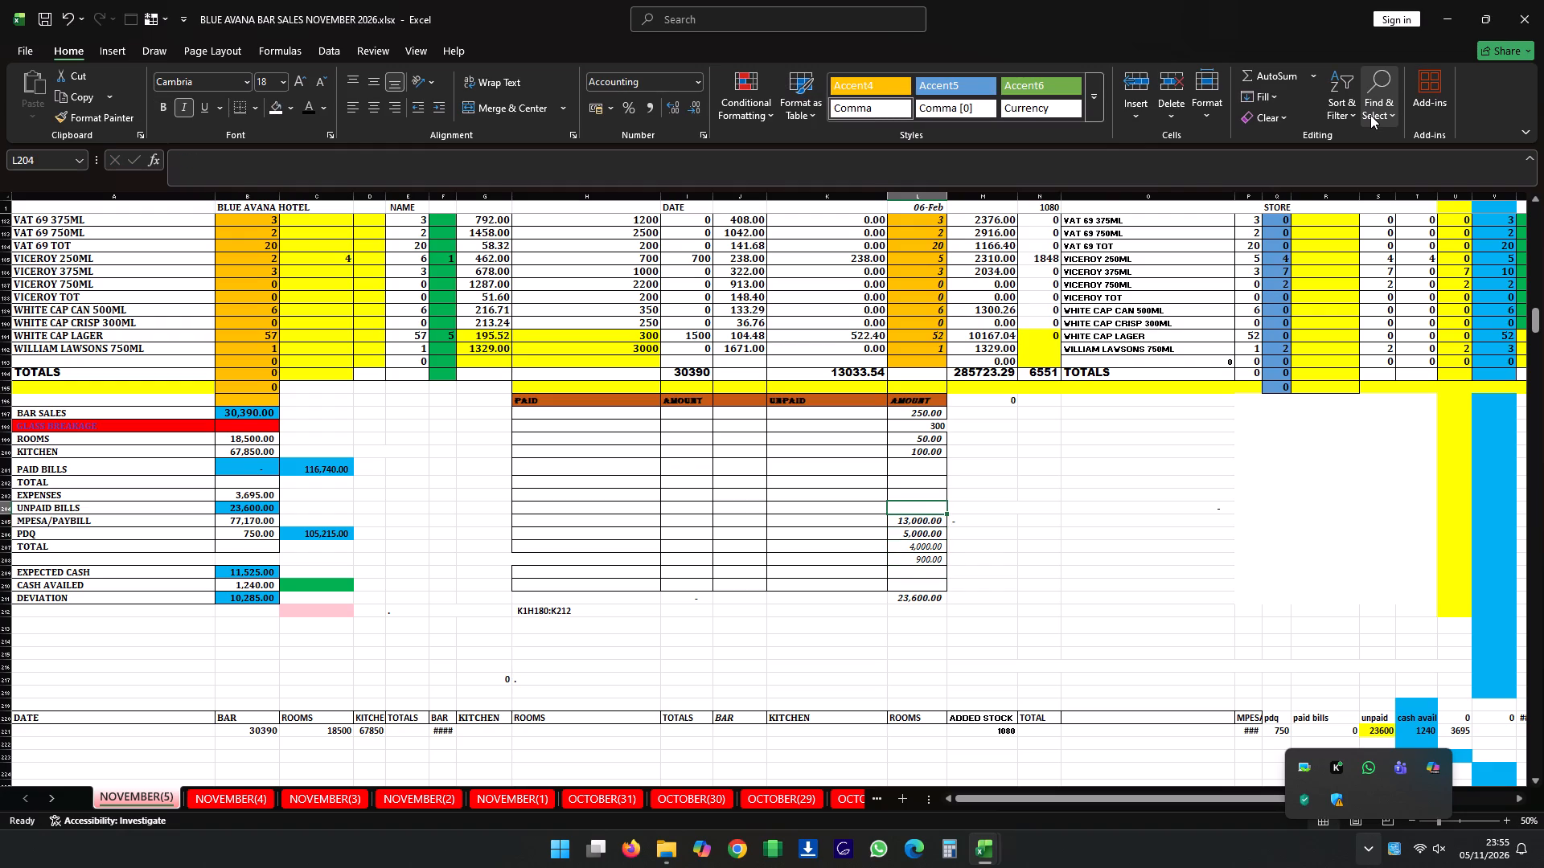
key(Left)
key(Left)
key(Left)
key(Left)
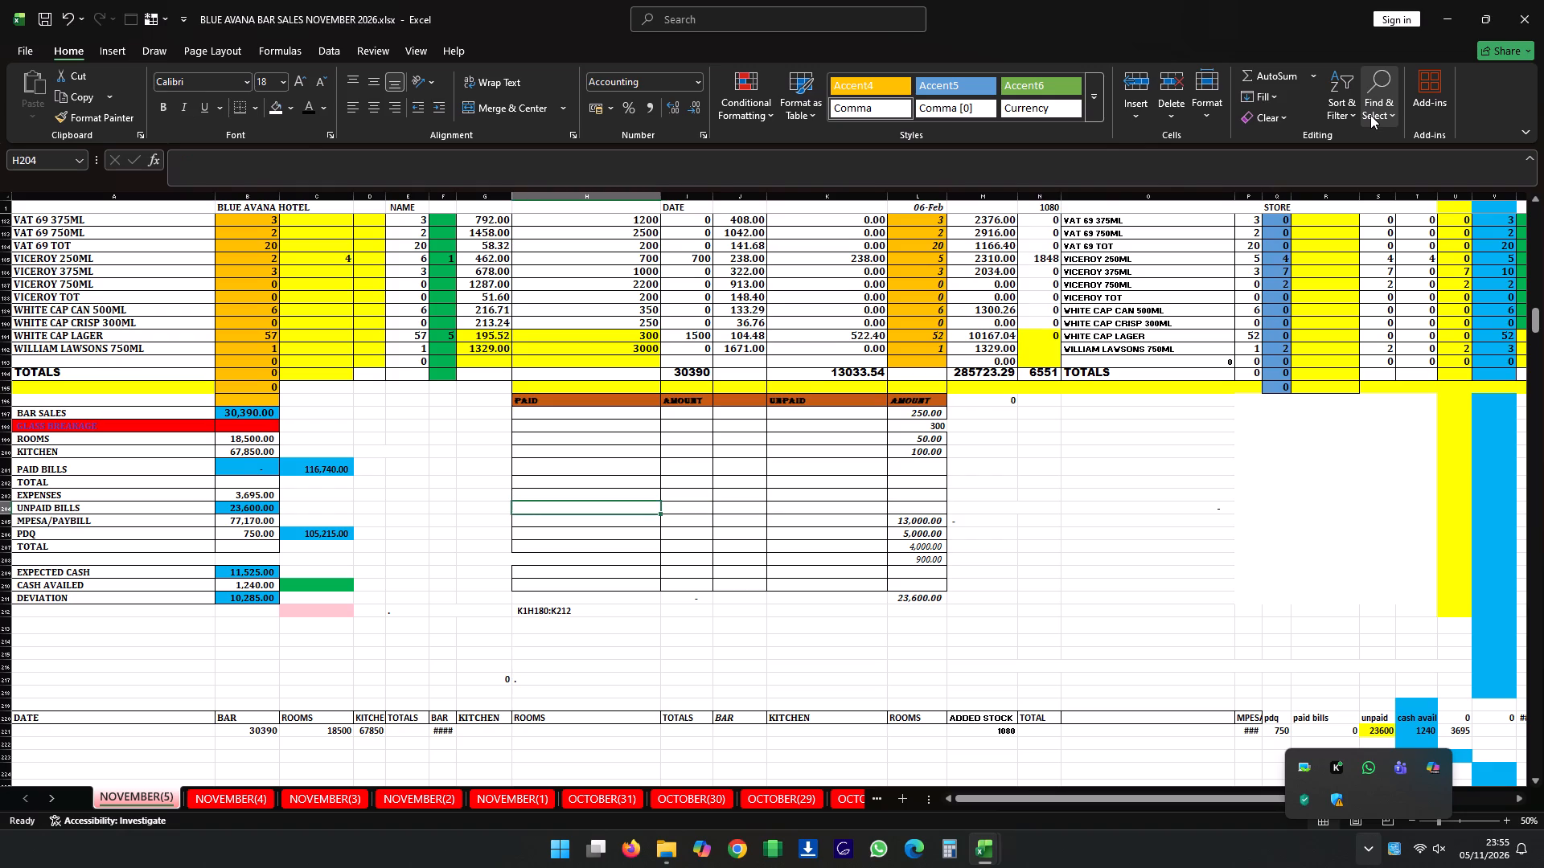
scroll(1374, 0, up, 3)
Remove the bold formatting from the amounts in rows 205 to 208 of the UNPAID table's AMOUNT column.
click(934, 545)
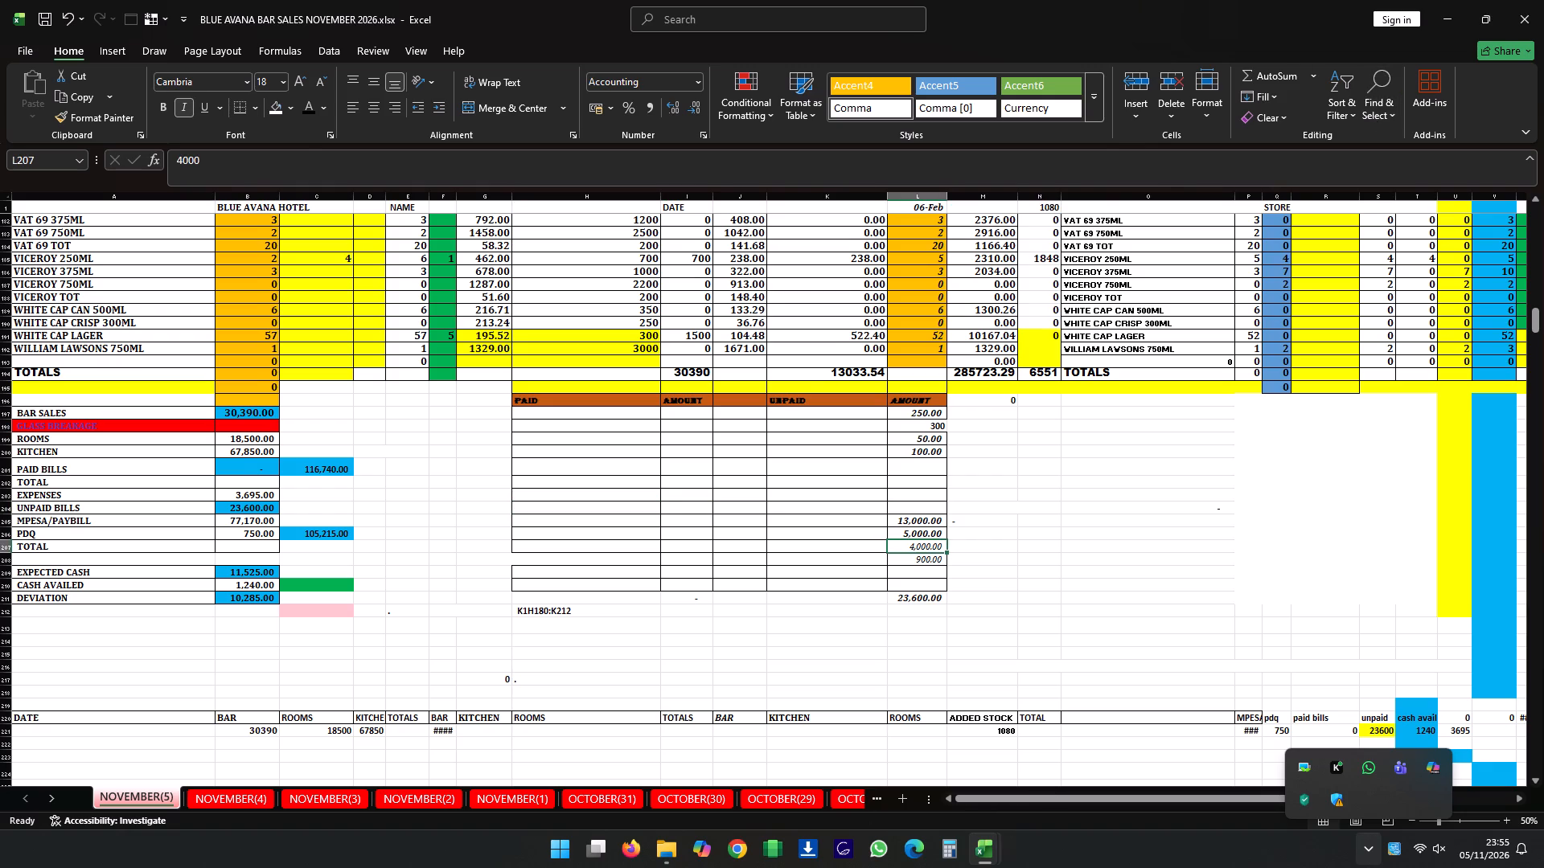
drag(897, 521, 912, 557)
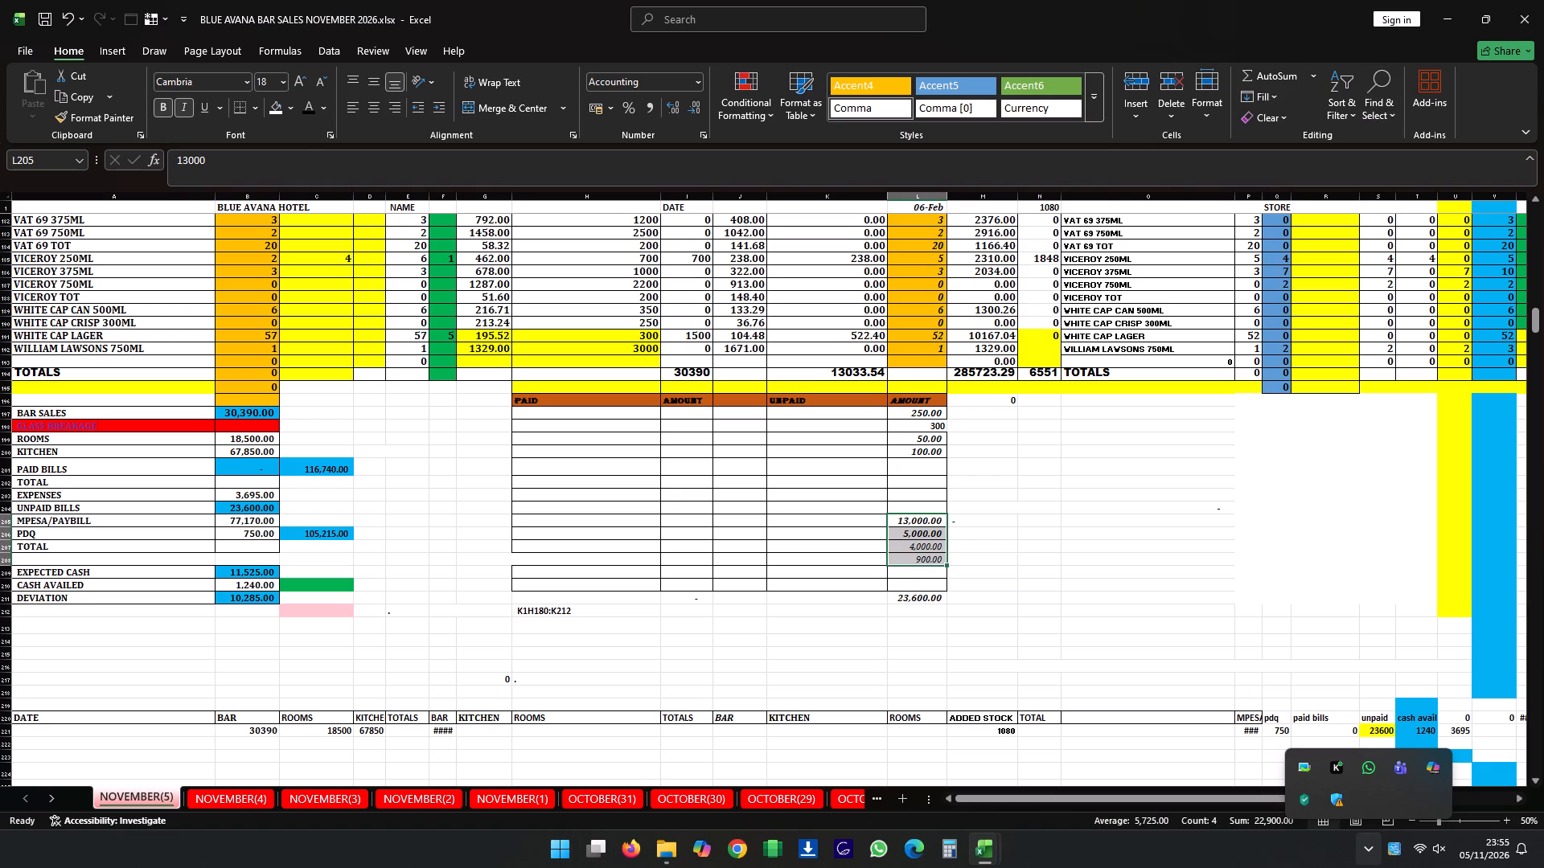
click(159, 105)
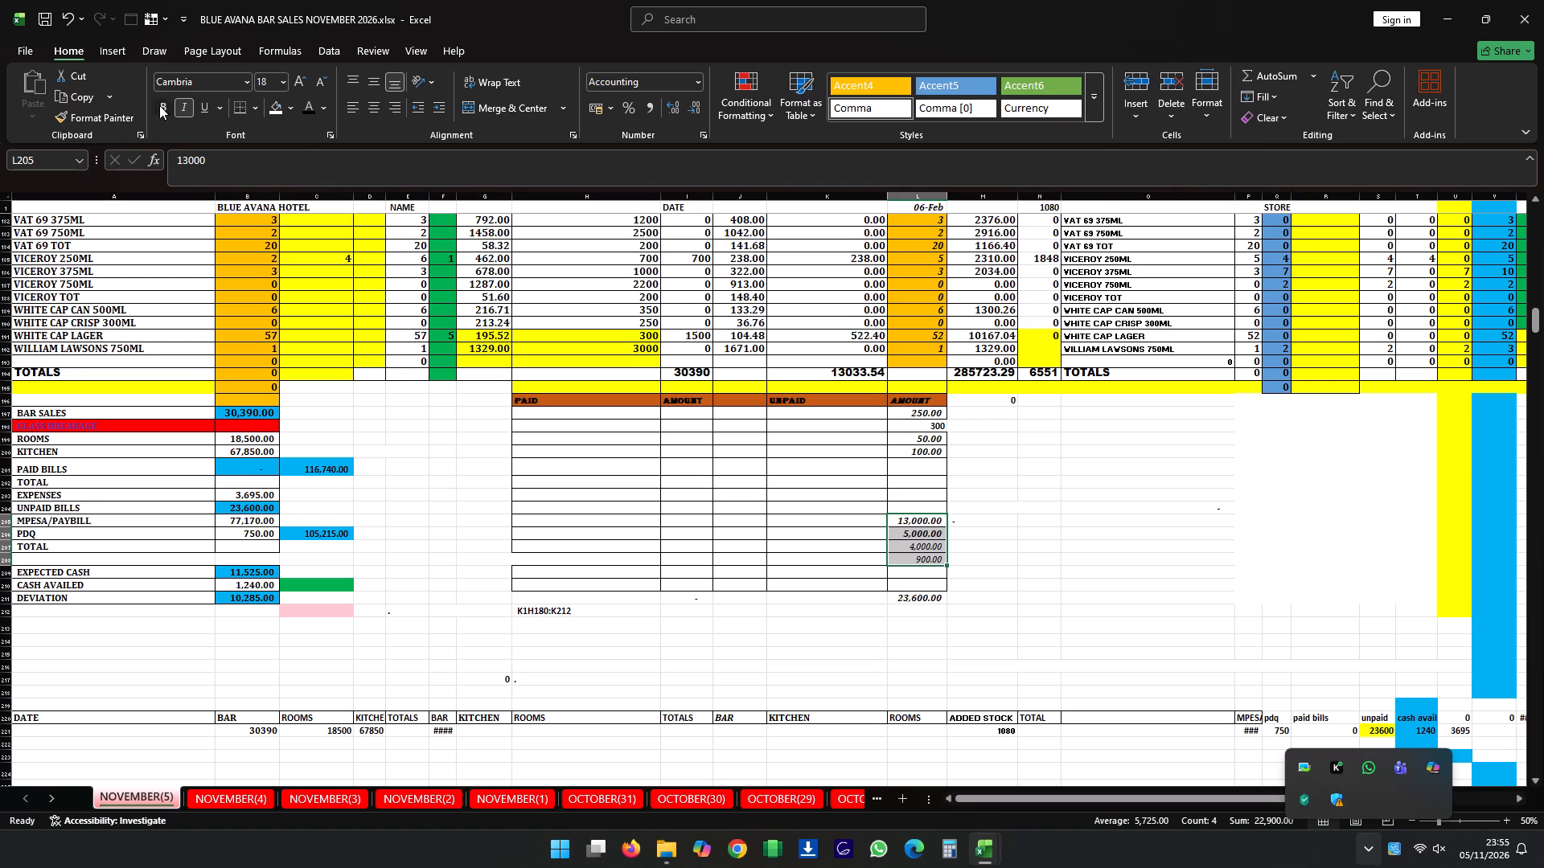
click(159, 105)
click(159, 105)
click(1026, 605)
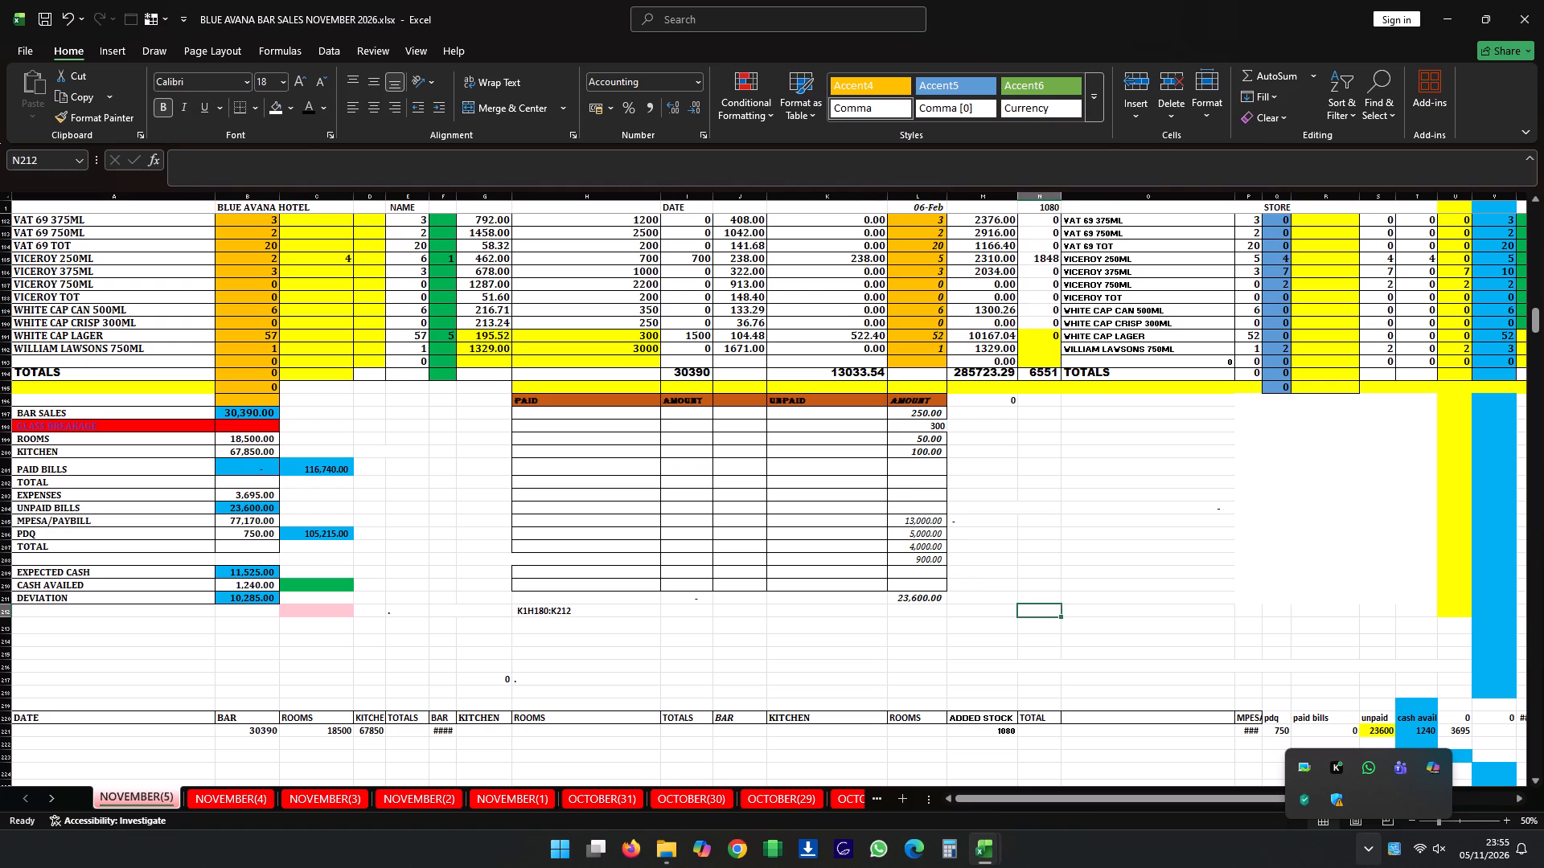
Record a paid bill of 600 for JANE in the first row of the PAID table.
click(692, 462)
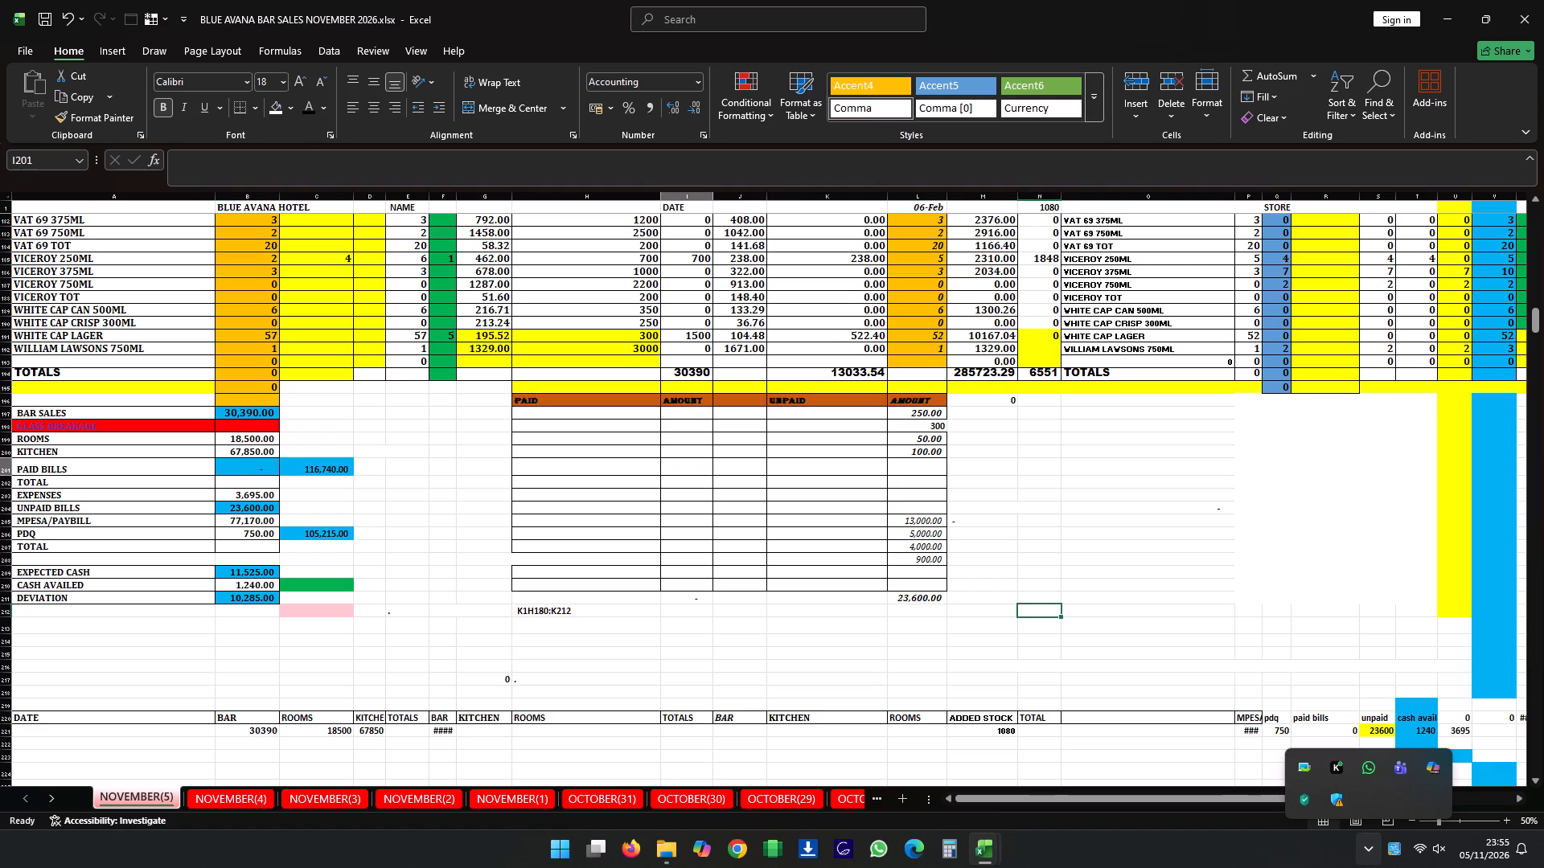
click(693, 418)
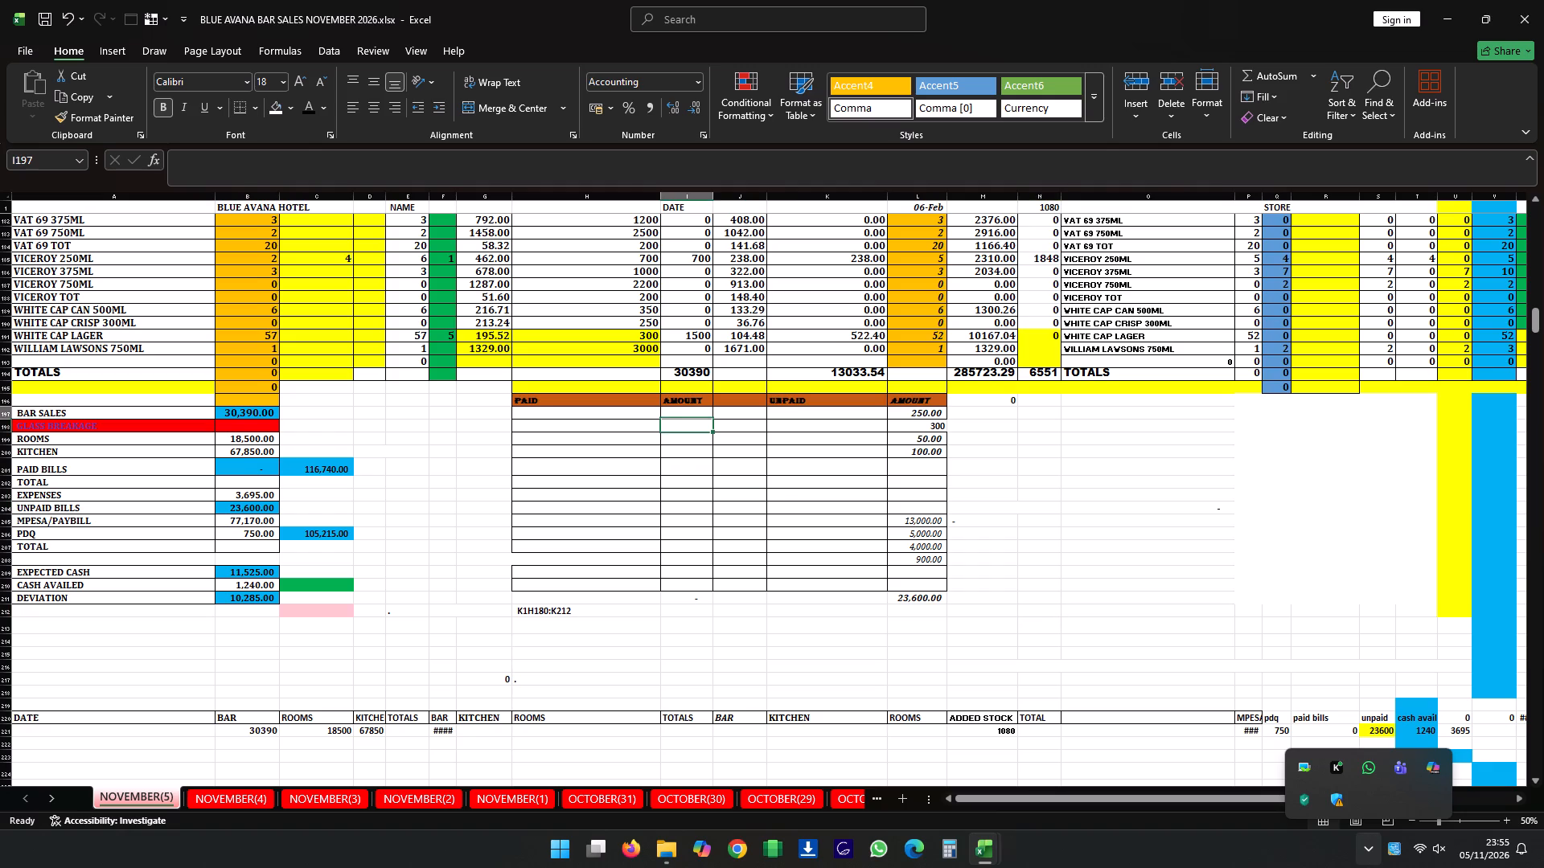
key(6)
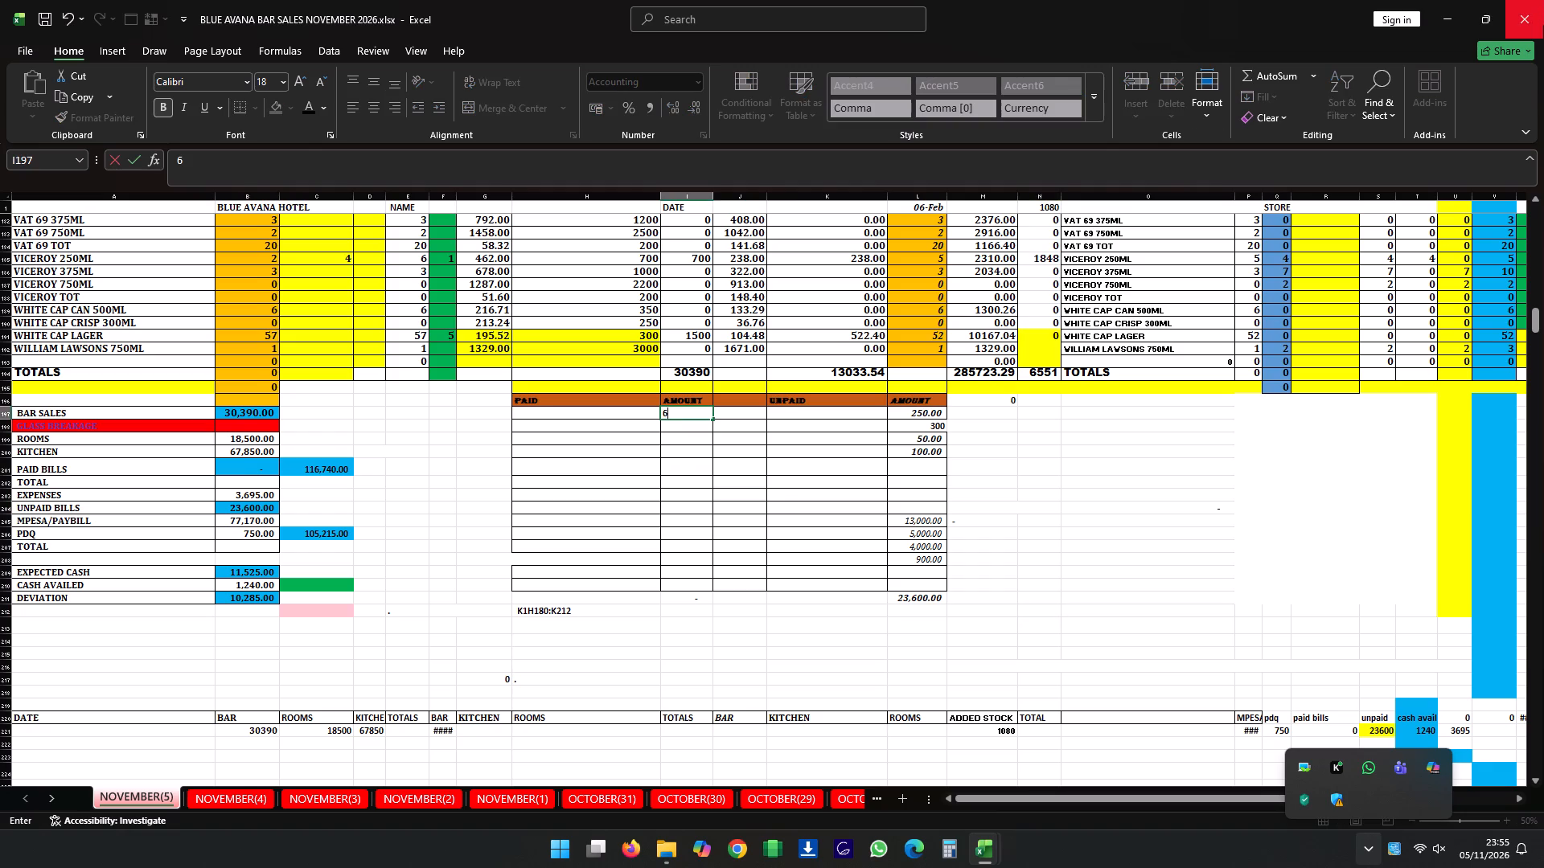
text(00)
key(Left)
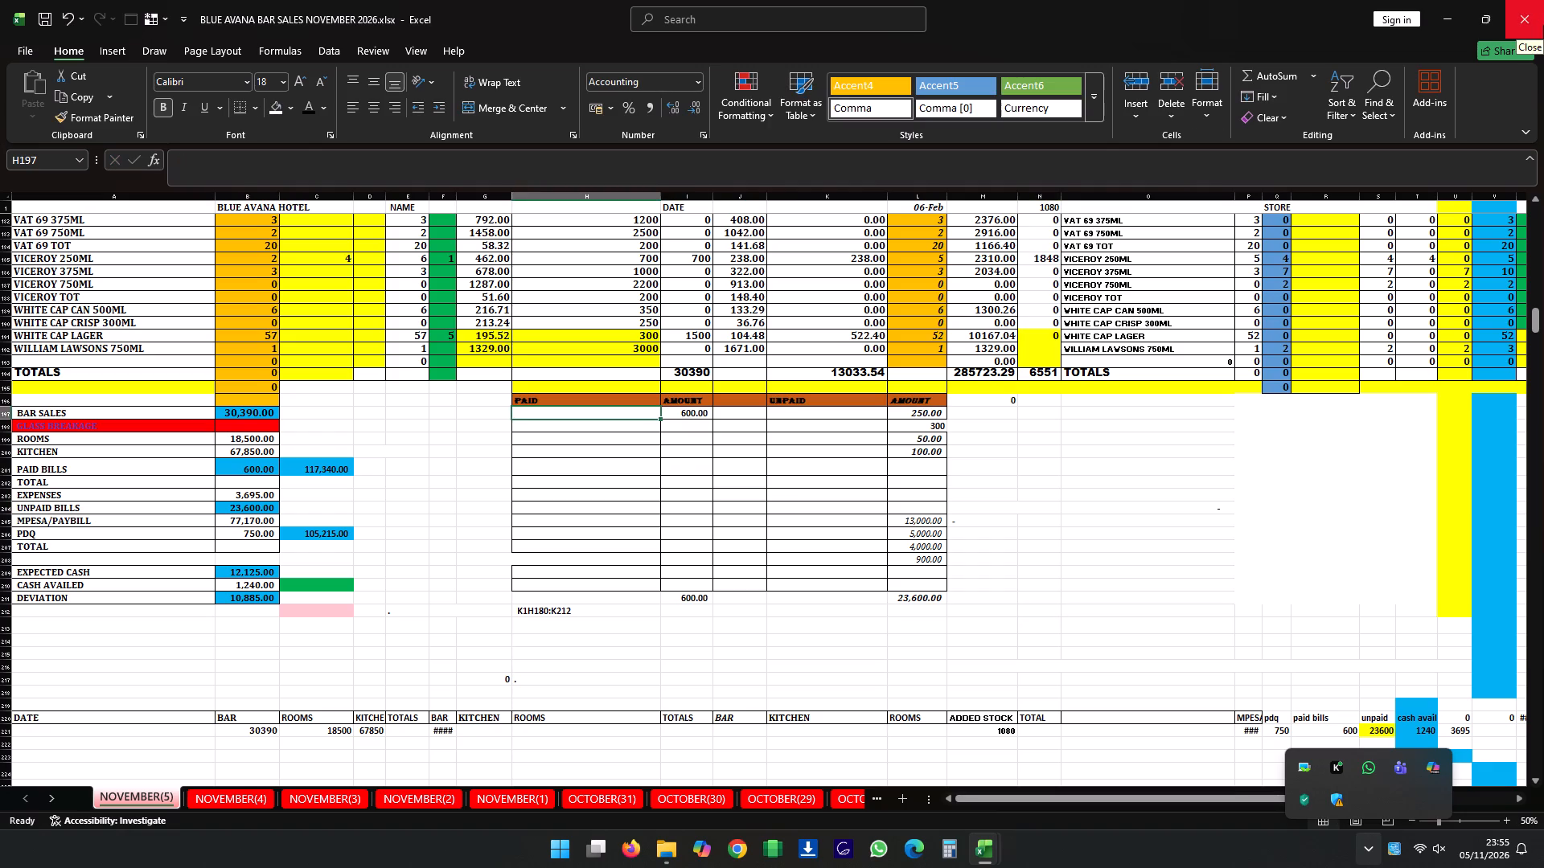
key(j)
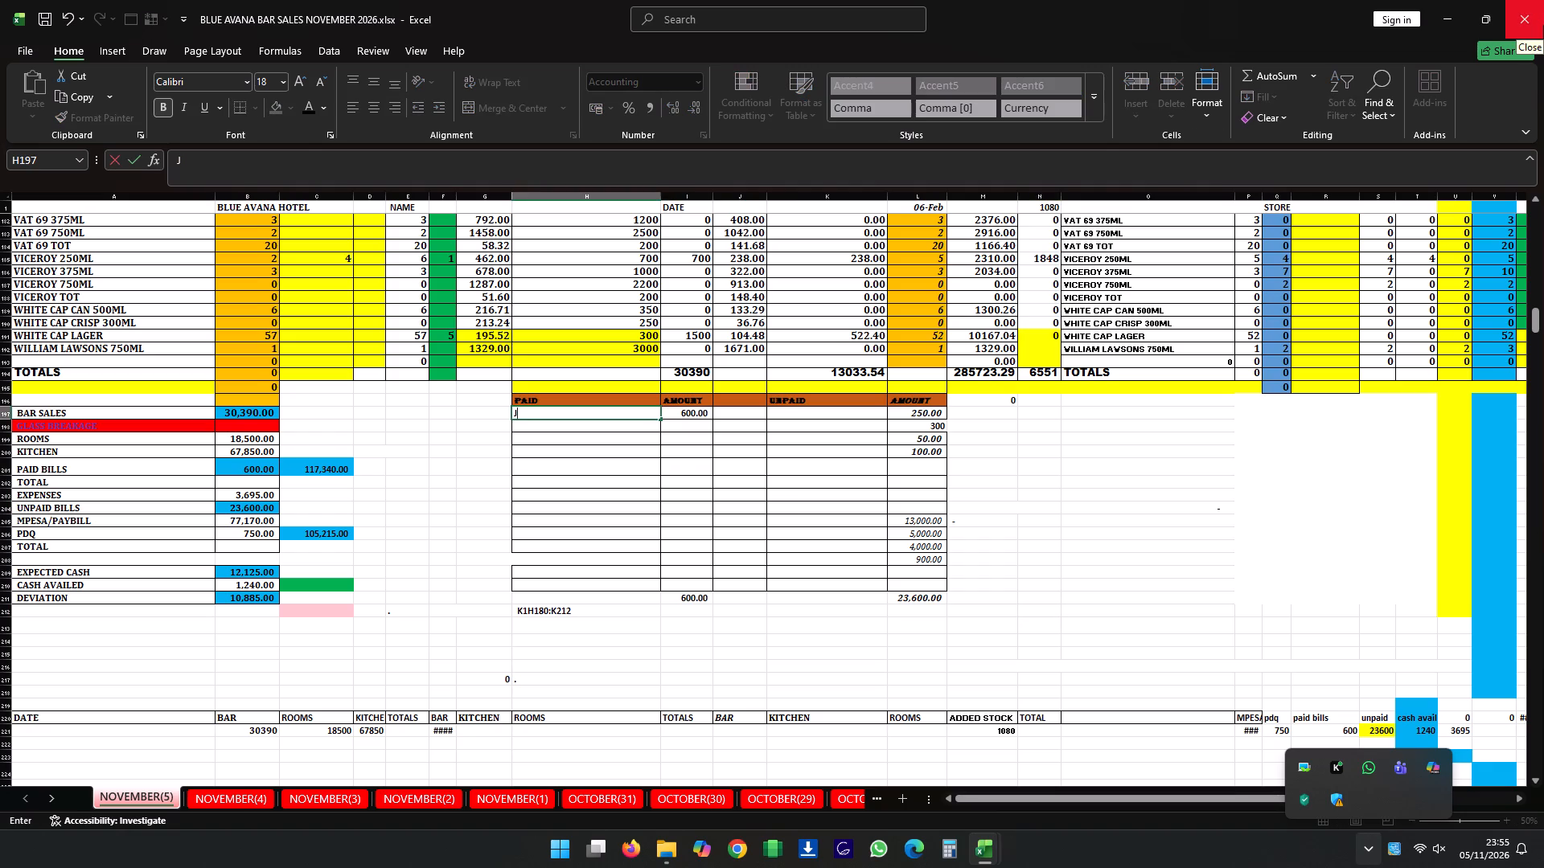
text(ANE)
click(704, 461)
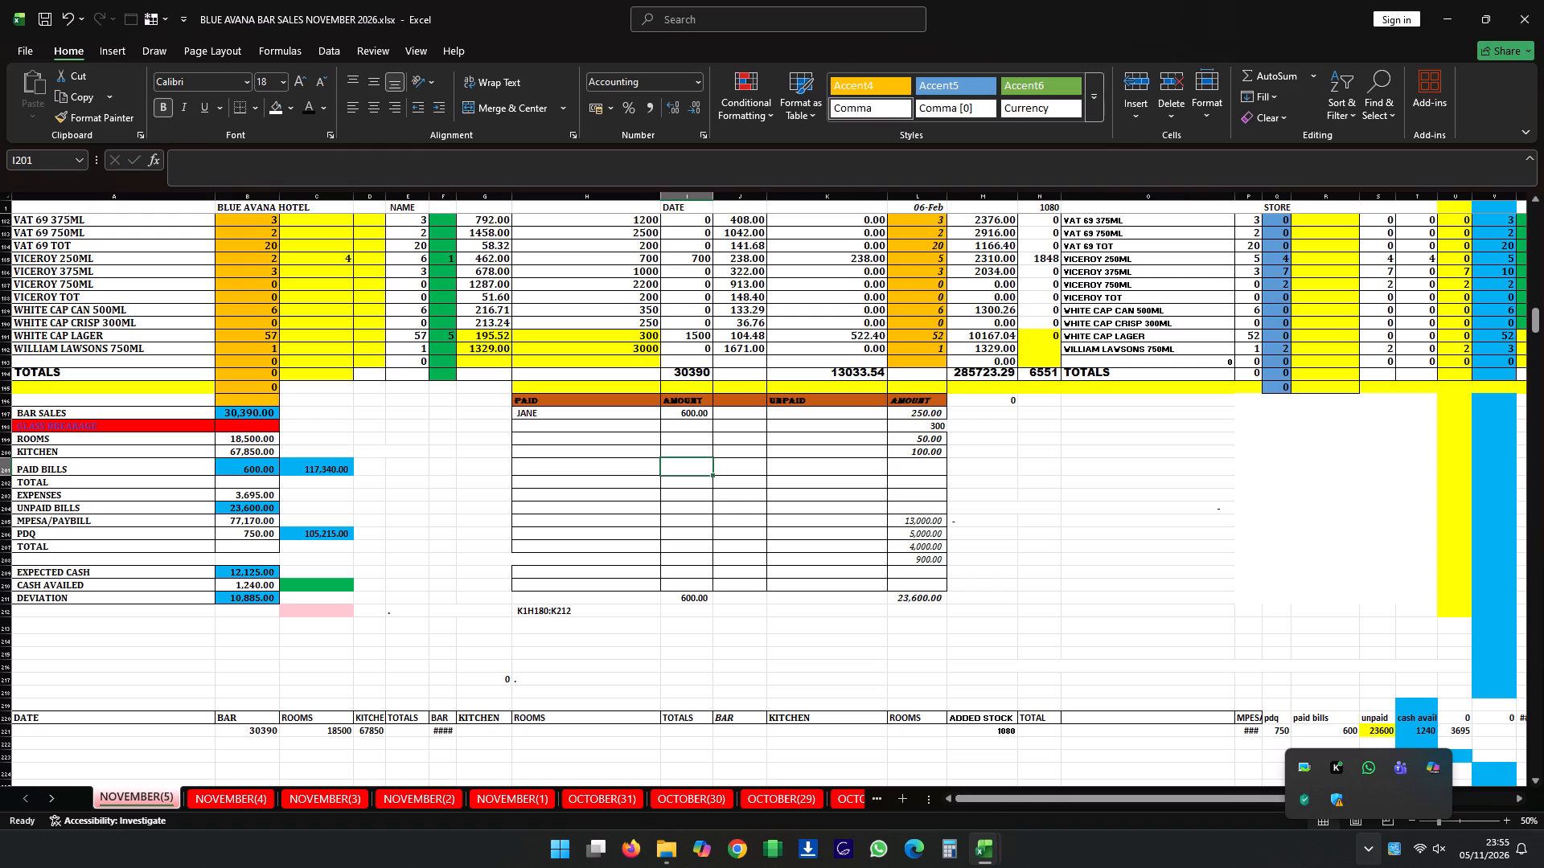
Check the ROOMS and KITCHEN amounts in the summary.
click(259, 440)
click(259, 454)
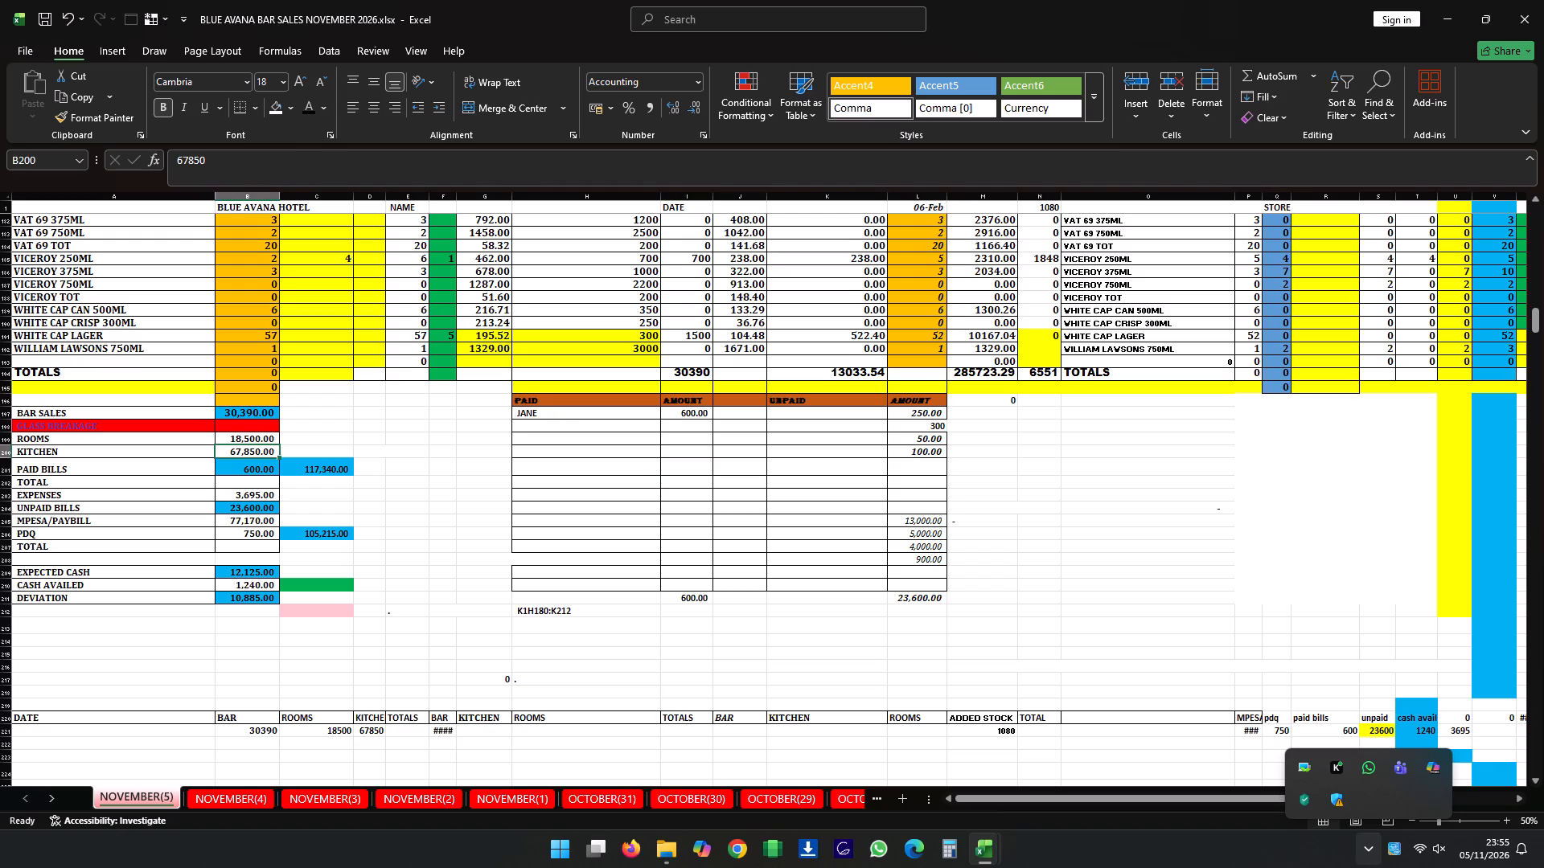
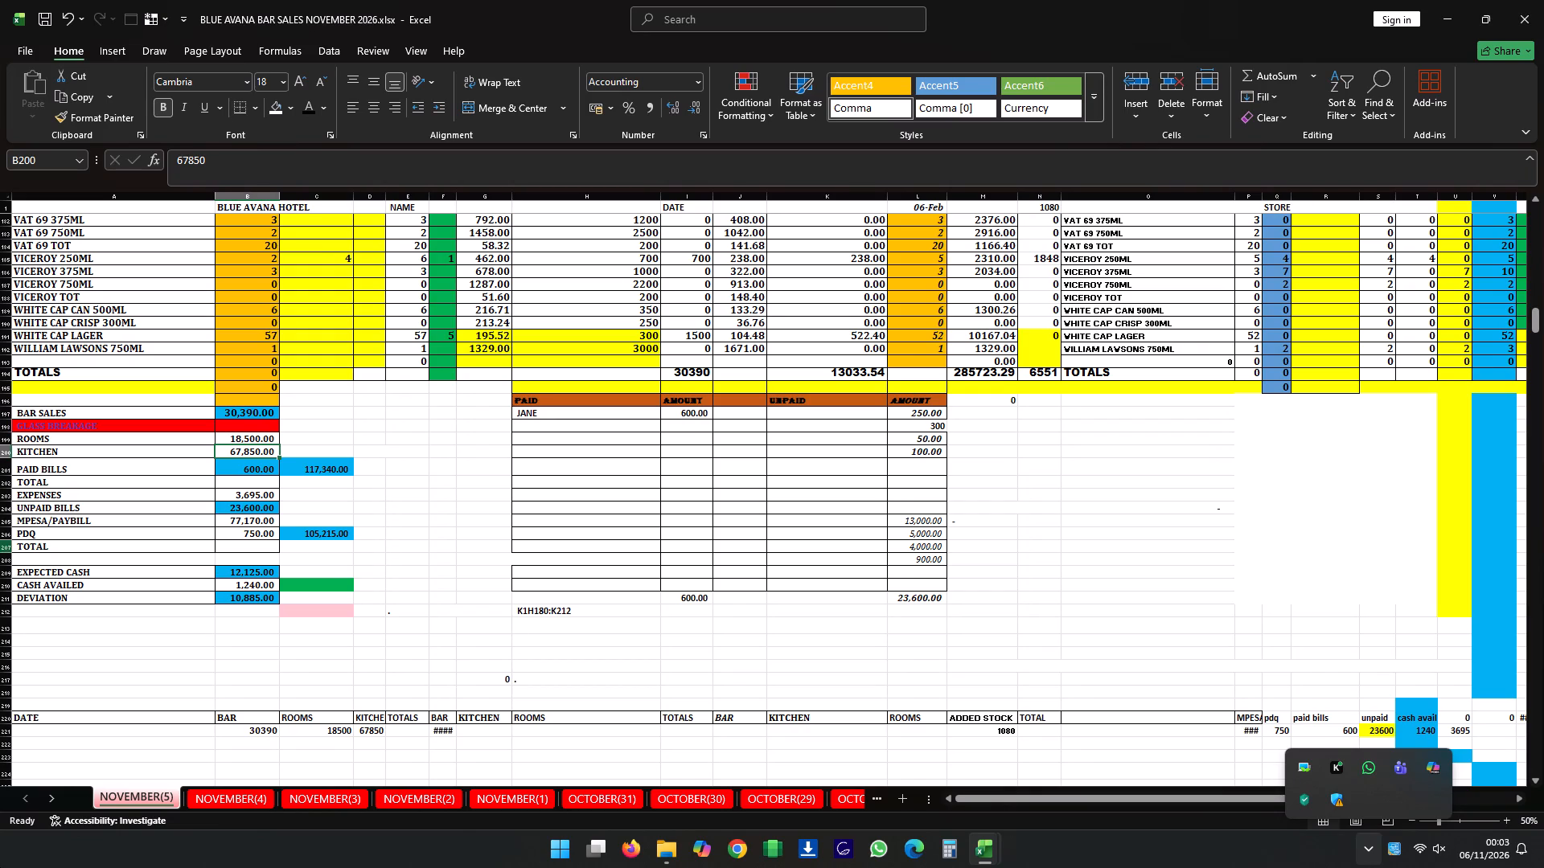
Set the CASH AVAILED amount in the summary to 13725.
click(229, 585)
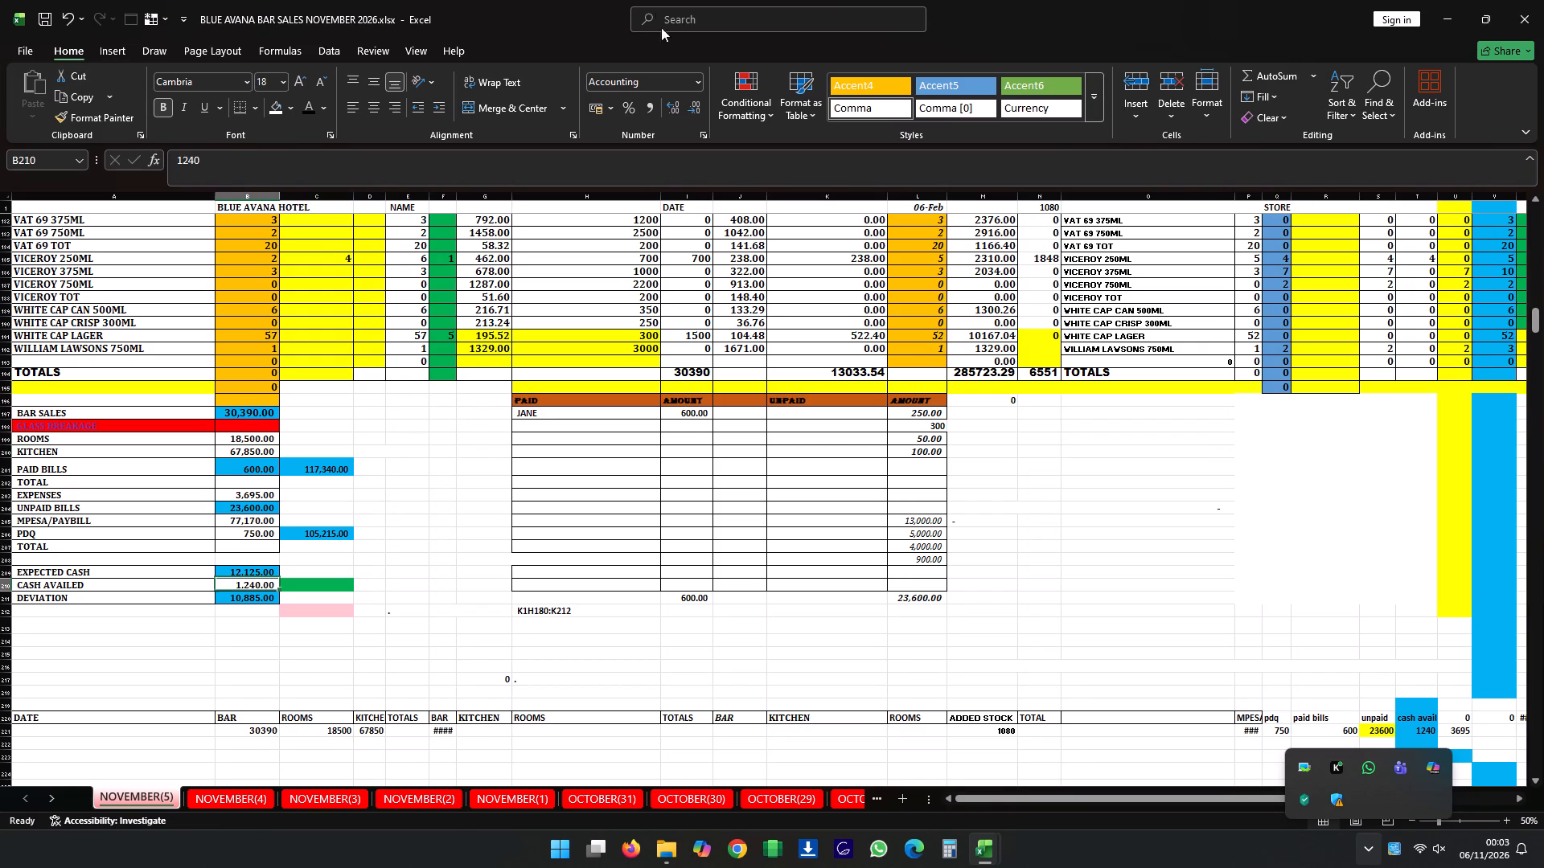
text(13725)
click(627, 468)
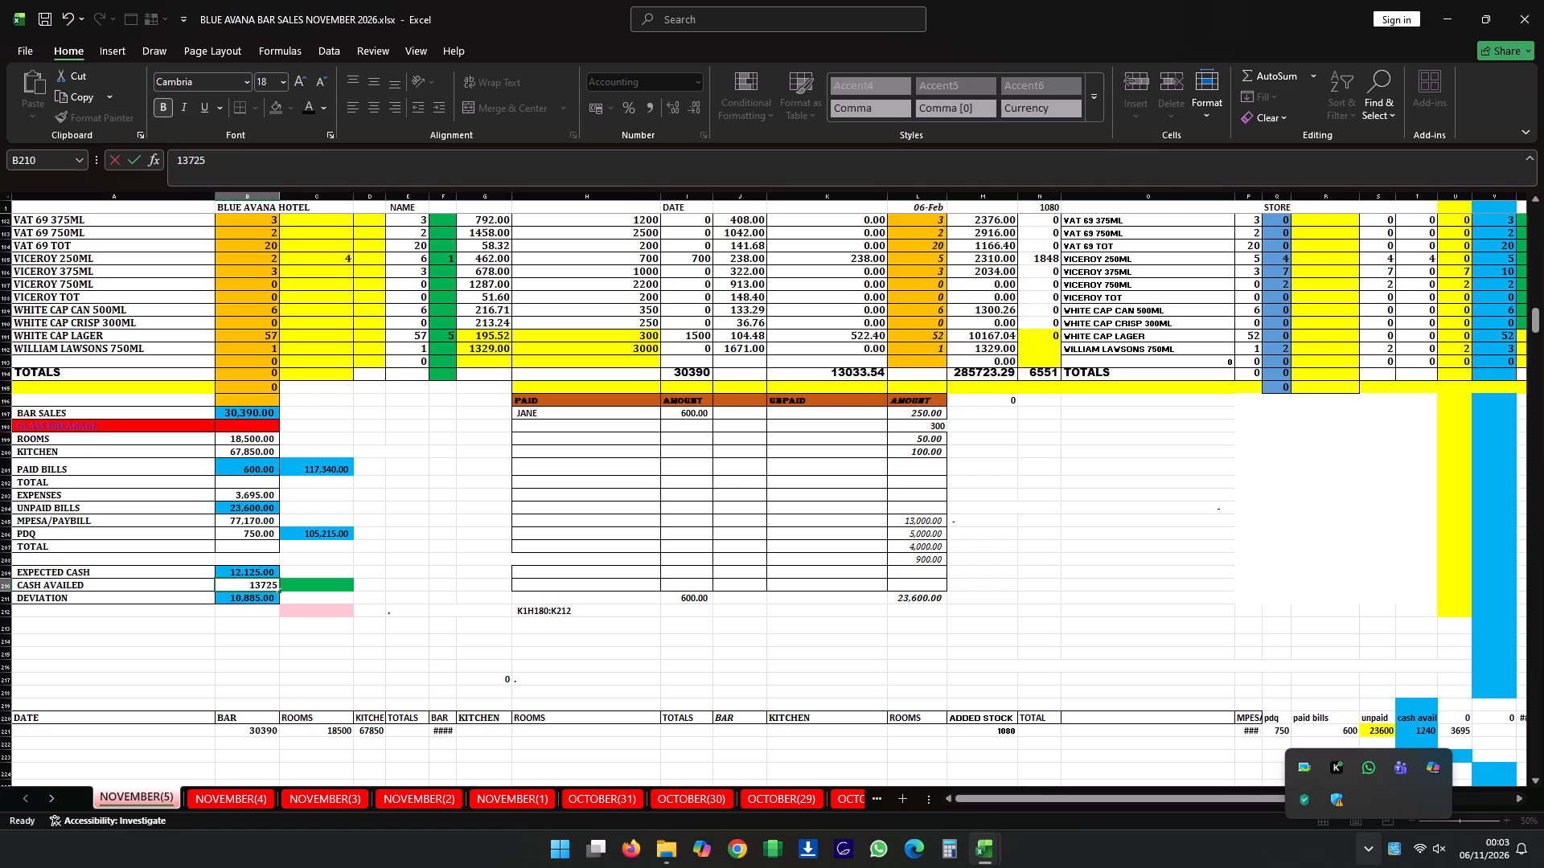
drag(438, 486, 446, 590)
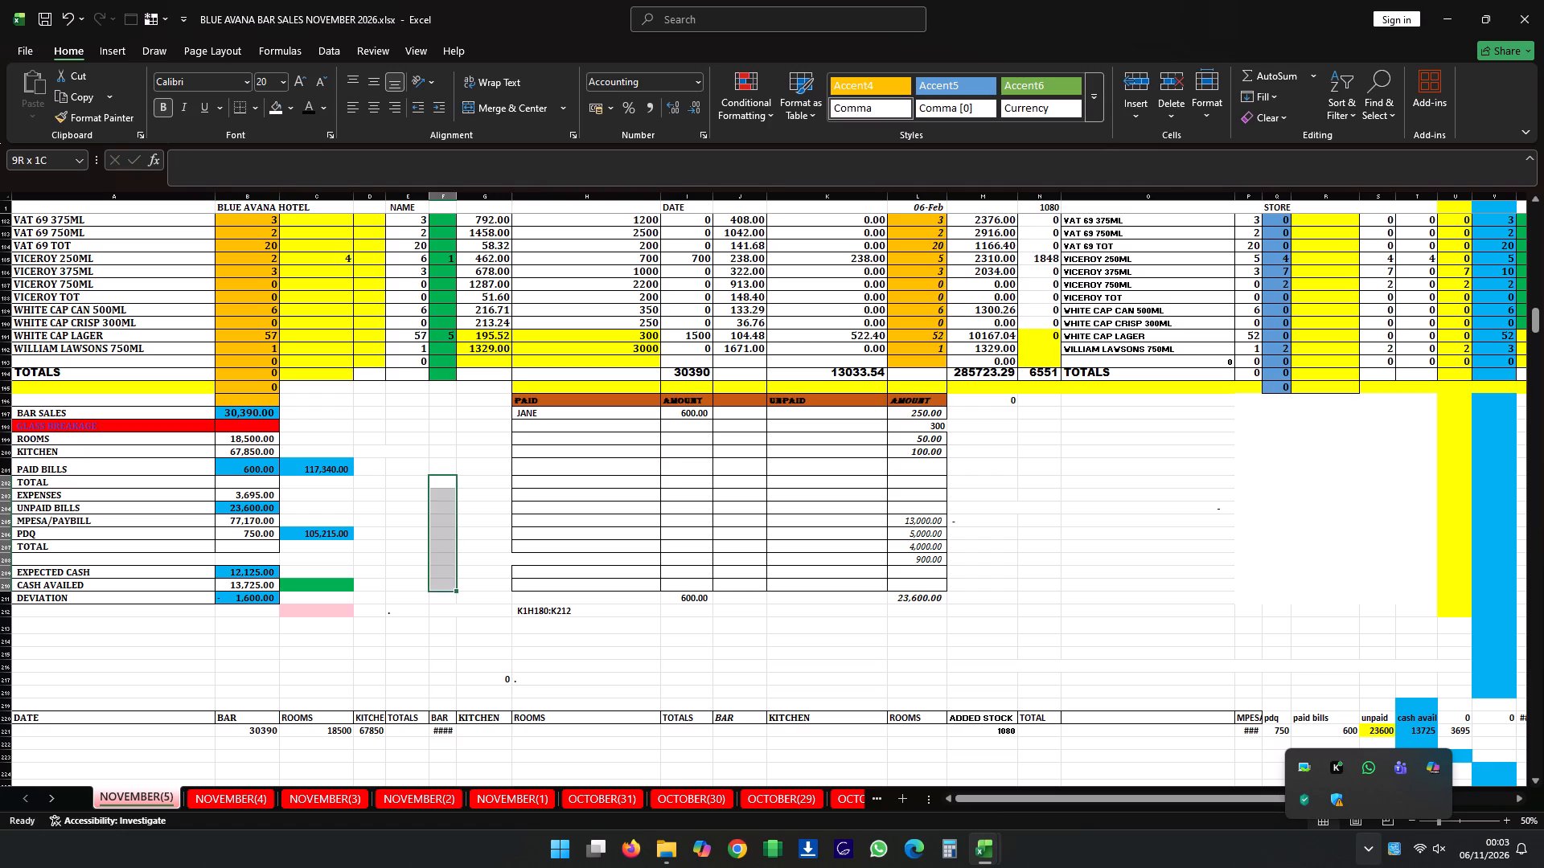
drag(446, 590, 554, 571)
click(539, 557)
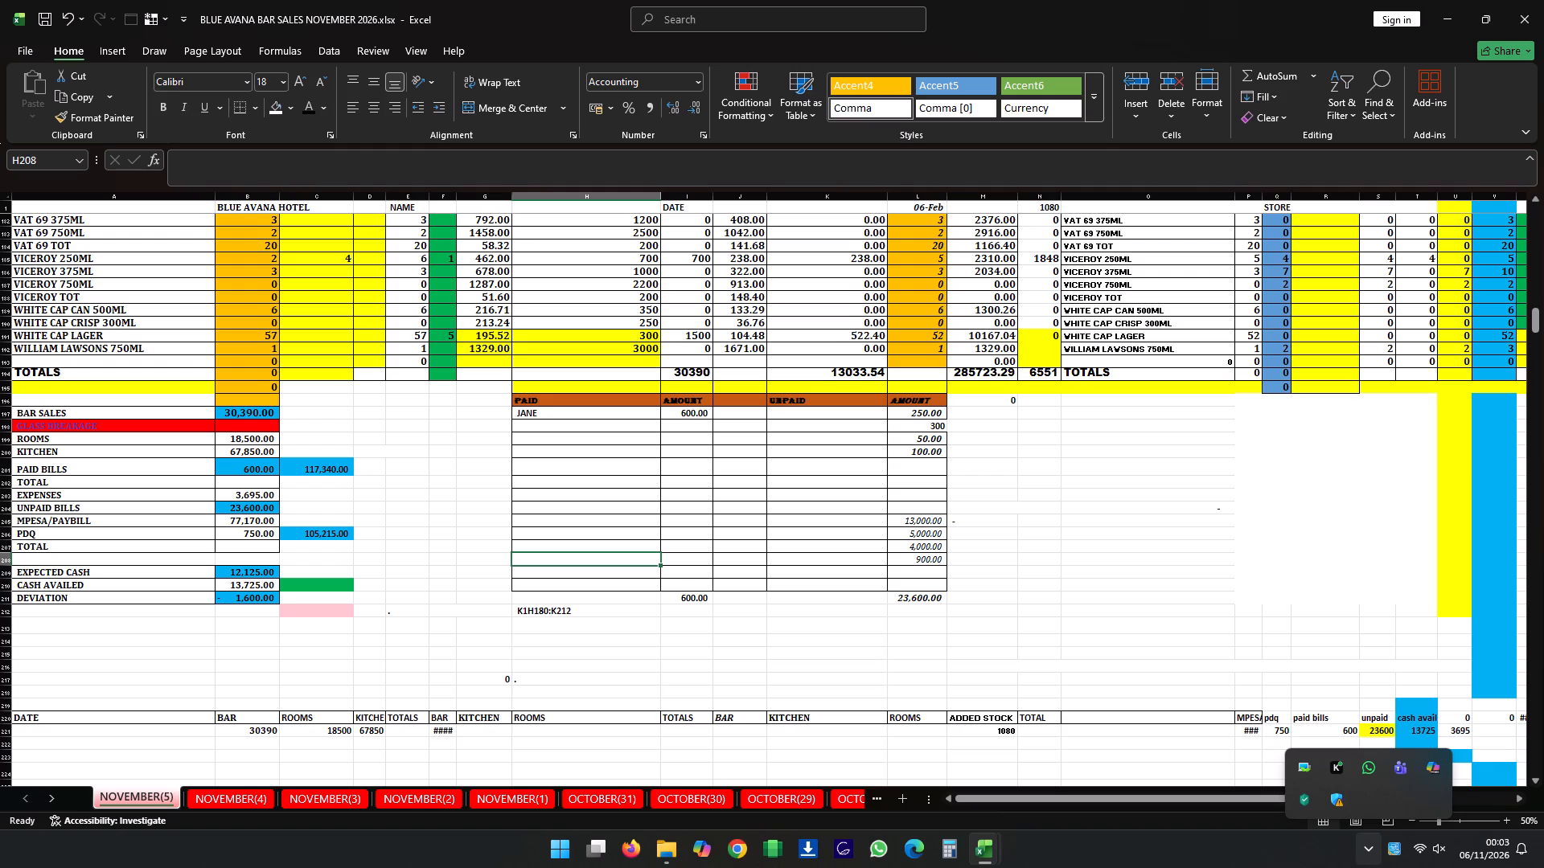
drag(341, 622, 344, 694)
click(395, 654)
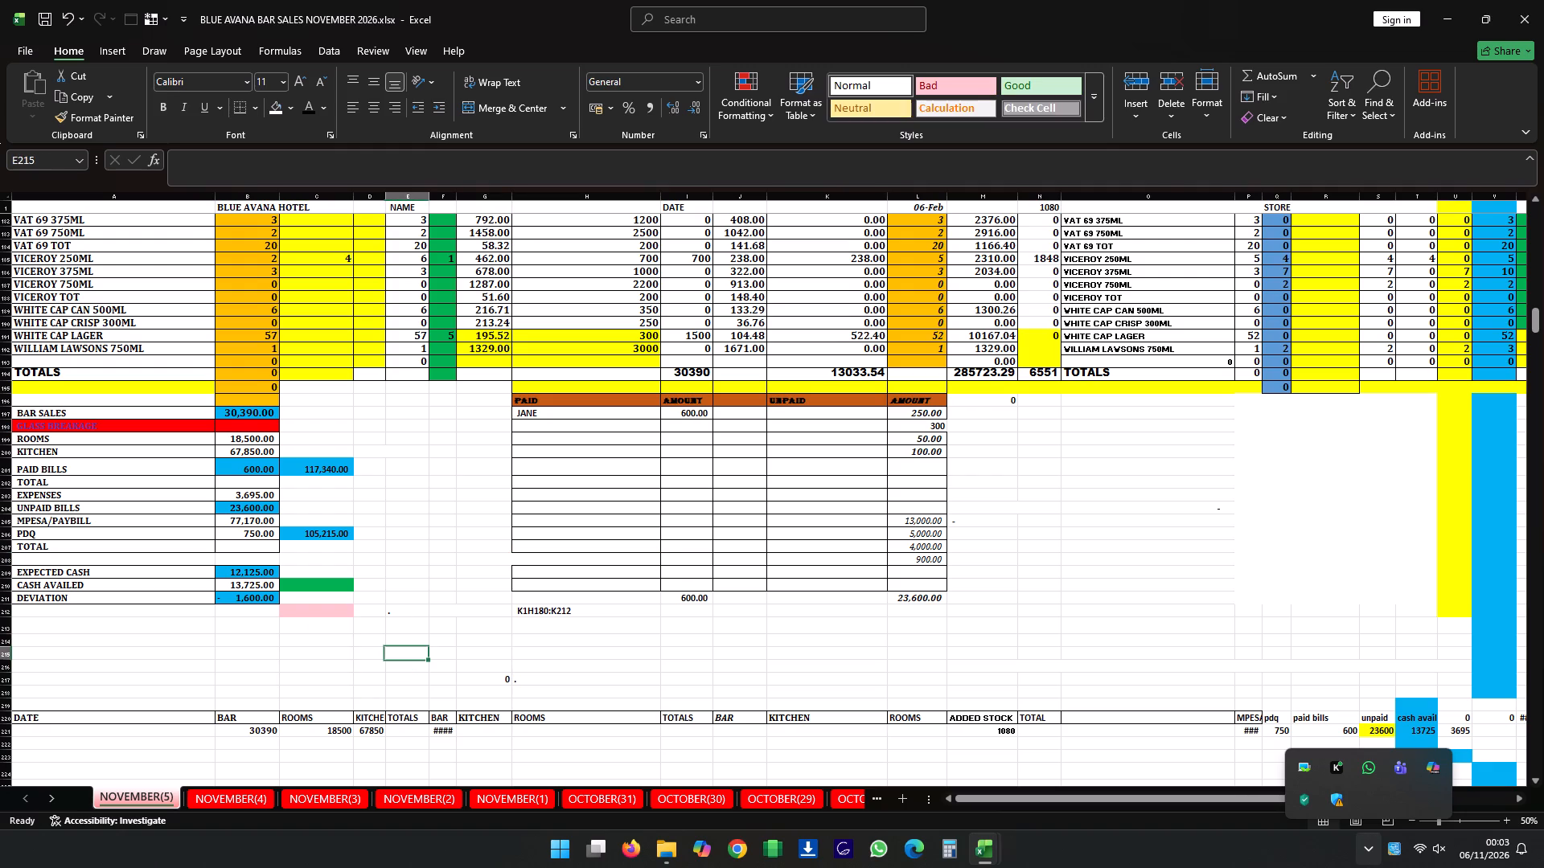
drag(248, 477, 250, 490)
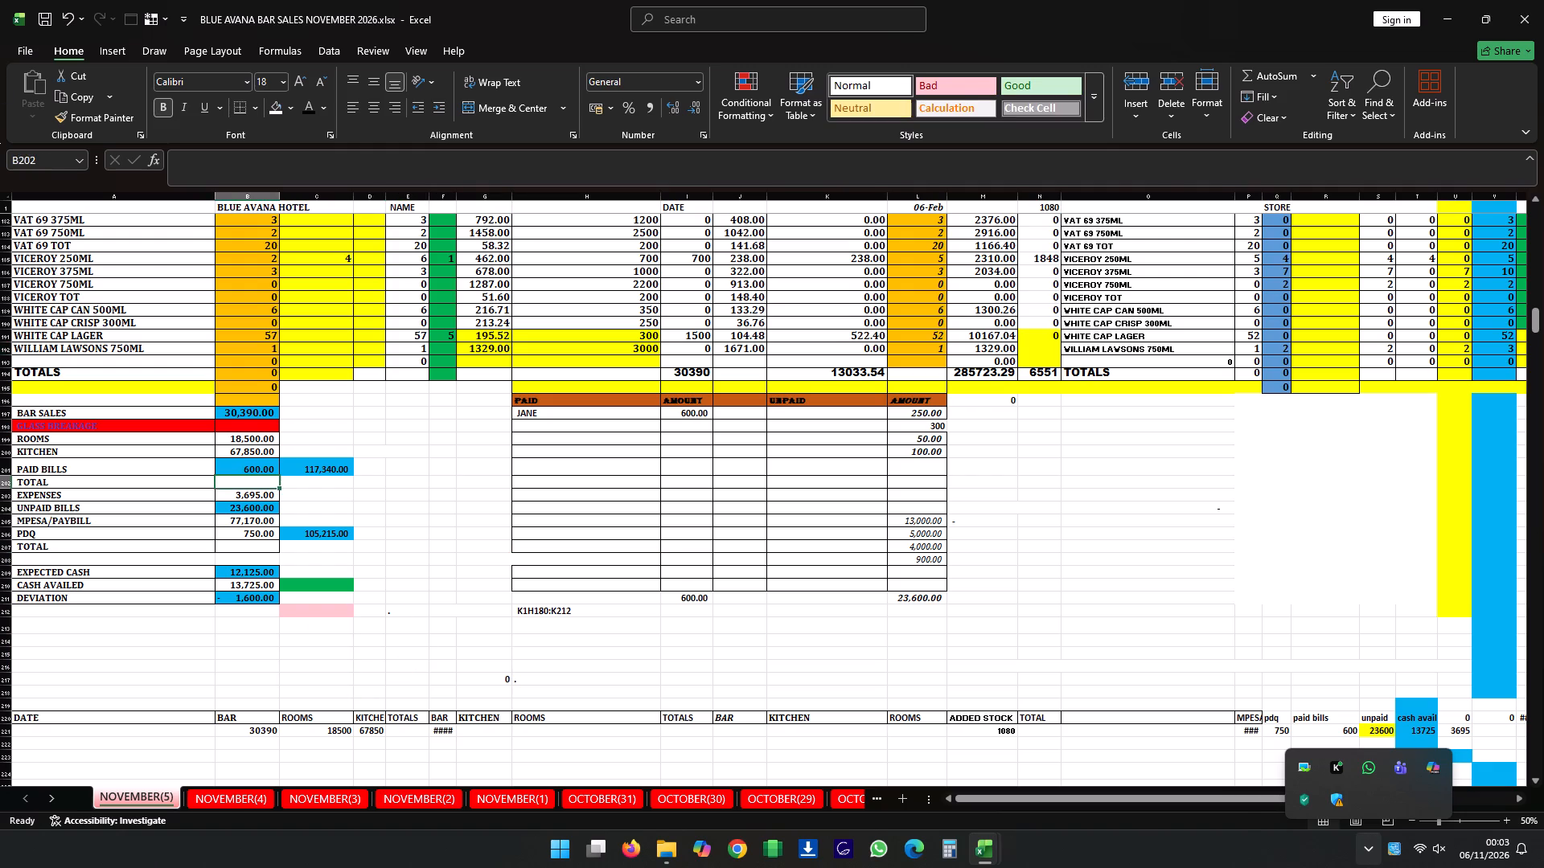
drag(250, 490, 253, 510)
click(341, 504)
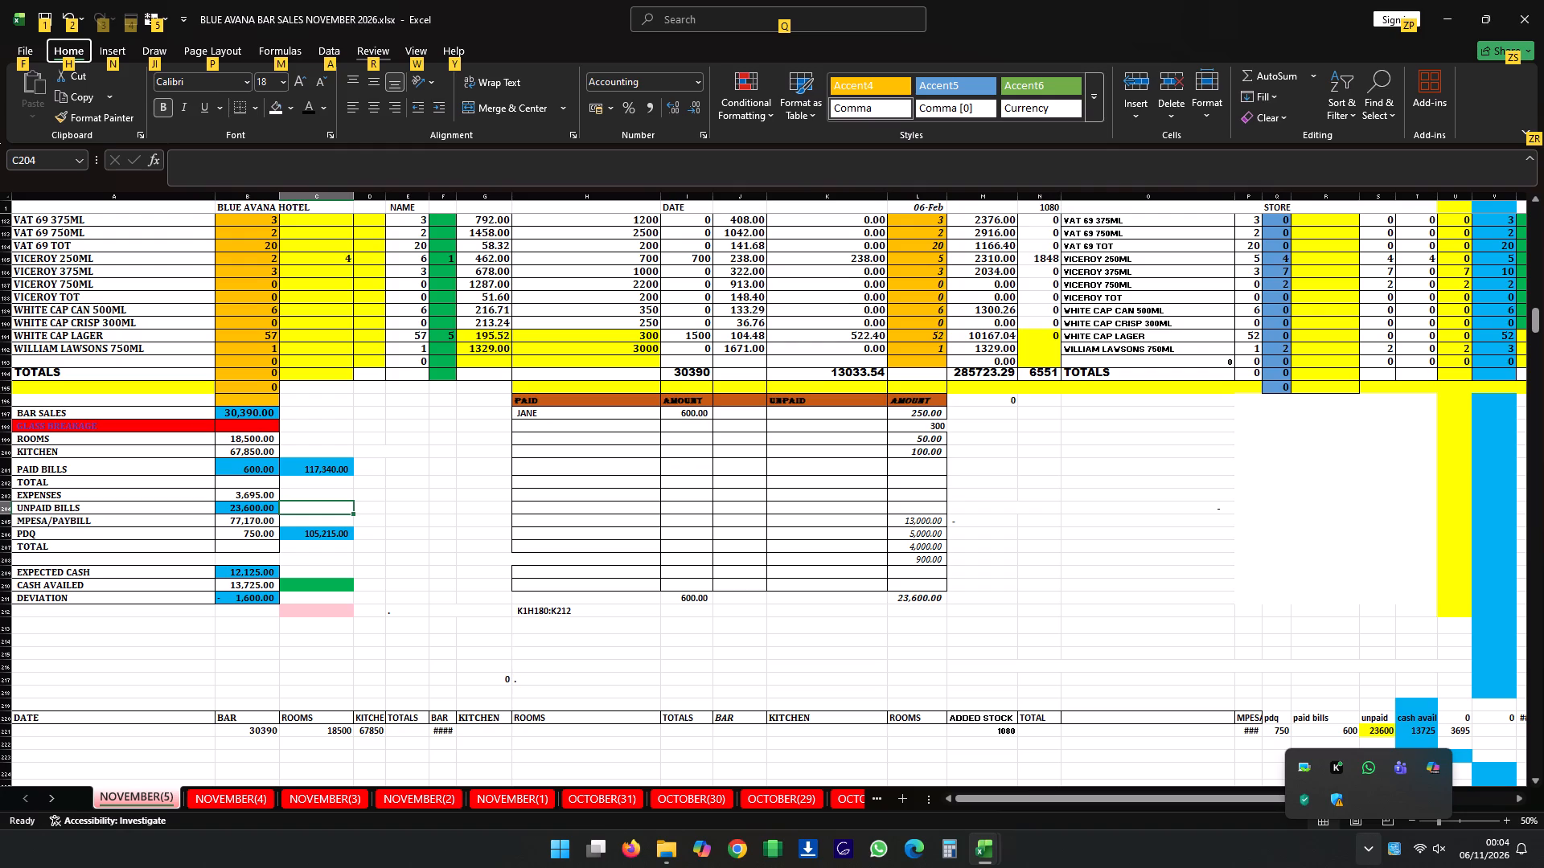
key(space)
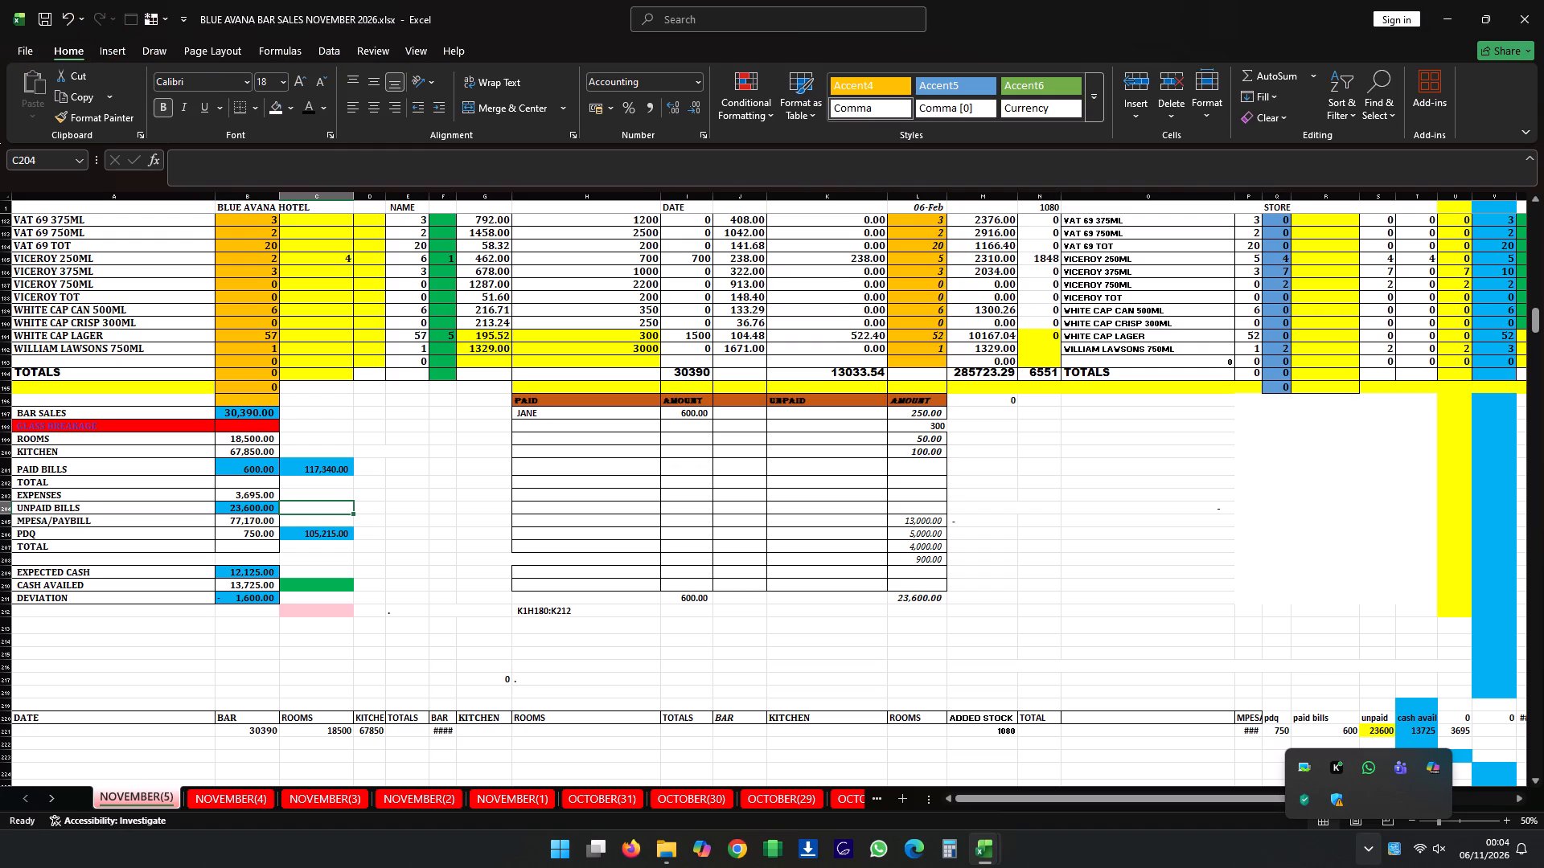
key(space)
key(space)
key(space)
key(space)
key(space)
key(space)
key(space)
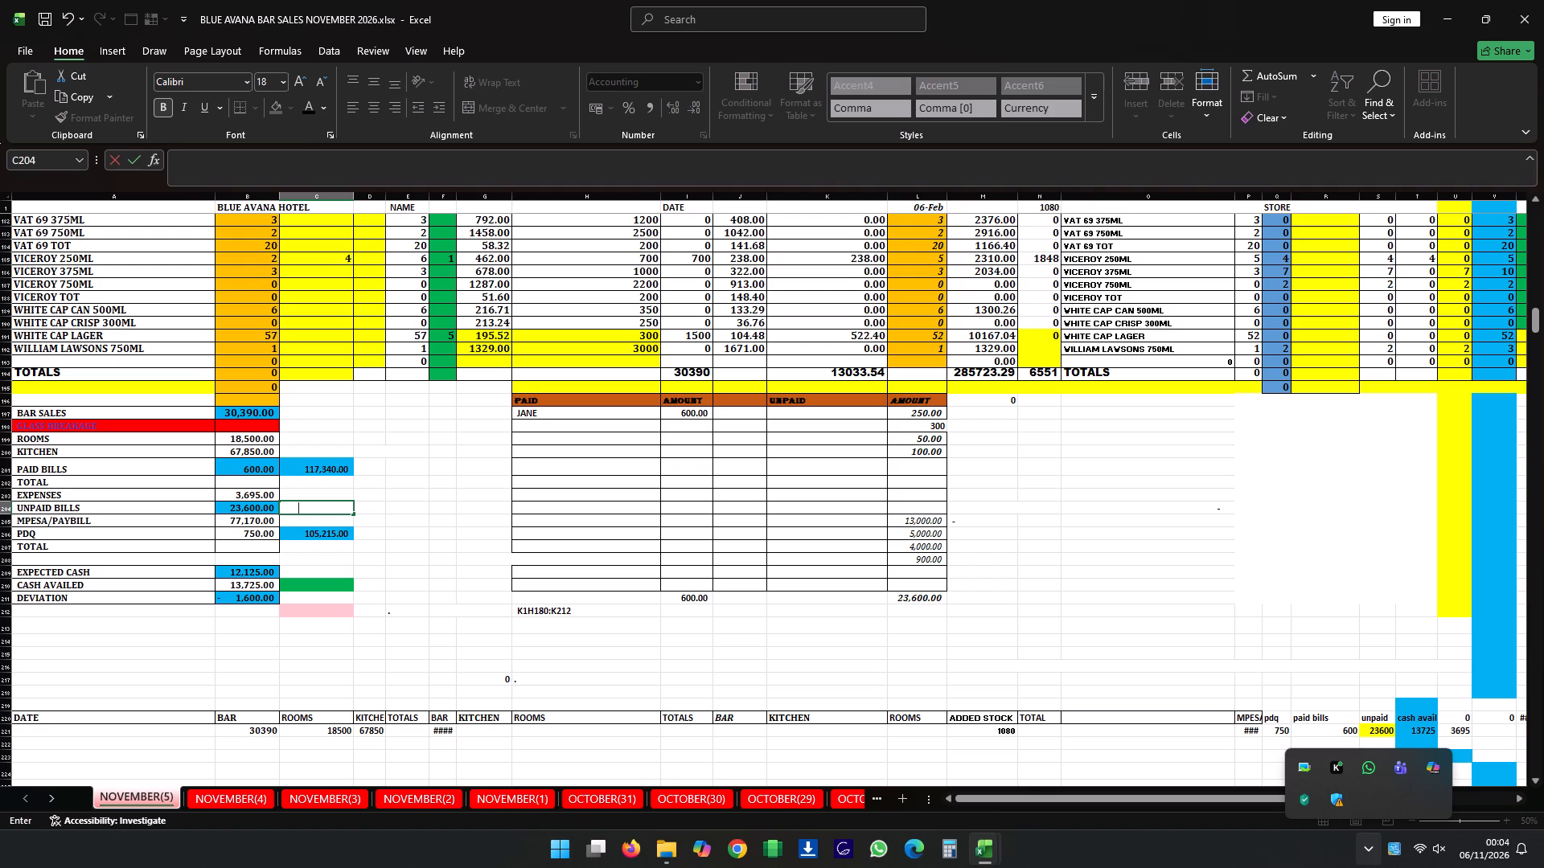
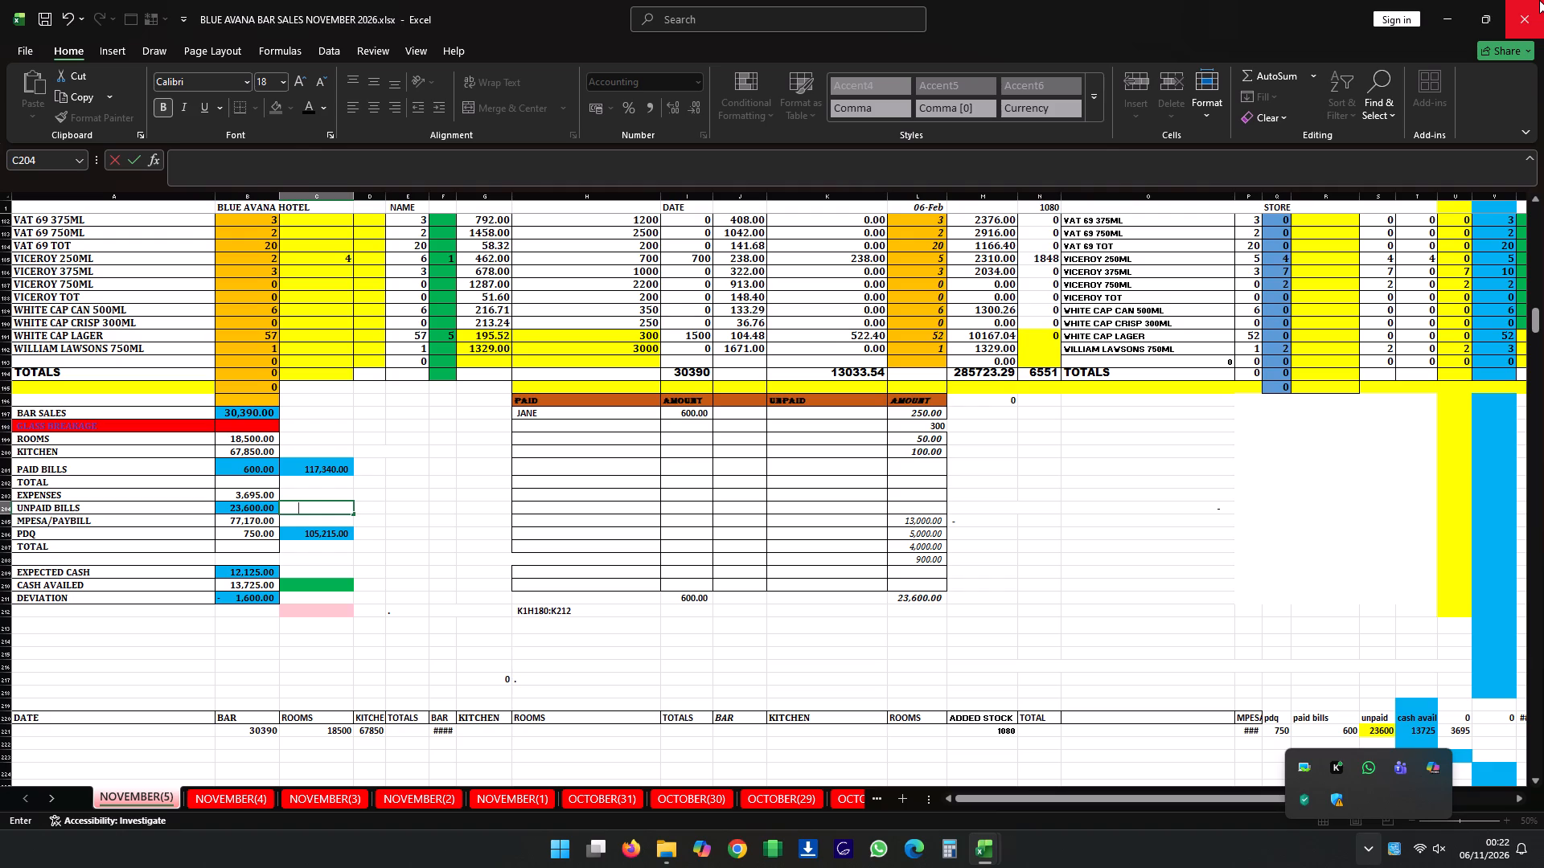
Set the ROOMS amount in the NOVEMBER(5) sales summary to 20500.
click(264, 441)
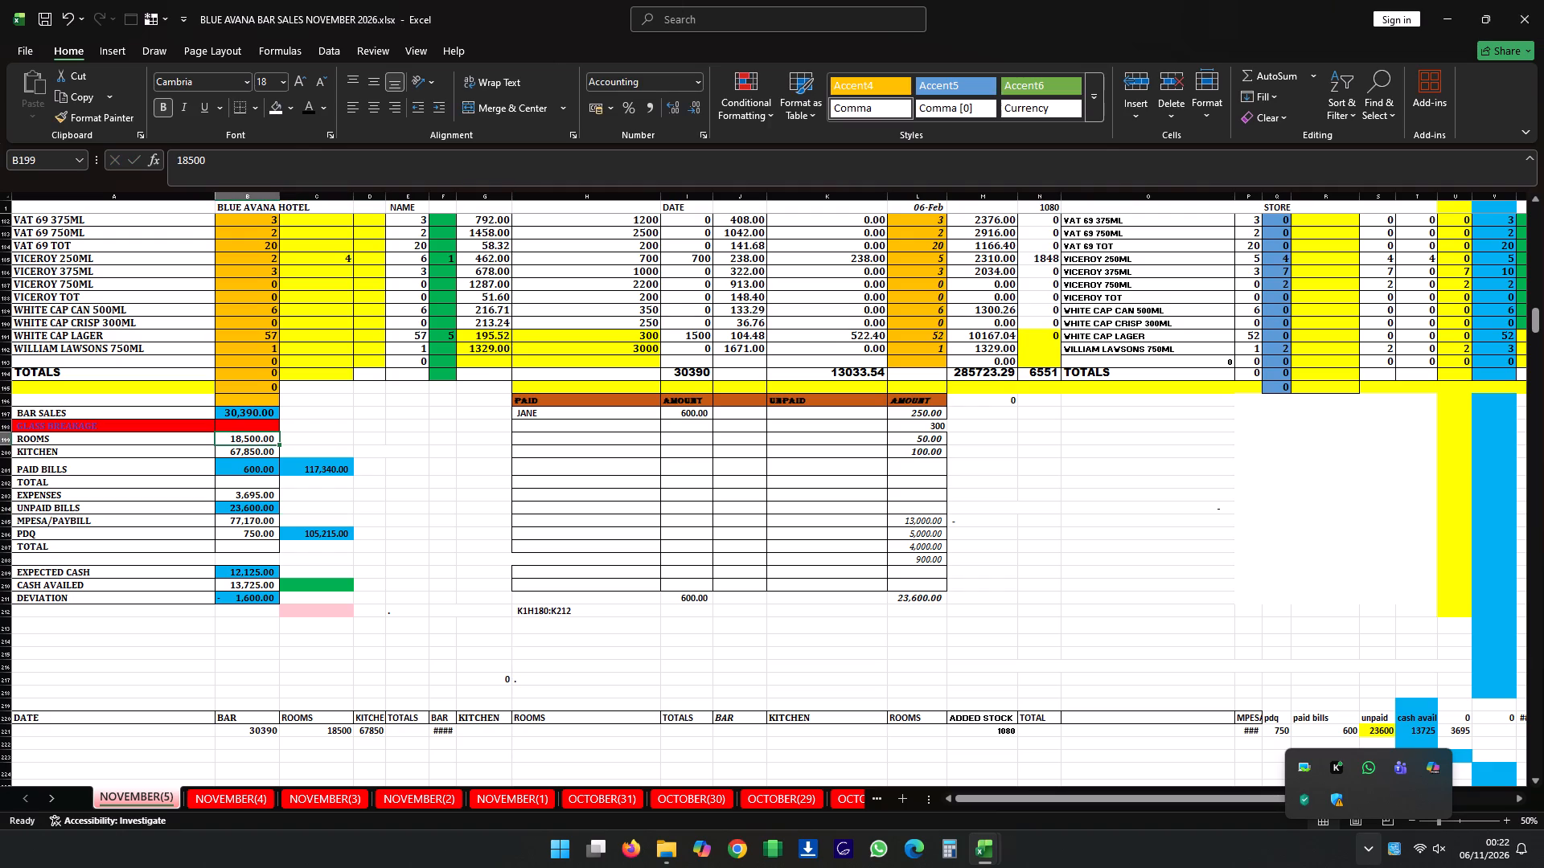
key(2)
key(0)
text(500)
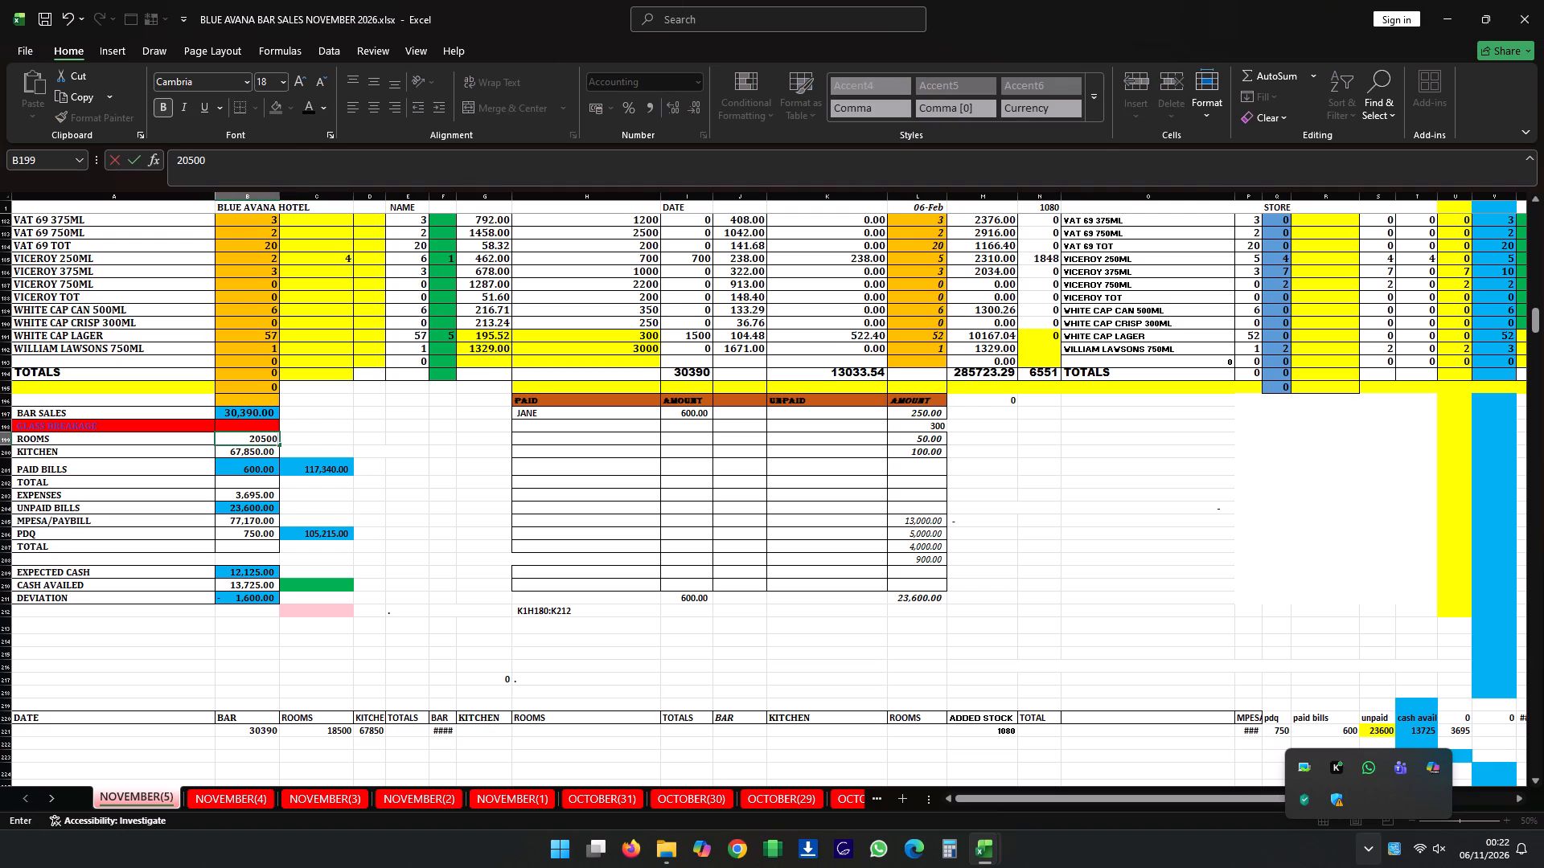
click(463, 502)
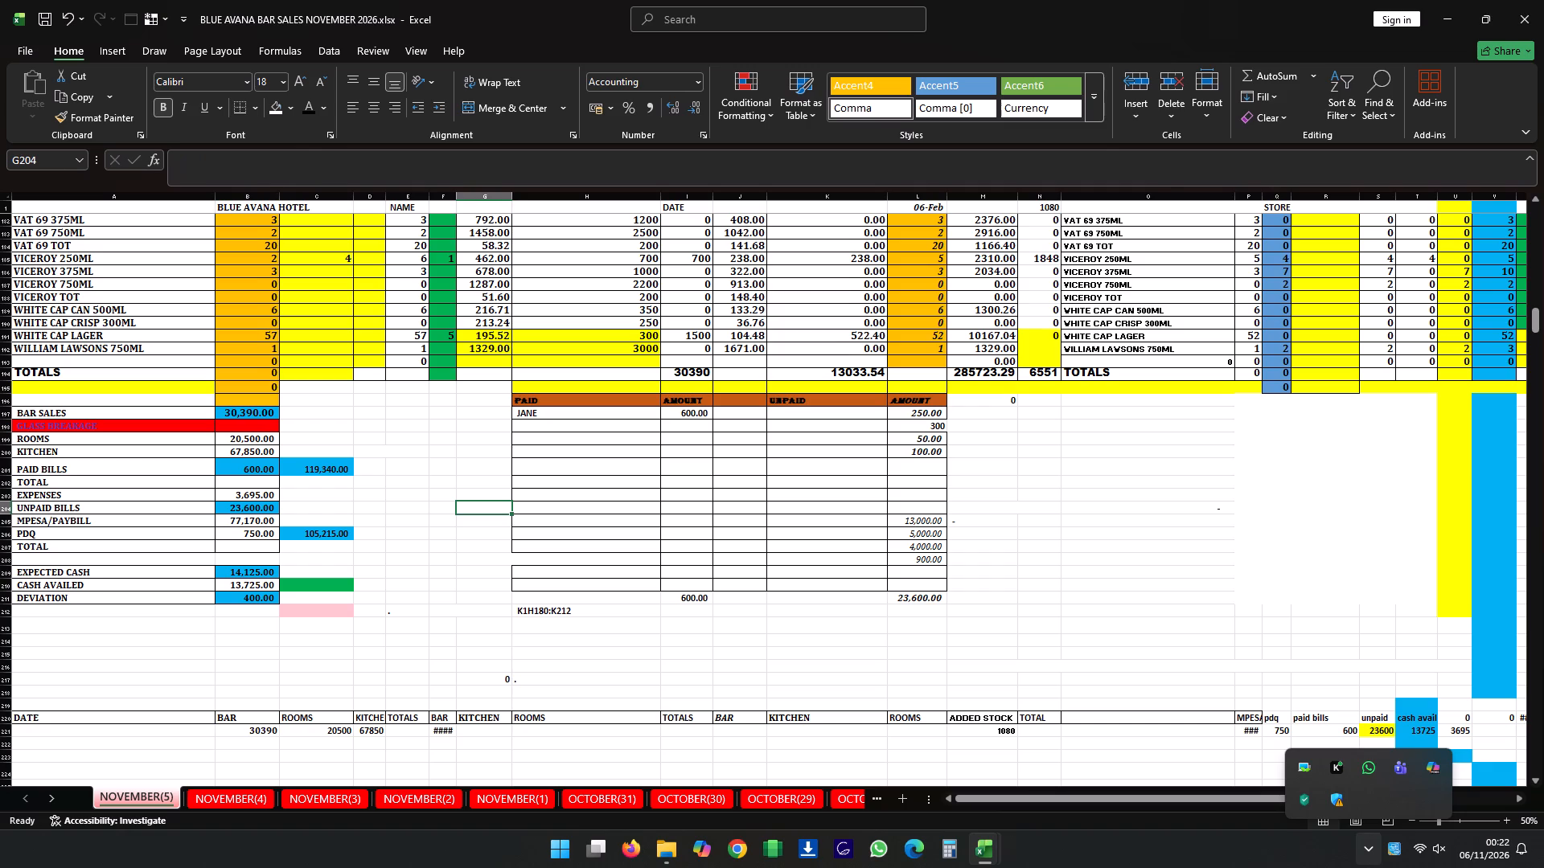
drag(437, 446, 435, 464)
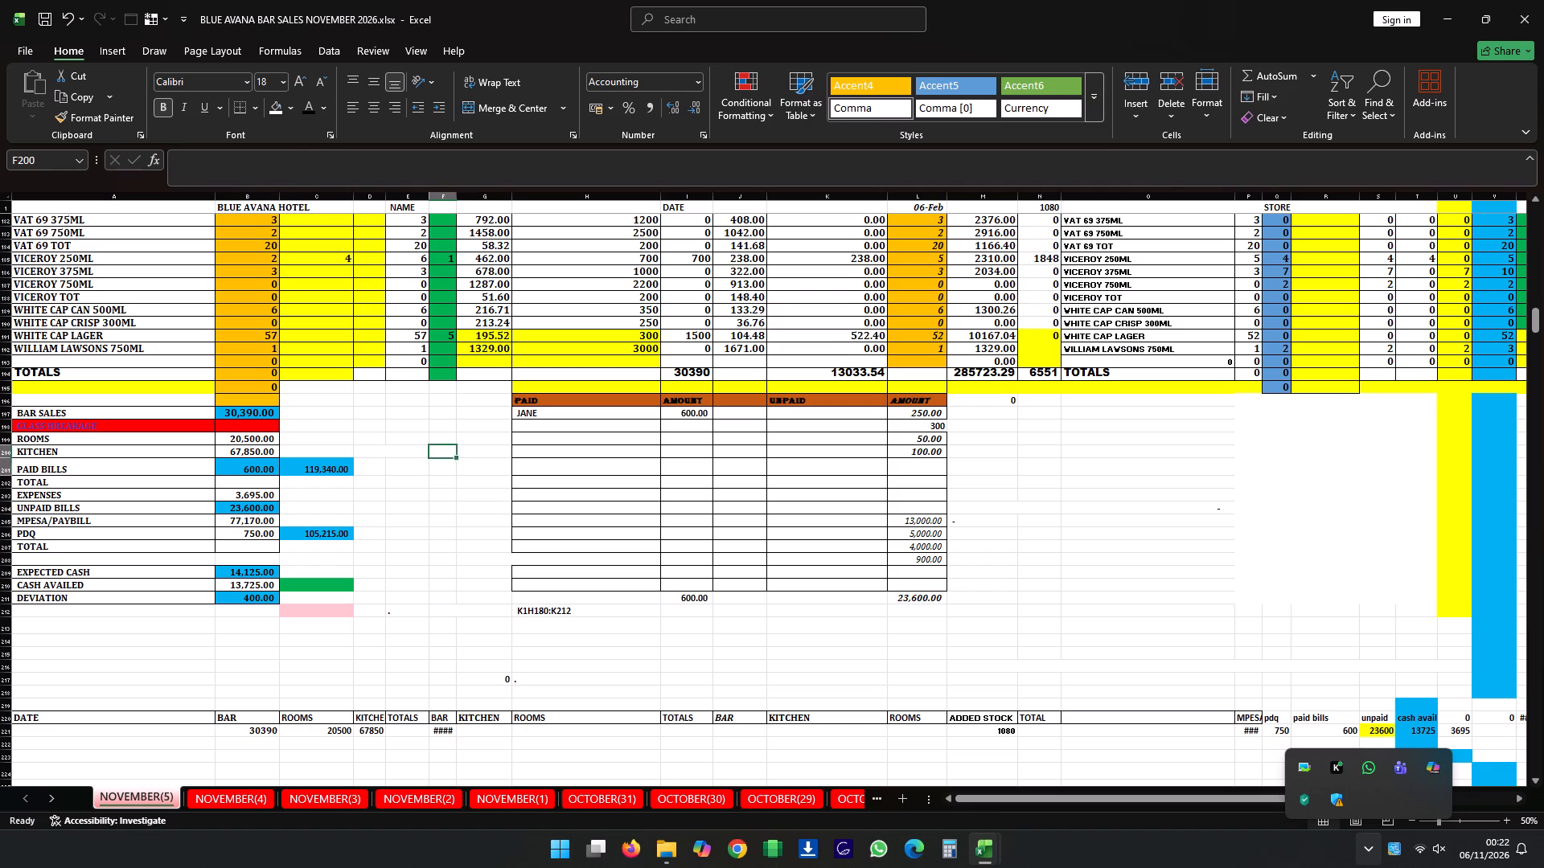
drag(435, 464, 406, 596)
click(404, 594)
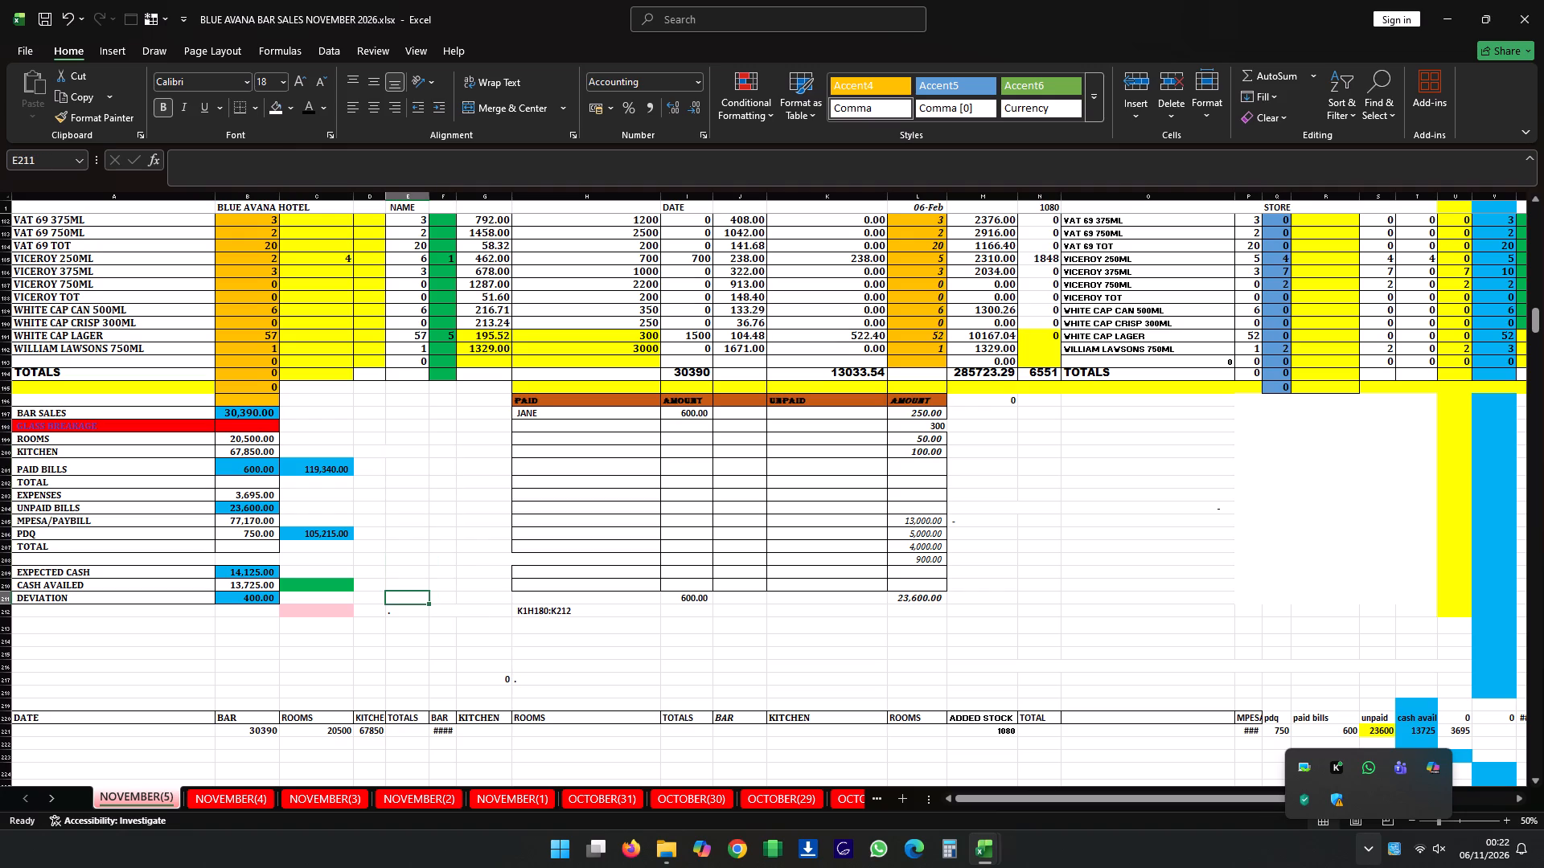
Save the BLUE AVANA BAR SALES NOVEMBER 2026 workbook.
click(43, 19)
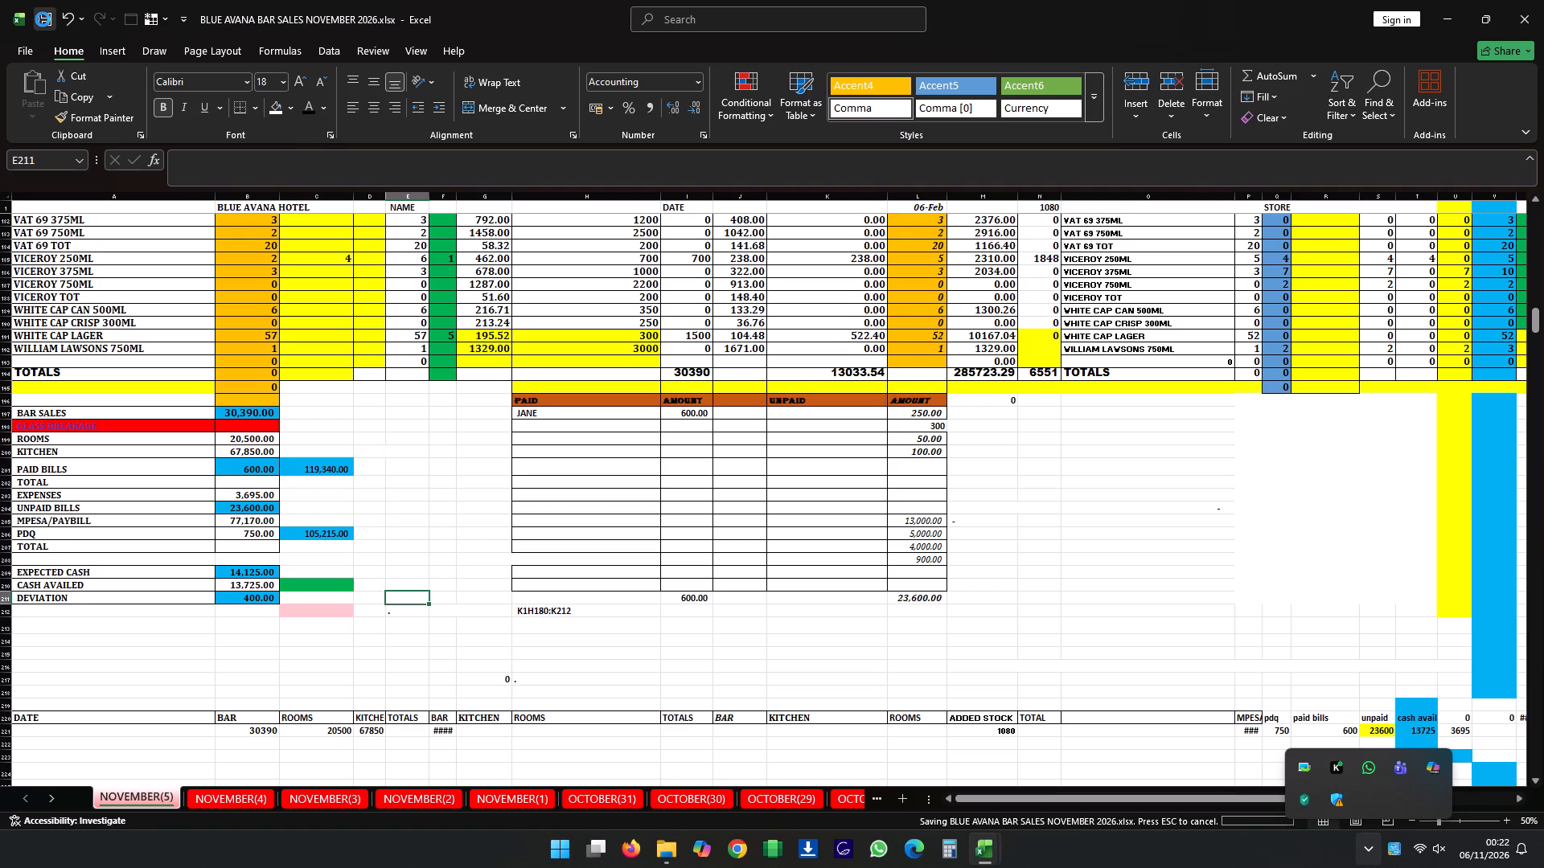